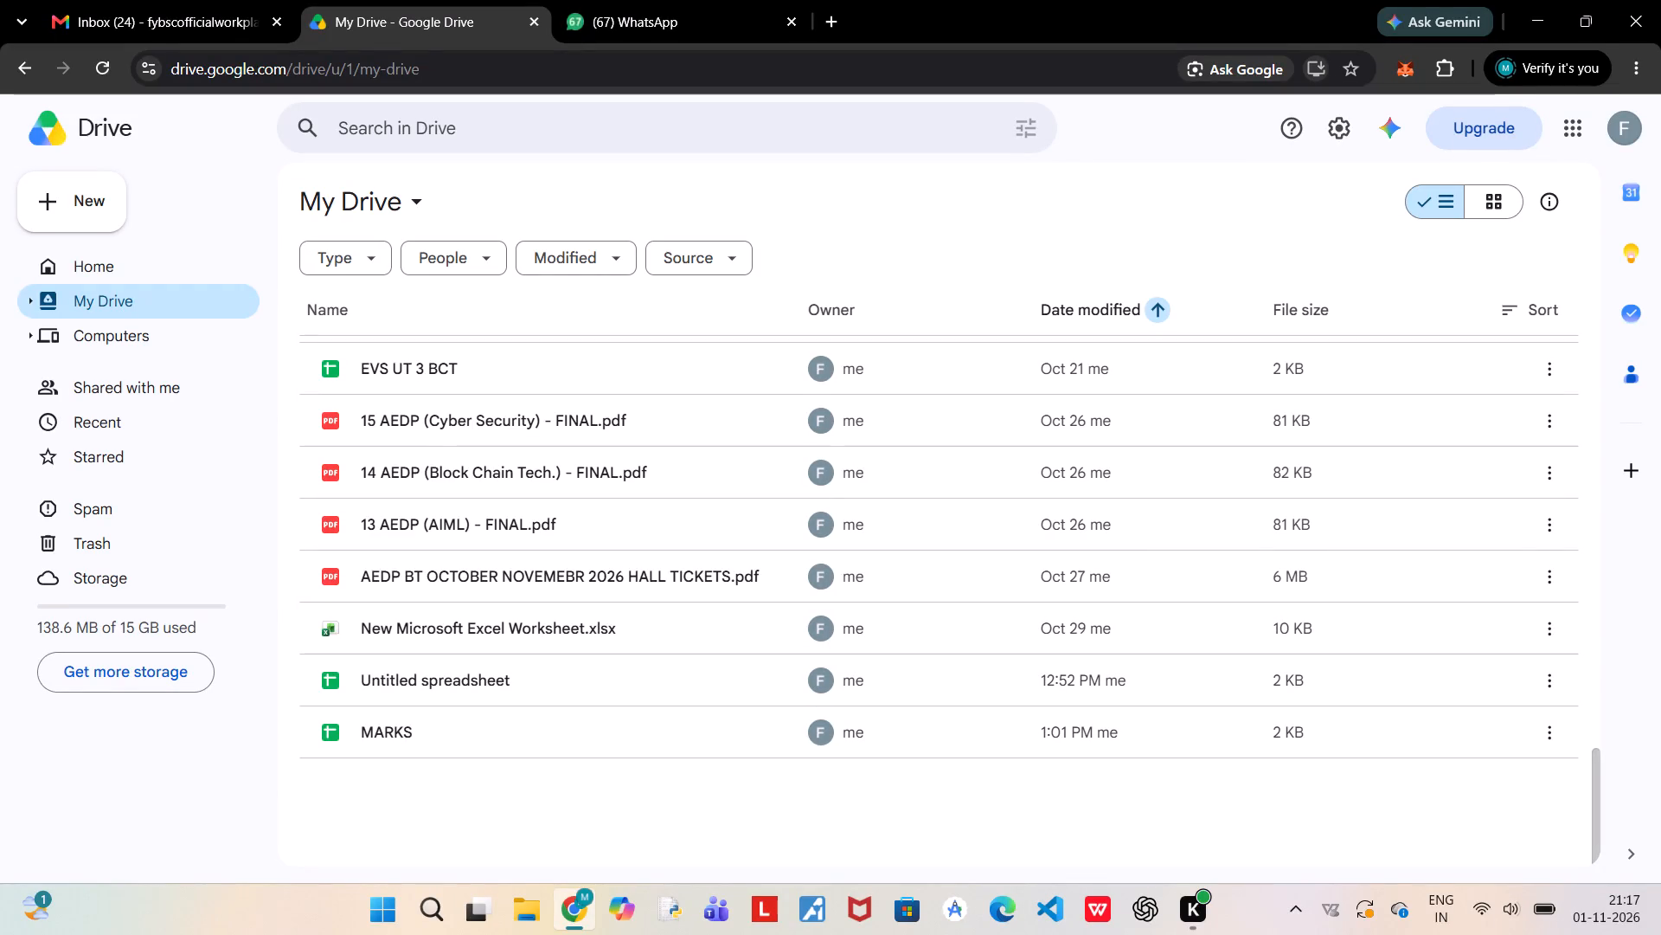
Browse the My Drive files, open the untitled spreadsheet dated Sep 24 to check its contents, and close it.
{"action": "scroll", "coordinate": [658, 585], "scroll_direction": "up", "scroll_amount": 4}
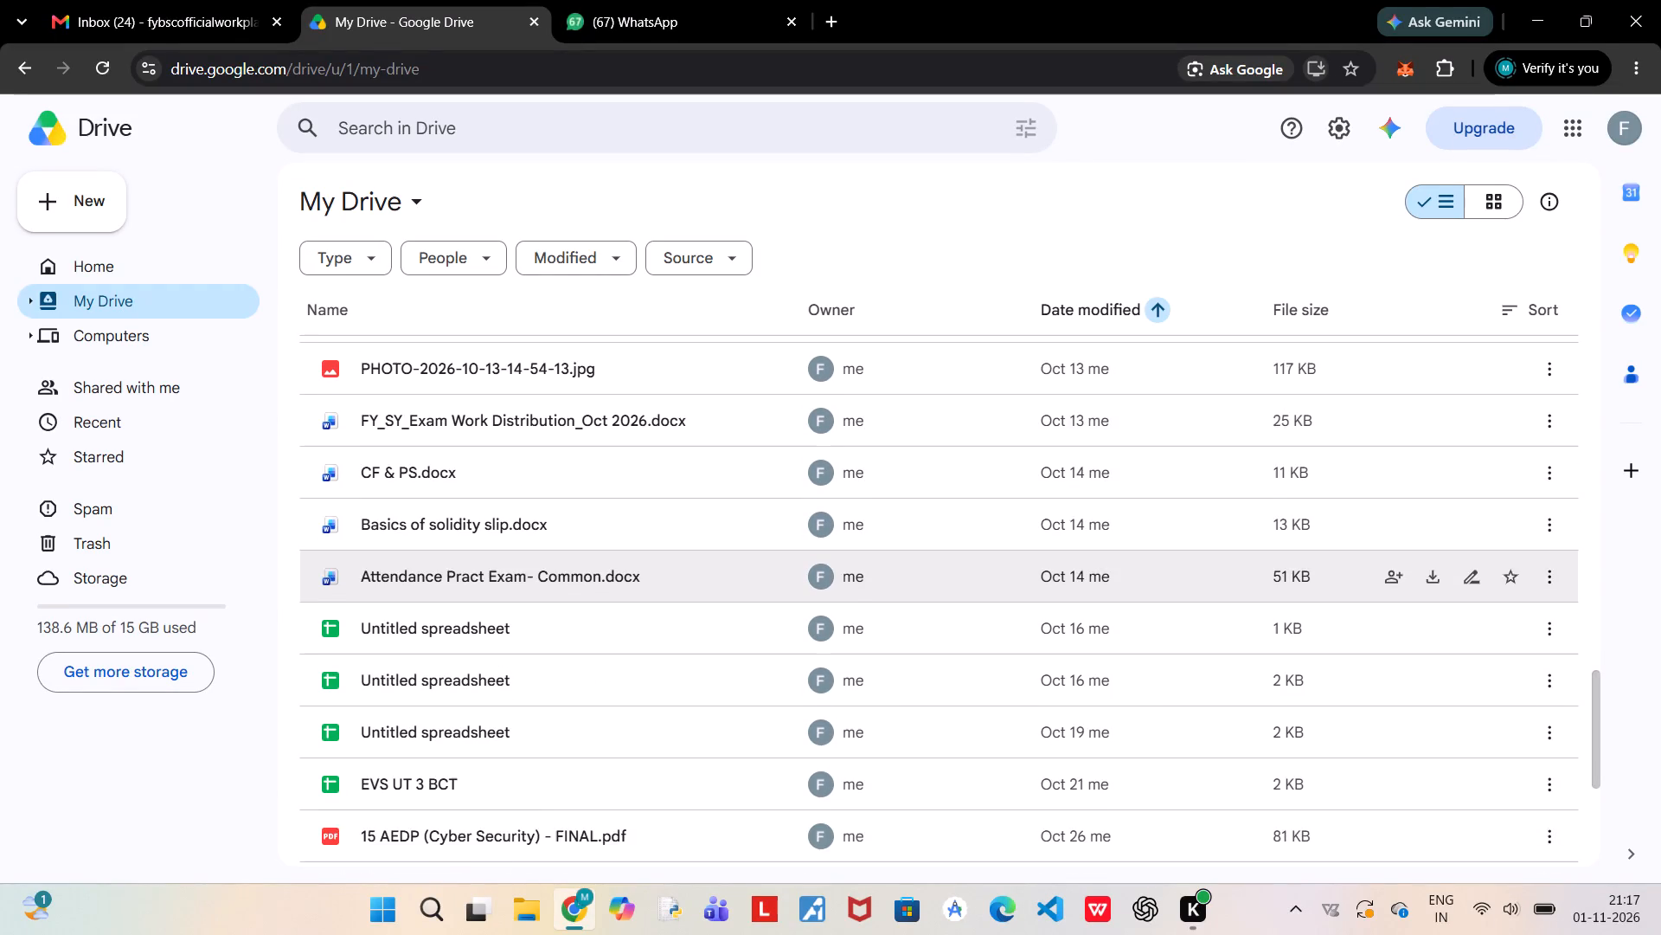
{"action": "scroll", "coordinate": [601, 650], "scroll_direction": "down", "scroll_amount": 1}
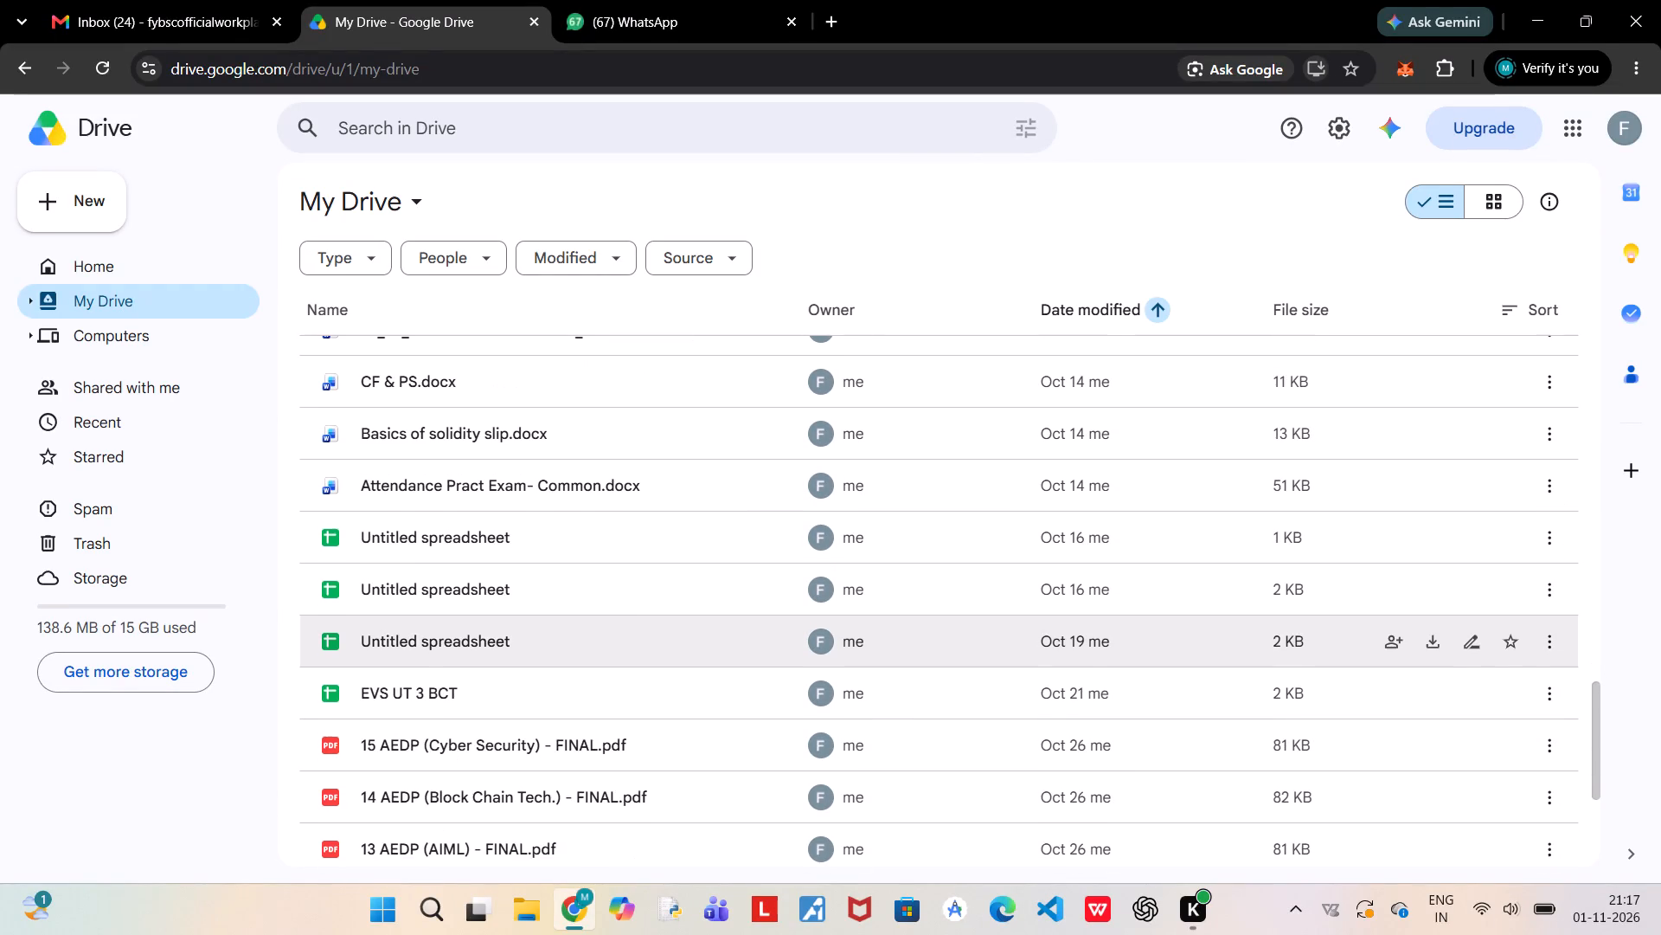
{"action": "scroll", "coordinate": [595, 637], "scroll_direction": "up", "scroll_amount": 4}
{"action": "scroll", "coordinate": [561, 549], "scroll_direction": "up", "scroll_amount": 6}
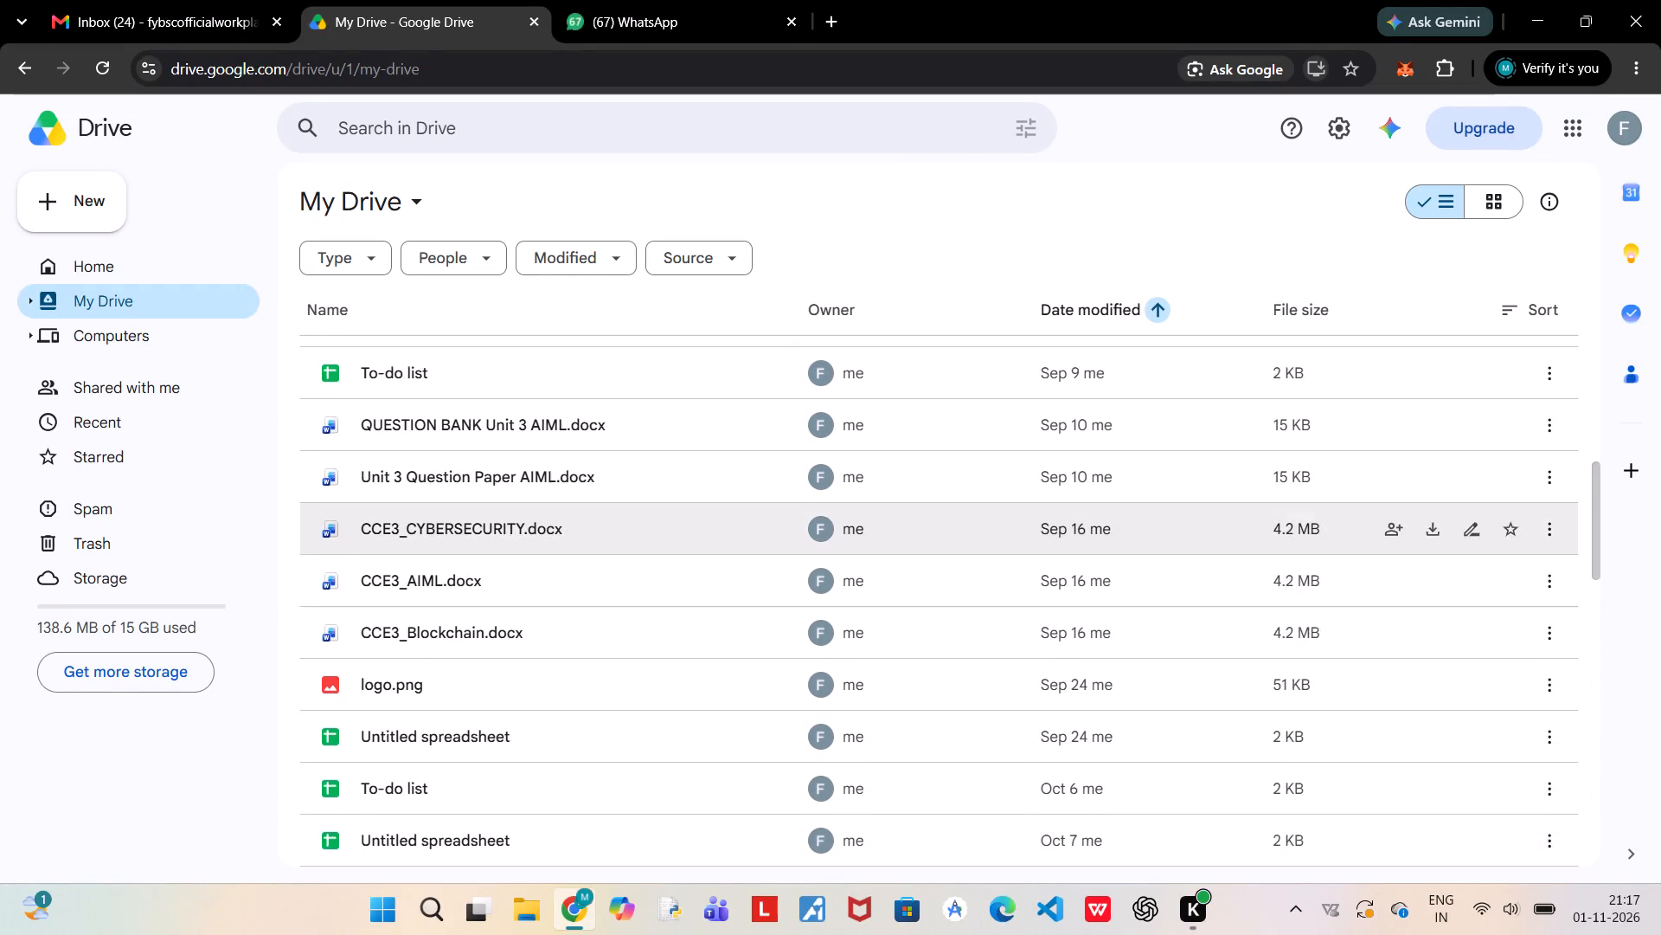
{"action": "scroll", "coordinate": [561, 549], "scroll_direction": "up", "scroll_amount": 3}
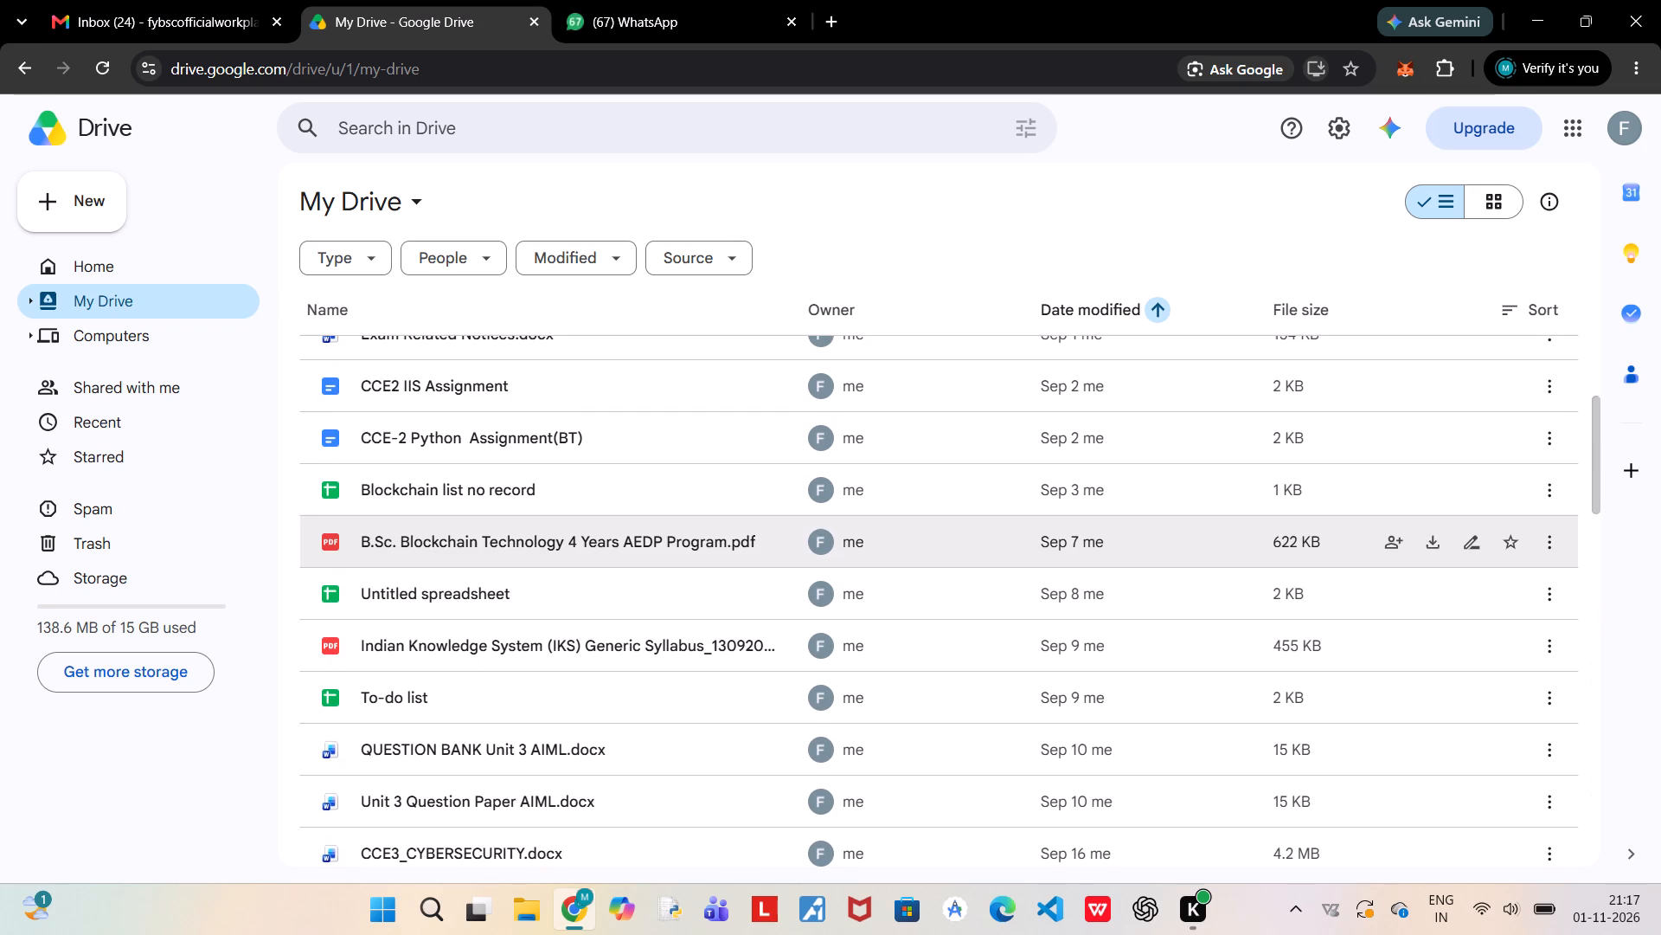
{"action": "scroll", "coordinate": [574, 644], "scroll_direction": "down", "scroll_amount": 4}
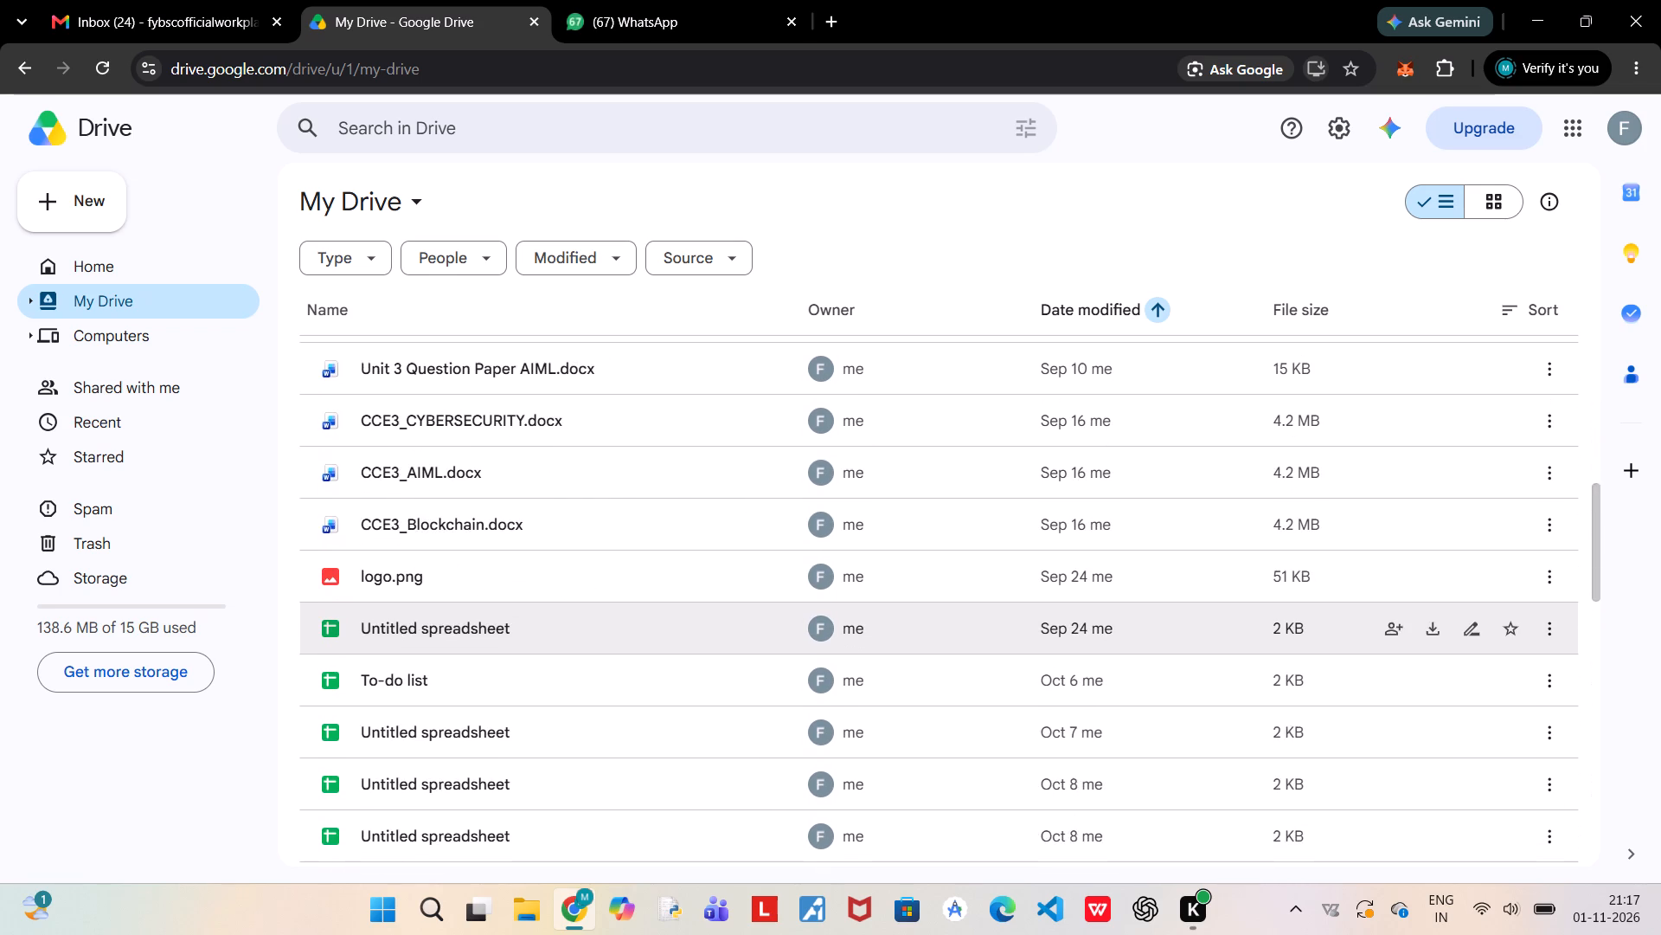
{"action": "scroll", "coordinate": [574, 644], "scroll_direction": "down", "scroll_amount": 1}
{"action": "left_click", "coordinate": [596, 513]}
{"action": "left_click", "coordinate": [596, 513]}
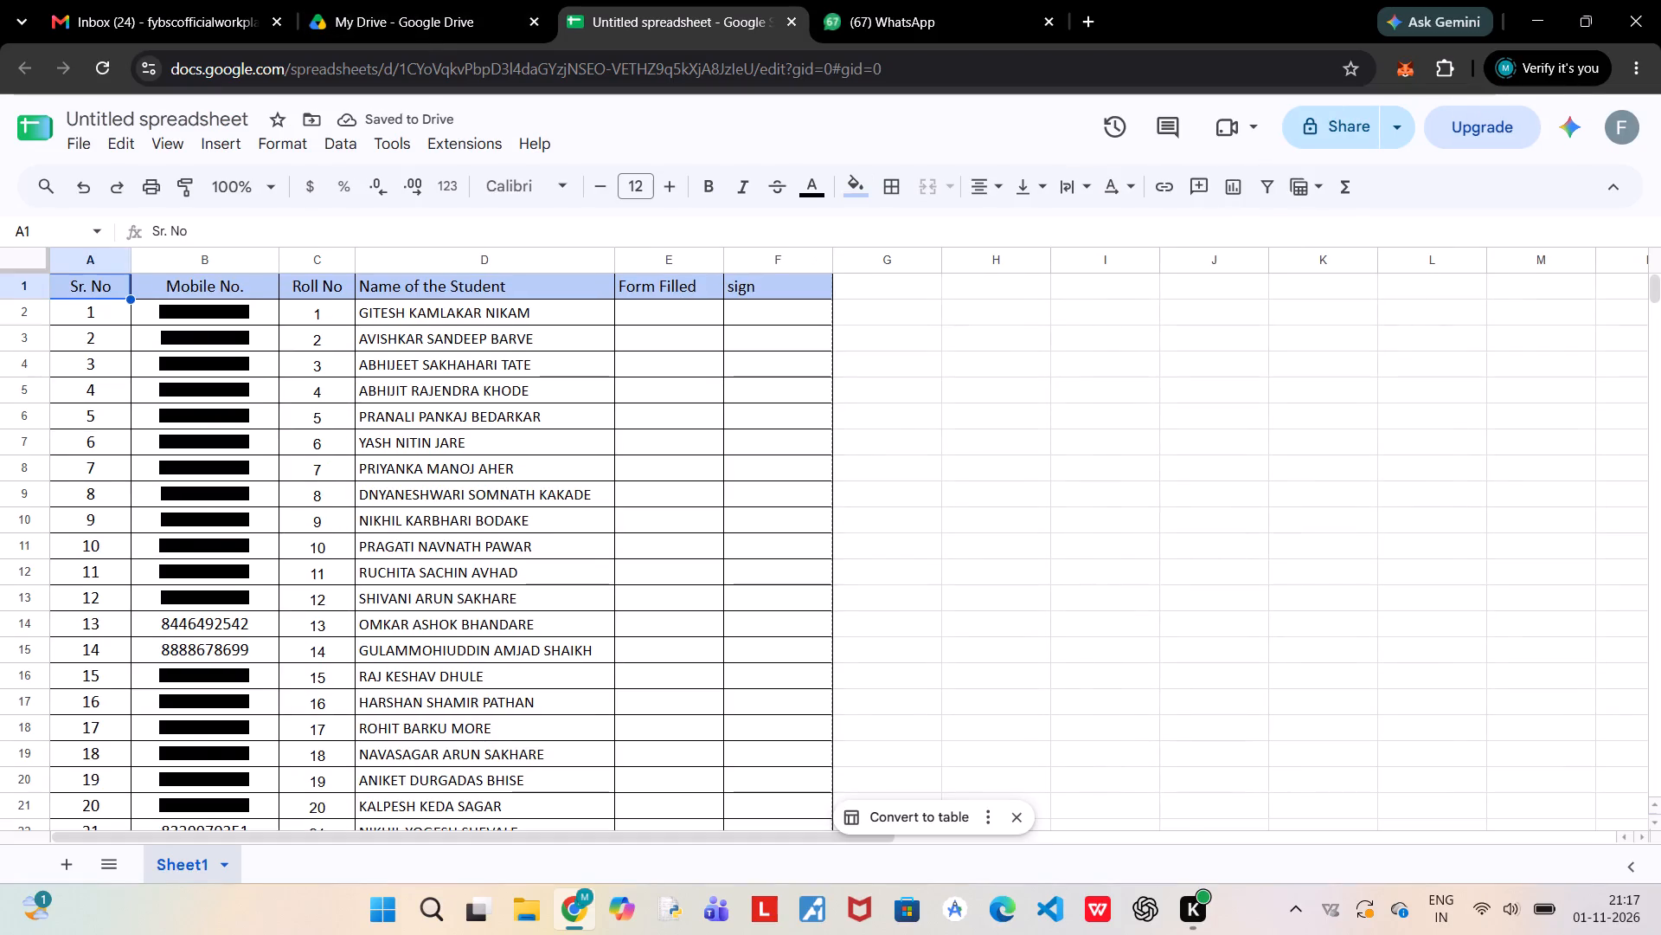
{"action": "left_click", "coordinate": [783, 20]}
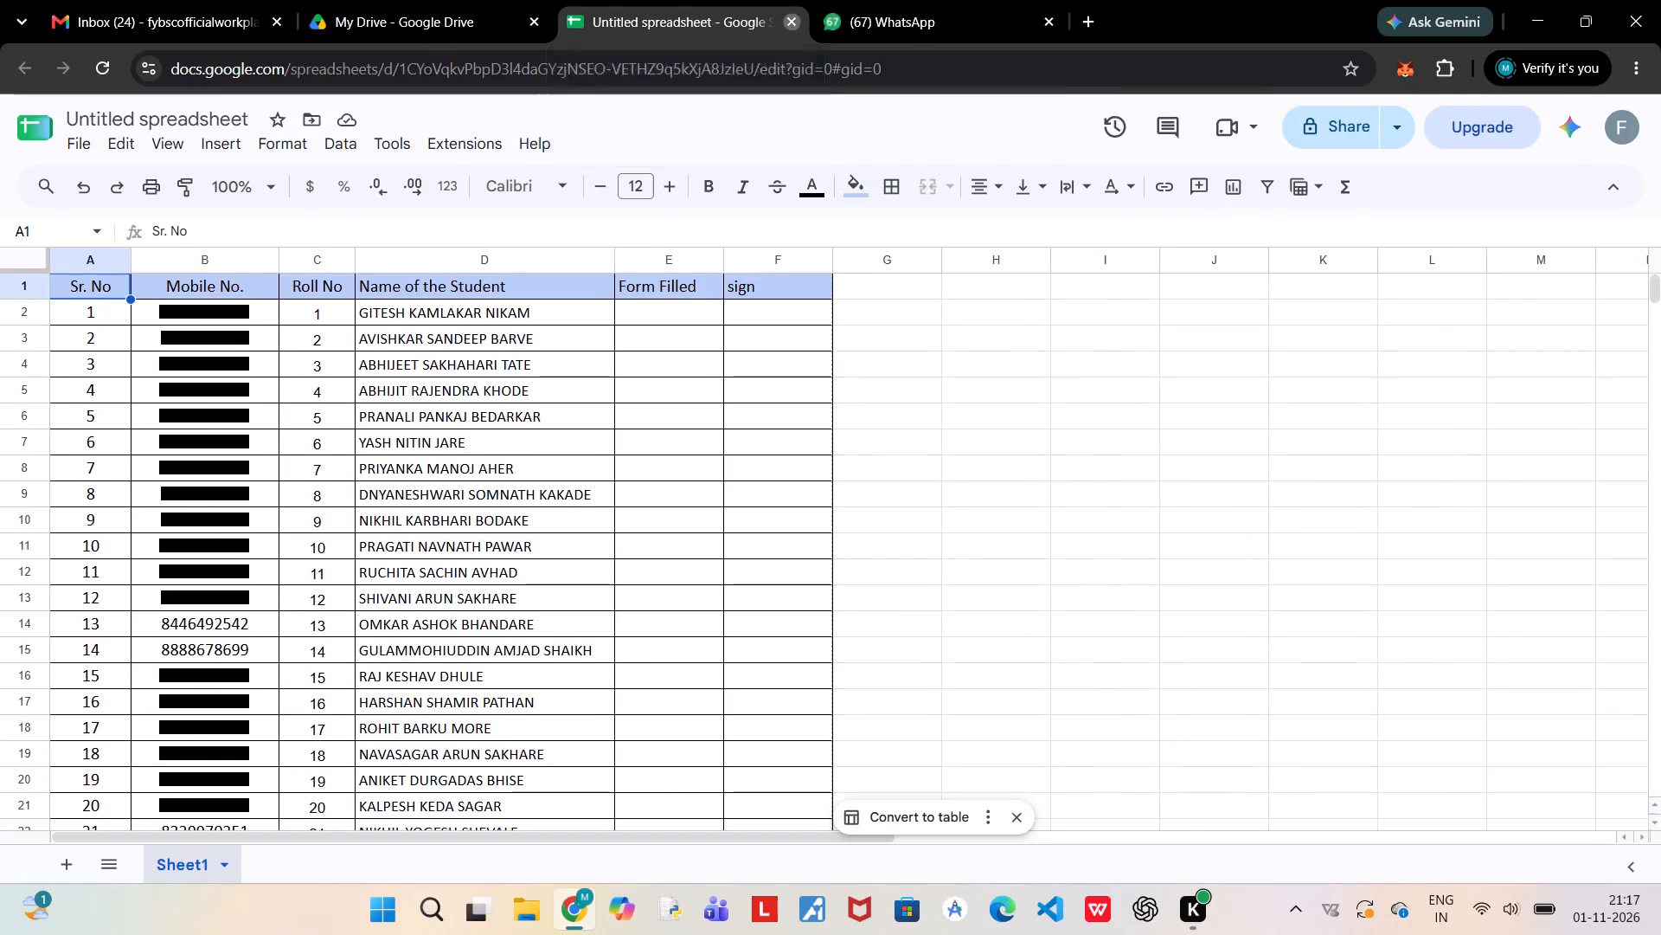
Open the untitled spreadsheet dated Oct 7, check which class list it holds, and close it.
{"action": "left_click", "coordinate": [471, 629]}
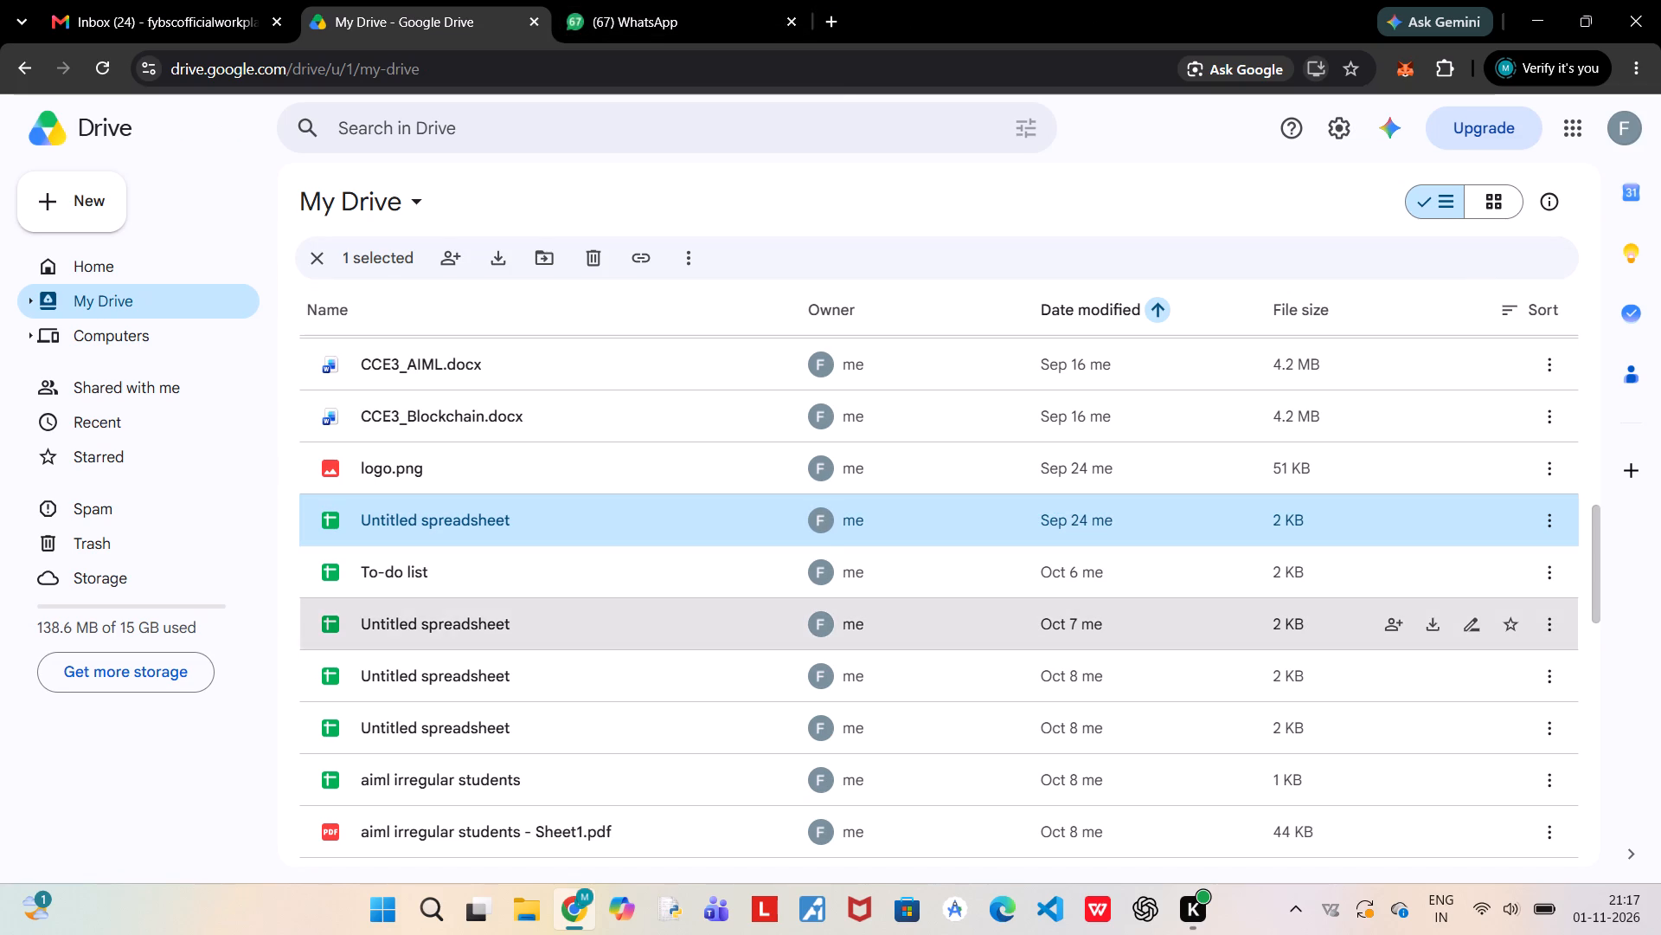
{"action": "double_click", "coordinate": [471, 630]}
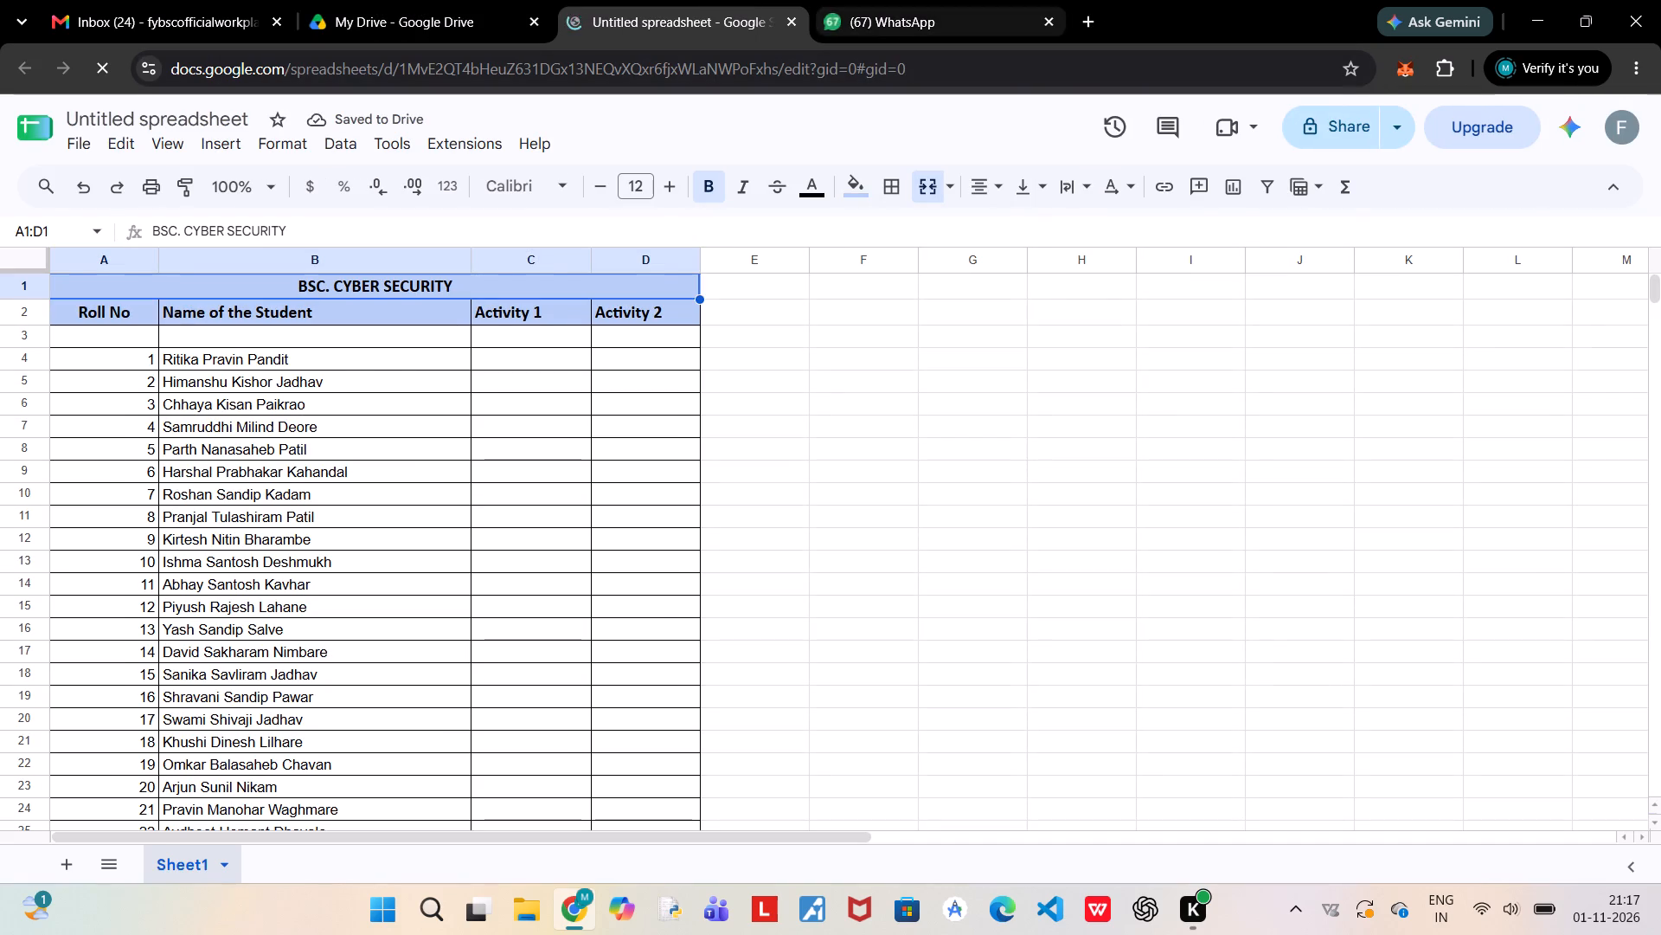
{"action": "left_click", "coordinate": [798, 17]}
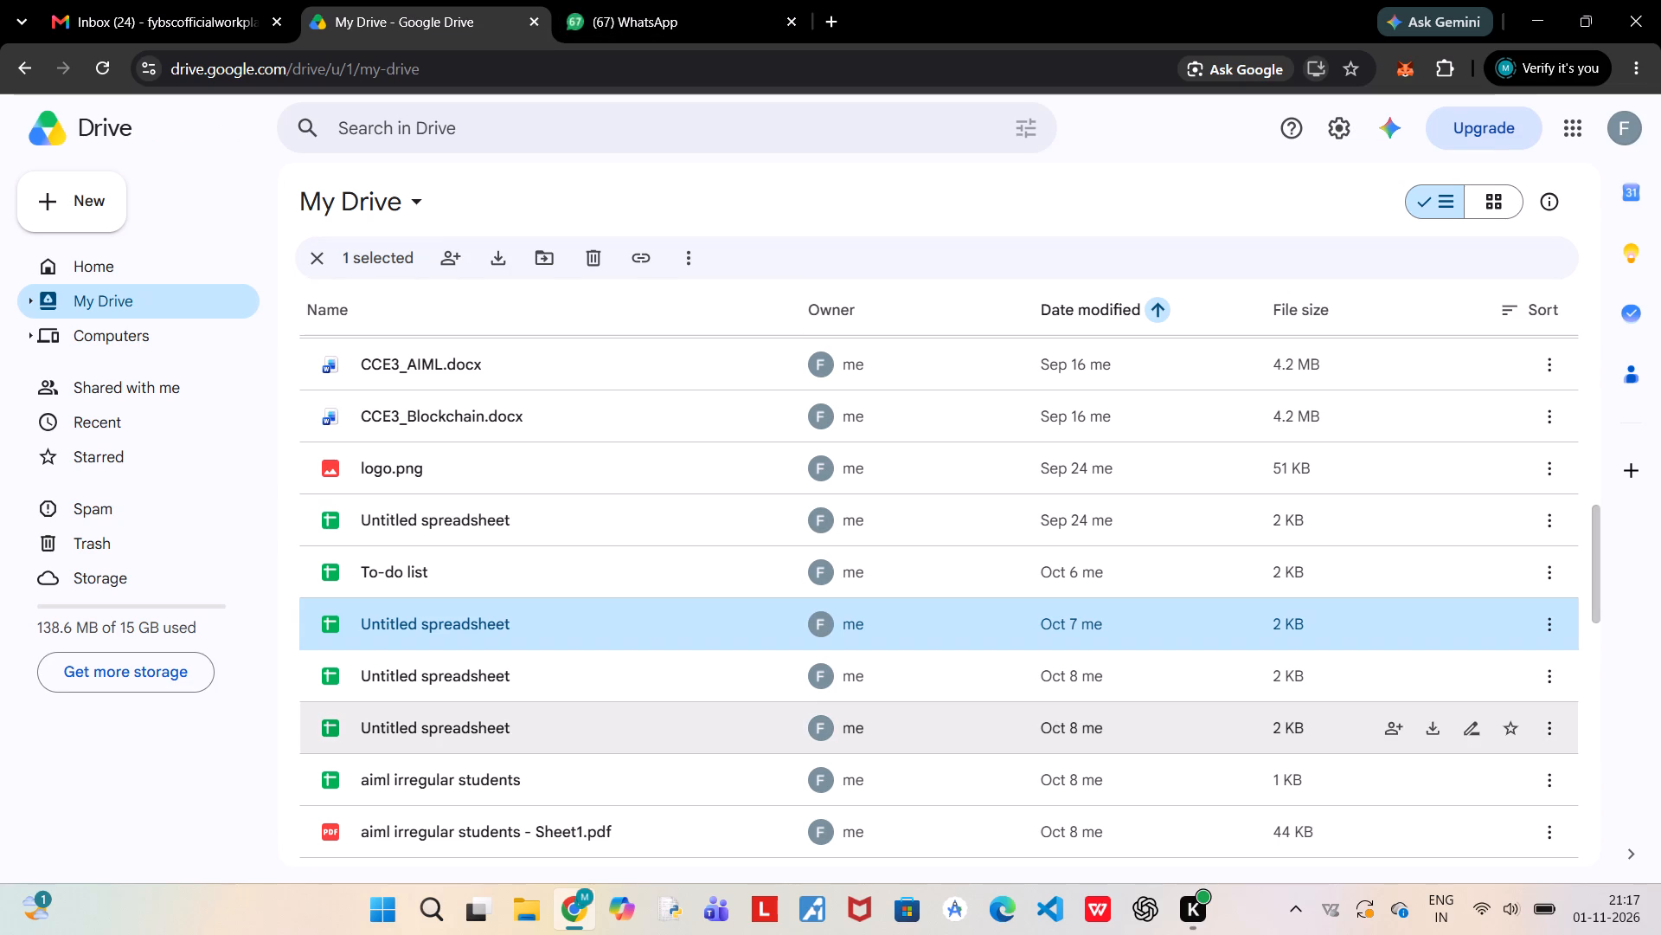
Open the first untitled spreadsheet dated Oct 8, examine its headings and student entries, and close it.
{"action": "double_click", "coordinate": [531, 684]}
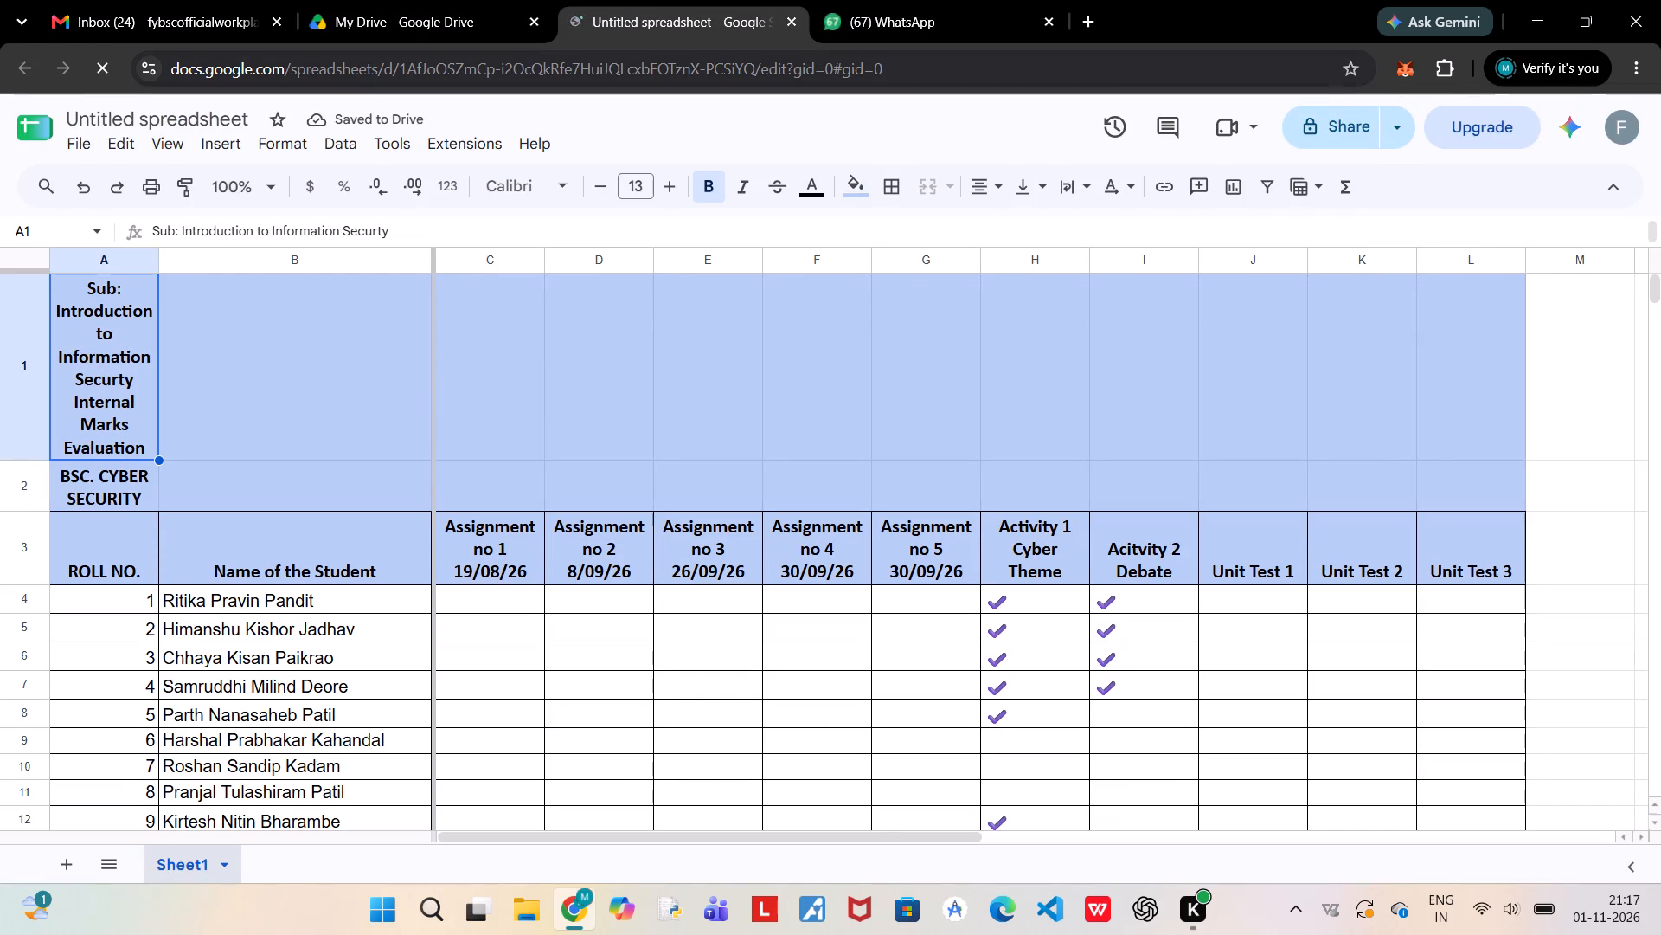
{"action": "scroll", "coordinate": [805, 609], "scroll_direction": "down", "scroll_amount": 2}
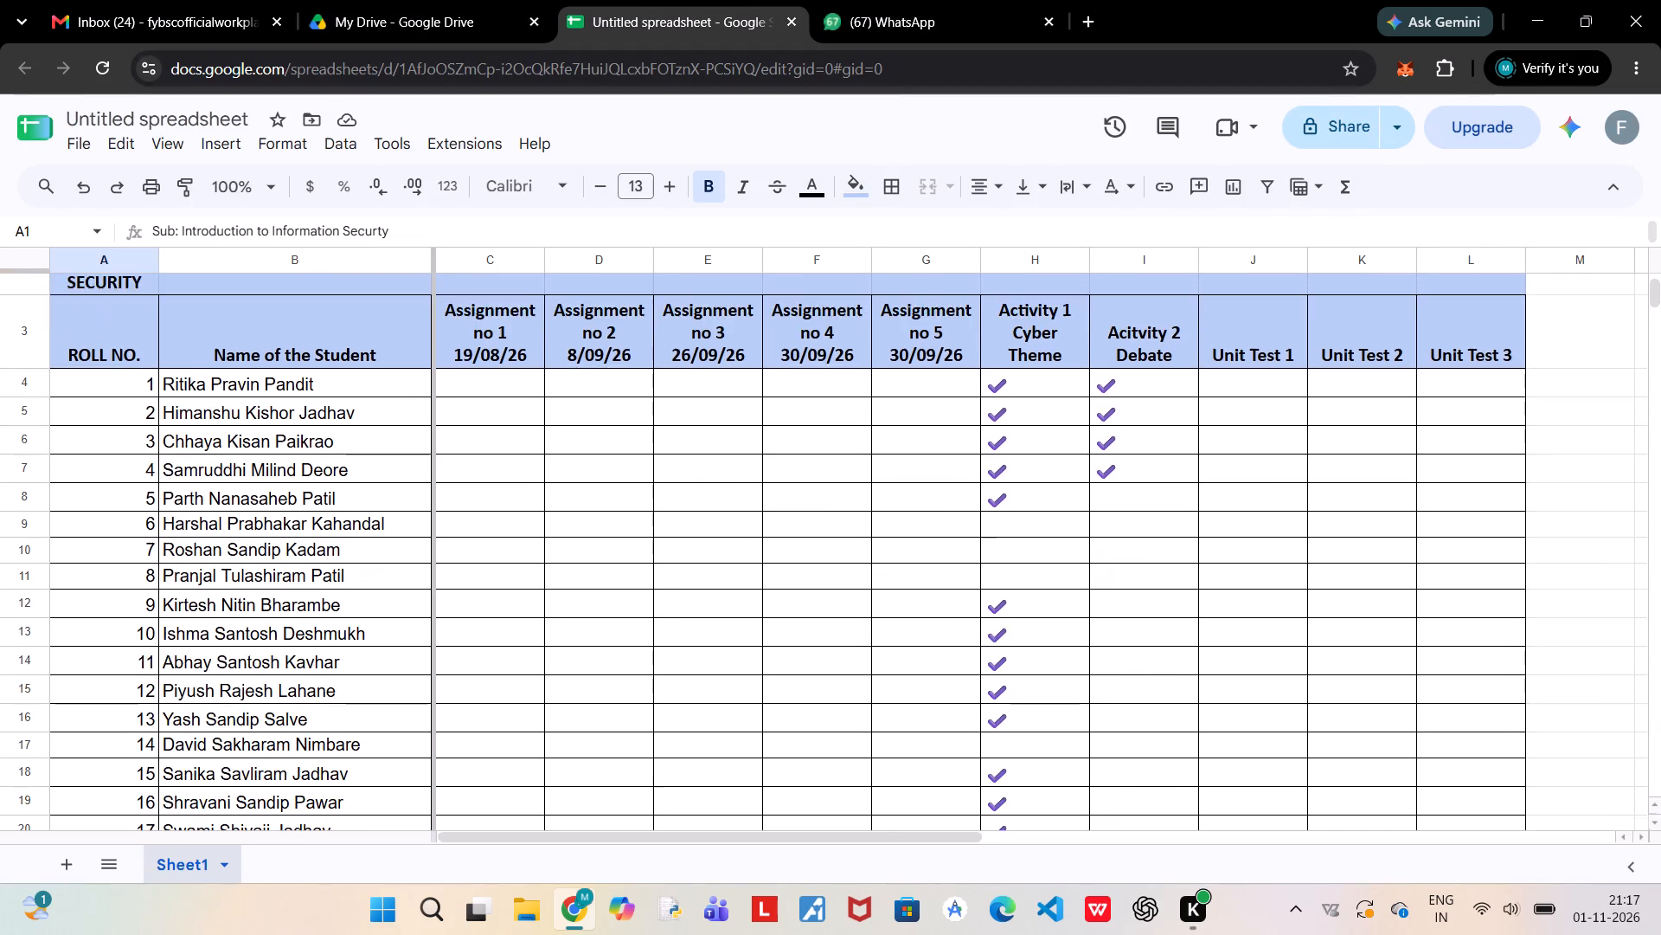
{"action": "scroll", "coordinate": [805, 609], "scroll_direction": "down", "scroll_amount": 1}
{"action": "scroll", "coordinate": [805, 609], "scroll_direction": "up", "scroll_amount": 4}
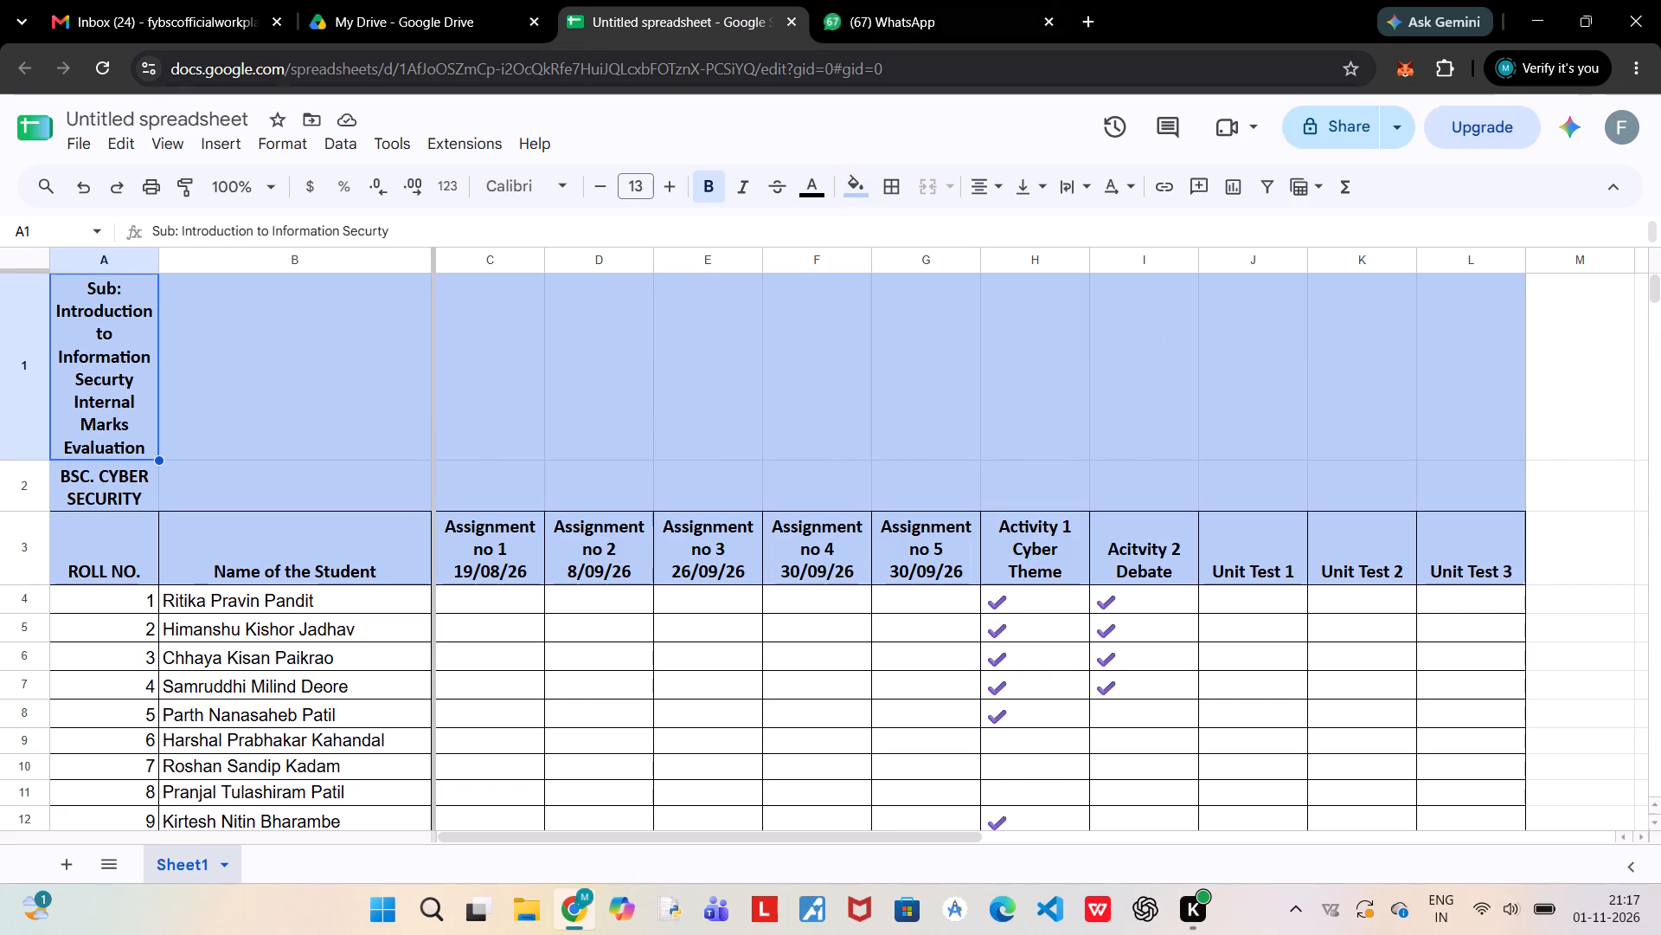
{"action": "left_click", "coordinate": [792, 26]}
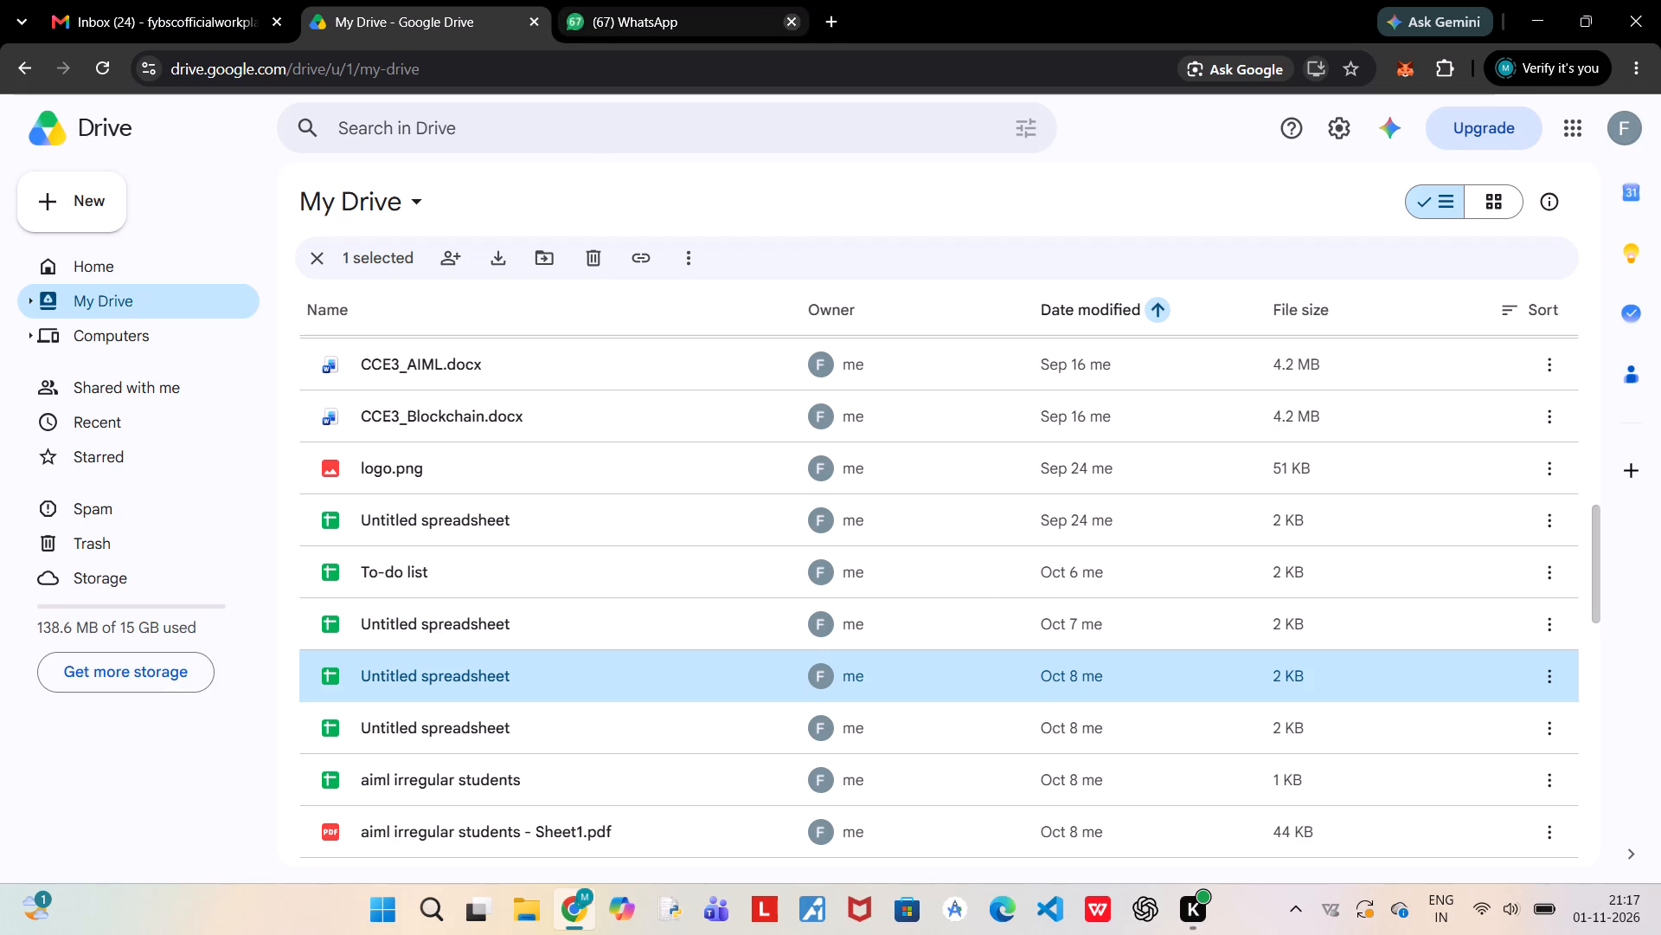
Open the second untitled spreadsheet dated Oct 8, review its student rows and assessment columns, and close it.
{"action": "double_click", "coordinate": [487, 717]}
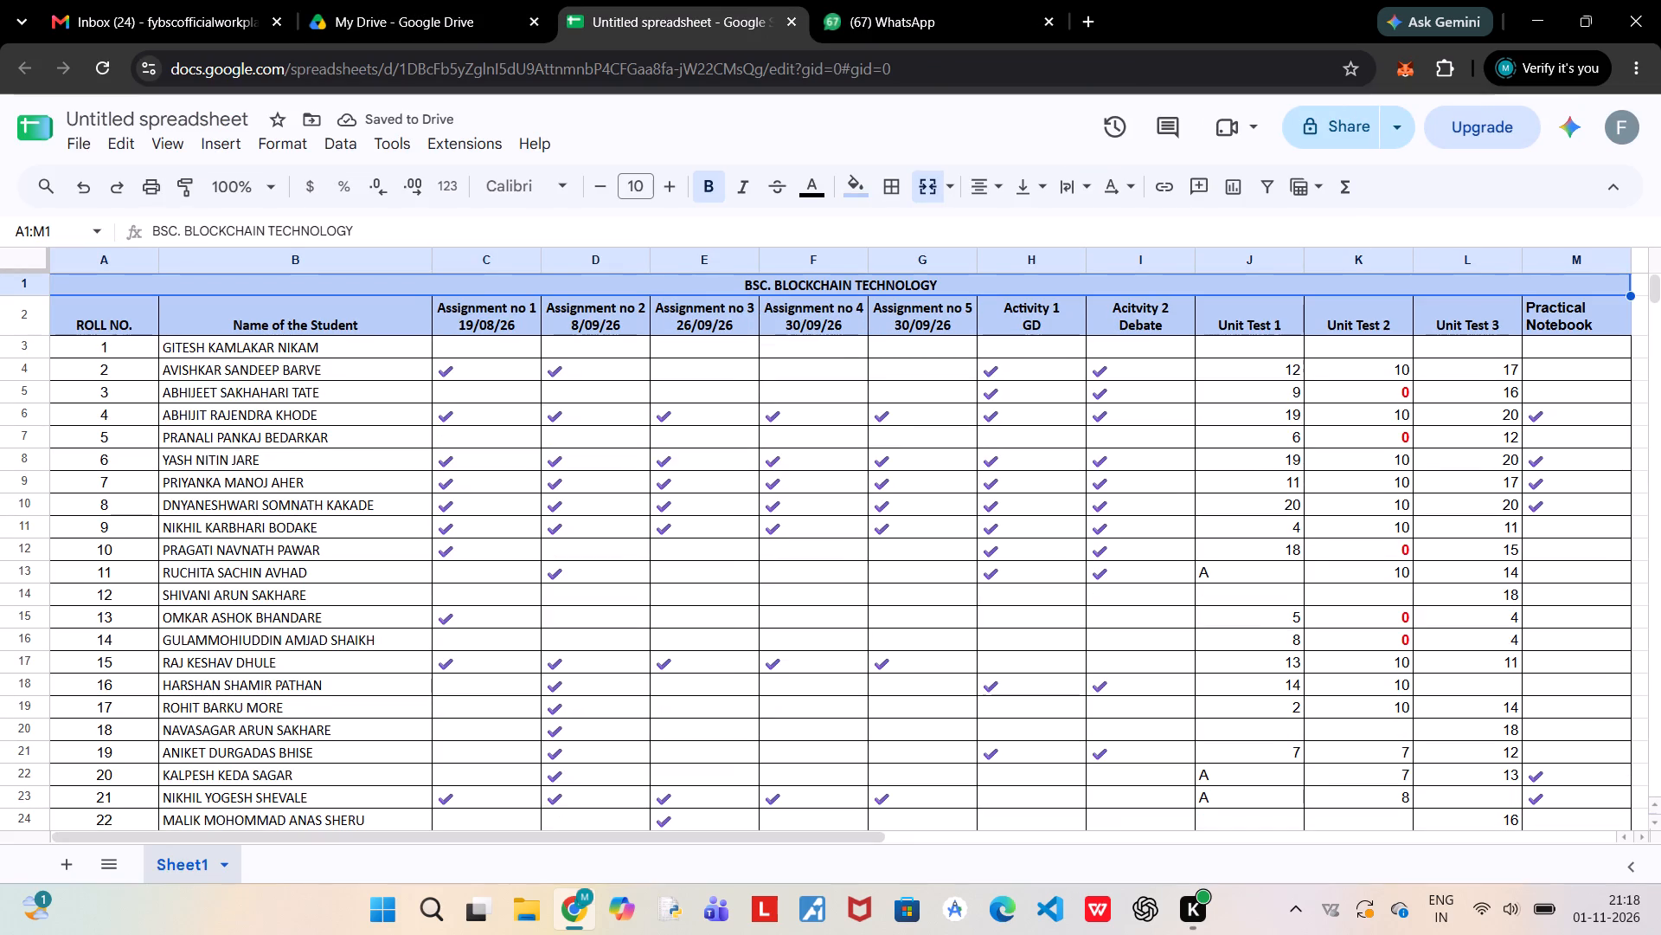
{"action": "scroll", "coordinate": [953, 622], "scroll_direction": "up", "scroll_amount": 3}
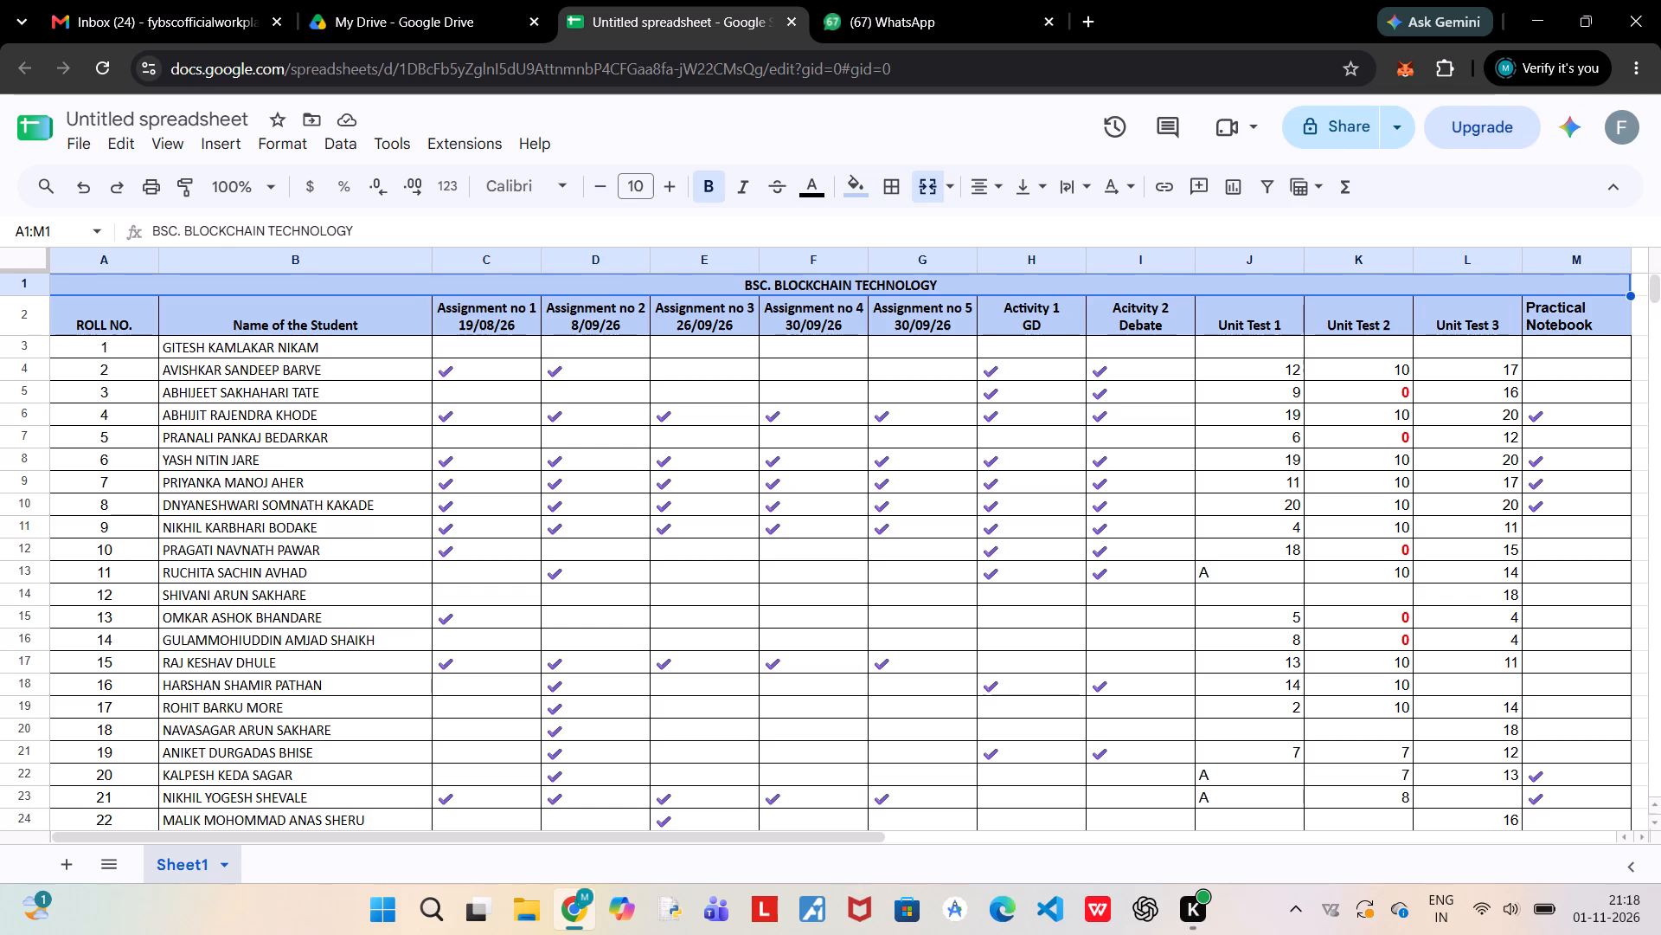
{"action": "scroll", "coordinate": [953, 622], "scroll_direction": "down", "scroll_amount": 4}
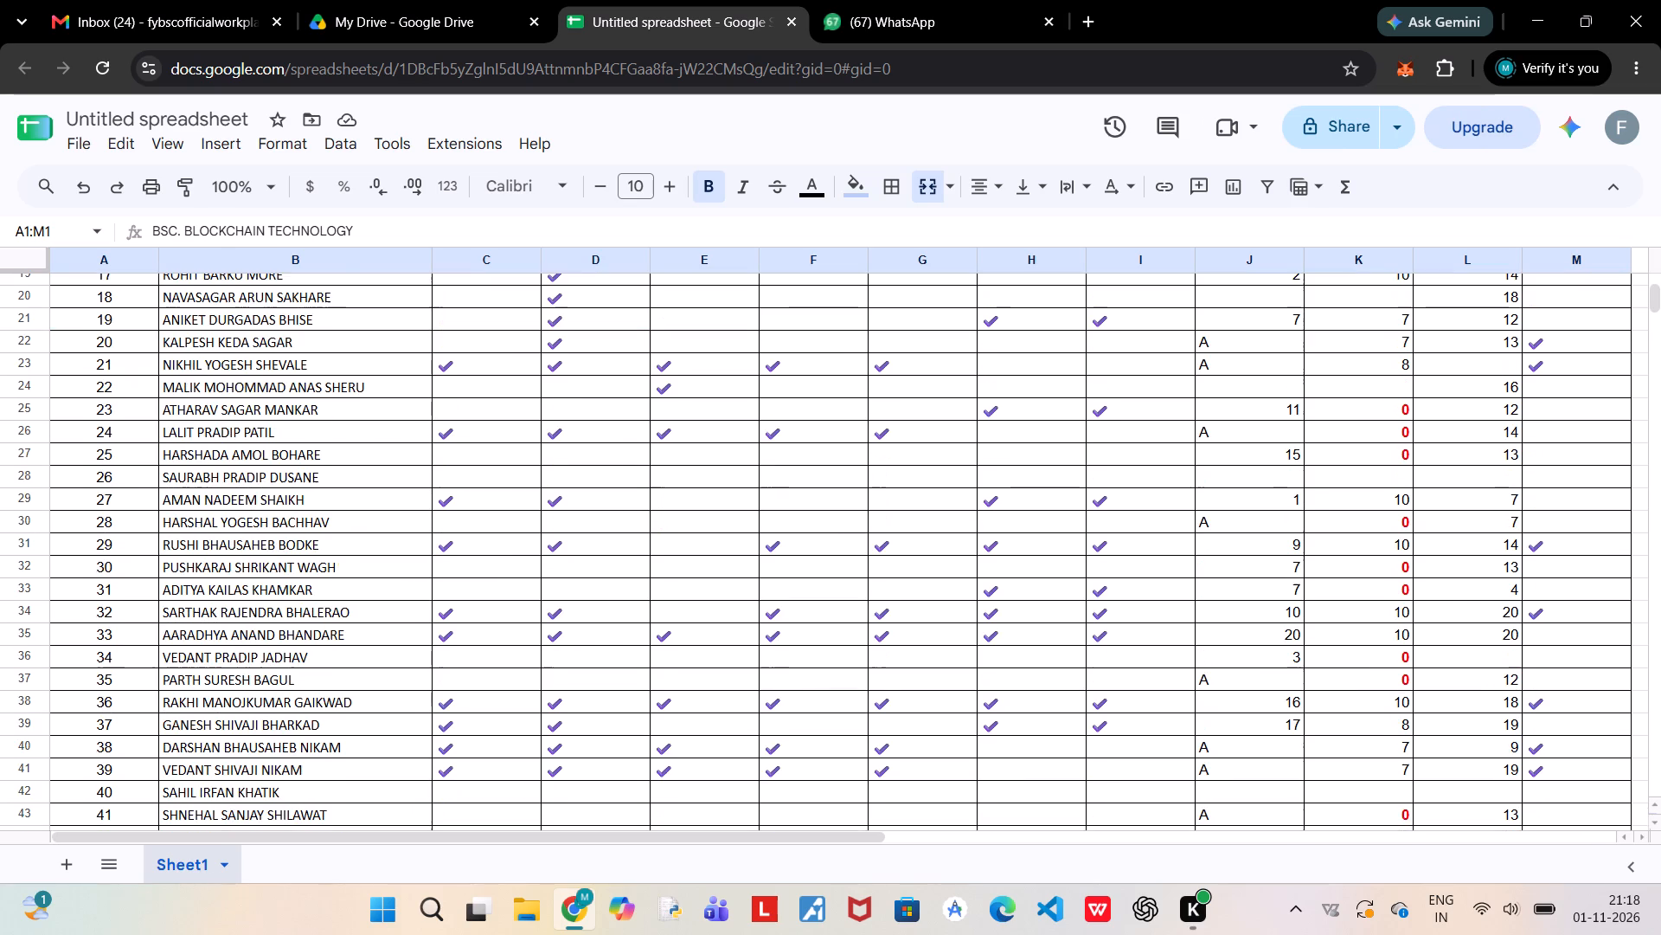
{"action": "scroll", "coordinate": [953, 622], "scroll_direction": "down", "scroll_amount": 4}
{"action": "scroll", "coordinate": [953, 622], "scroll_direction": "up", "scroll_amount": 8}
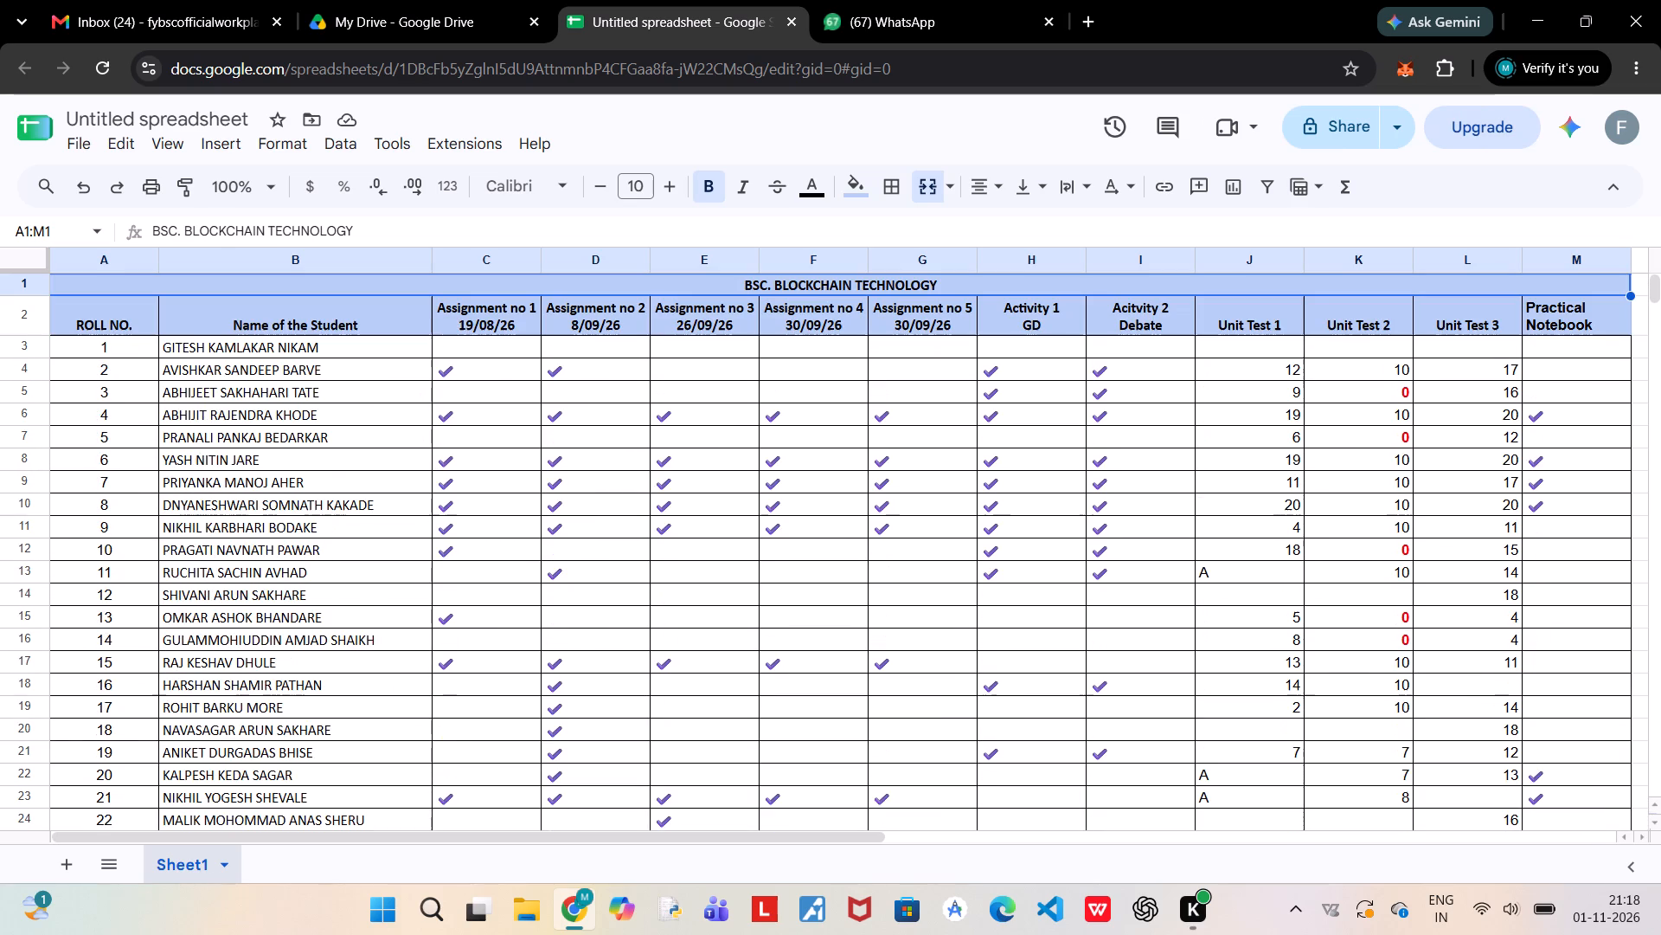
{"action": "scroll", "coordinate": [953, 622], "scroll_direction": "up", "scroll_amount": 1}
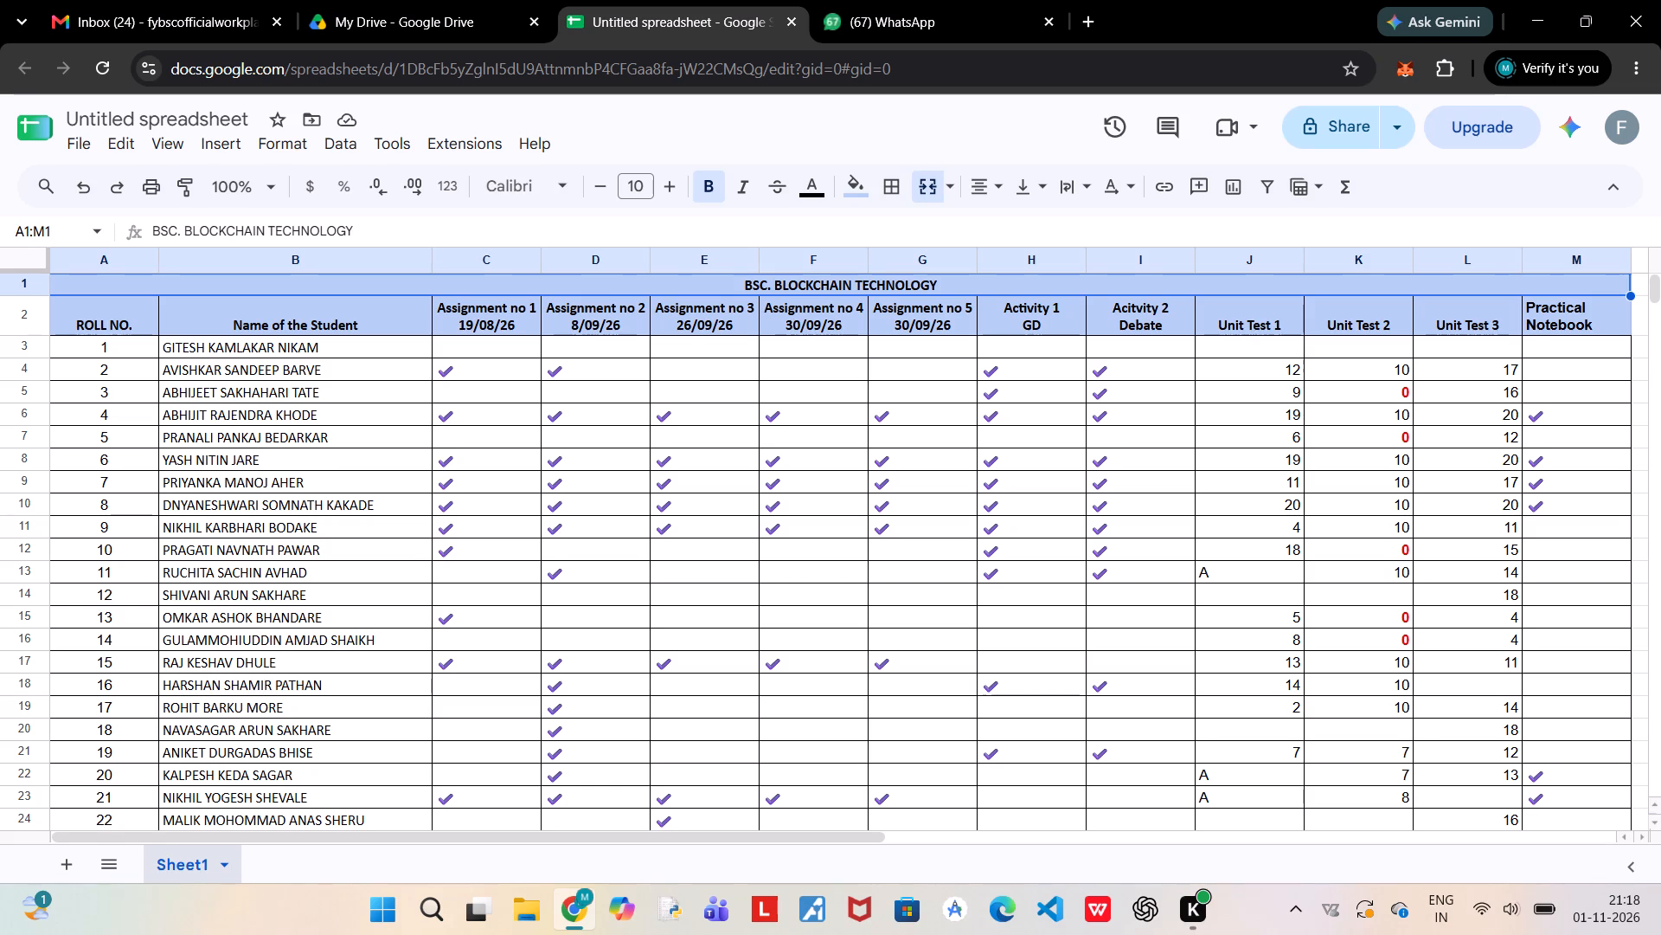
{"action": "left_click", "coordinate": [793, 25]}
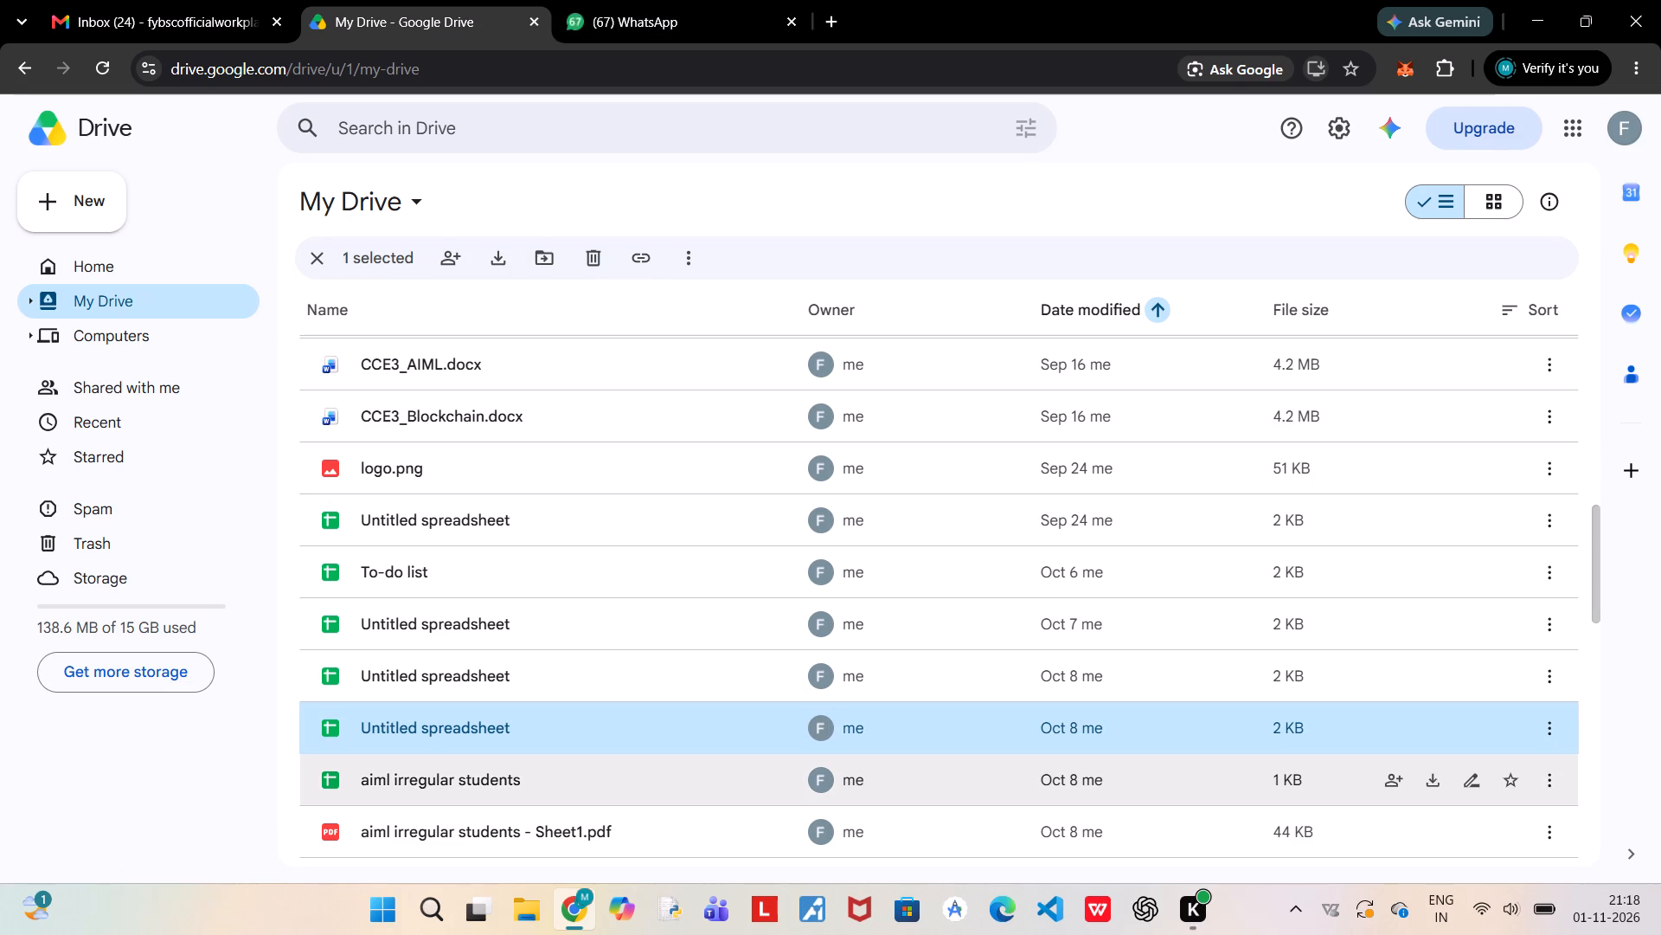
Open the first untitled spreadsheet dated Oct 10, review its title and student list, and close it.
{"action": "scroll", "coordinate": [568, 770], "scroll_direction": "down", "scroll_amount": 2}
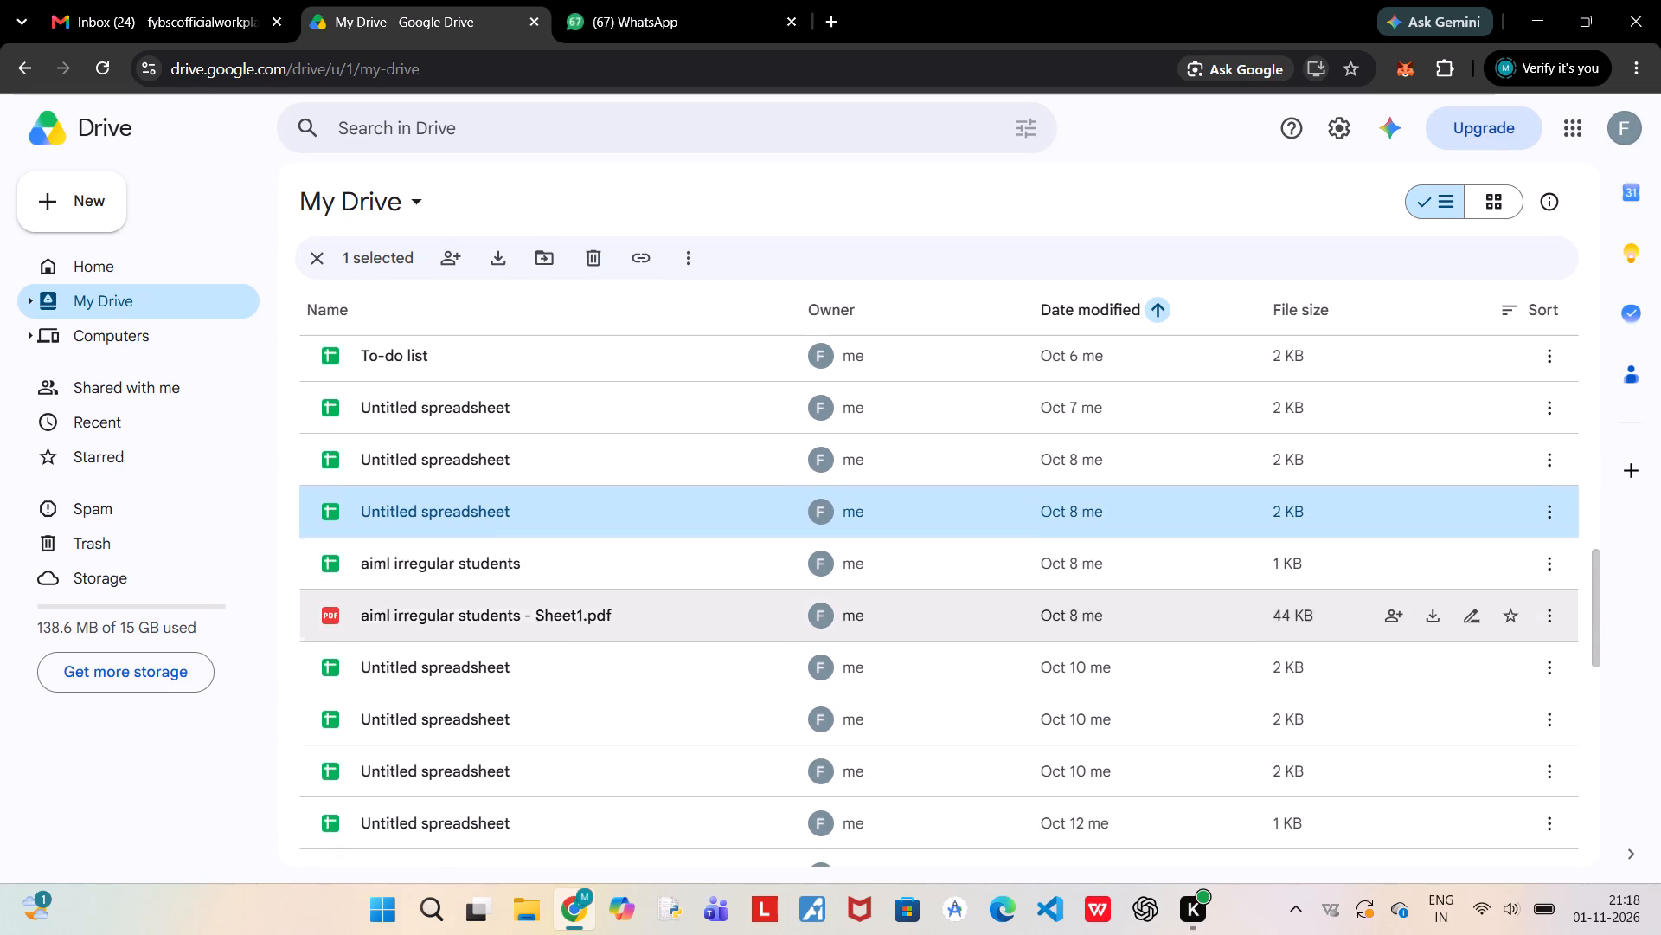
{"action": "double_click", "coordinate": [408, 666]}
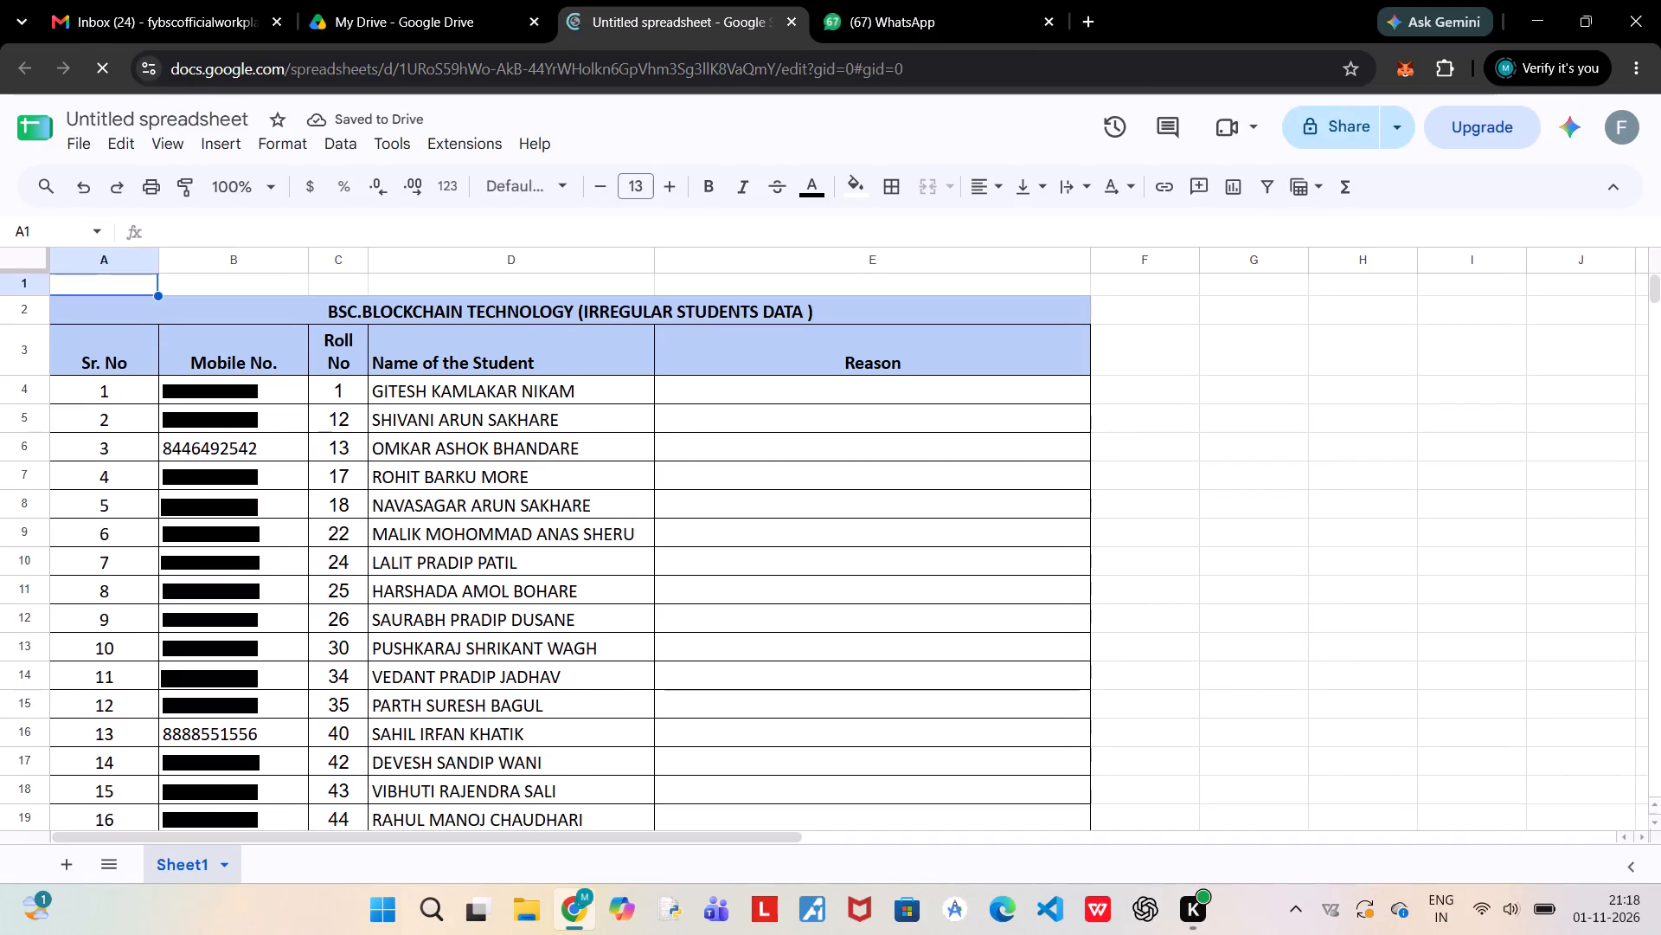
{"action": "scroll", "coordinate": [633, 606], "scroll_direction": "down", "scroll_amount": 2}
{"action": "scroll", "coordinate": [633, 606], "scroll_direction": "up", "scroll_amount": 4}
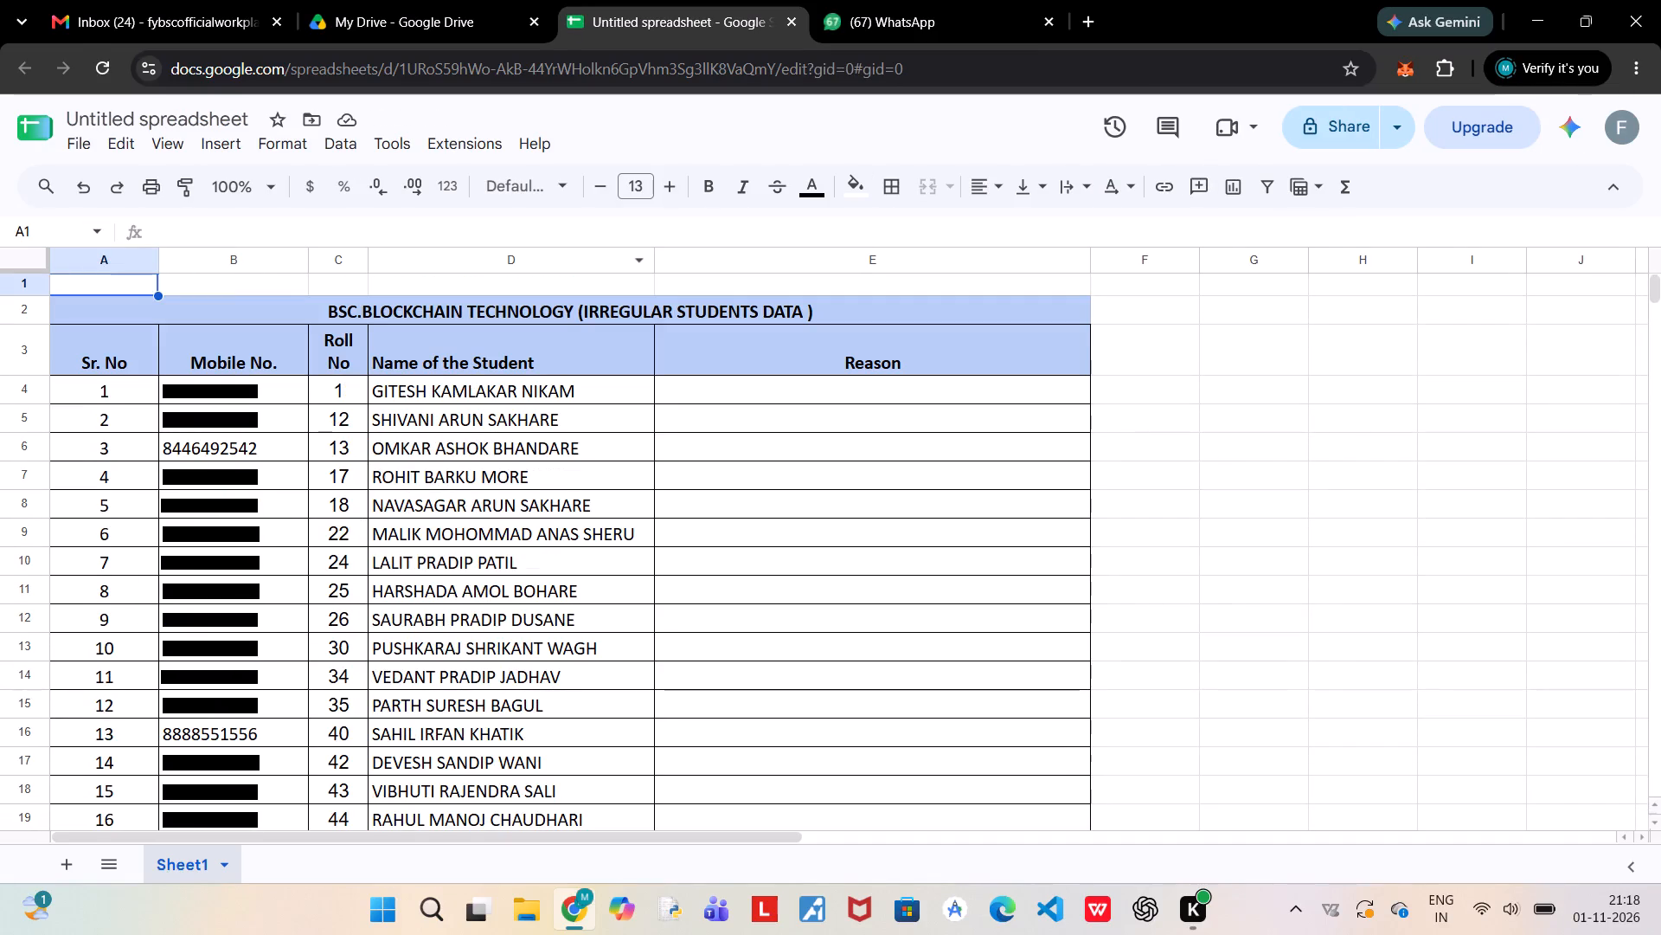
{"action": "left_click", "coordinate": [793, 23]}
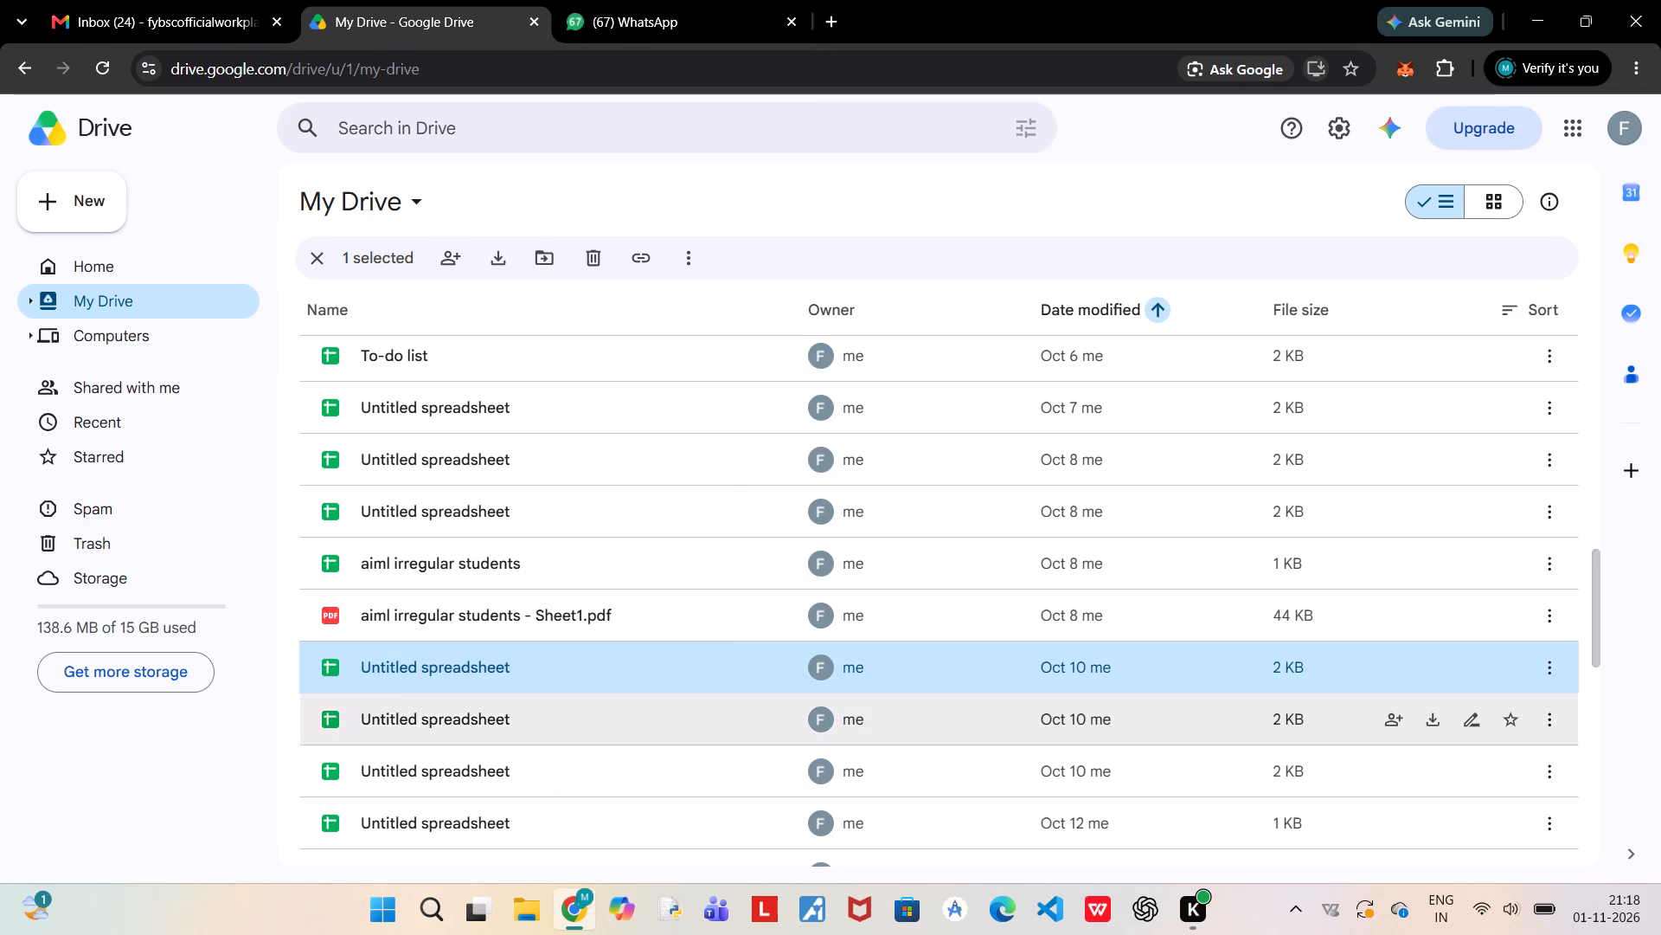
Open the second untitled spreadsheet dated Oct 10, examine its subject title and columns, and close it.
{"action": "double_click", "coordinate": [358, 723]}
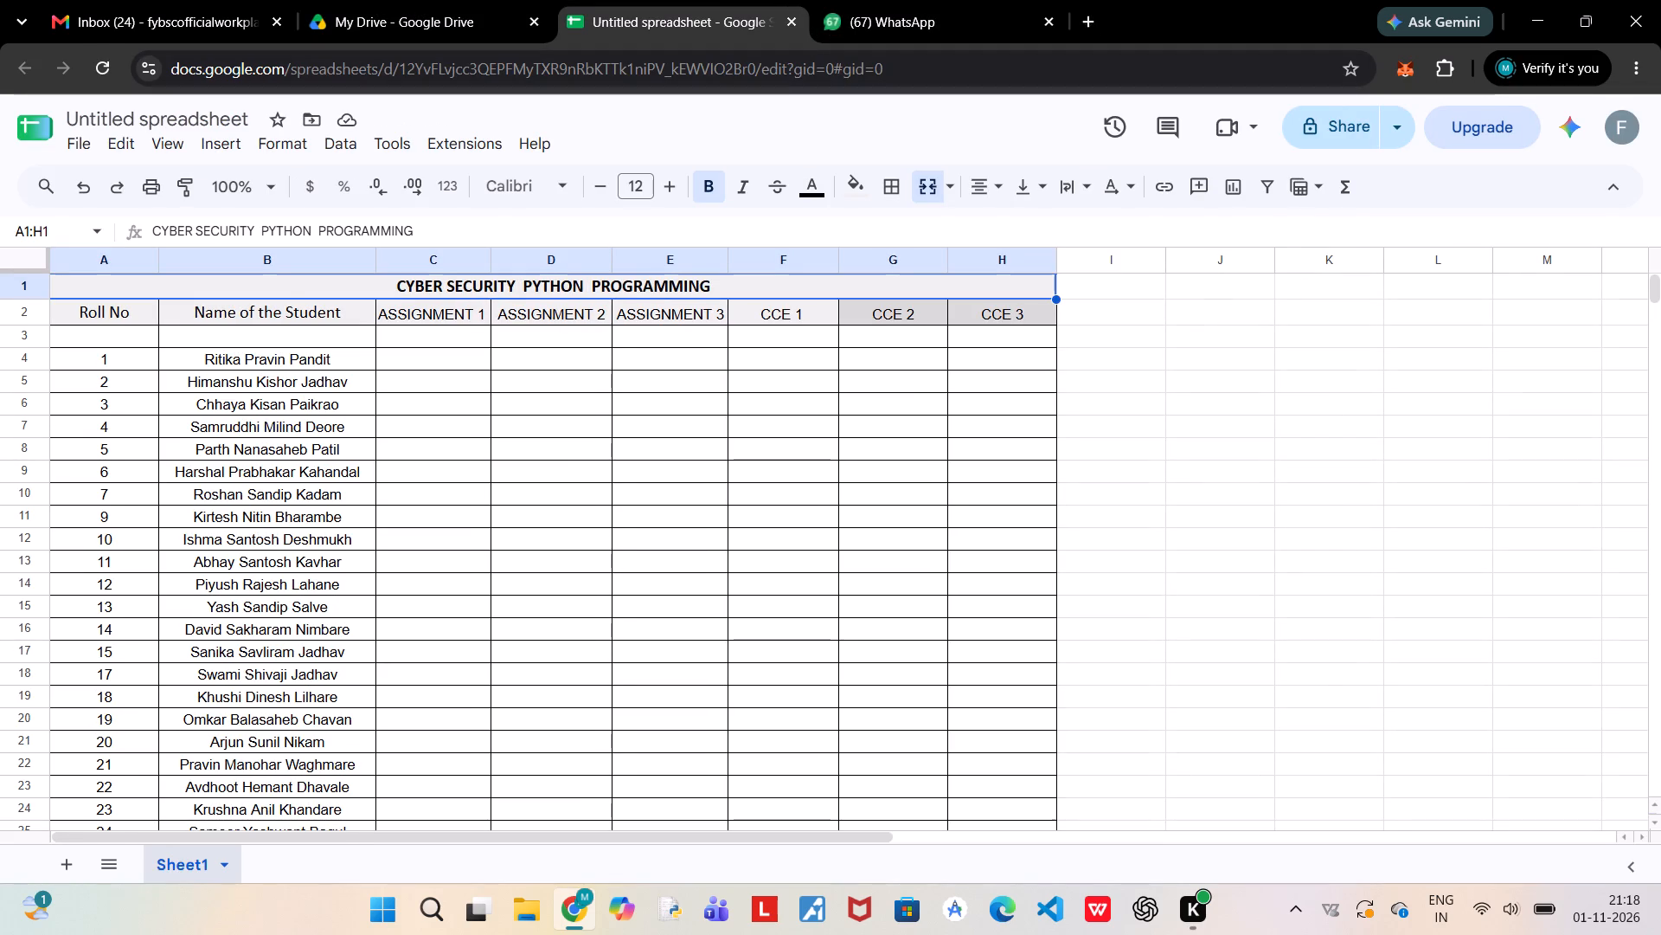
{"action": "scroll", "coordinate": [616, 406], "scroll_direction": "up", "scroll_amount": 3}
{"action": "scroll", "coordinate": [589, 374], "scroll_direction": "down", "scroll_amount": 3}
{"action": "scroll", "coordinate": [589, 374], "scroll_direction": "up", "scroll_amount": 5}
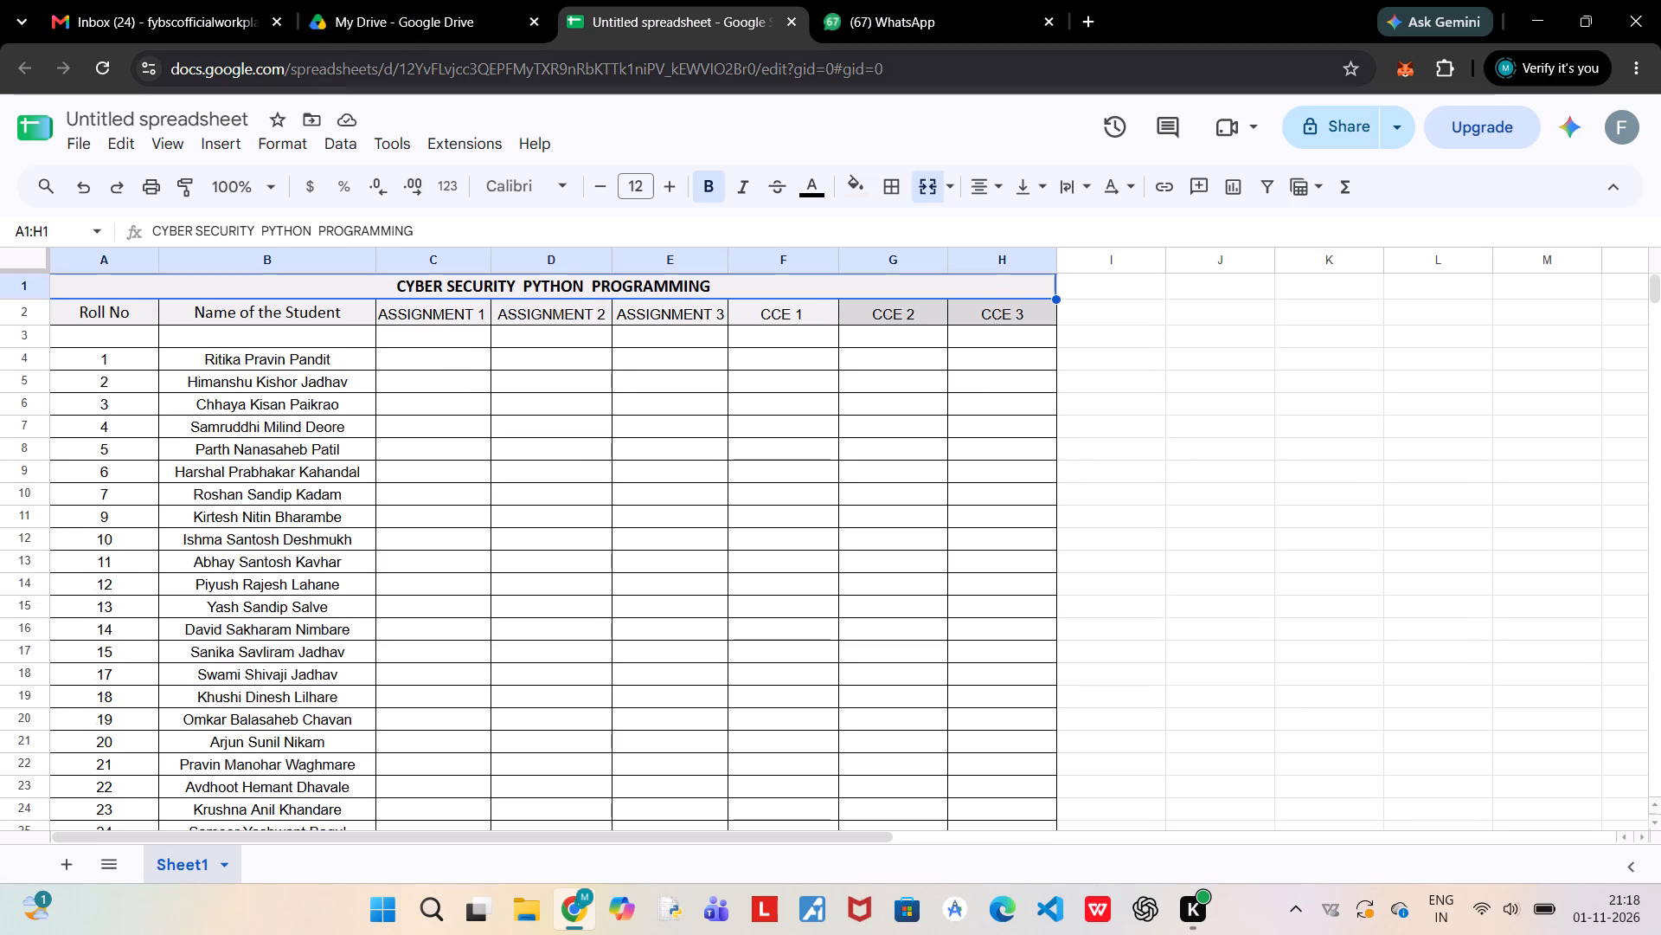
{"action": "left_click", "coordinate": [792, 29]}
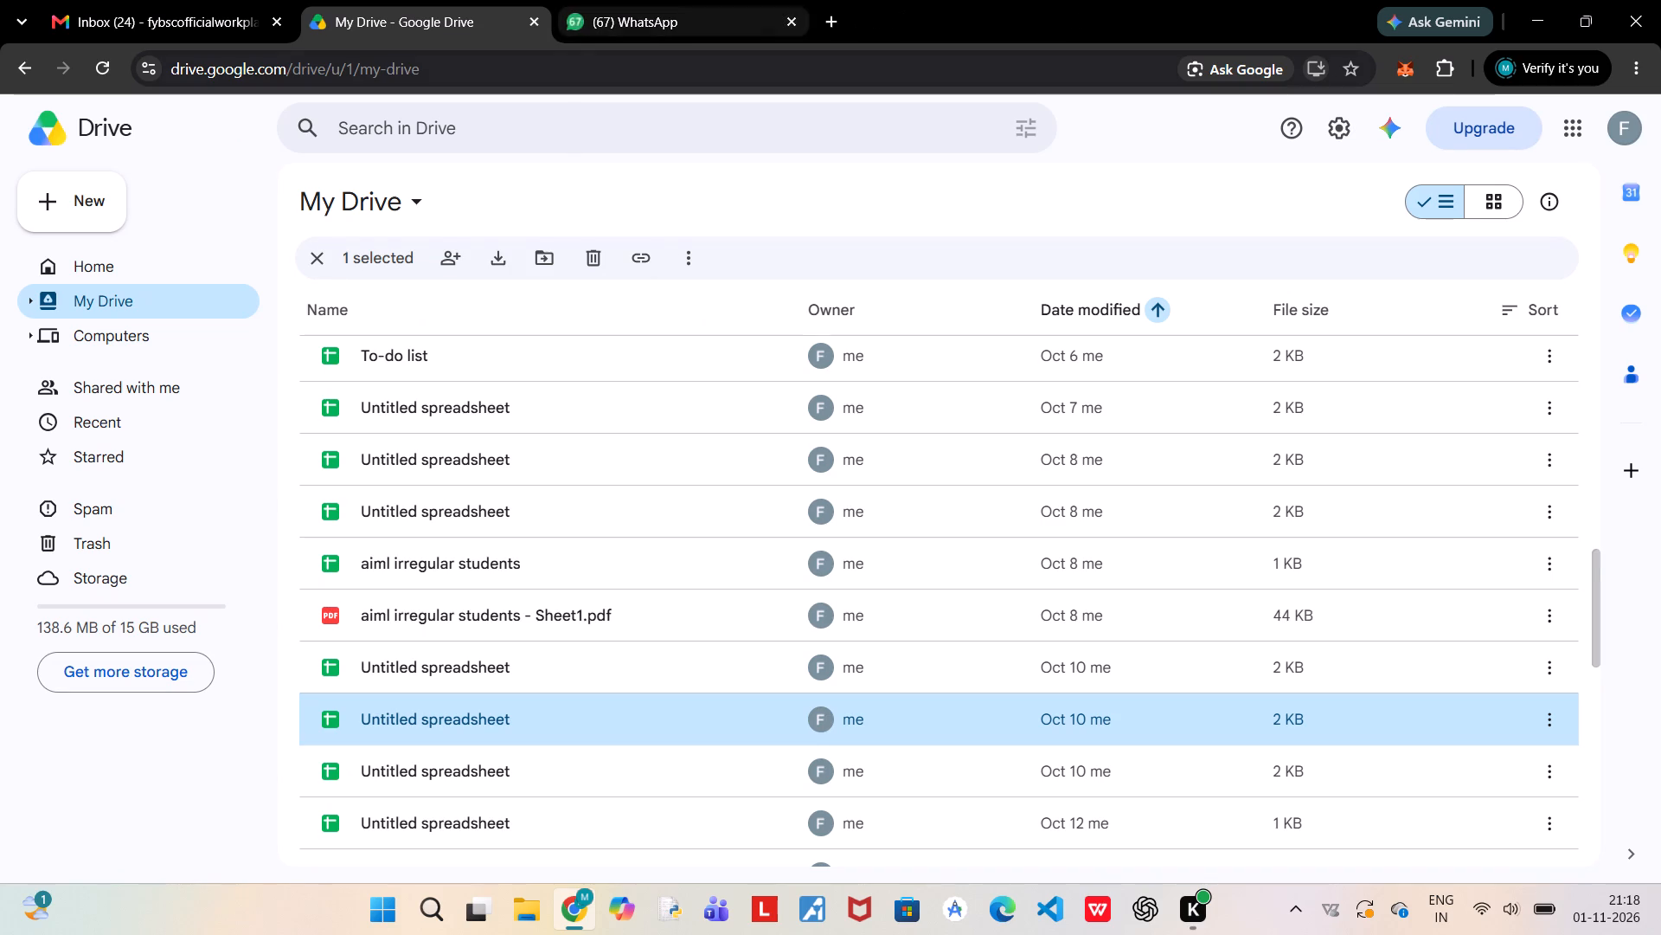
Open the third untitled spreadsheet dated Oct 10, examine its headings and student list, and close it.
{"action": "double_click", "coordinate": [501, 771]}
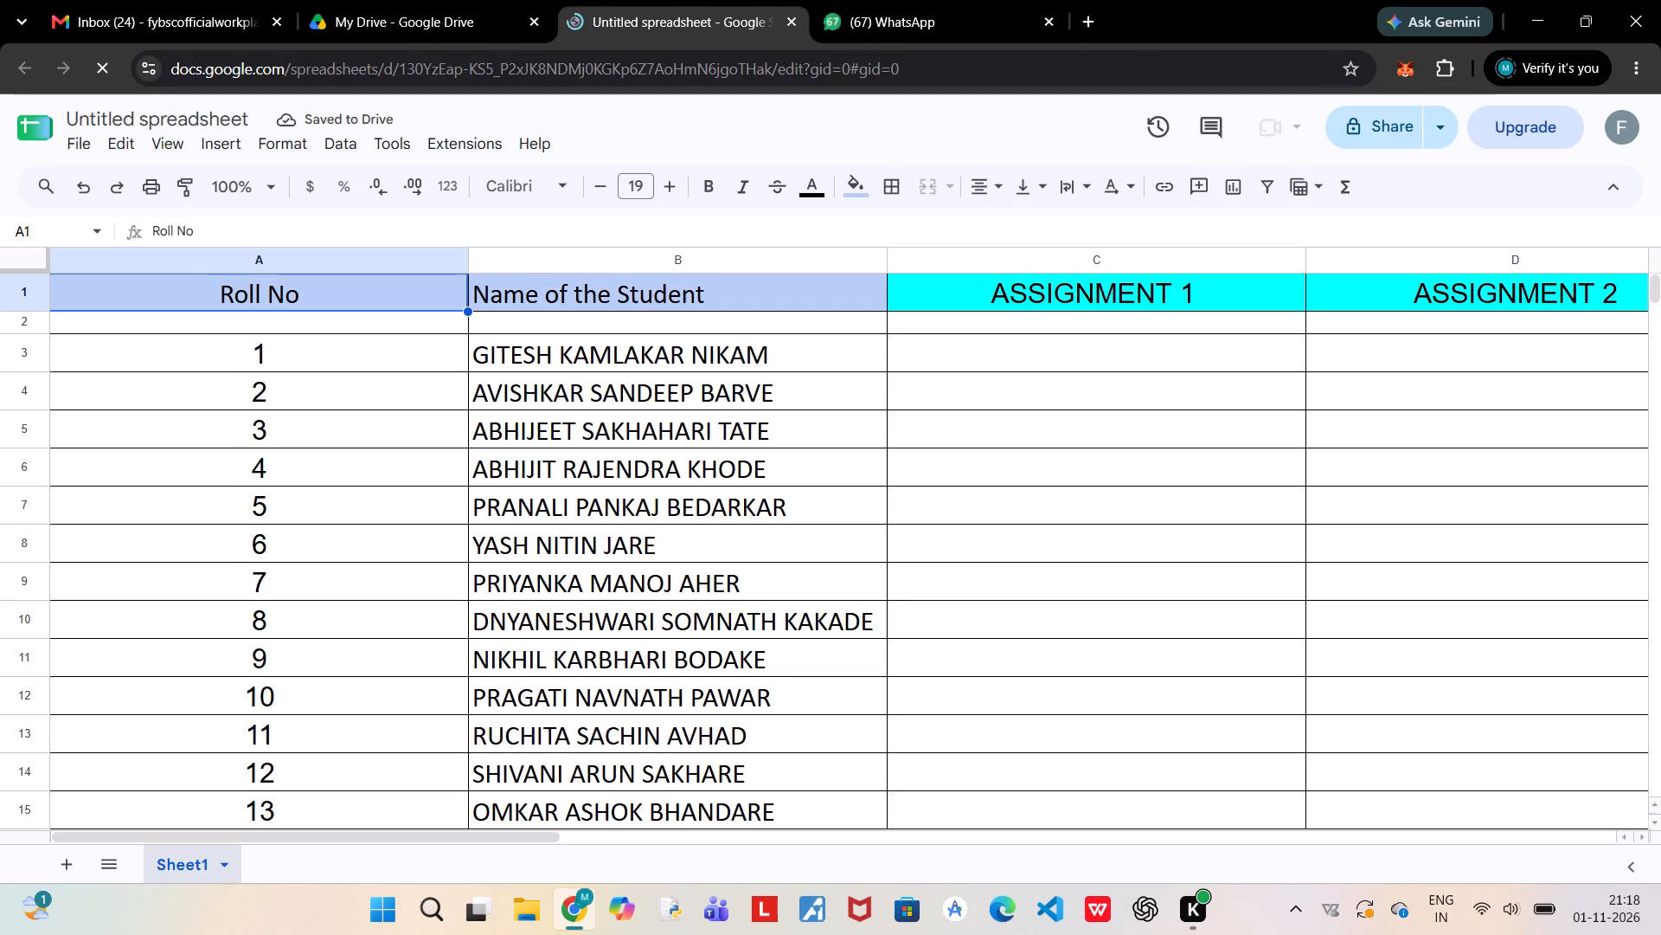
{"action": "scroll", "coordinate": [692, 643], "scroll_direction": "up", "scroll_amount": 4}
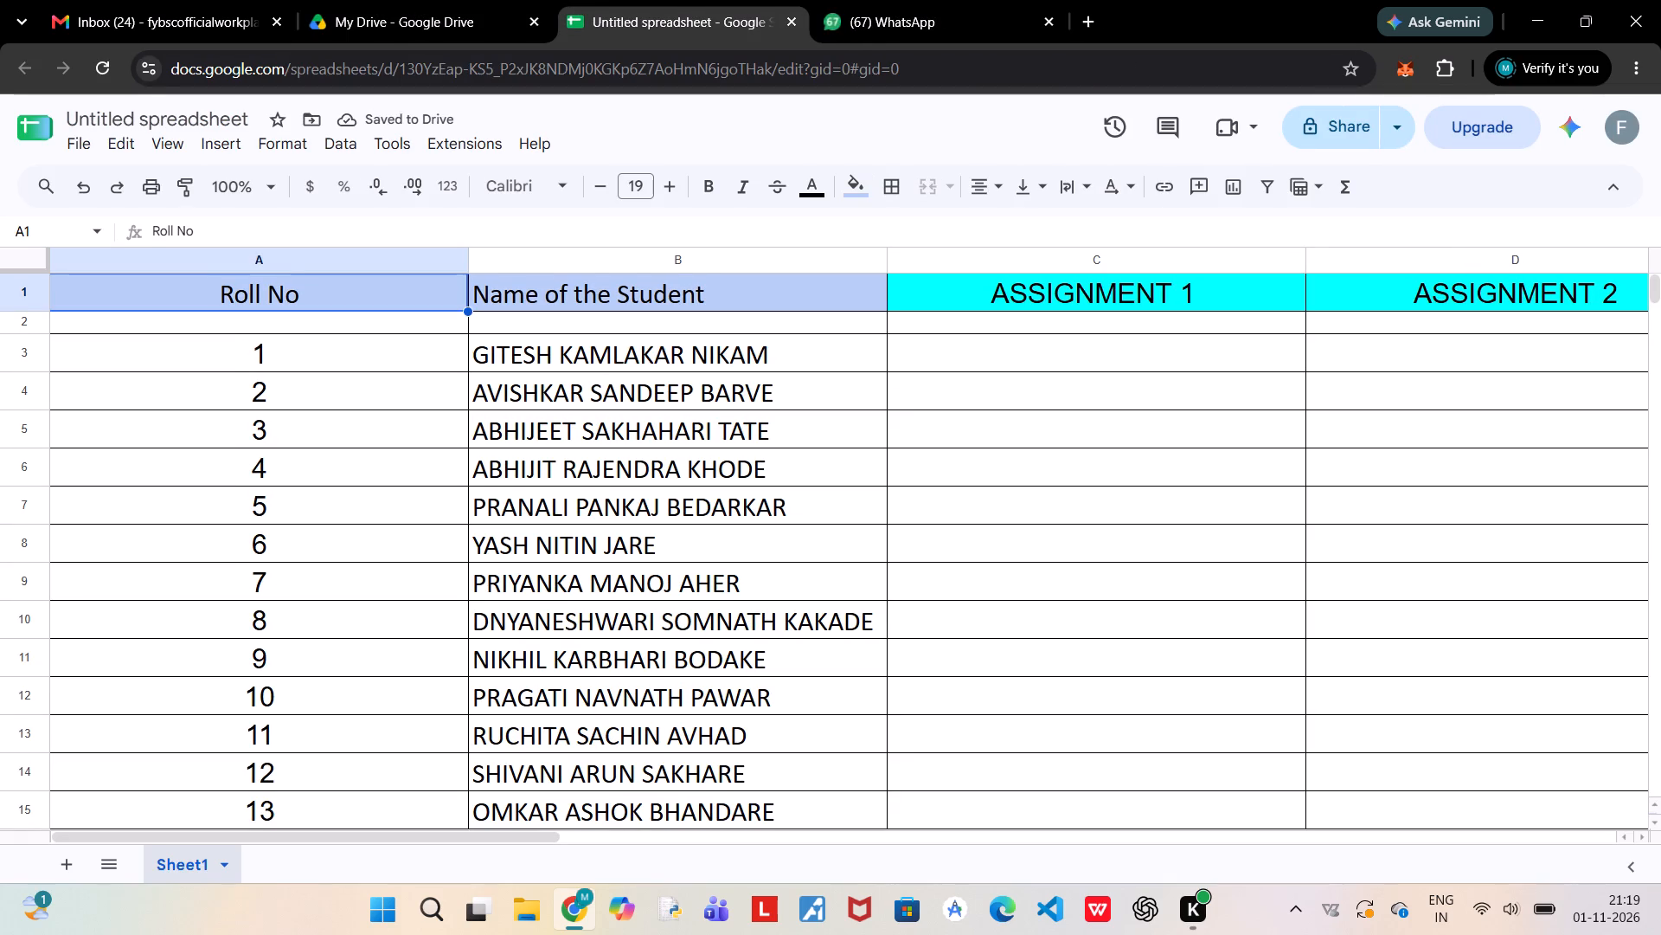
{"action": "scroll", "coordinate": [696, 641], "scroll_direction": "up", "scroll_amount": 1}
{"action": "scroll", "coordinate": [692, 643], "scroll_direction": "down", "scroll_amount": 5}
{"action": "scroll", "coordinate": [692, 643], "scroll_direction": "up", "scroll_amount": 5}
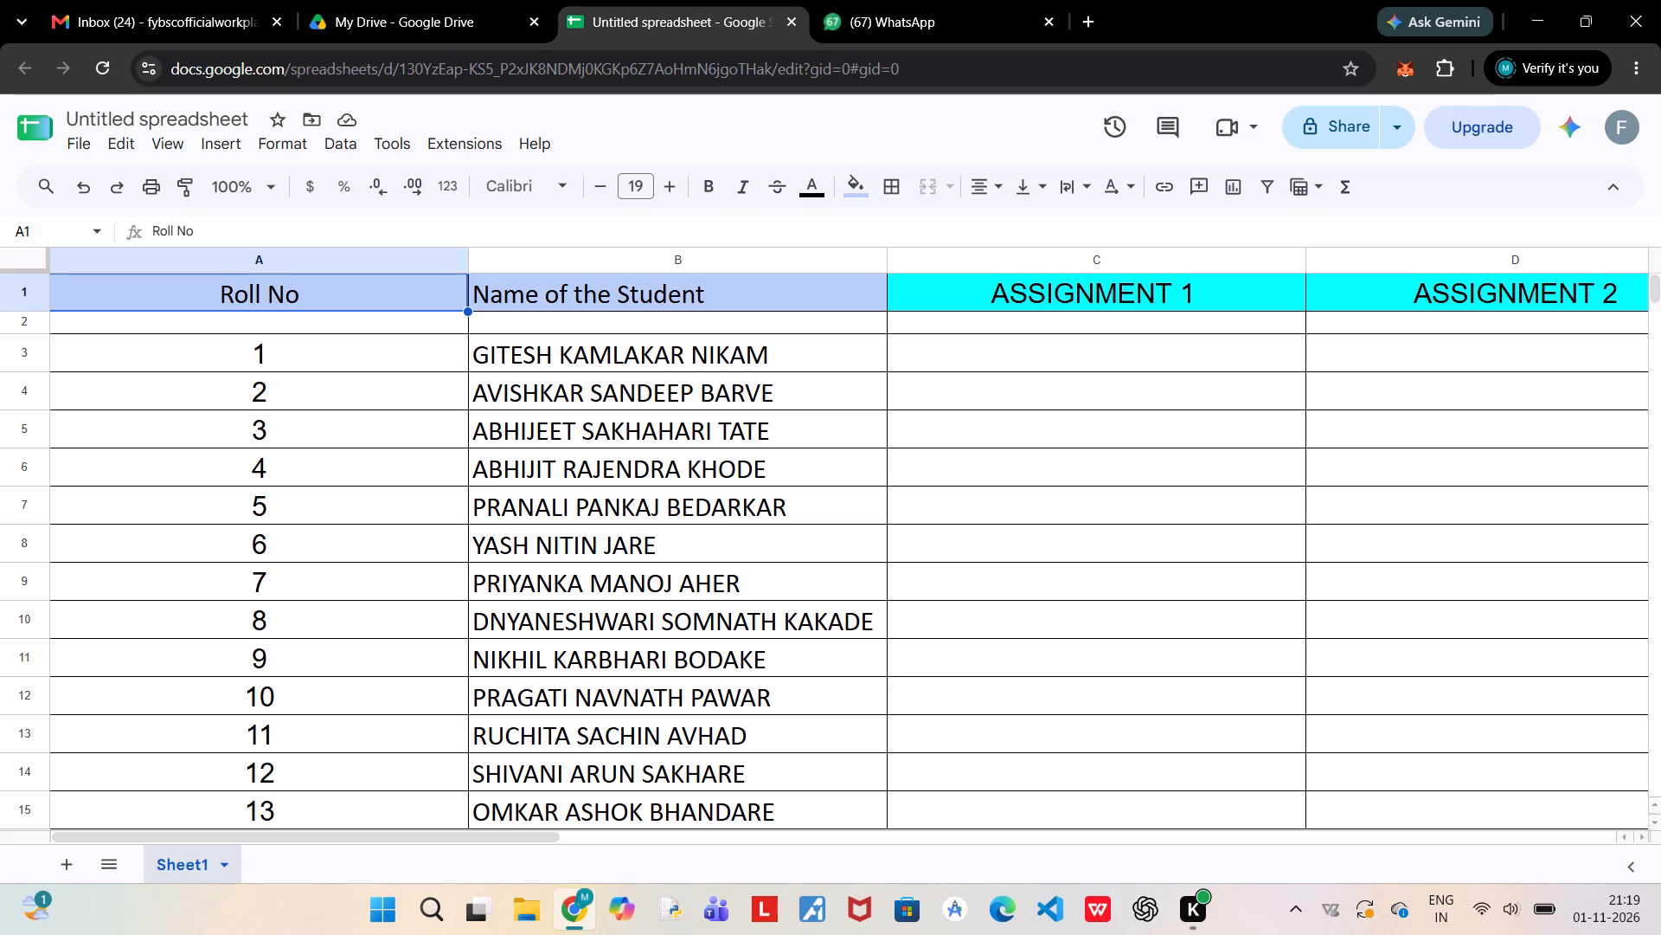
{"action": "left_click", "coordinate": [790, 18]}
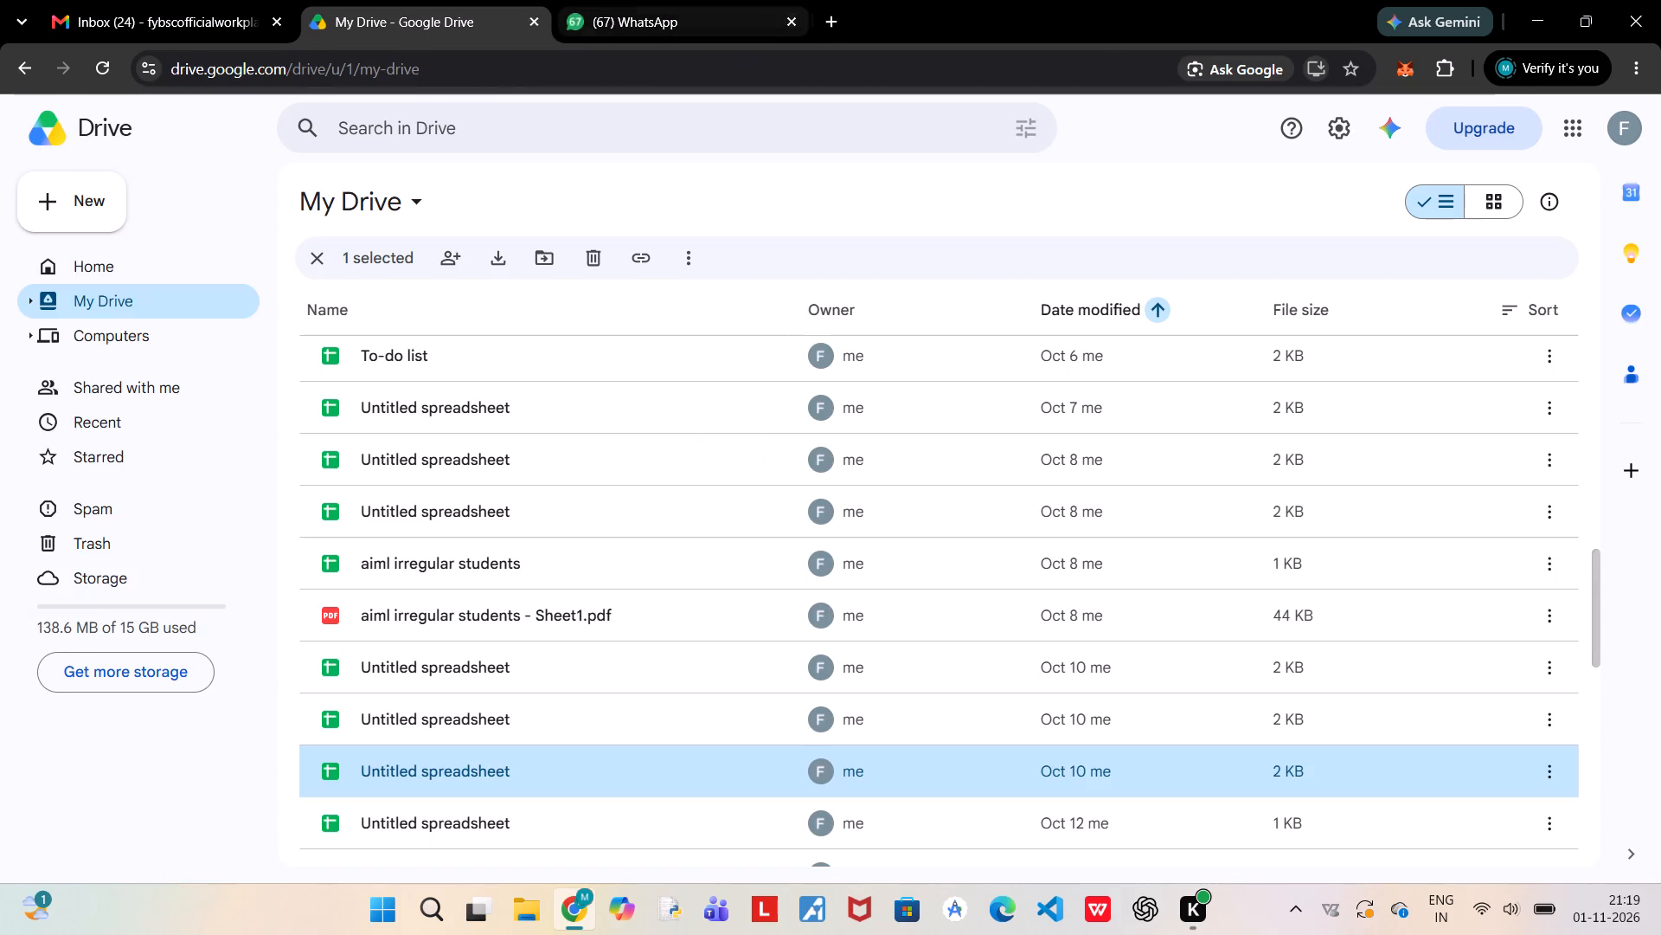
Open the untitled spreadsheet dated Oct 12, check its contents, and close it.
{"action": "double_click", "coordinate": [452, 812]}
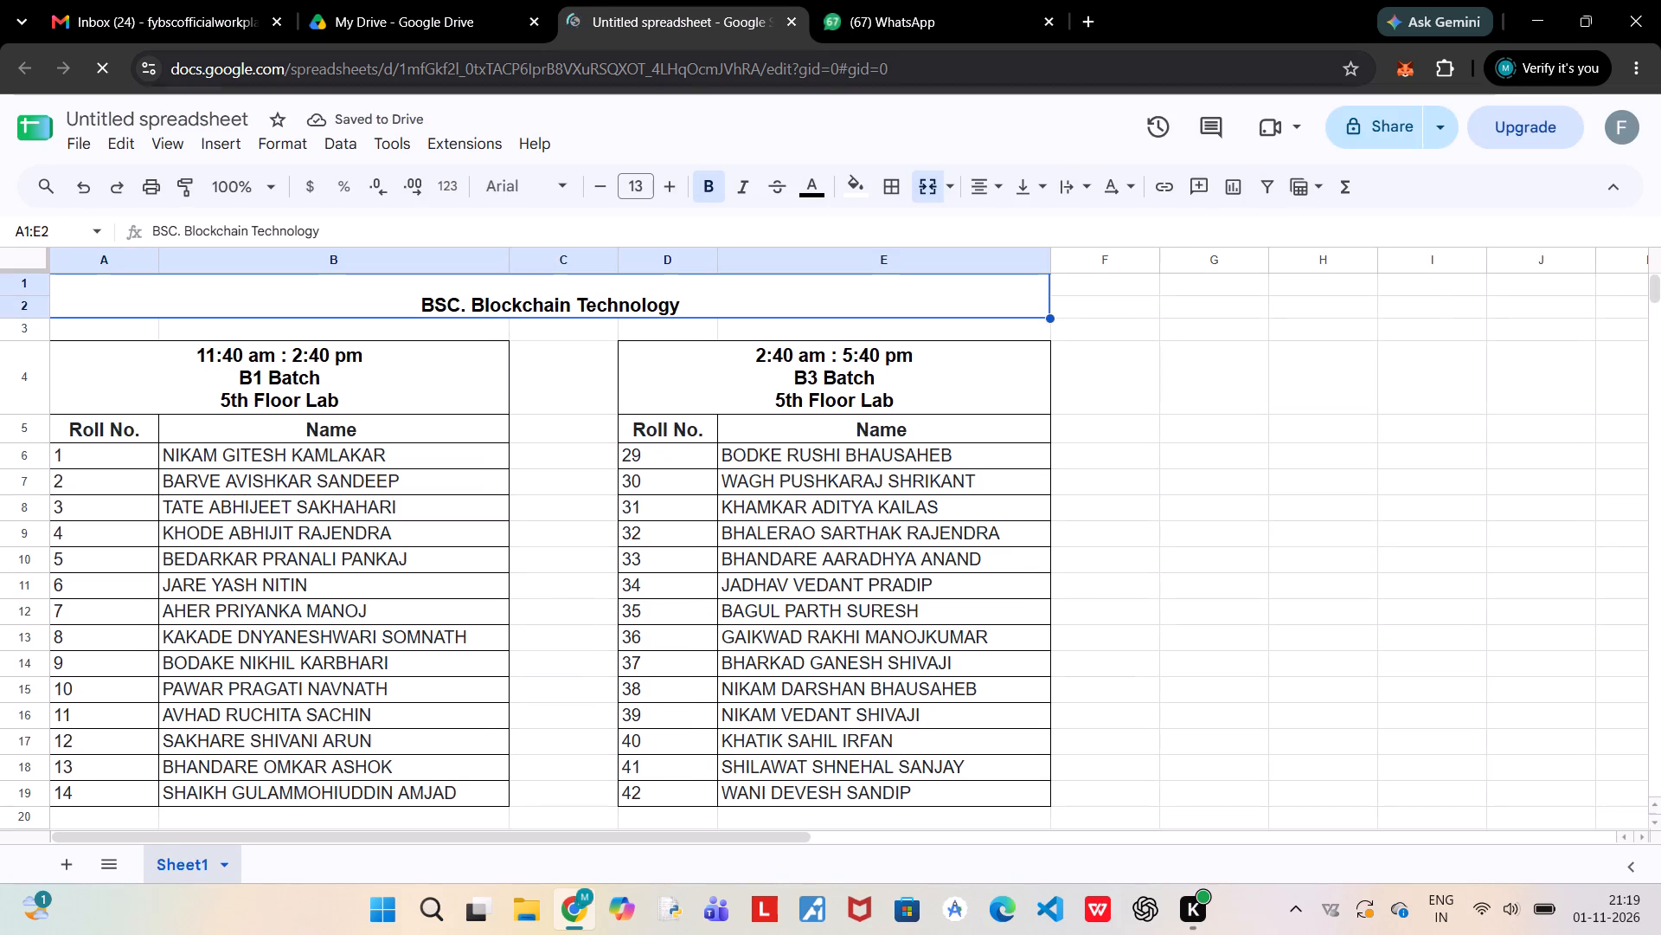
{"action": "left_click", "coordinate": [798, 19]}
Open the first untitled spreadsheet dated Oct 16, check its contents, and close it.
{"action": "scroll", "coordinate": [642, 467], "scroll_direction": "down", "scroll_amount": 4}
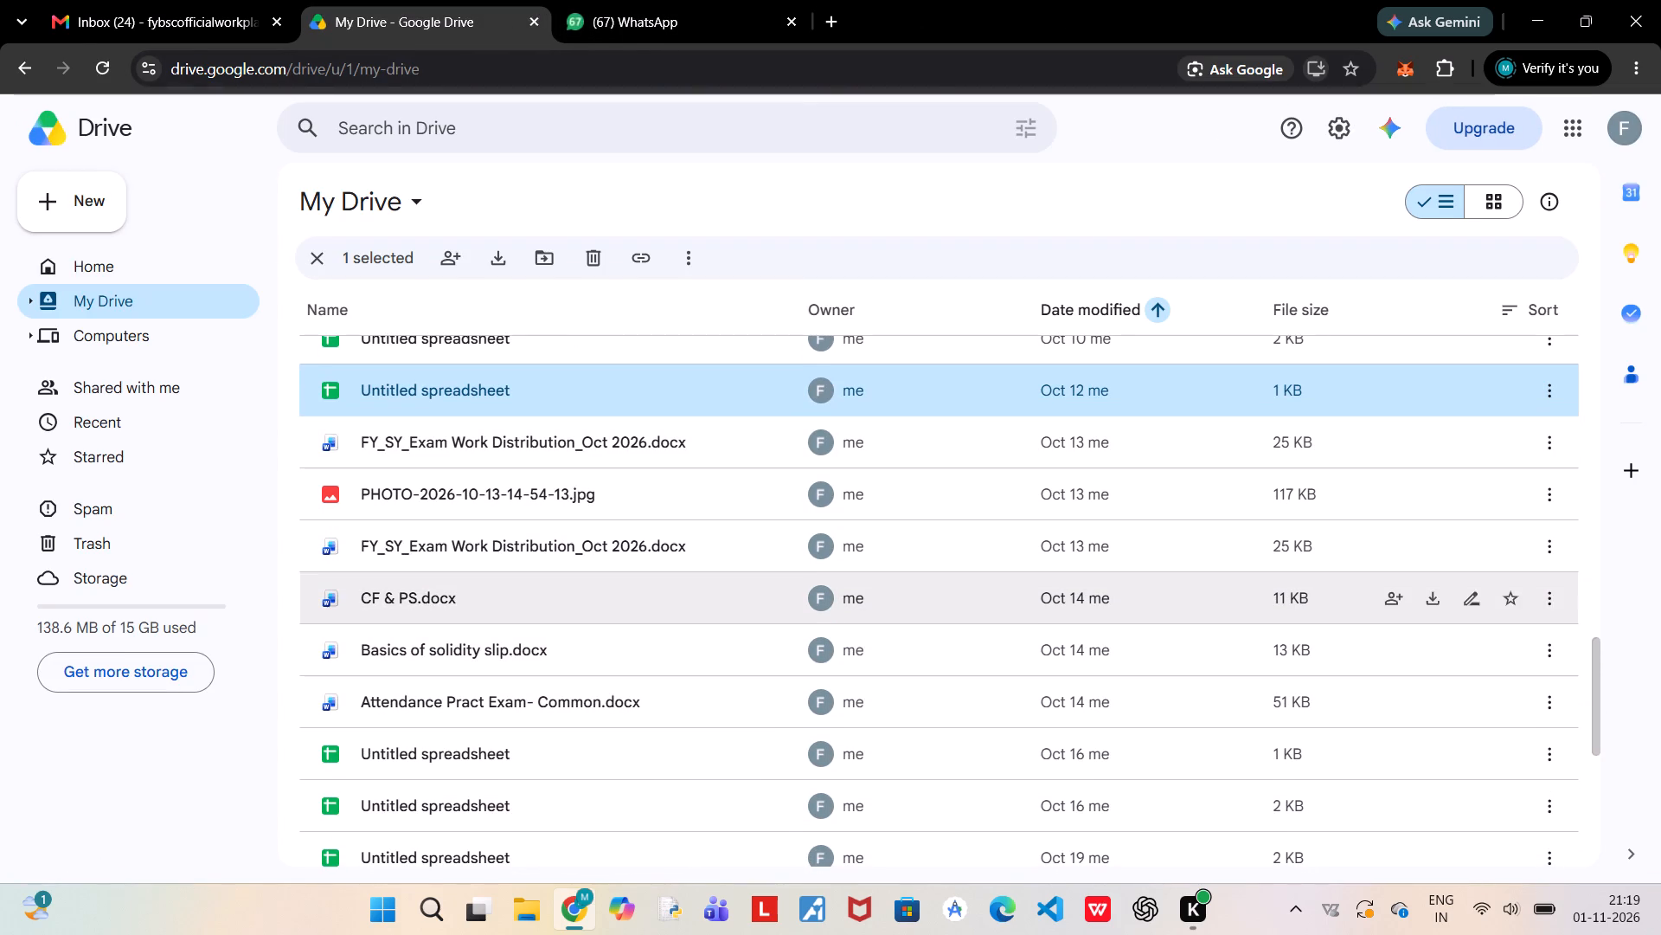
{"action": "left_click", "coordinate": [500, 750]}
{"action": "double_click", "coordinate": [500, 750]}
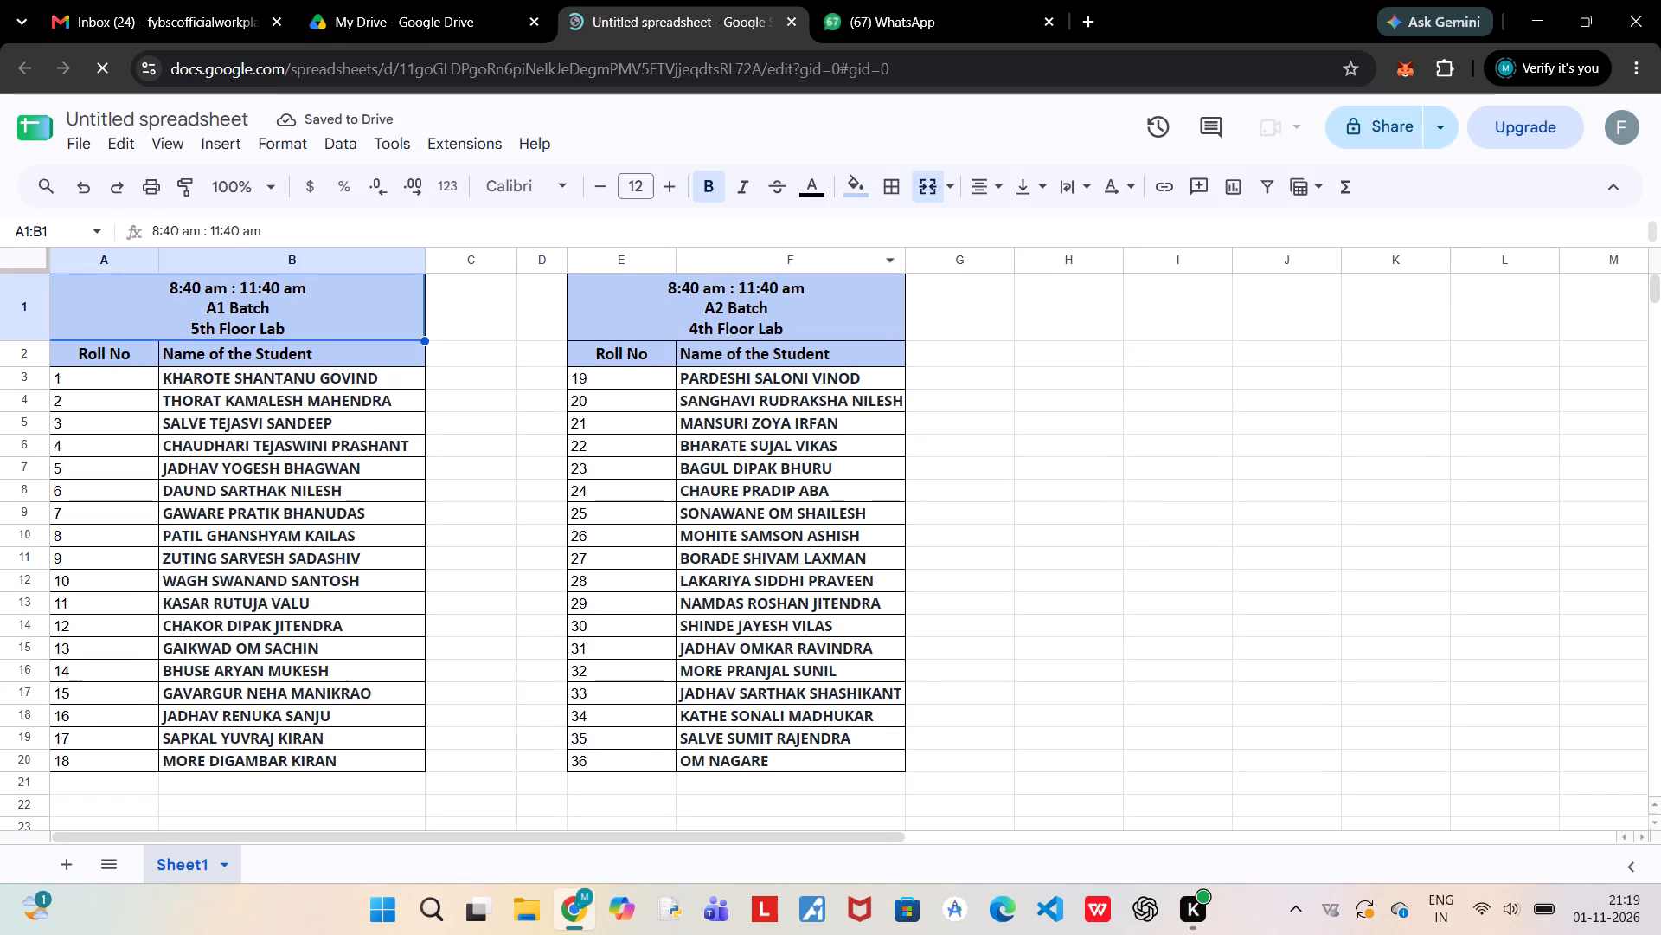
{"action": "left_click", "coordinate": [790, 18]}
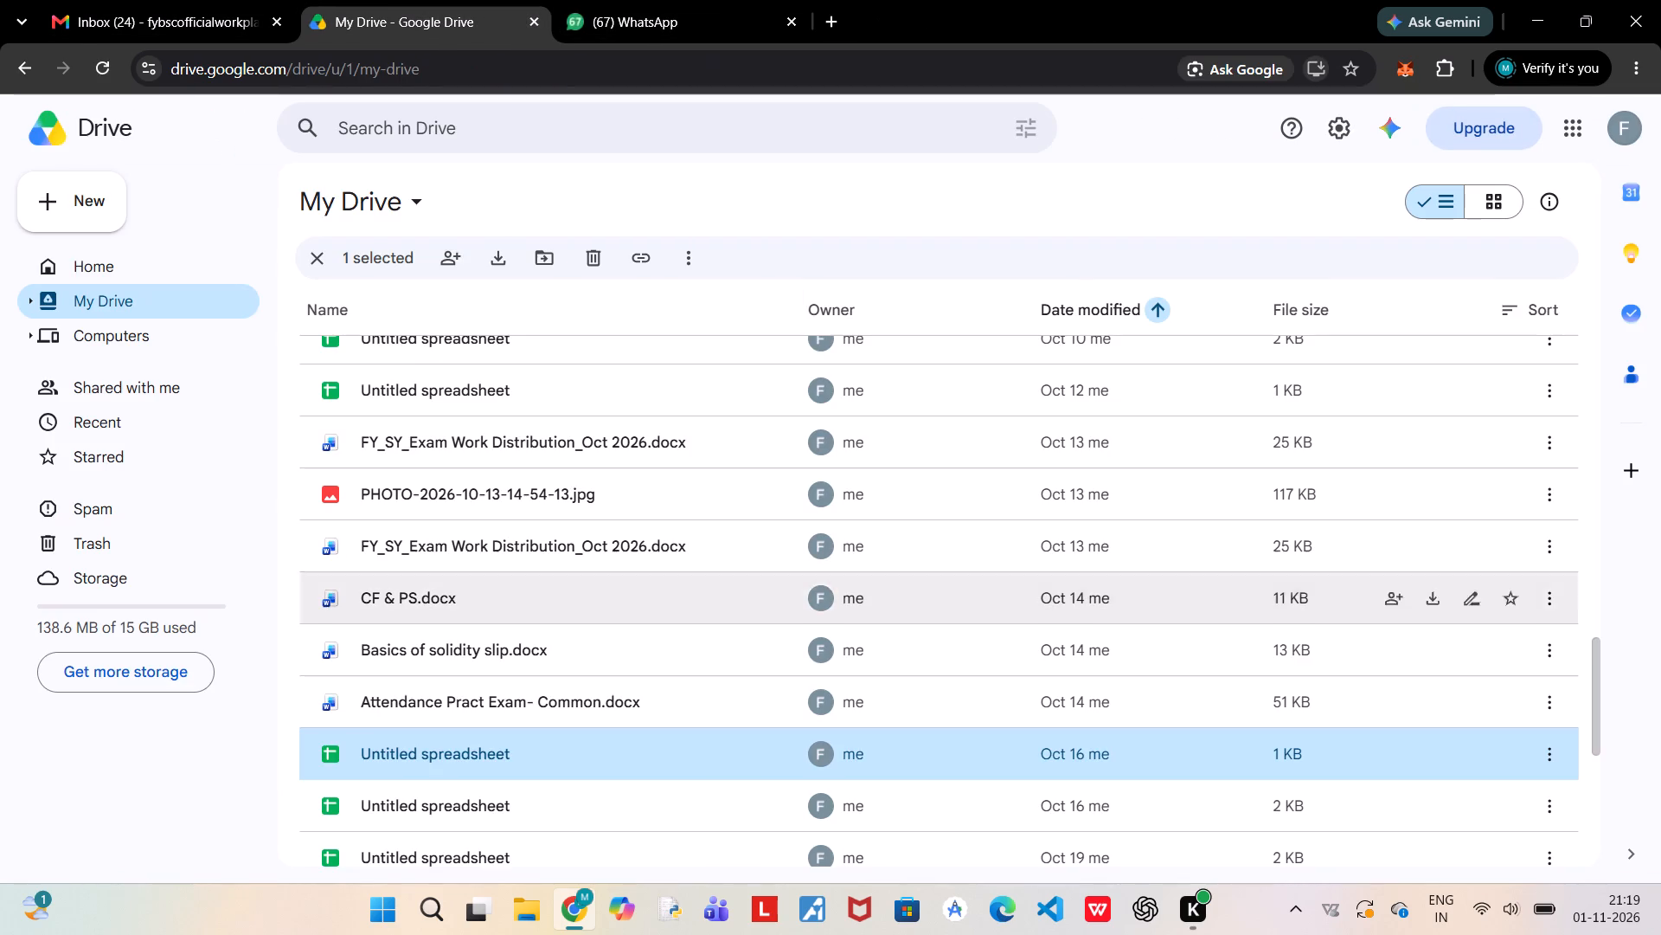
Open the second untitled spreadsheet dated Oct 16 and examine its headings and student list.
{"action": "double_click", "coordinate": [467, 803]}
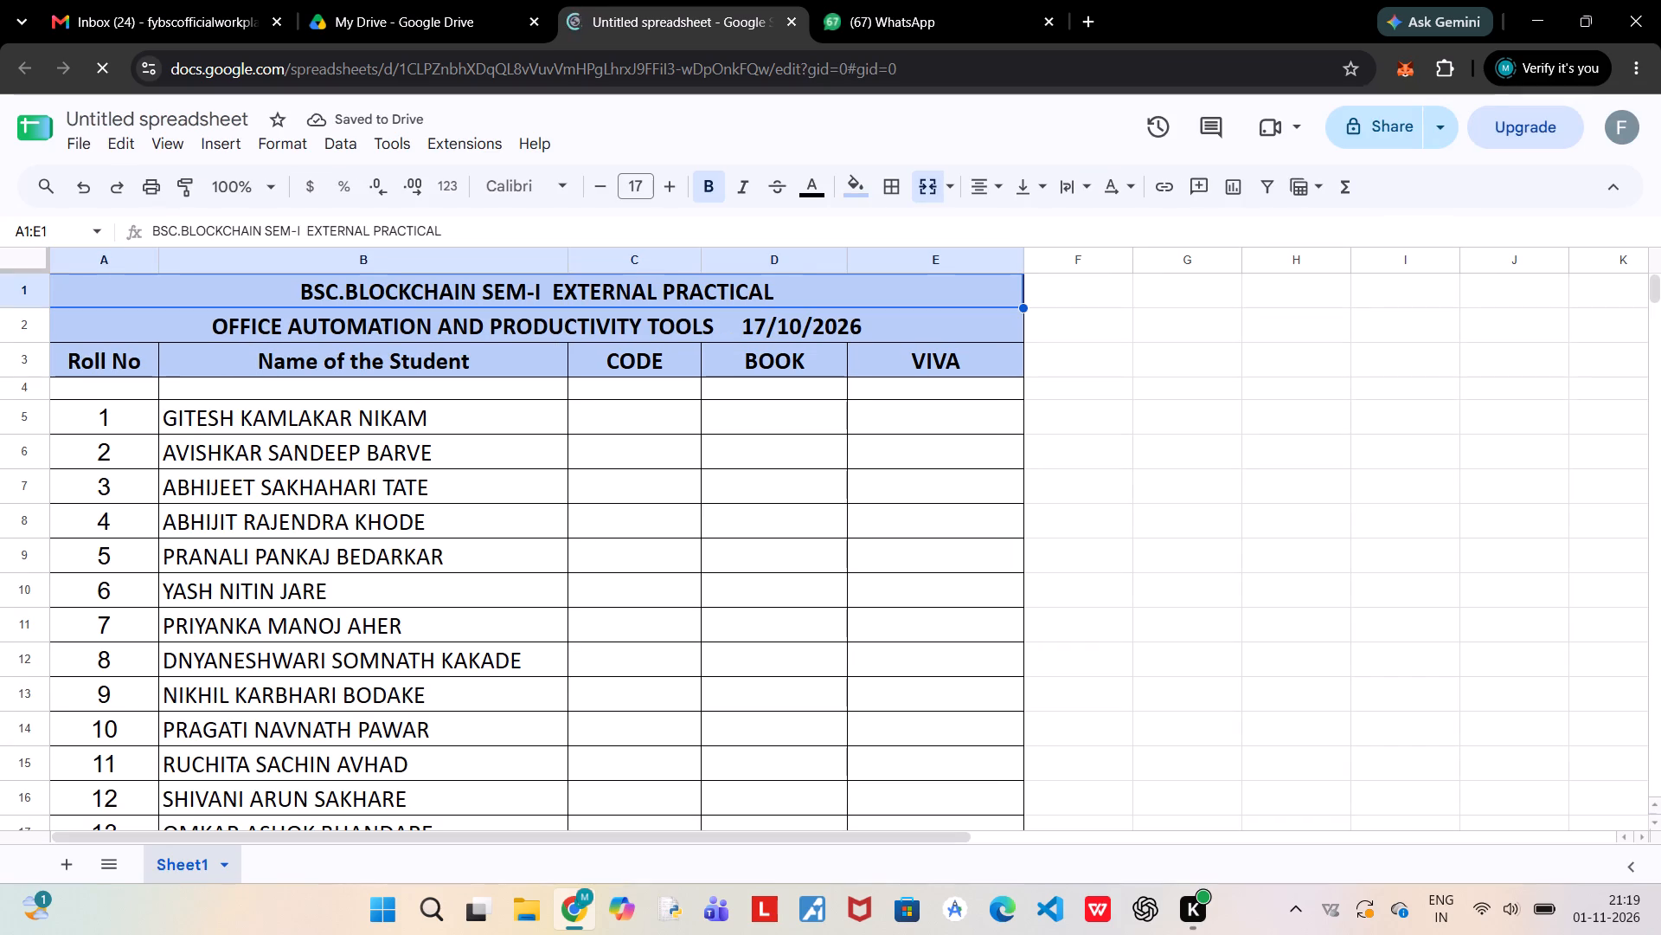
{"action": "scroll", "coordinate": [748, 601], "scroll_direction": "up", "scroll_amount": 1}
{"action": "scroll", "coordinate": [748, 601], "scroll_direction": "down", "scroll_amount": 5}
{"action": "scroll", "coordinate": [748, 601], "scroll_direction": "up", "scroll_amount": 3}
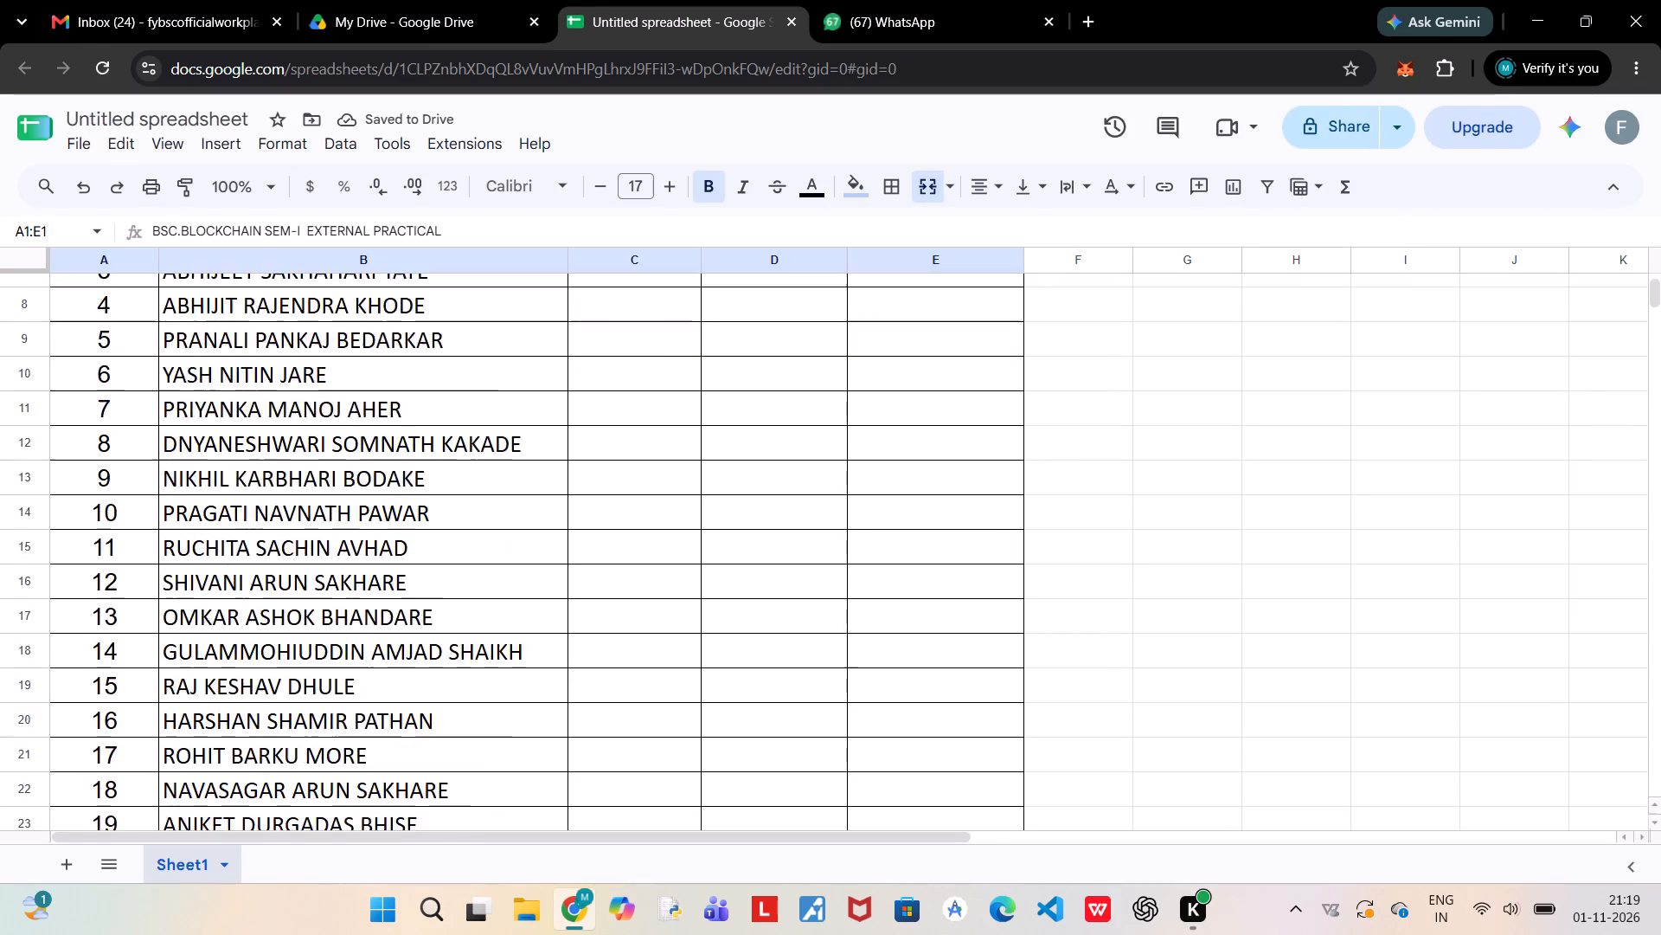
{"action": "scroll", "coordinate": [748, 601], "scroll_direction": "up", "scroll_amount": 3}
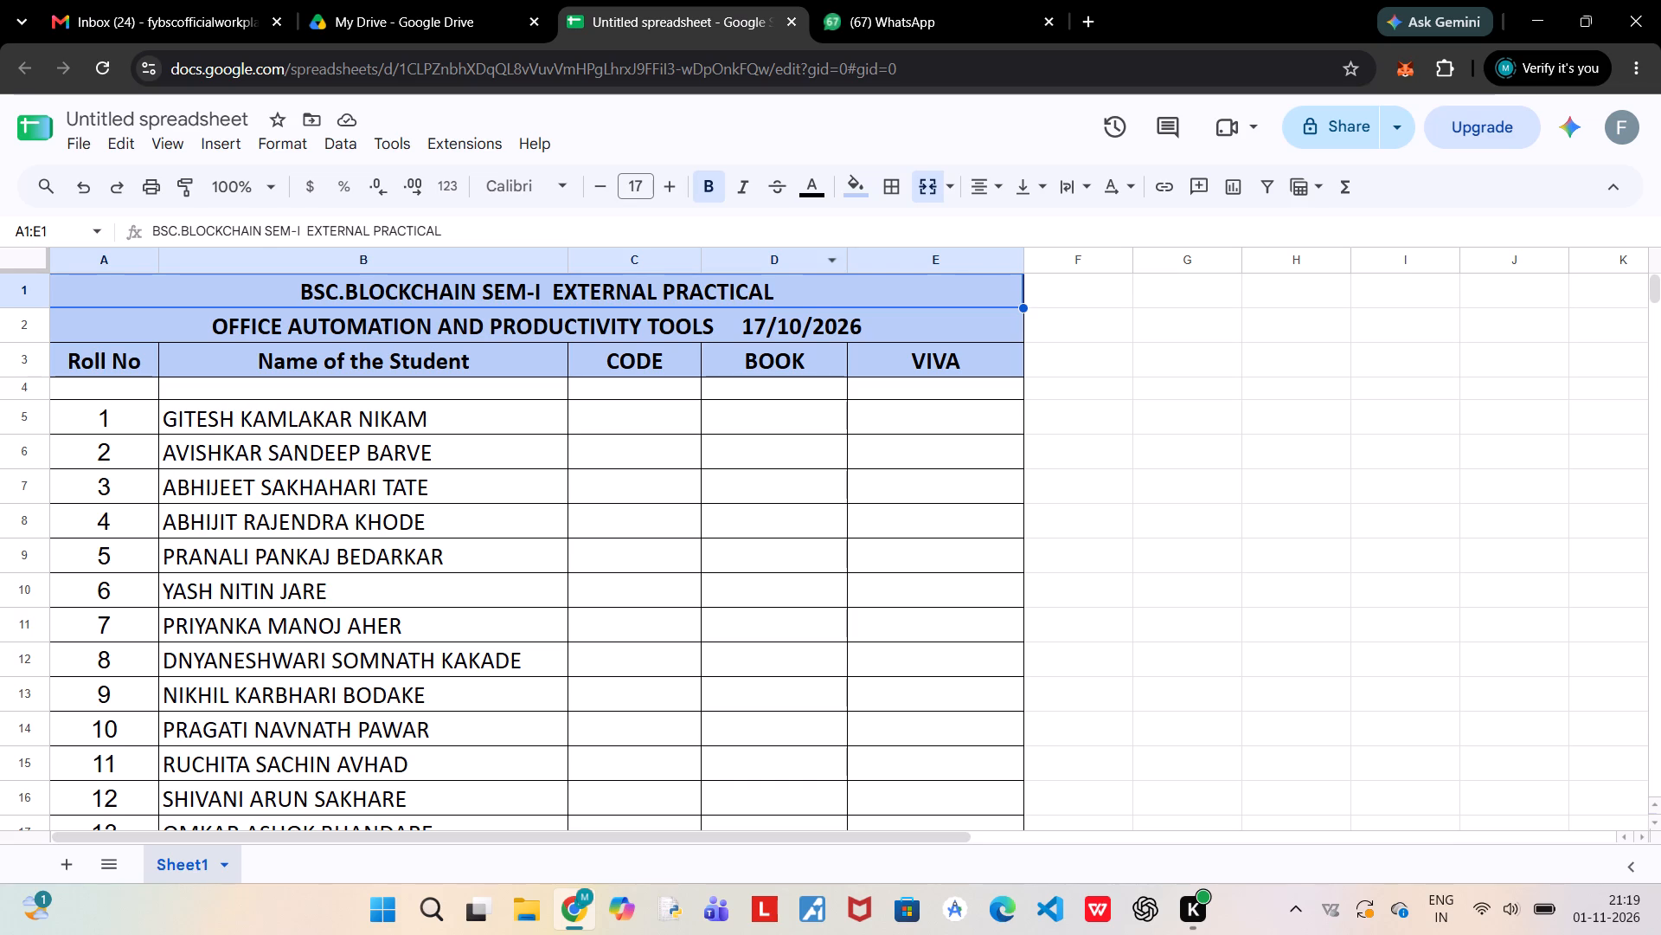
{"action": "scroll", "coordinate": [633, 447], "scroll_direction": "down", "scroll_amount": 2}
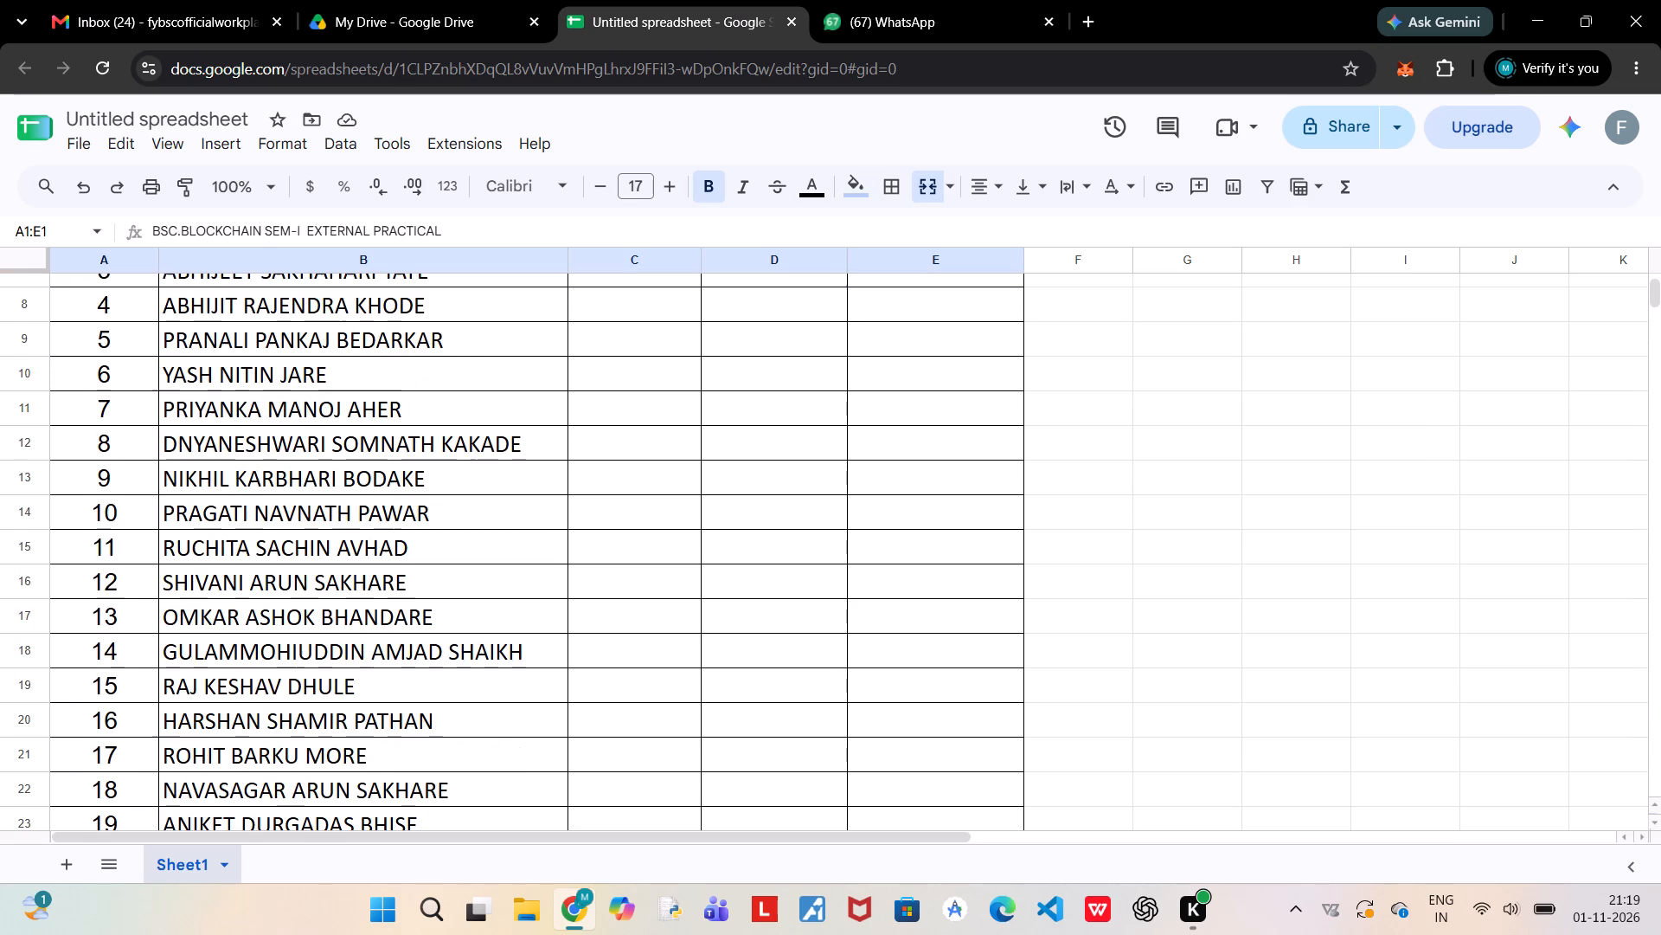
{"action": "scroll", "coordinate": [633, 447], "scroll_direction": "down", "scroll_amount": 3}
{"action": "scroll", "coordinate": [633, 447], "scroll_direction": "up", "scroll_amount": 6}
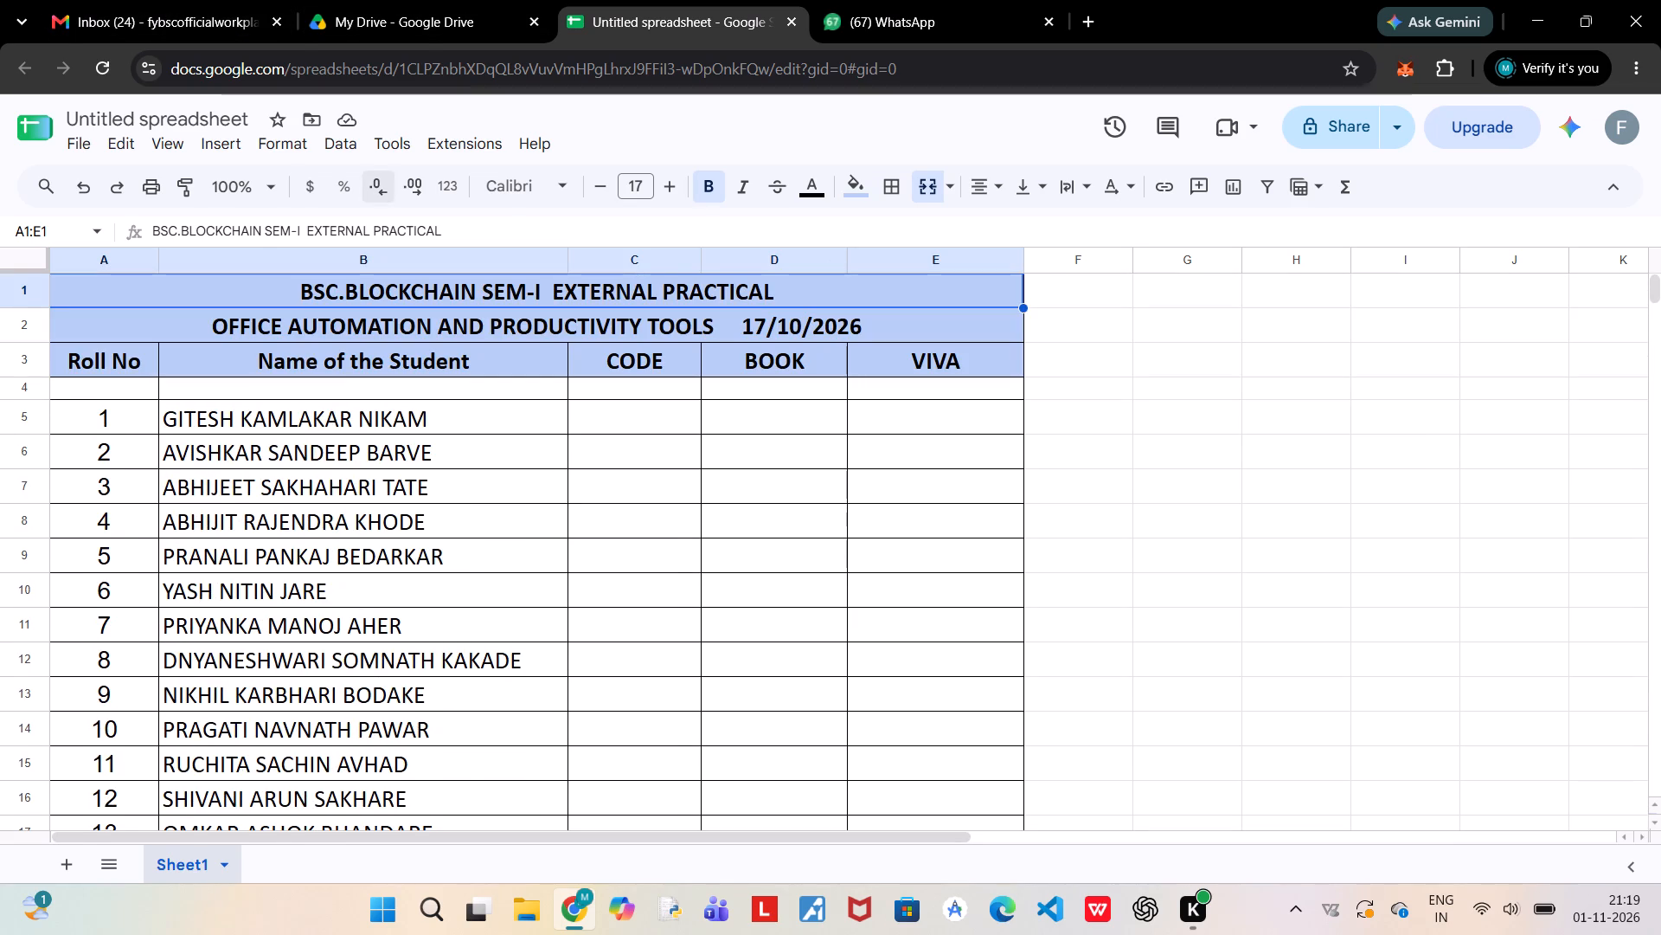
Reduce the font size of the title in the first row to 12.
{"action": "left_click", "coordinate": [590, 182]}
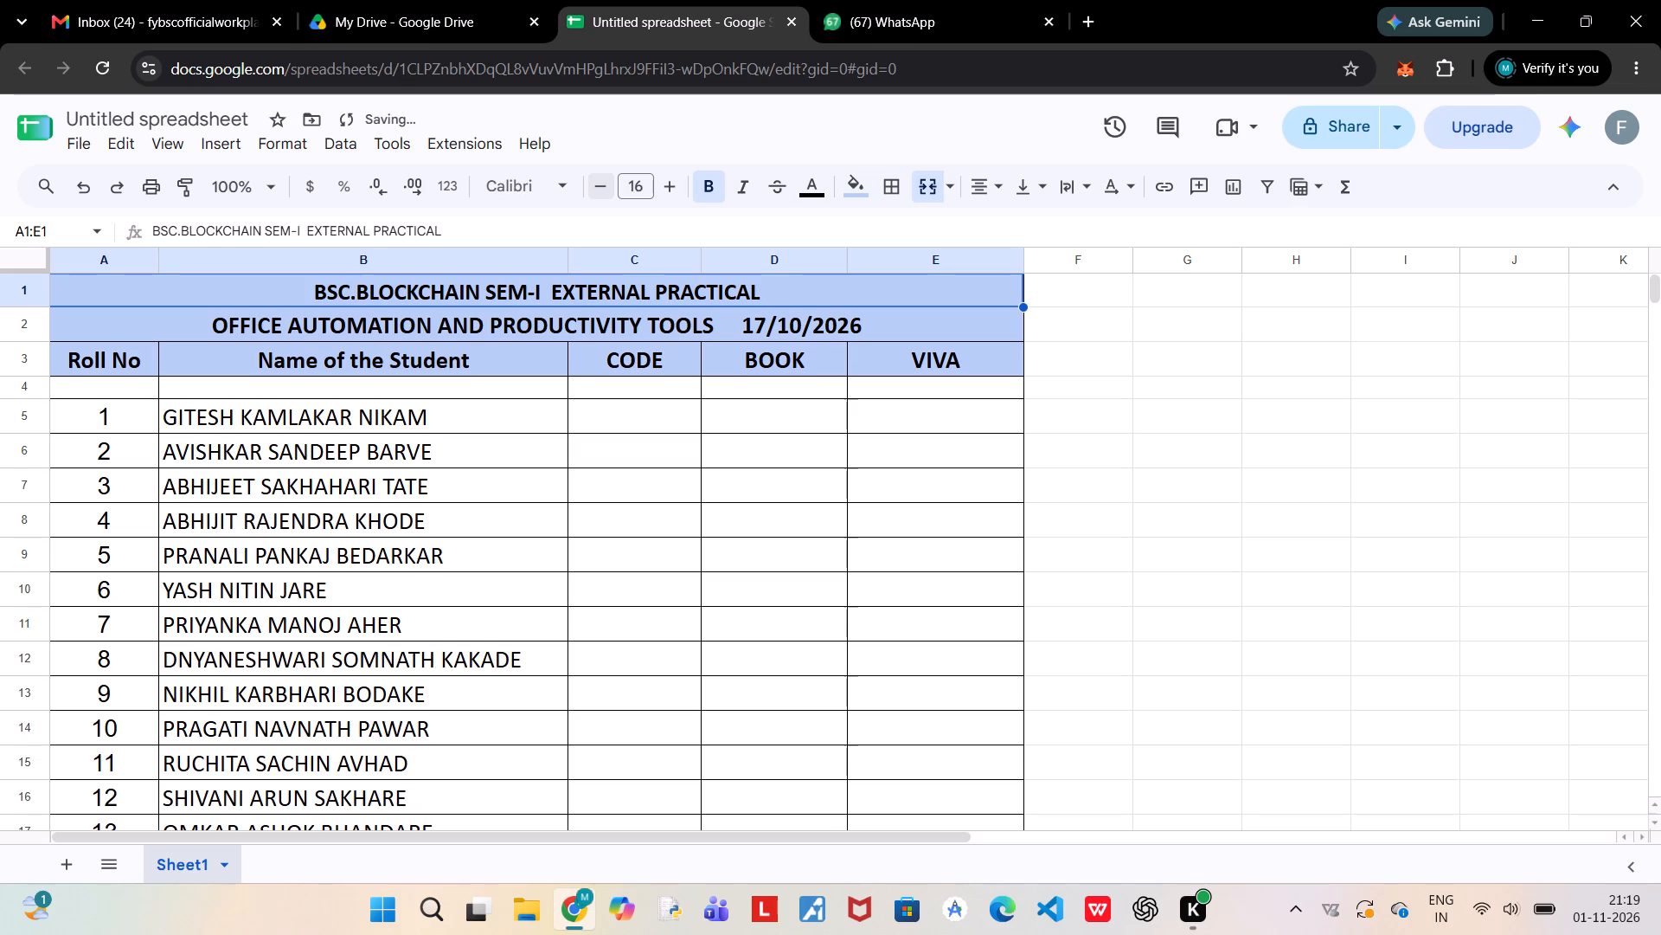
{"action": "left_click", "coordinate": [590, 182]}
{"action": "left_click", "coordinate": [590, 182]}
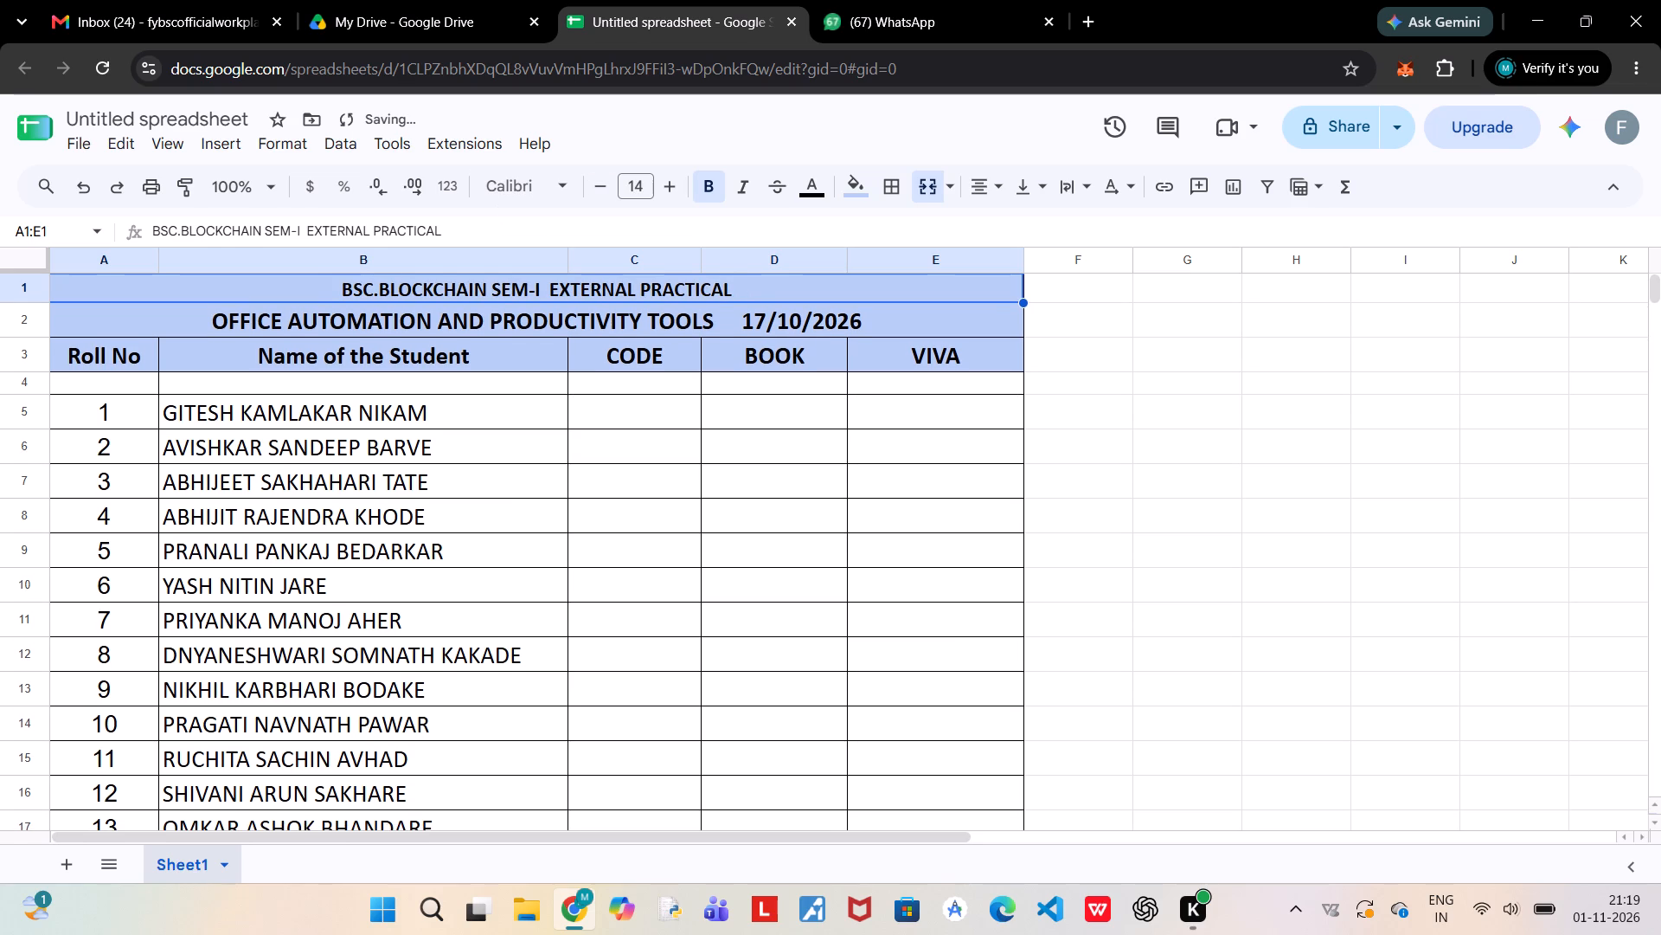
{"action": "left_click", "coordinate": [592, 180]}
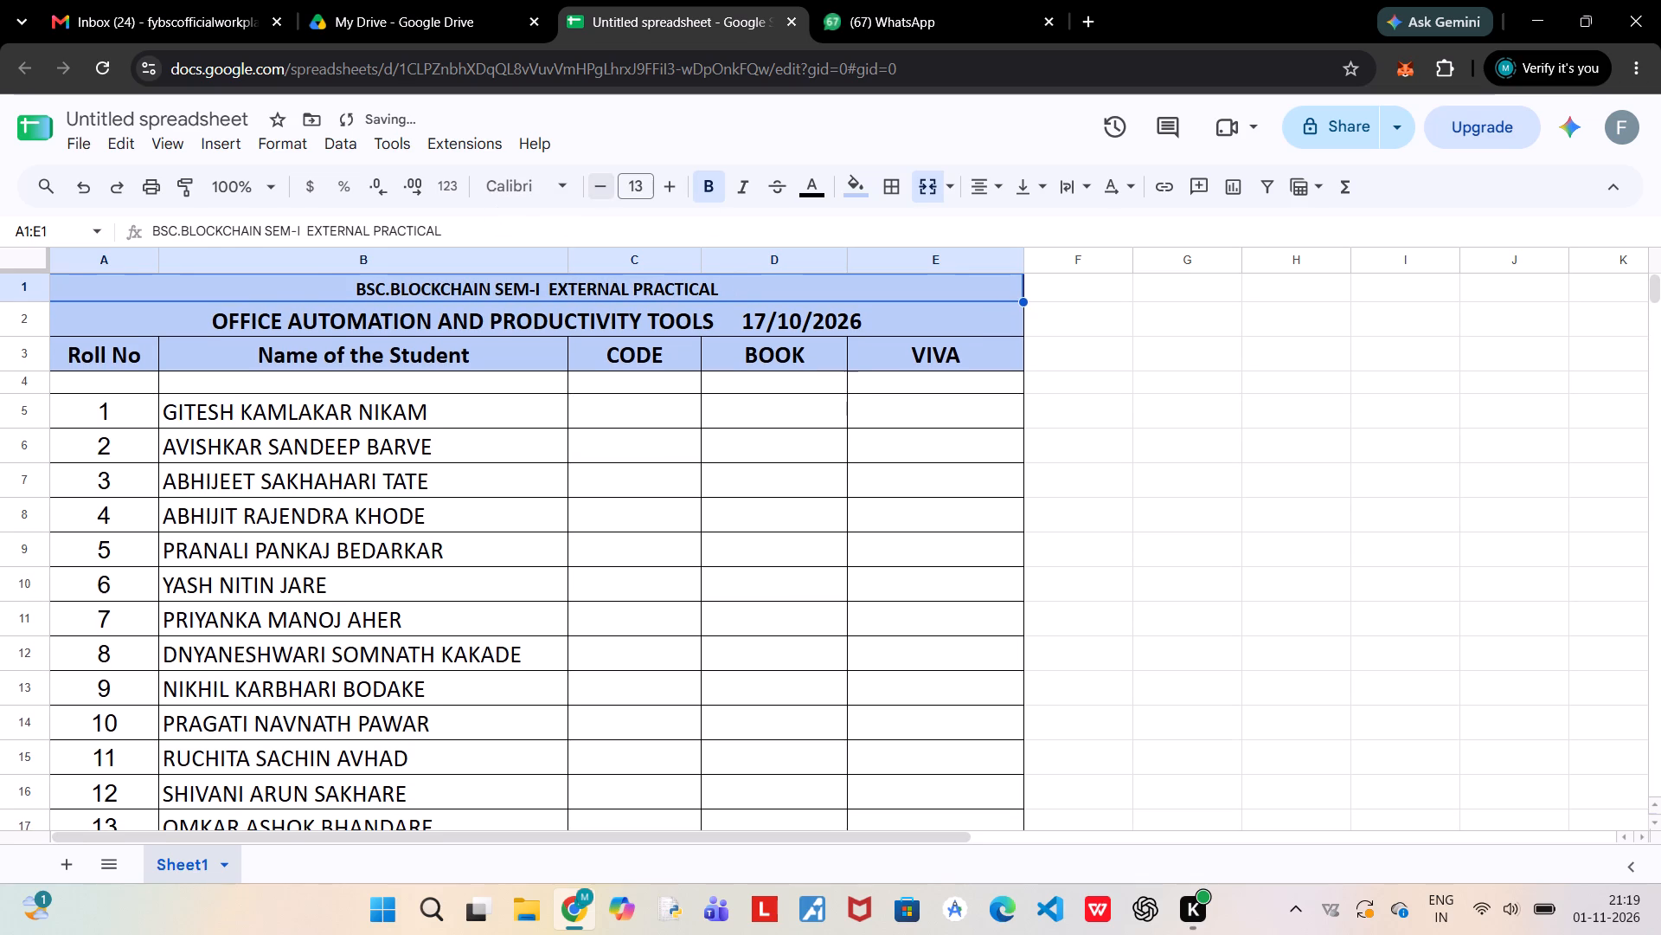
{"action": "left_click", "coordinate": [592, 180]}
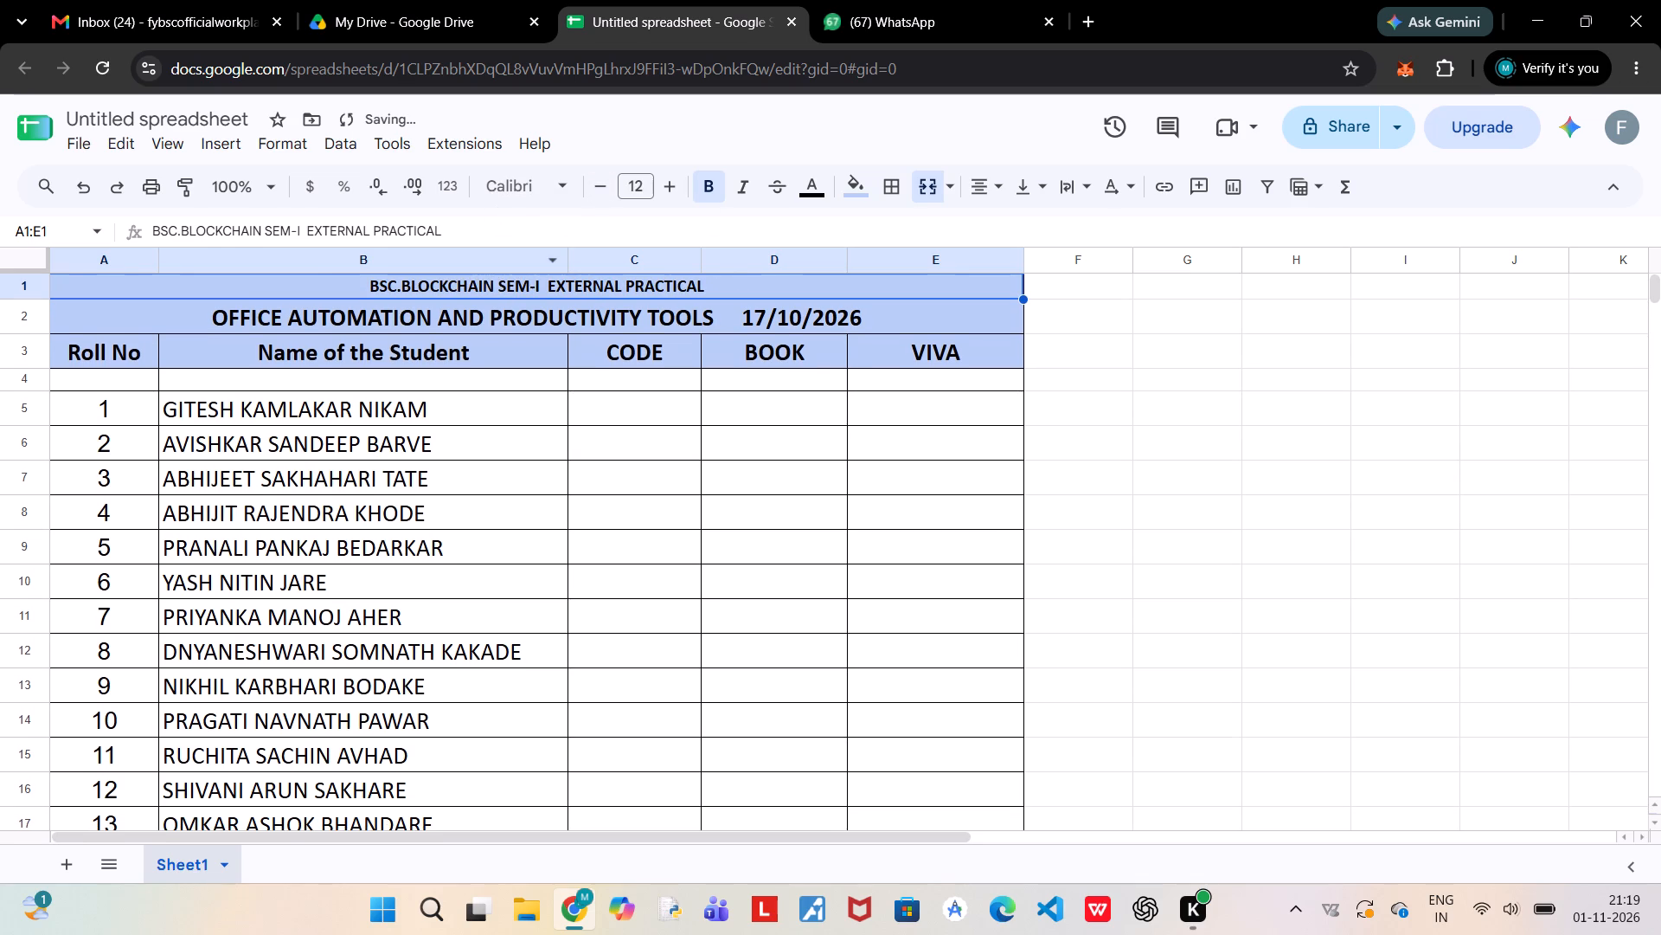
Set the font size of the entire sheet to 12.
{"action": "key", "text": "ctrl+a"}
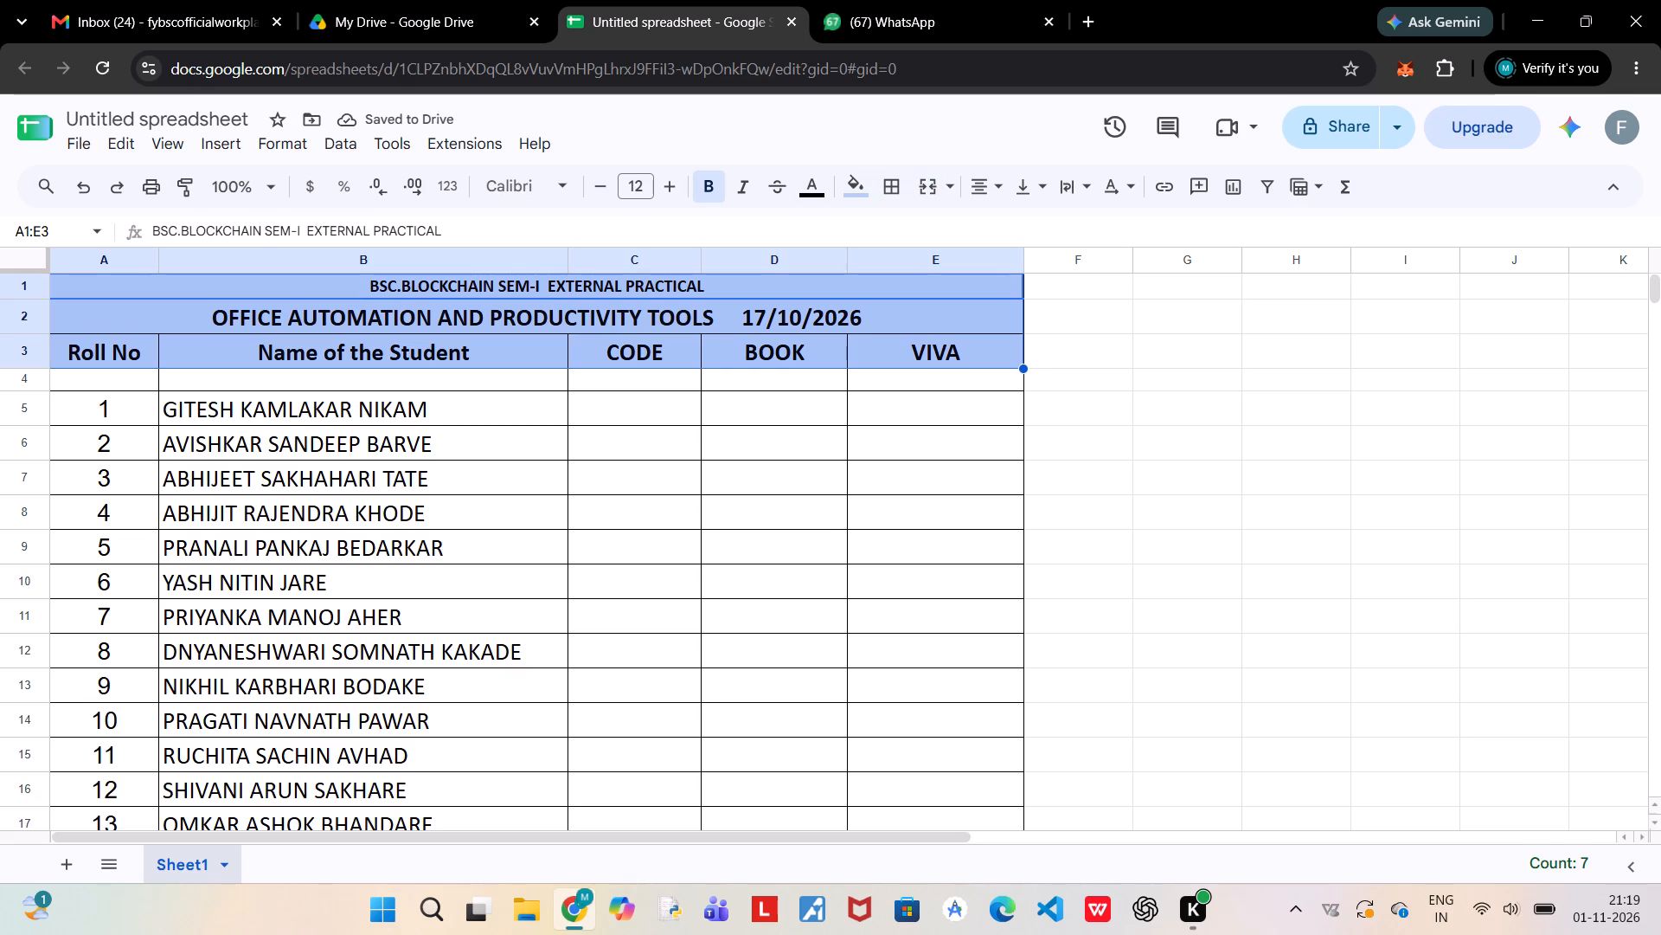
{"action": "key", "text": "ctrl+a"}
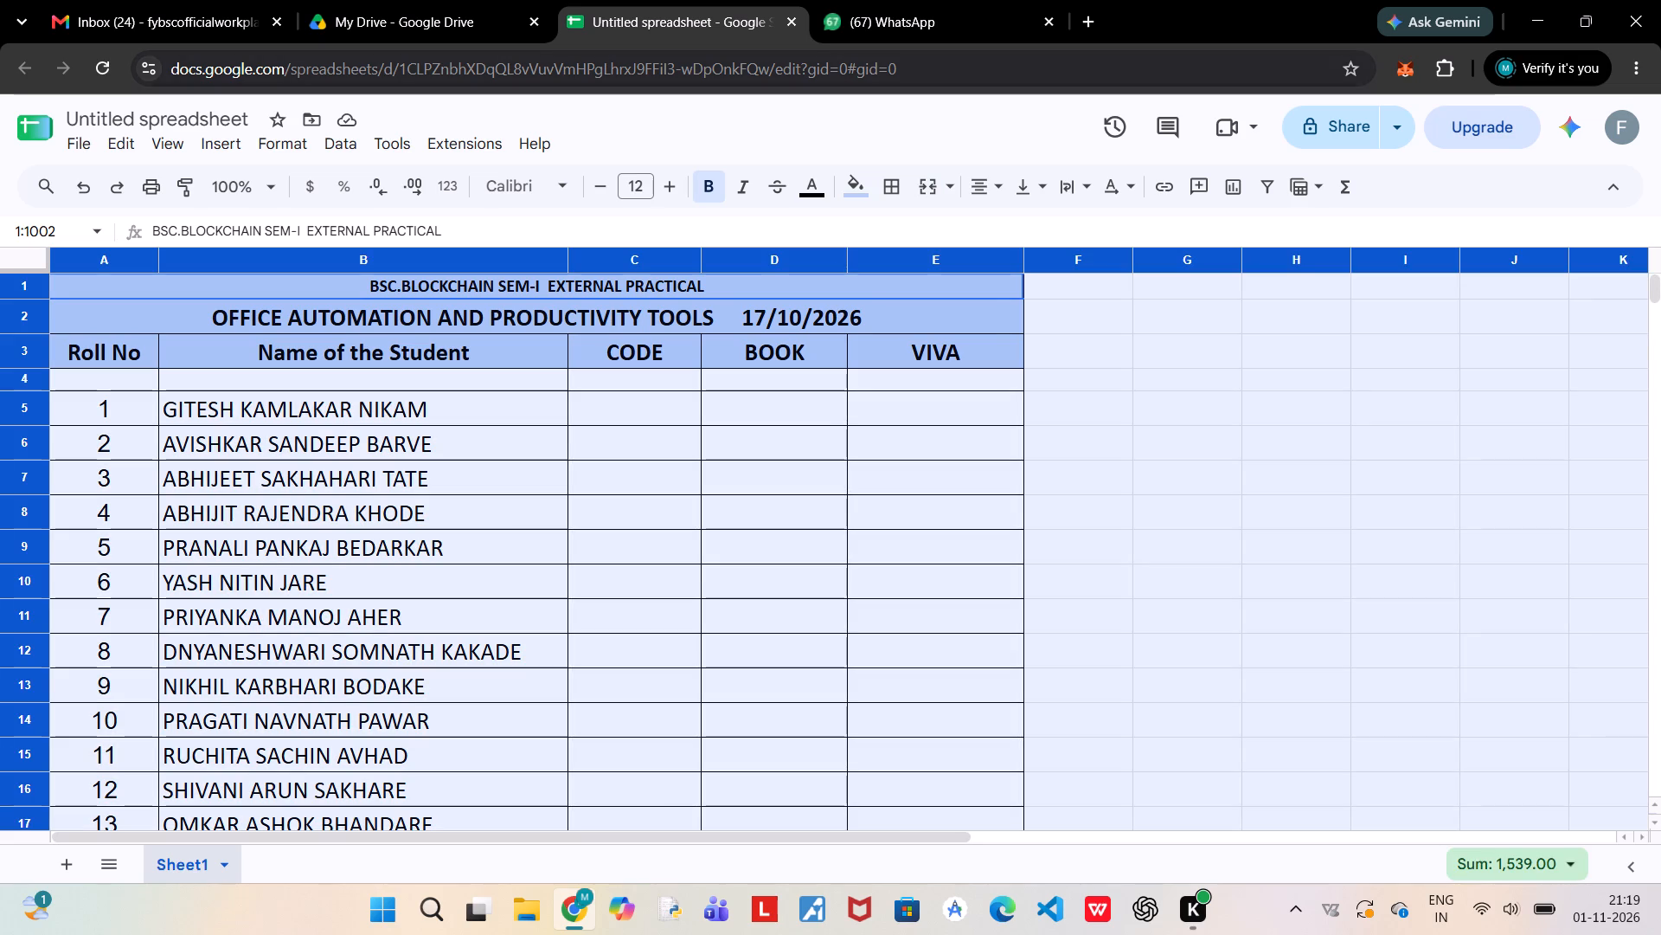
{"action": "left_click", "coordinate": [593, 184]}
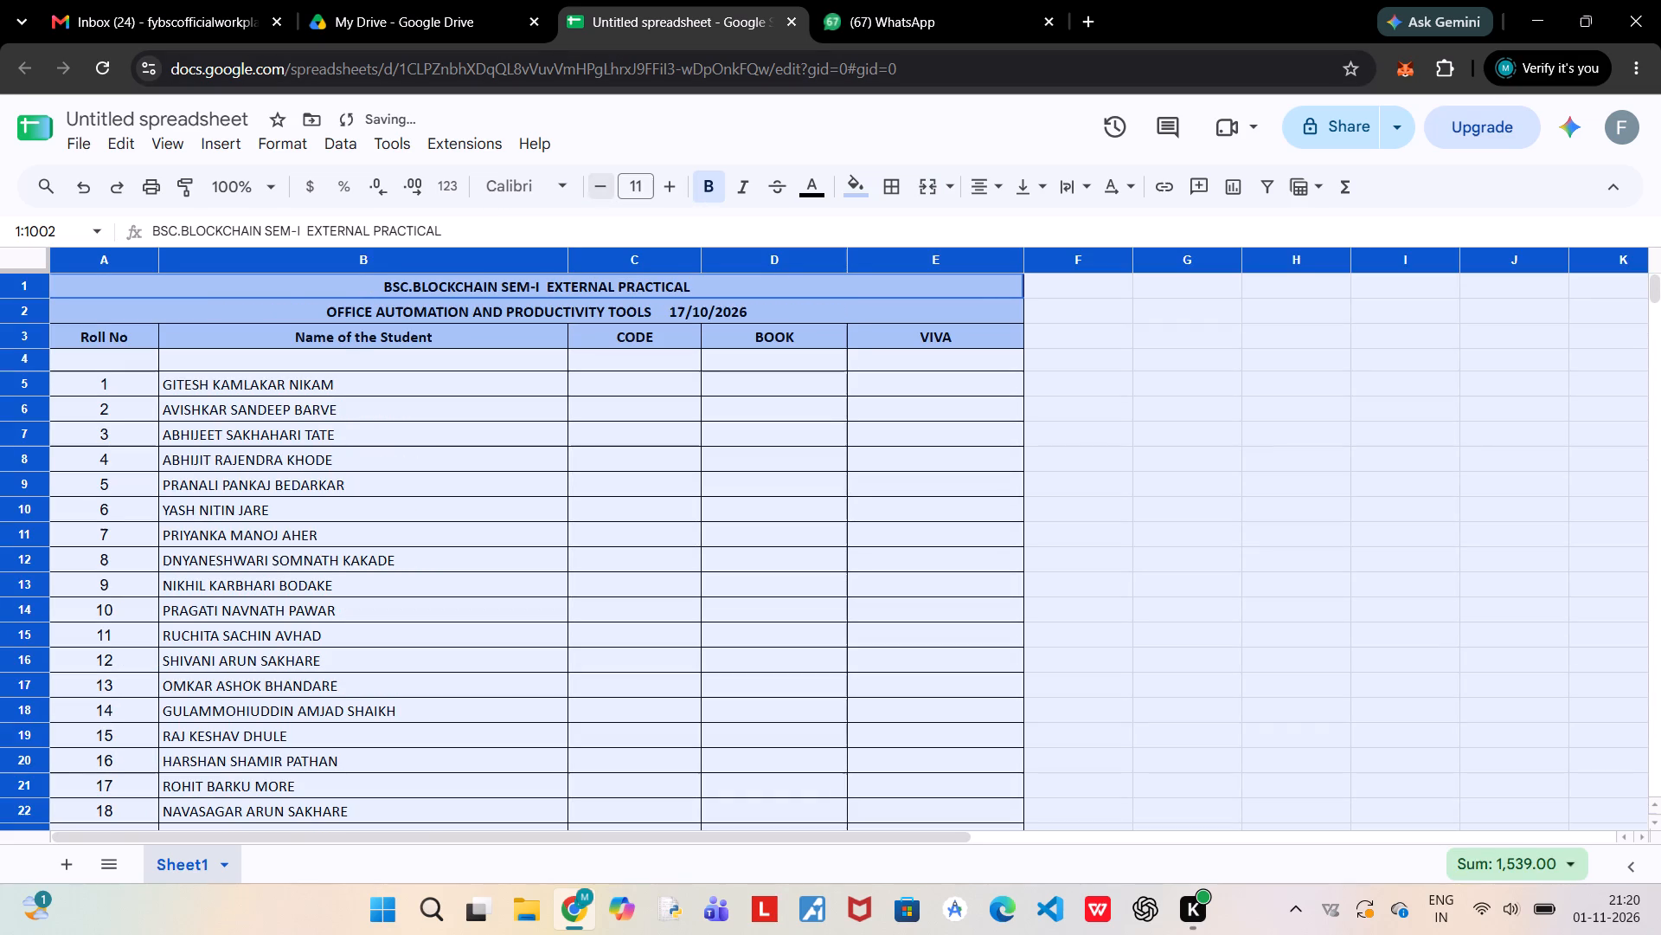
{"action": "left_click", "coordinate": [677, 184]}
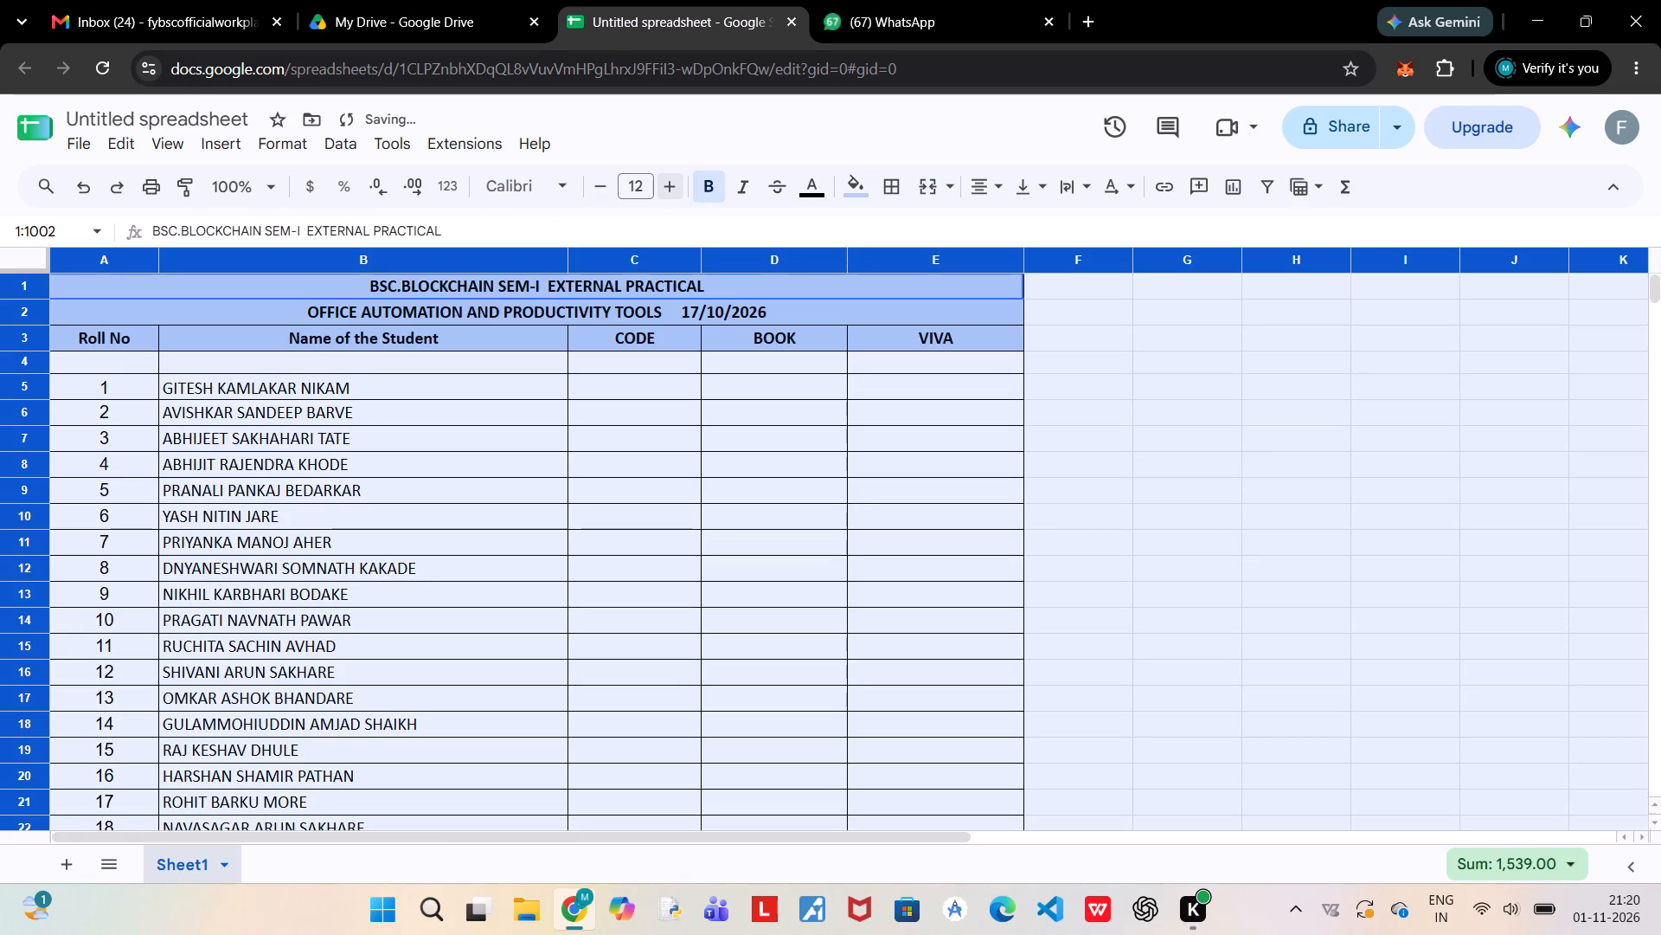
{"action": "left_click", "coordinate": [1093, 328]}
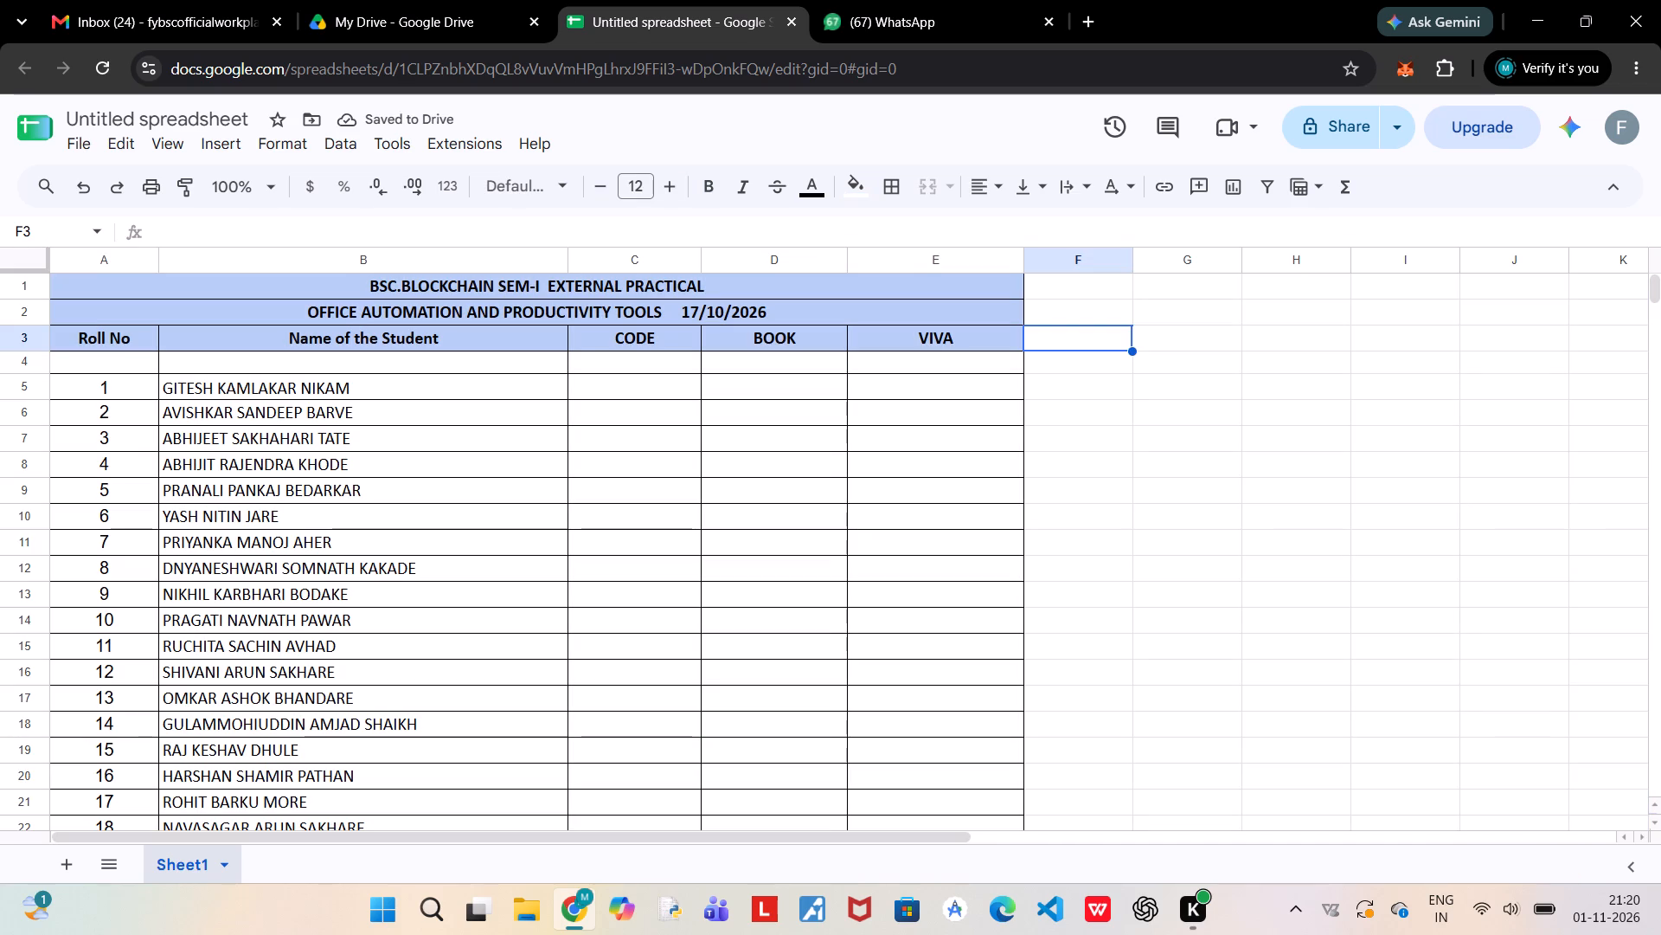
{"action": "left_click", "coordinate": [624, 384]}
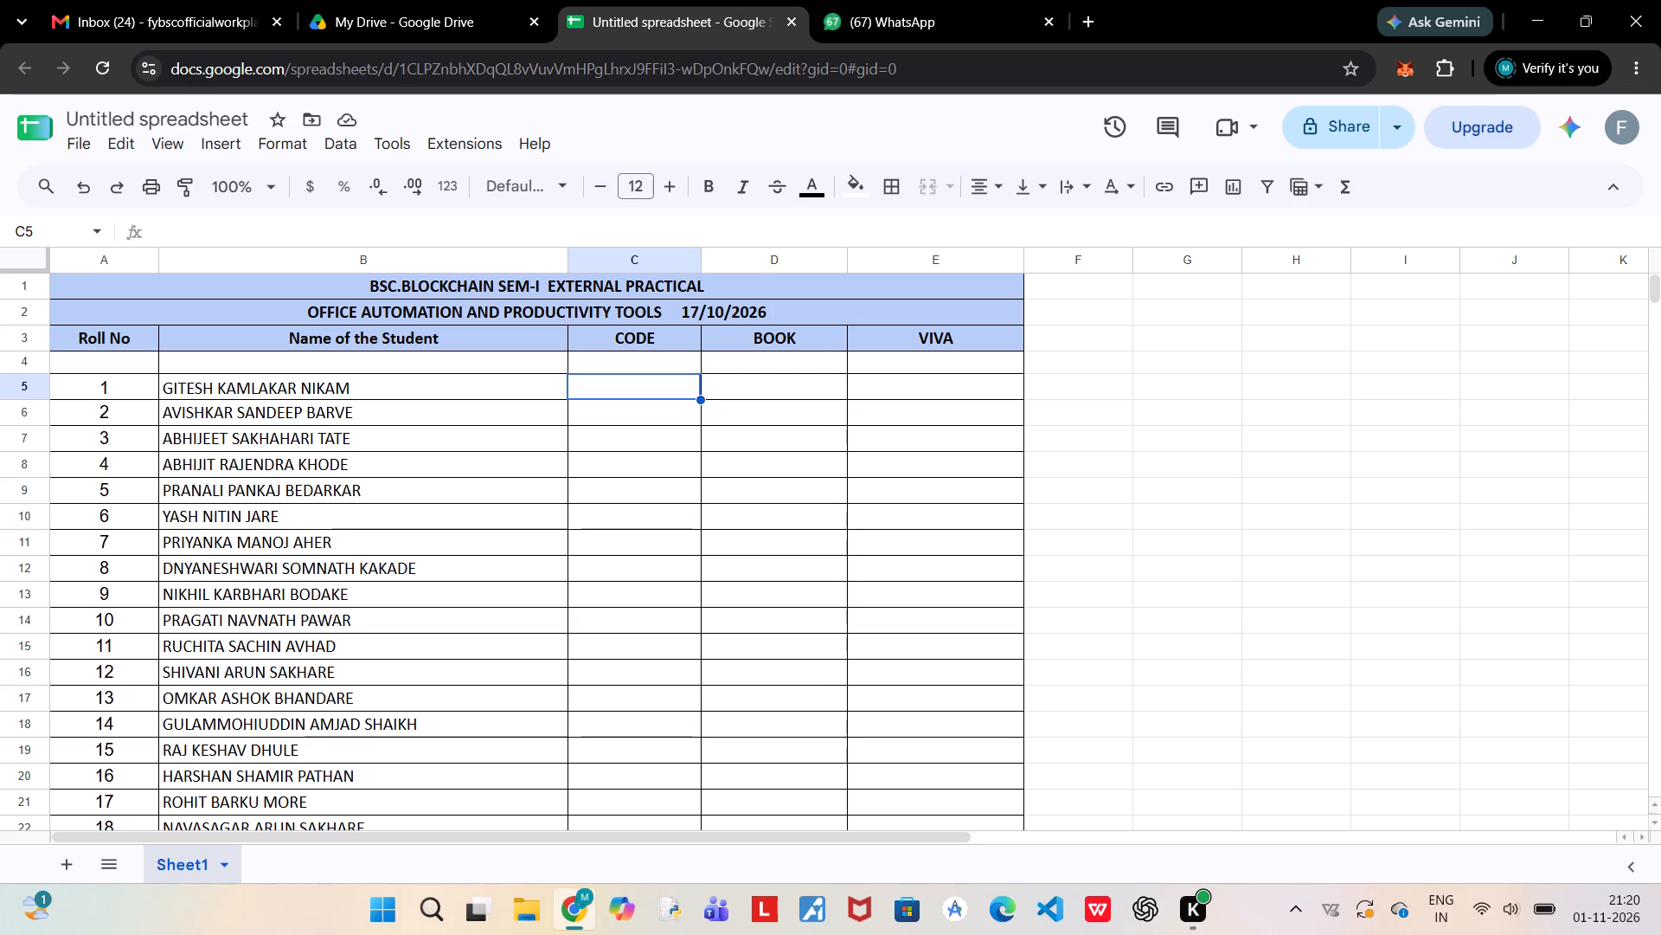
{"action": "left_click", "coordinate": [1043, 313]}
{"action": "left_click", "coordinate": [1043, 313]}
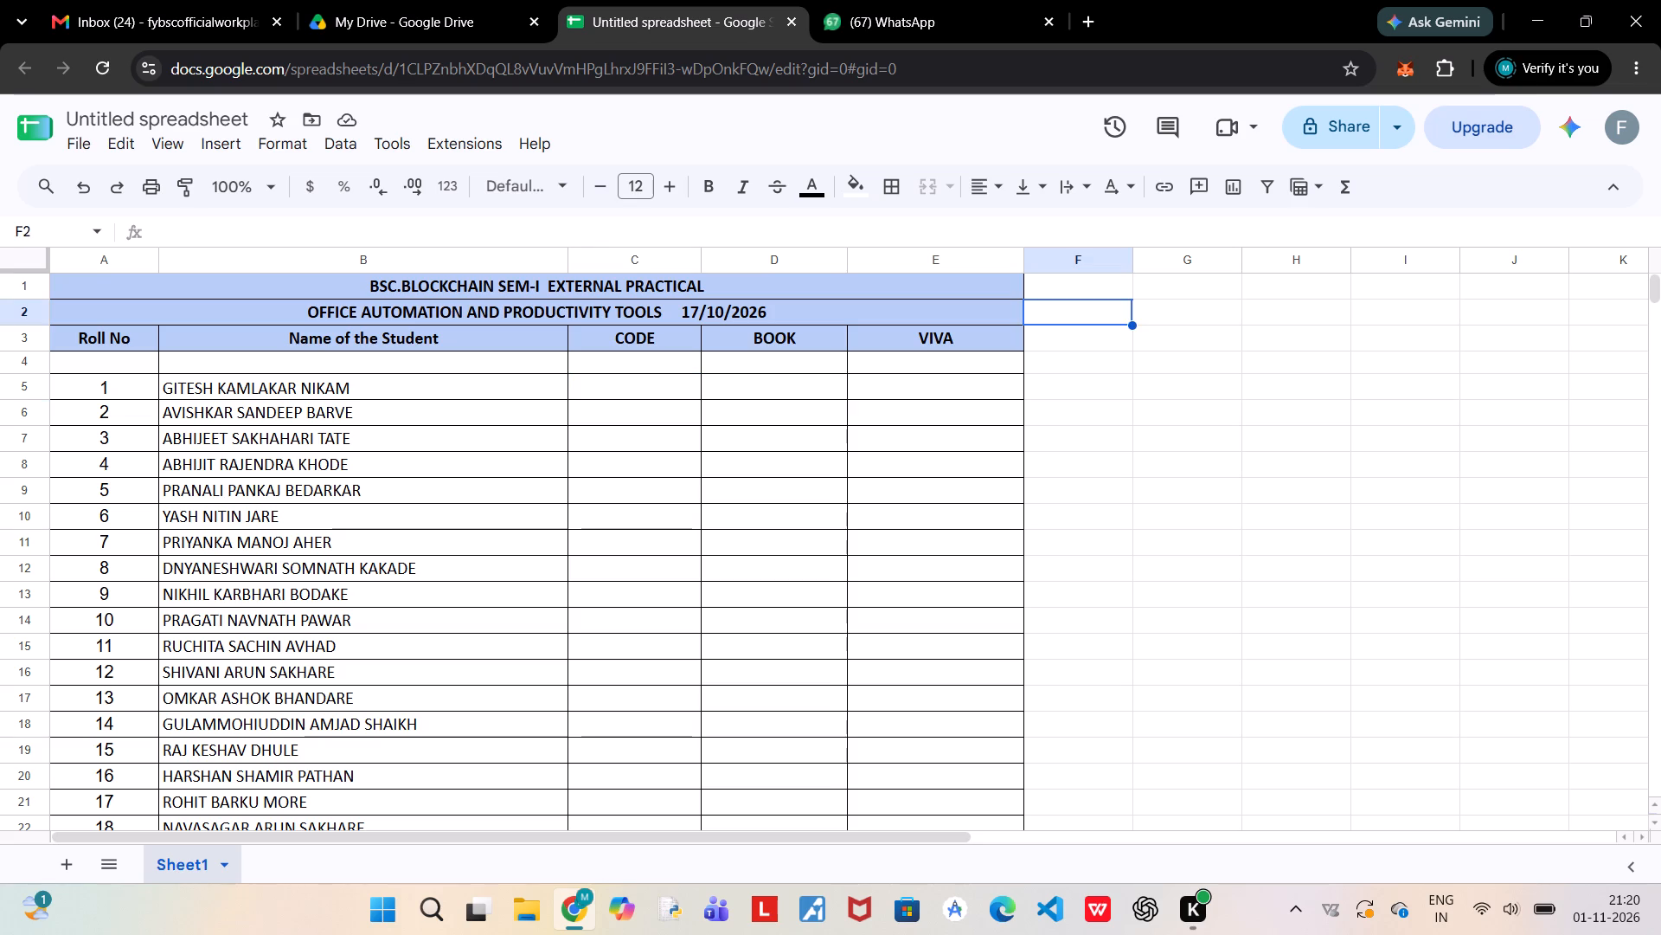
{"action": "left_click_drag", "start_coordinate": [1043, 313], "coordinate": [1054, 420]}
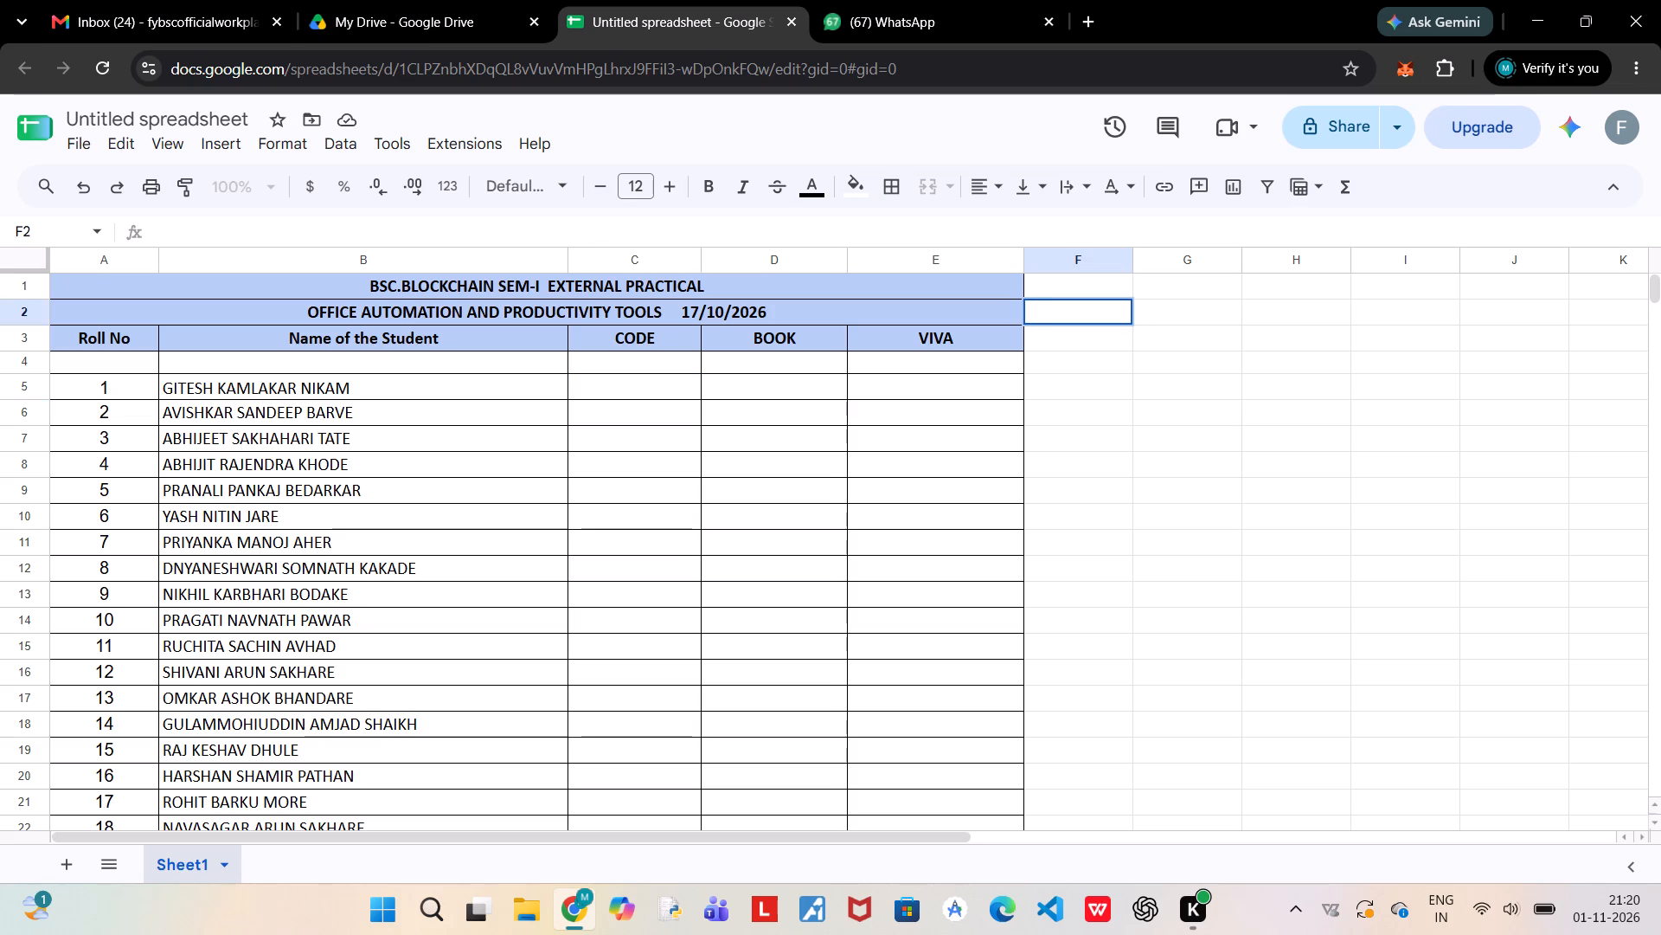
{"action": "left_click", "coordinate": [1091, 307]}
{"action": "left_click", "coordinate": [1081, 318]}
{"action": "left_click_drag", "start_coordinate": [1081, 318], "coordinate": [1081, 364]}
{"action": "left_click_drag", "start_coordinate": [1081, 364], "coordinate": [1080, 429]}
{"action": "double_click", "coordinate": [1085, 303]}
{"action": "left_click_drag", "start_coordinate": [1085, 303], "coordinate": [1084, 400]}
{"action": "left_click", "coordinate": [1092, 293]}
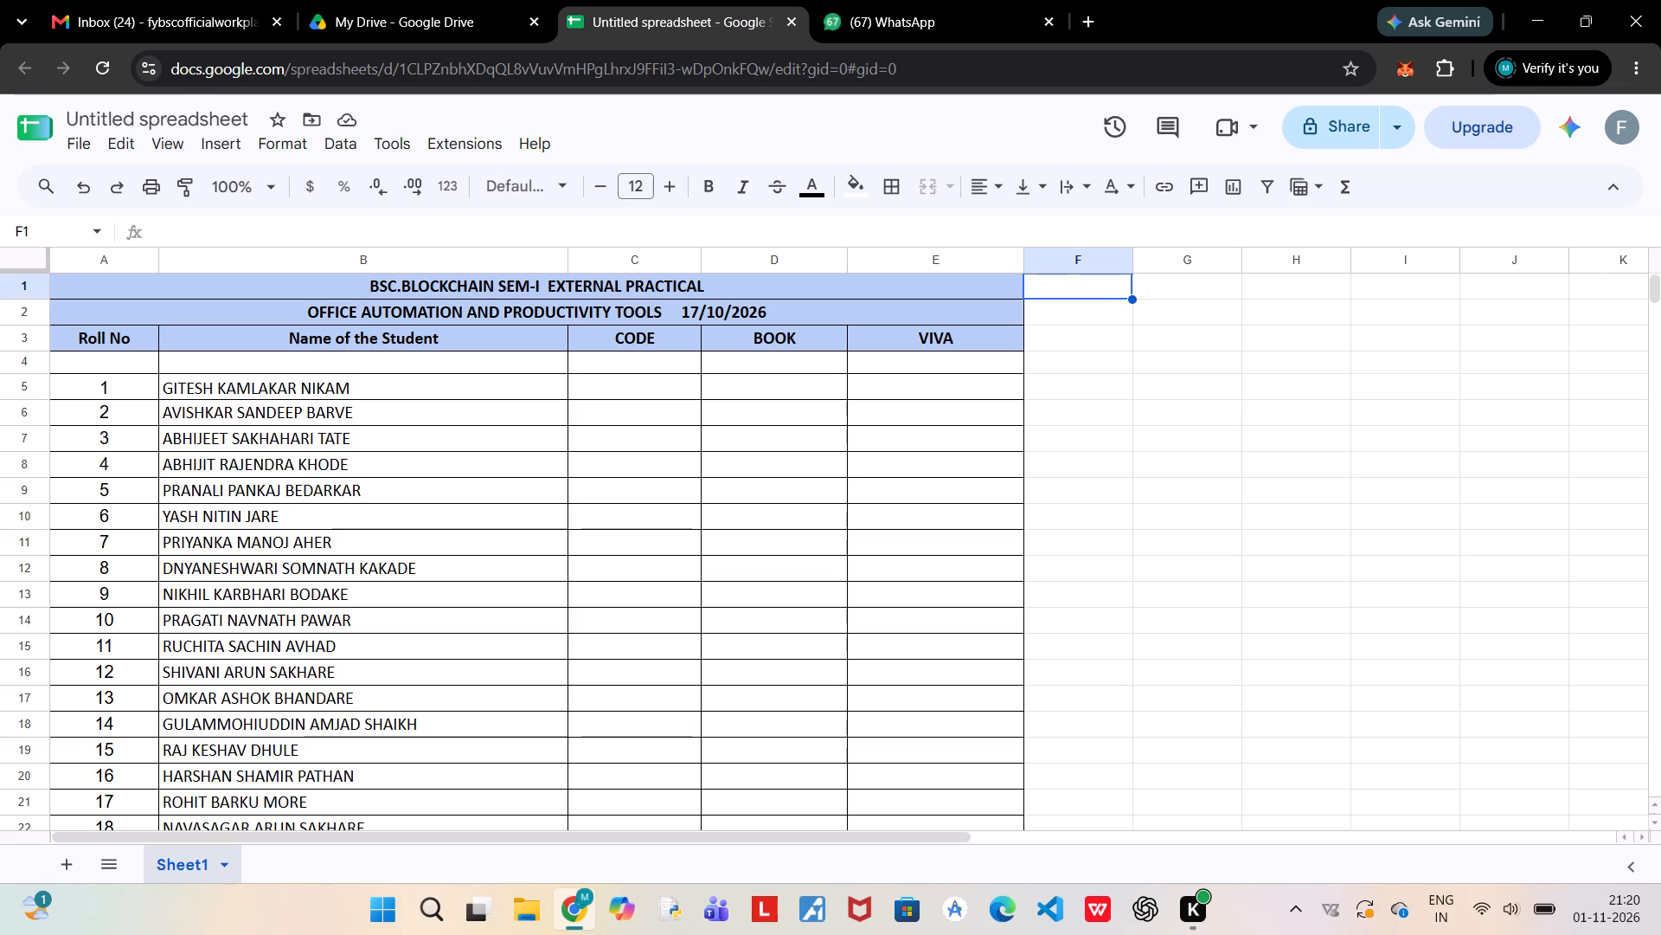
Apply all borders to the empty column beside VIVA, from F2 to F59.
{"action": "left_click", "coordinate": [1069, 311]}
{"action": "left_click_drag", "start_coordinate": [1069, 311], "coordinate": [1039, 697]}
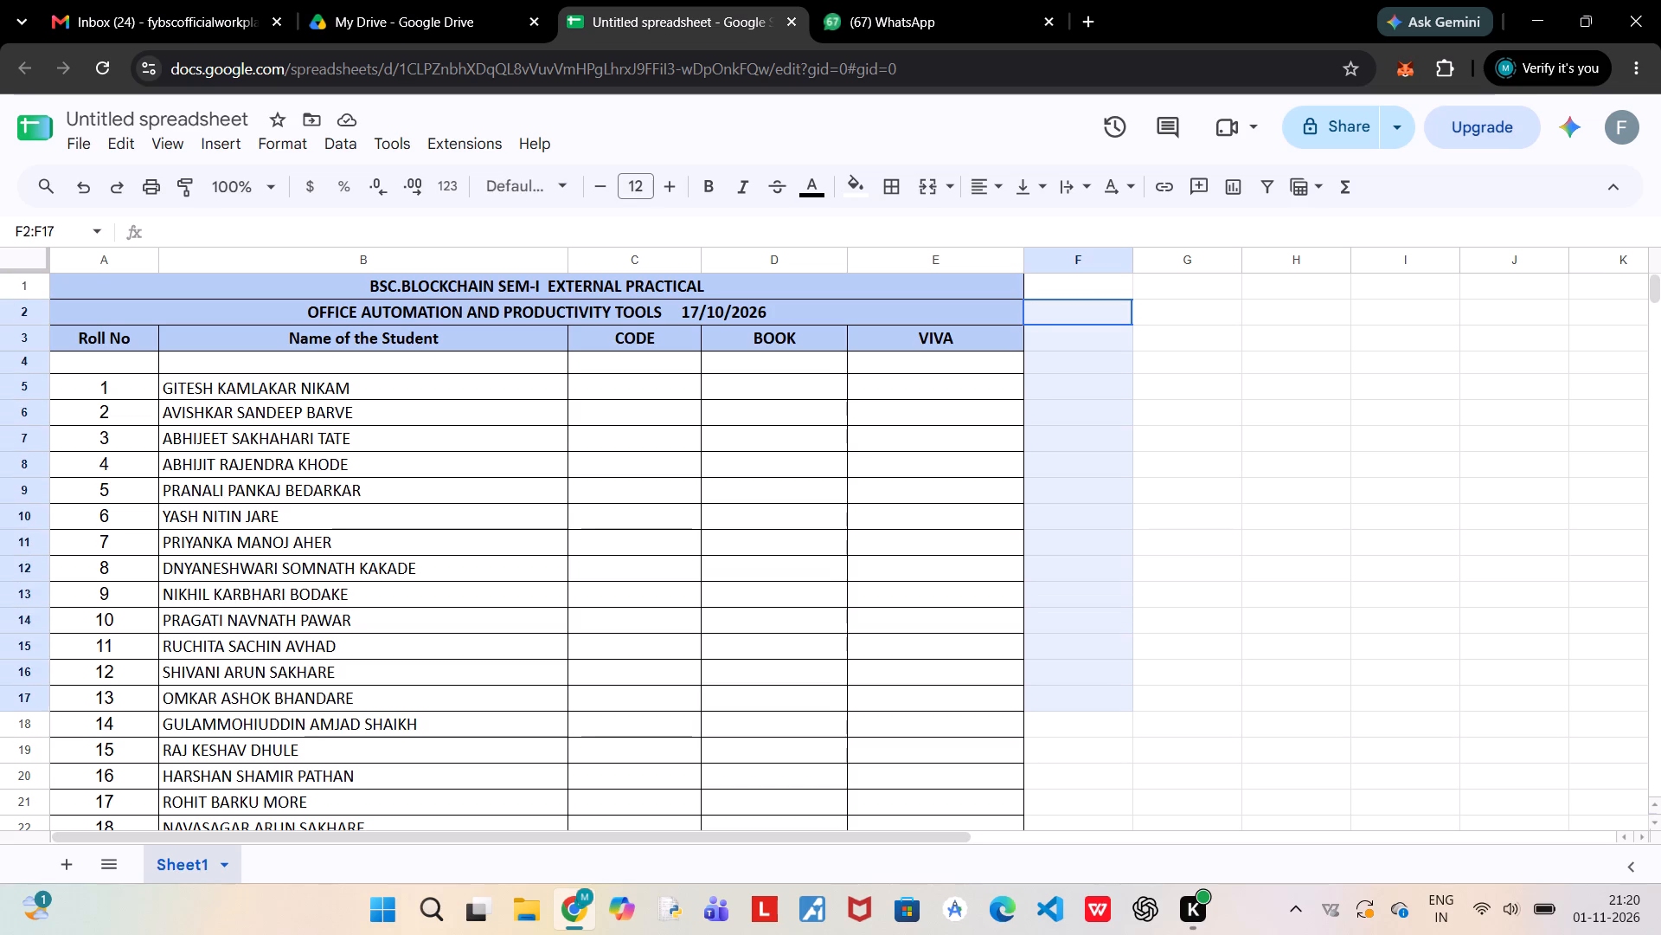
{"action": "left_click_drag", "start_coordinate": [1039, 697], "coordinate": [1083, 848]}
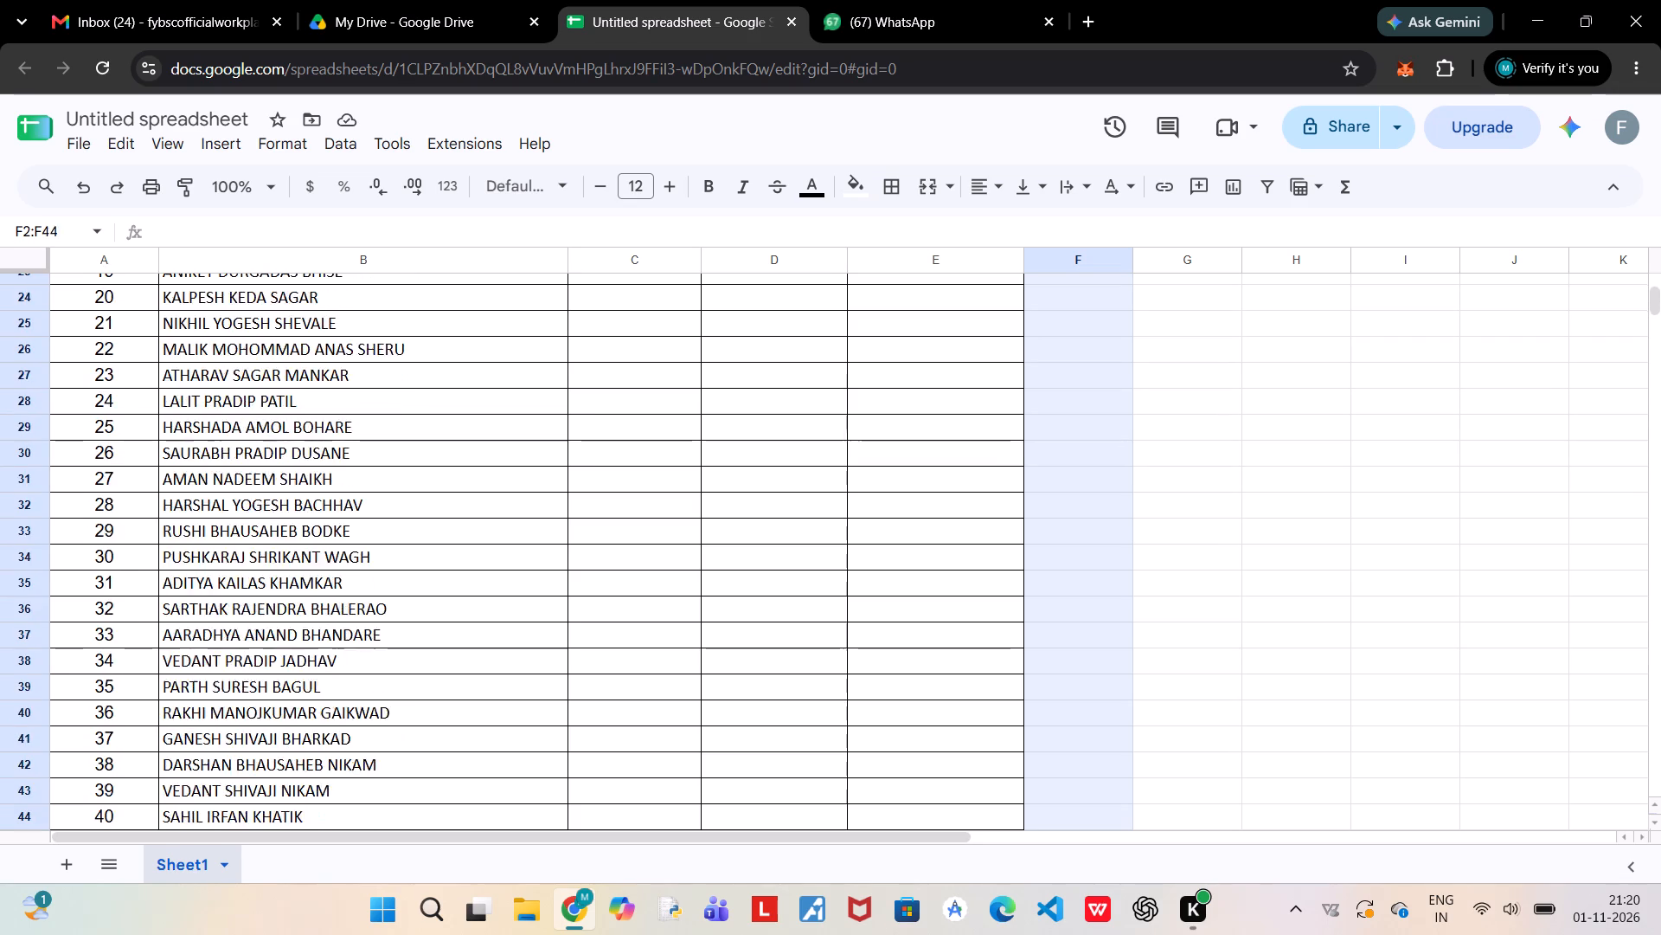
{"action": "left_click_drag", "start_coordinate": [1083, 848], "coordinate": [1077, 844]}
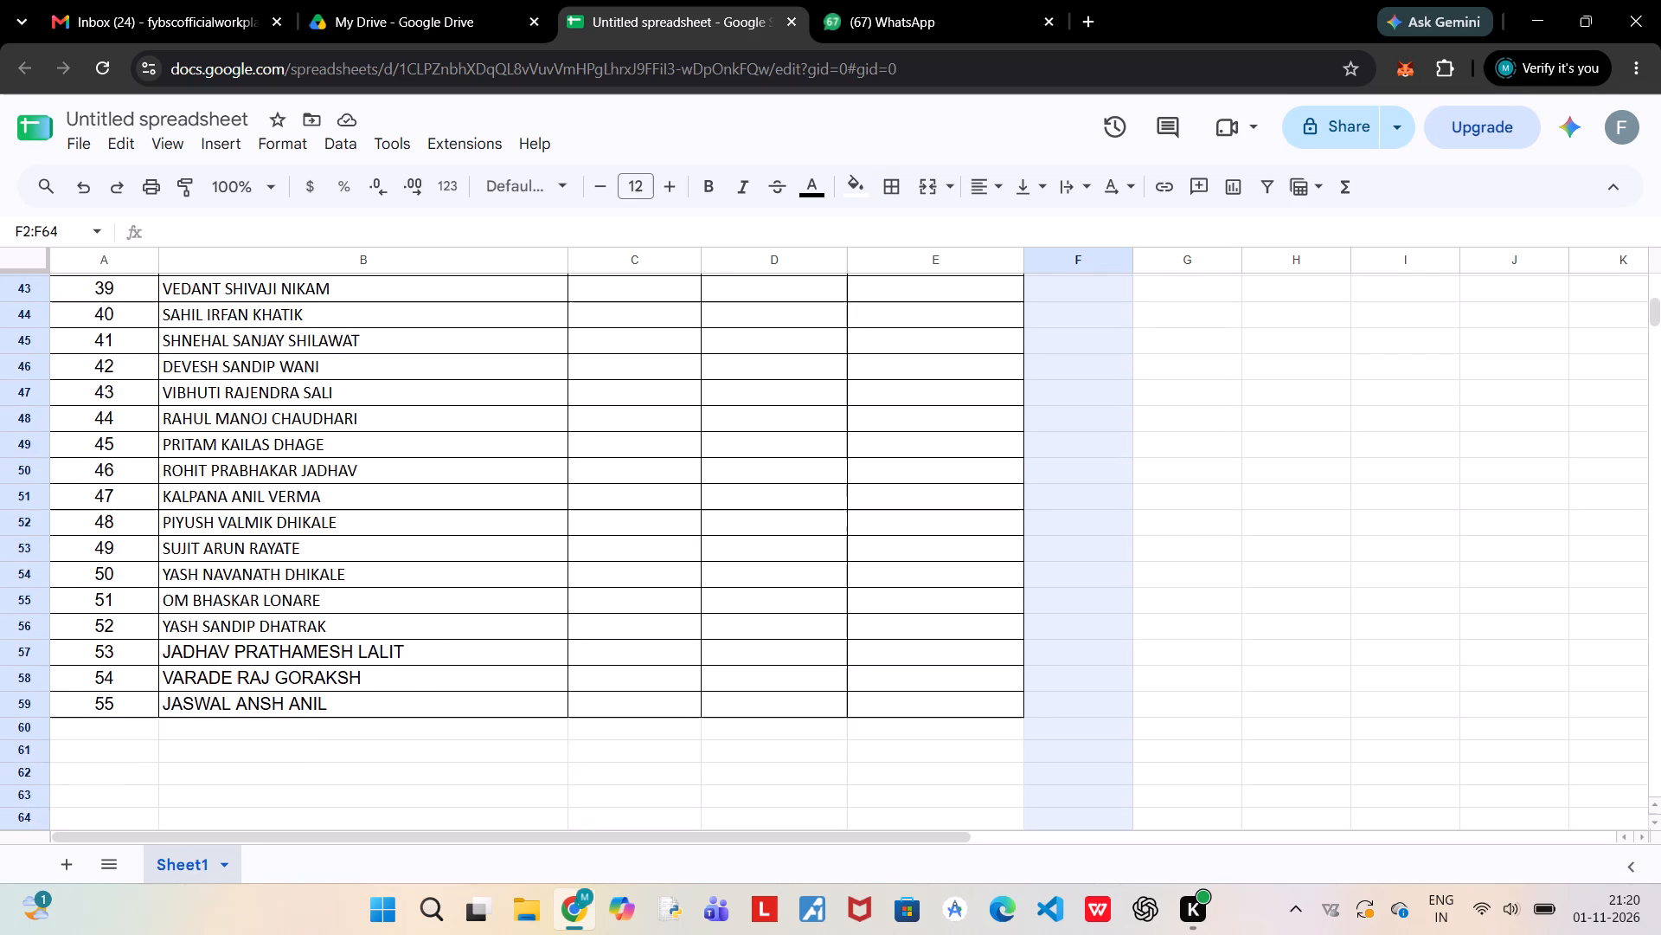
{"action": "left_click_drag", "start_coordinate": [1077, 844], "coordinate": [1099, 713]}
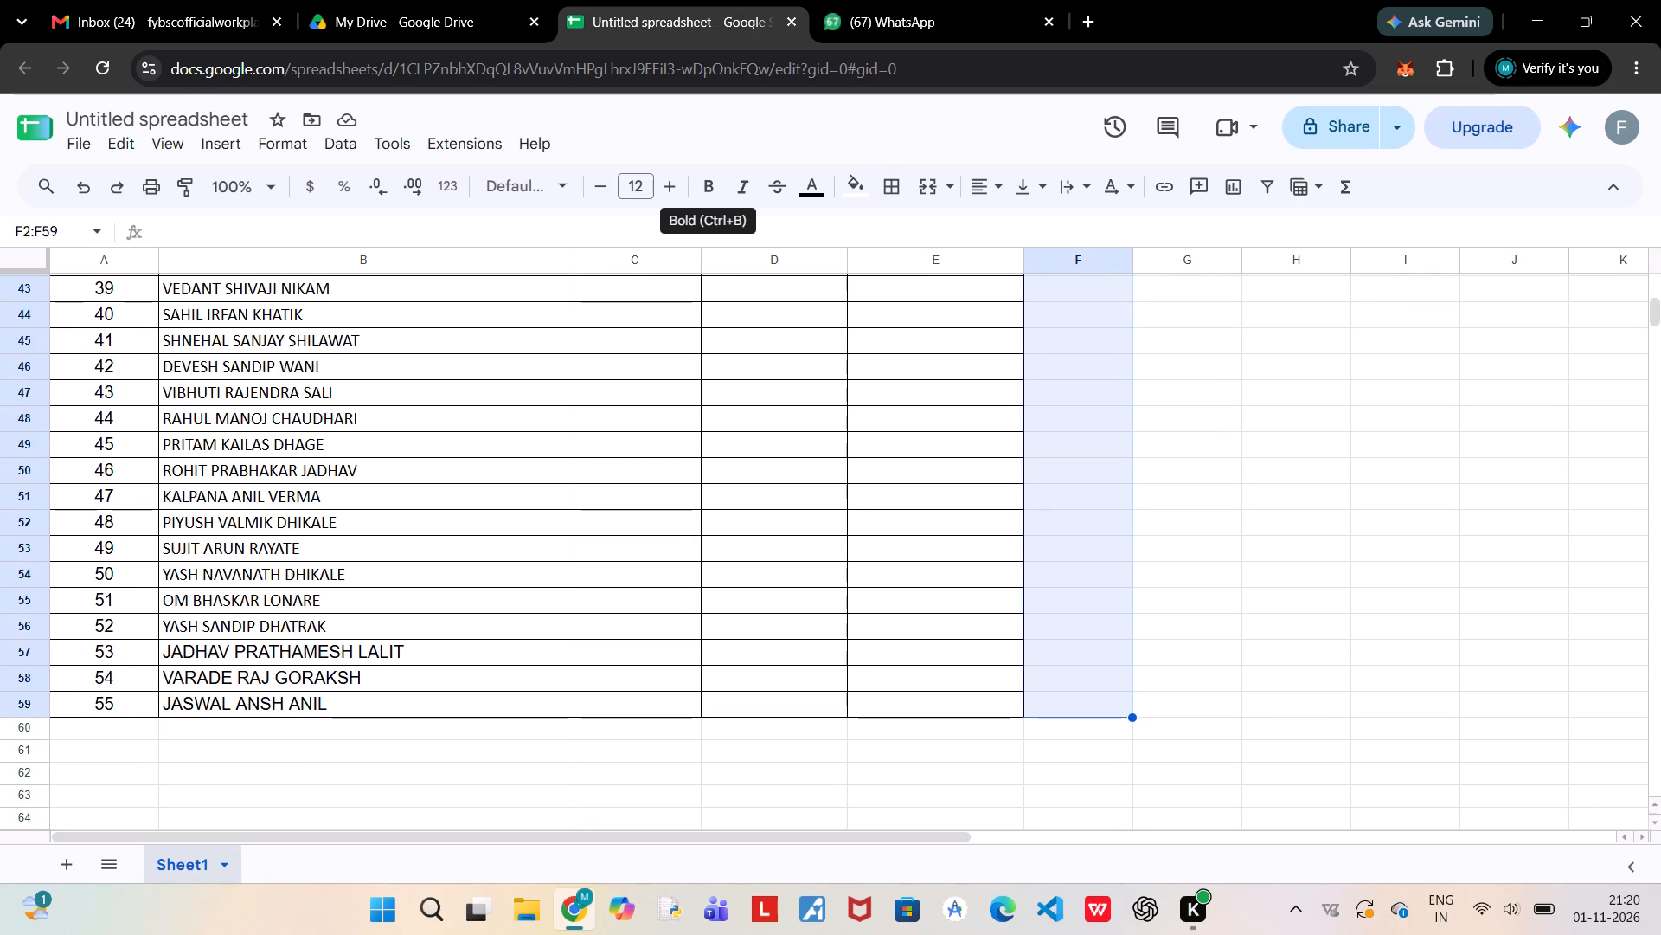
{"action": "left_click", "coordinate": [892, 188]}
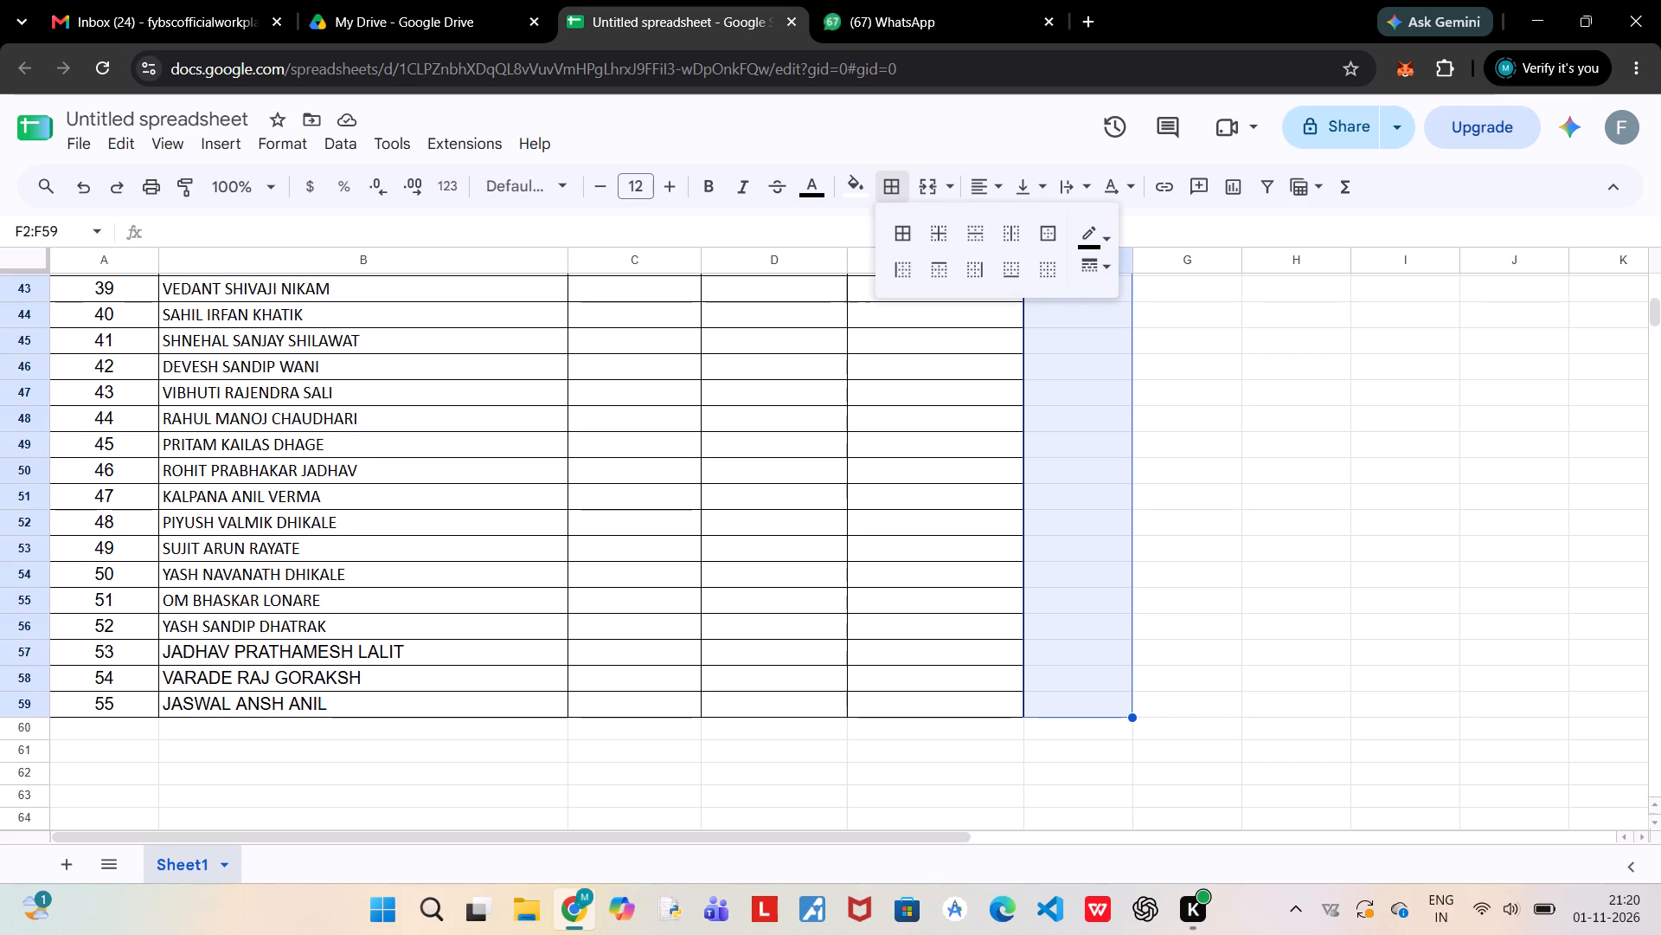
{"action": "left_click", "coordinate": [914, 234]}
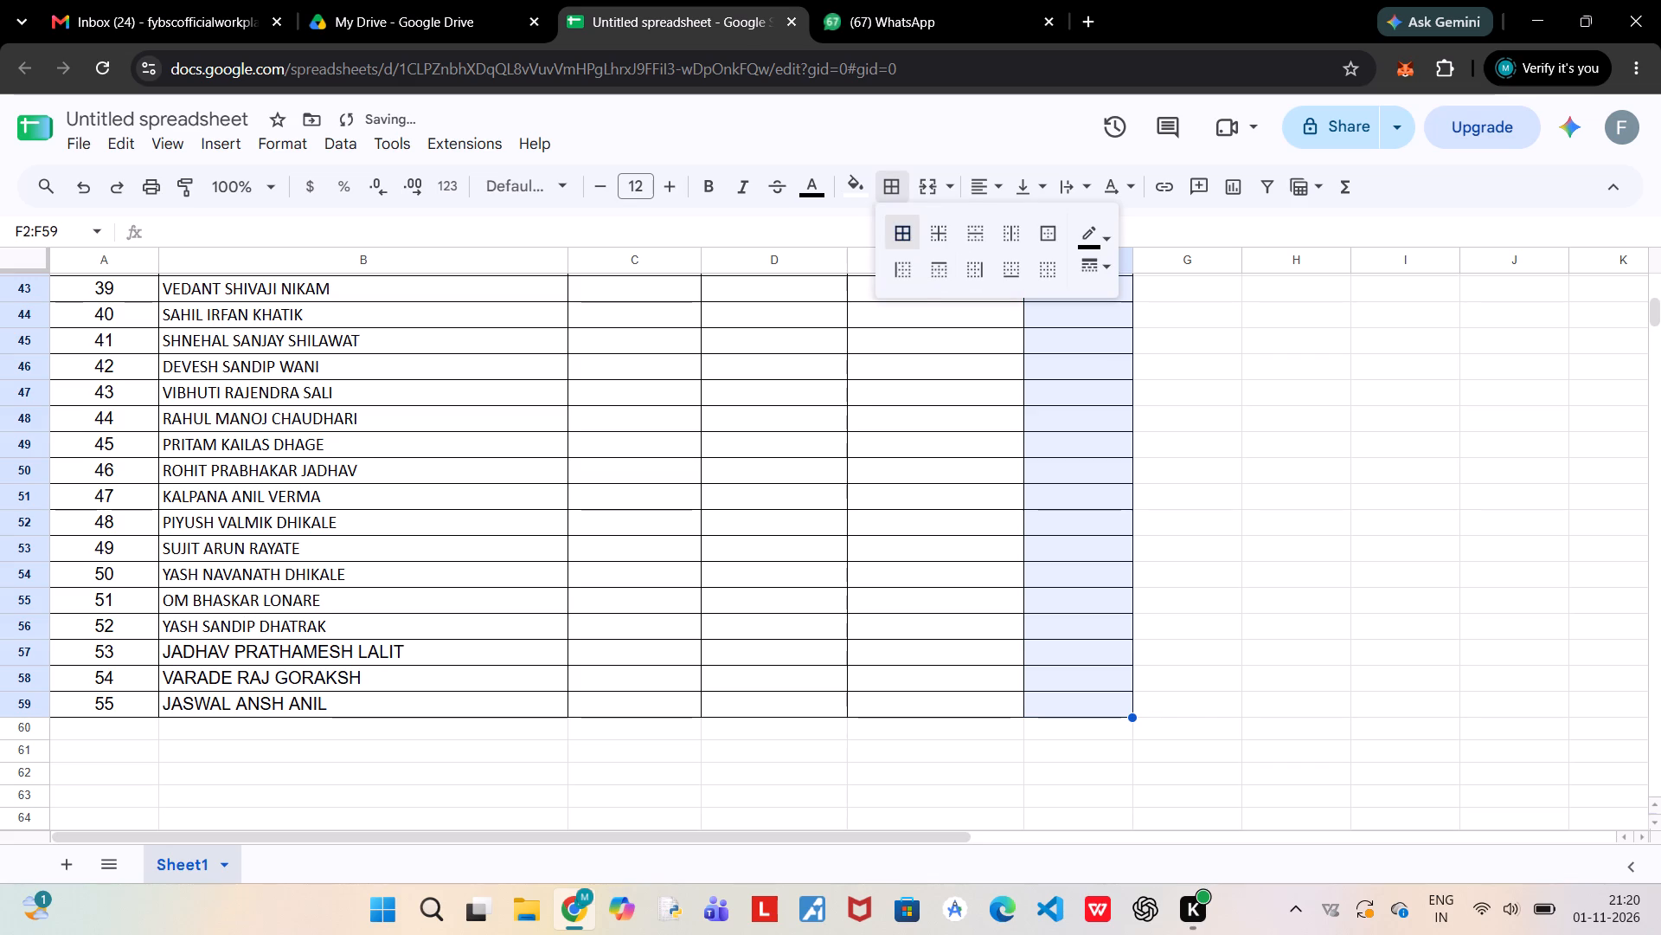
{"action": "left_click", "coordinate": [1244, 414]}
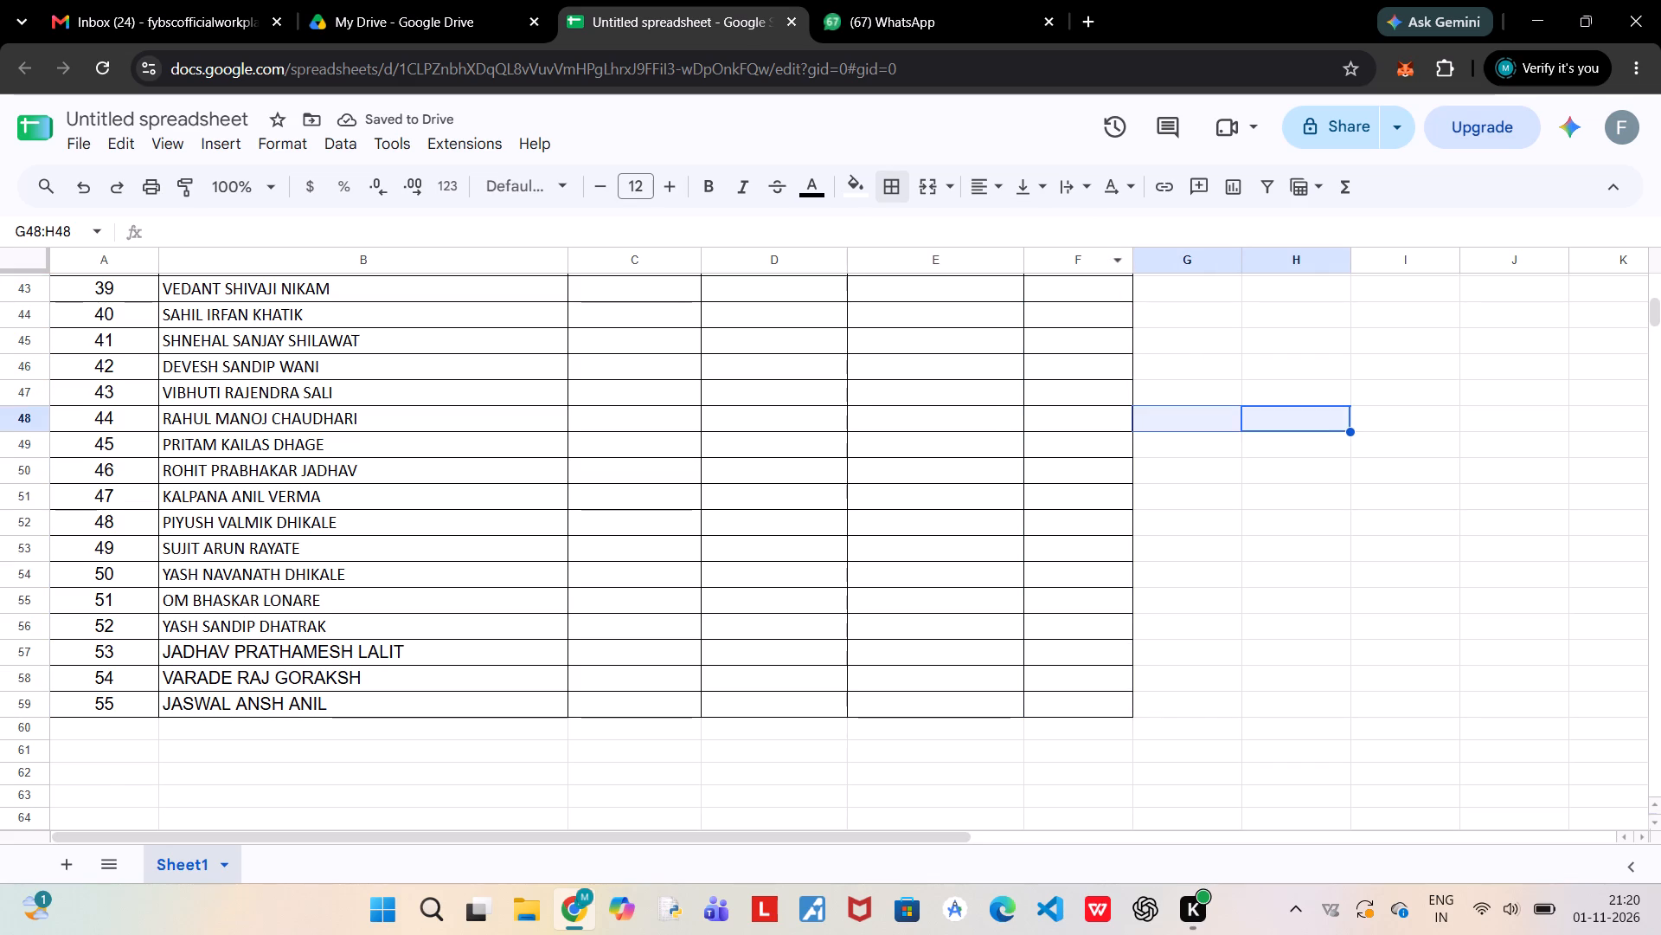
Enter the heading TOTAL in cell F3, next to VIVA, and make it bold.
{"action": "scroll", "coordinate": [982, 477], "scroll_direction": "up", "scroll_amount": 13}
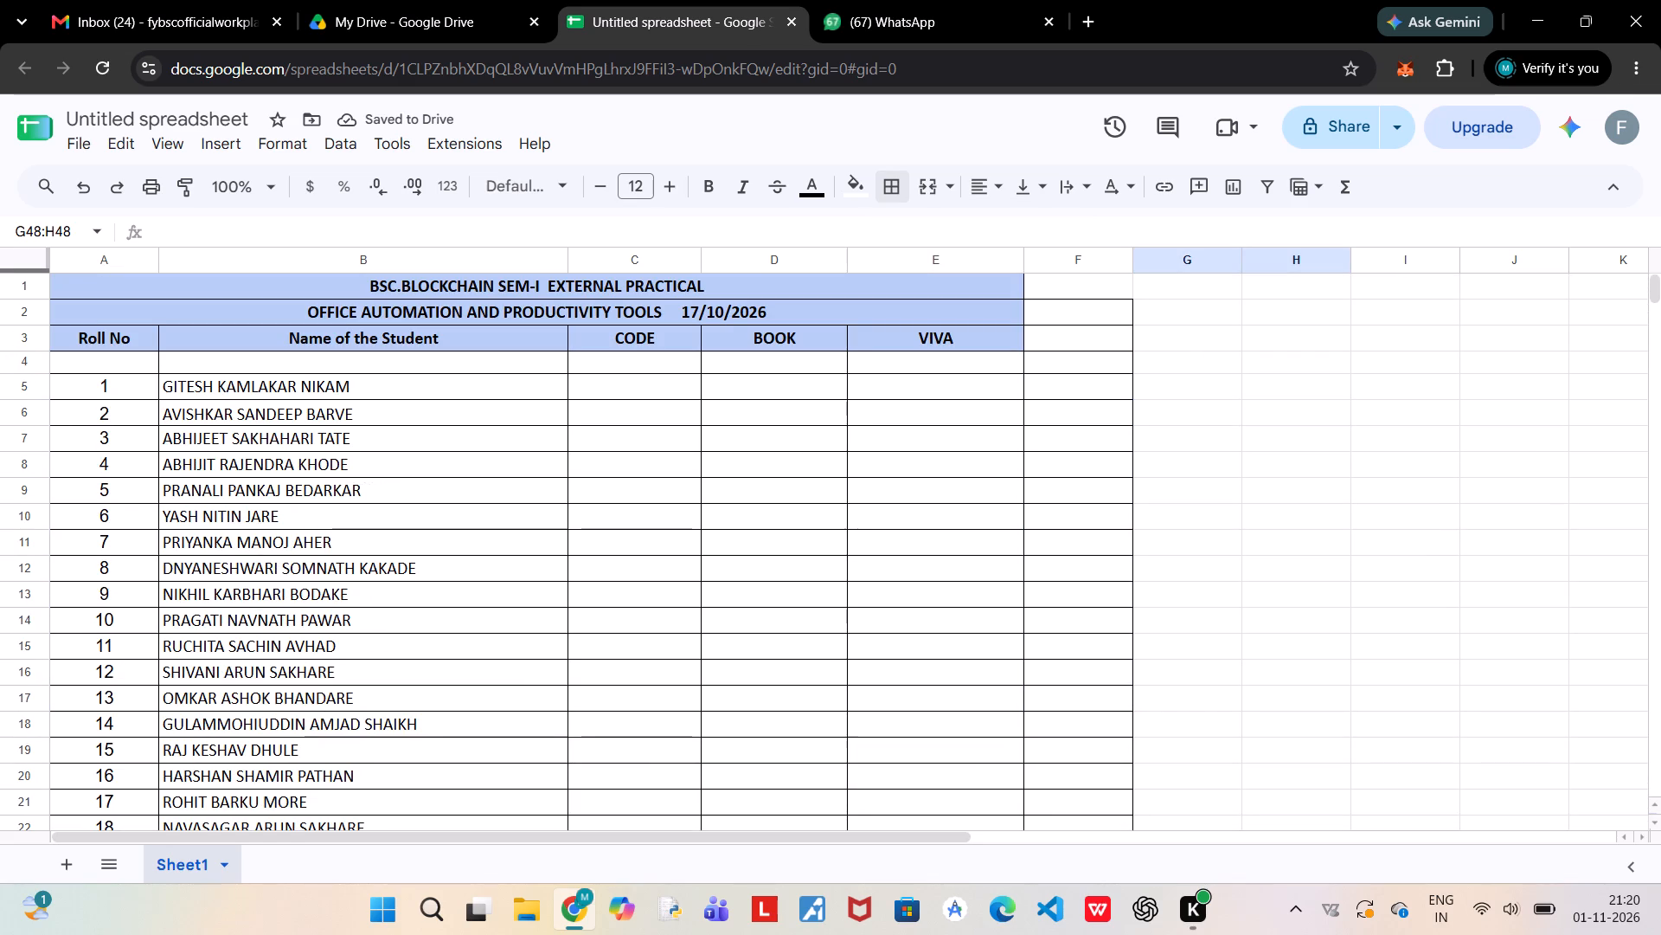
{"action": "left_click", "coordinate": [1053, 326]}
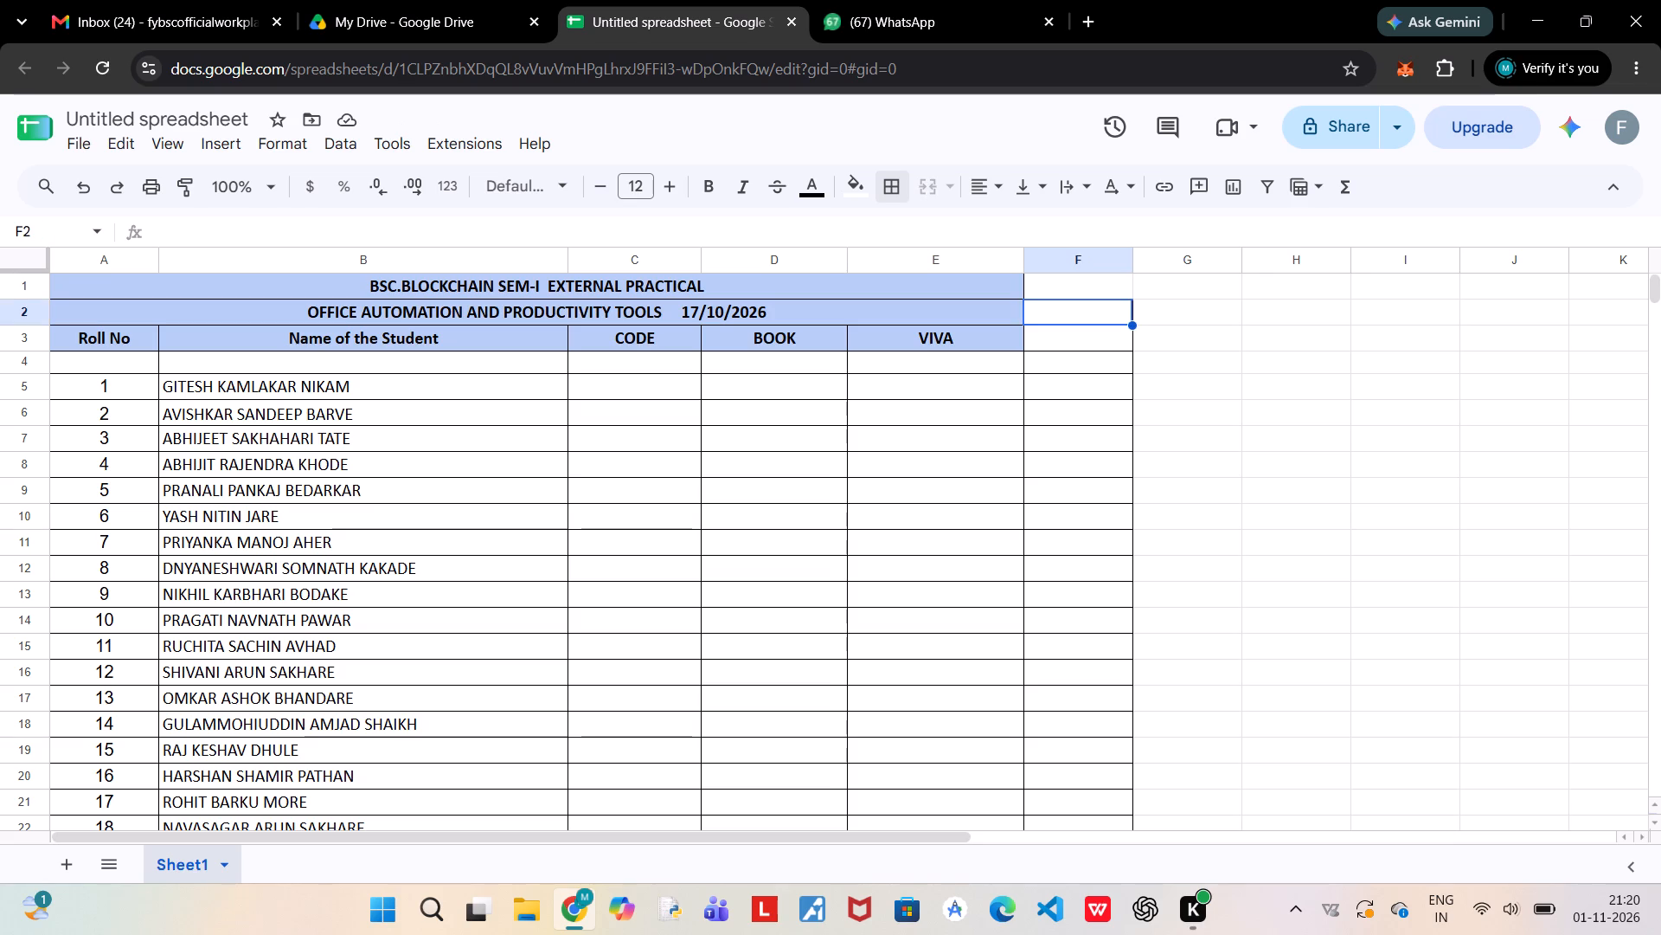
{"action": "left_click", "coordinate": [1063, 340]}
{"action": "key", "text": "shift+t"}
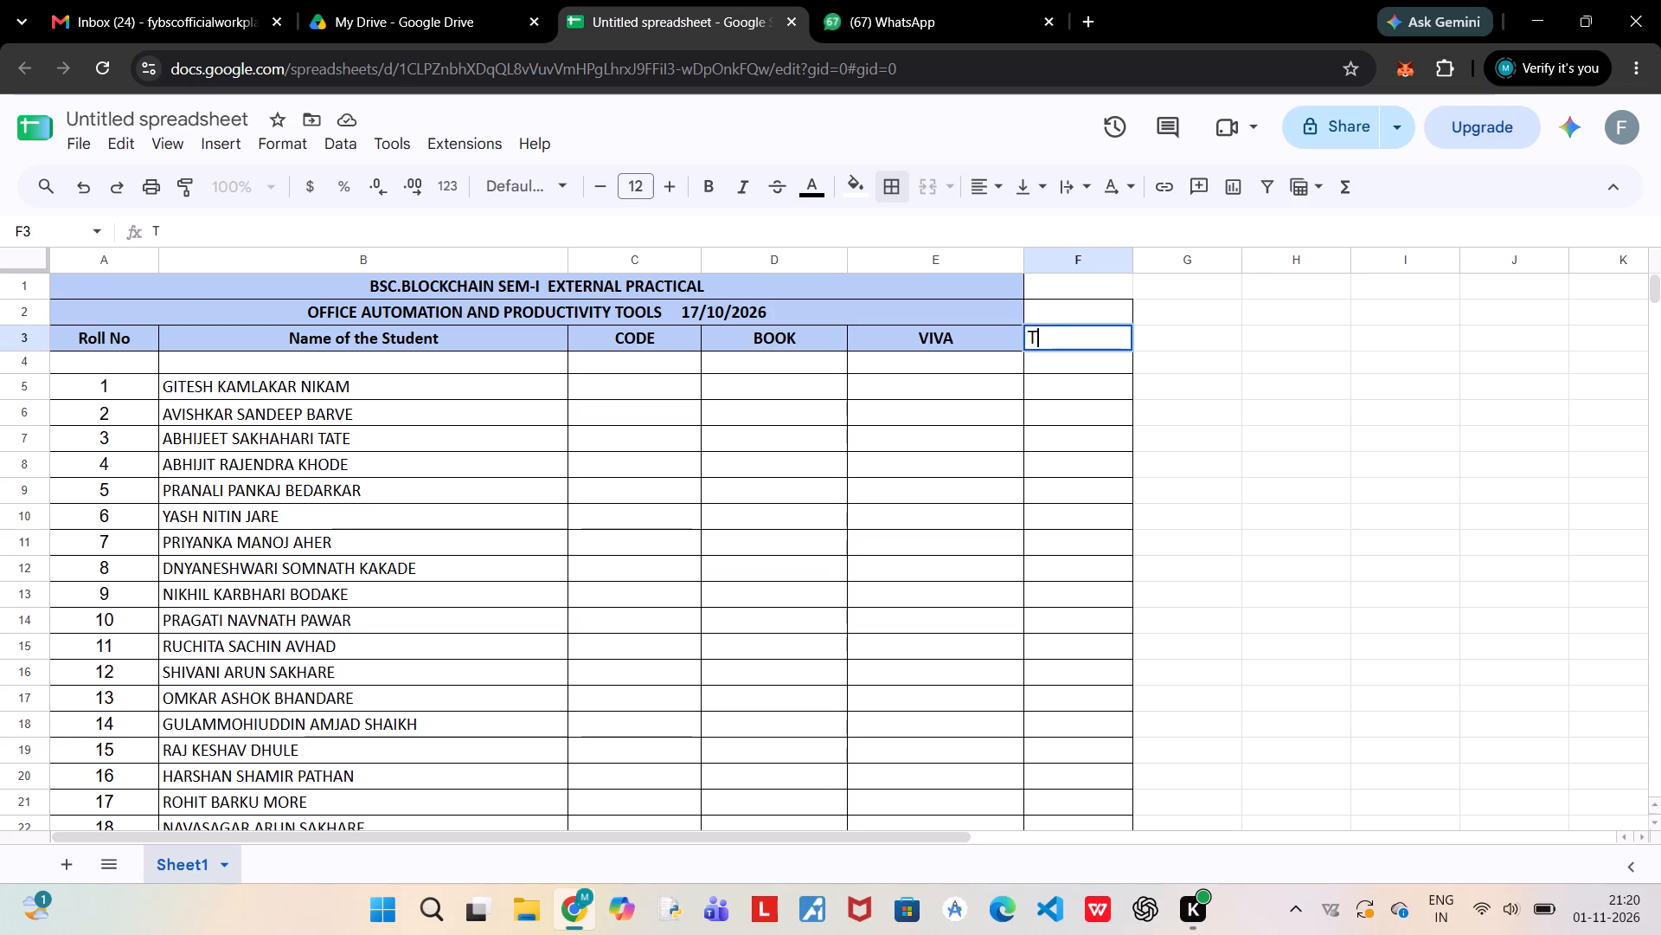
{"action": "key", "text": "o"}
{"action": "key", "text": "BackSpace"}
{"action": "type", "text": "OTAL"}
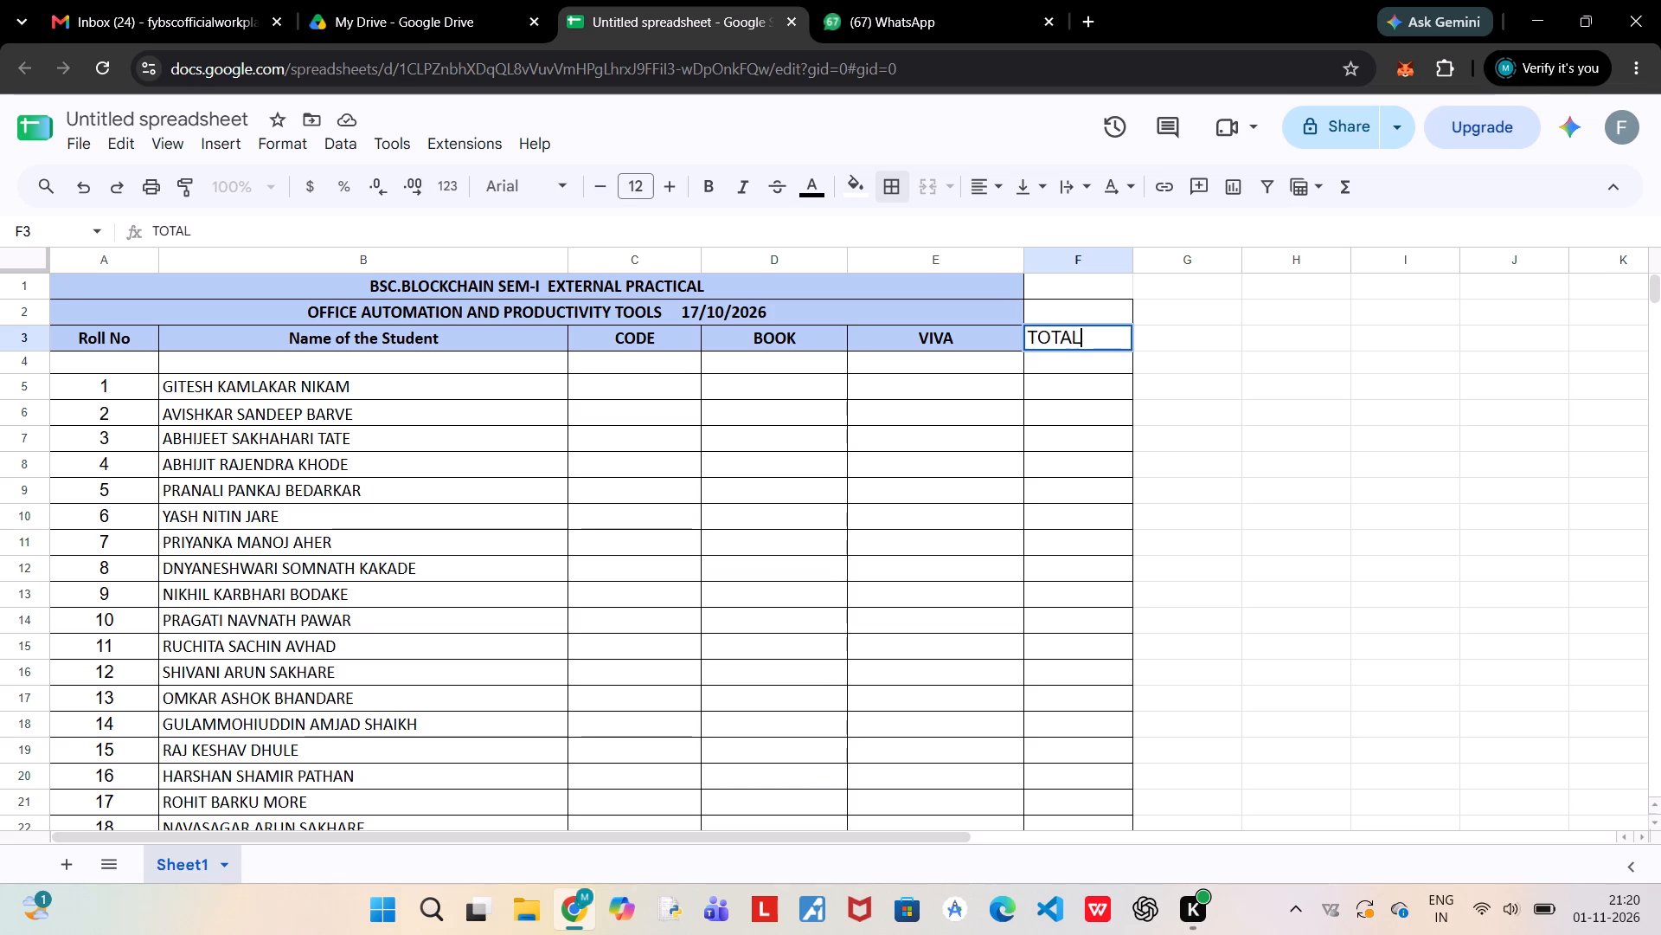
{"action": "left_click_drag", "start_coordinate": [1082, 343], "coordinate": [1029, 357]}
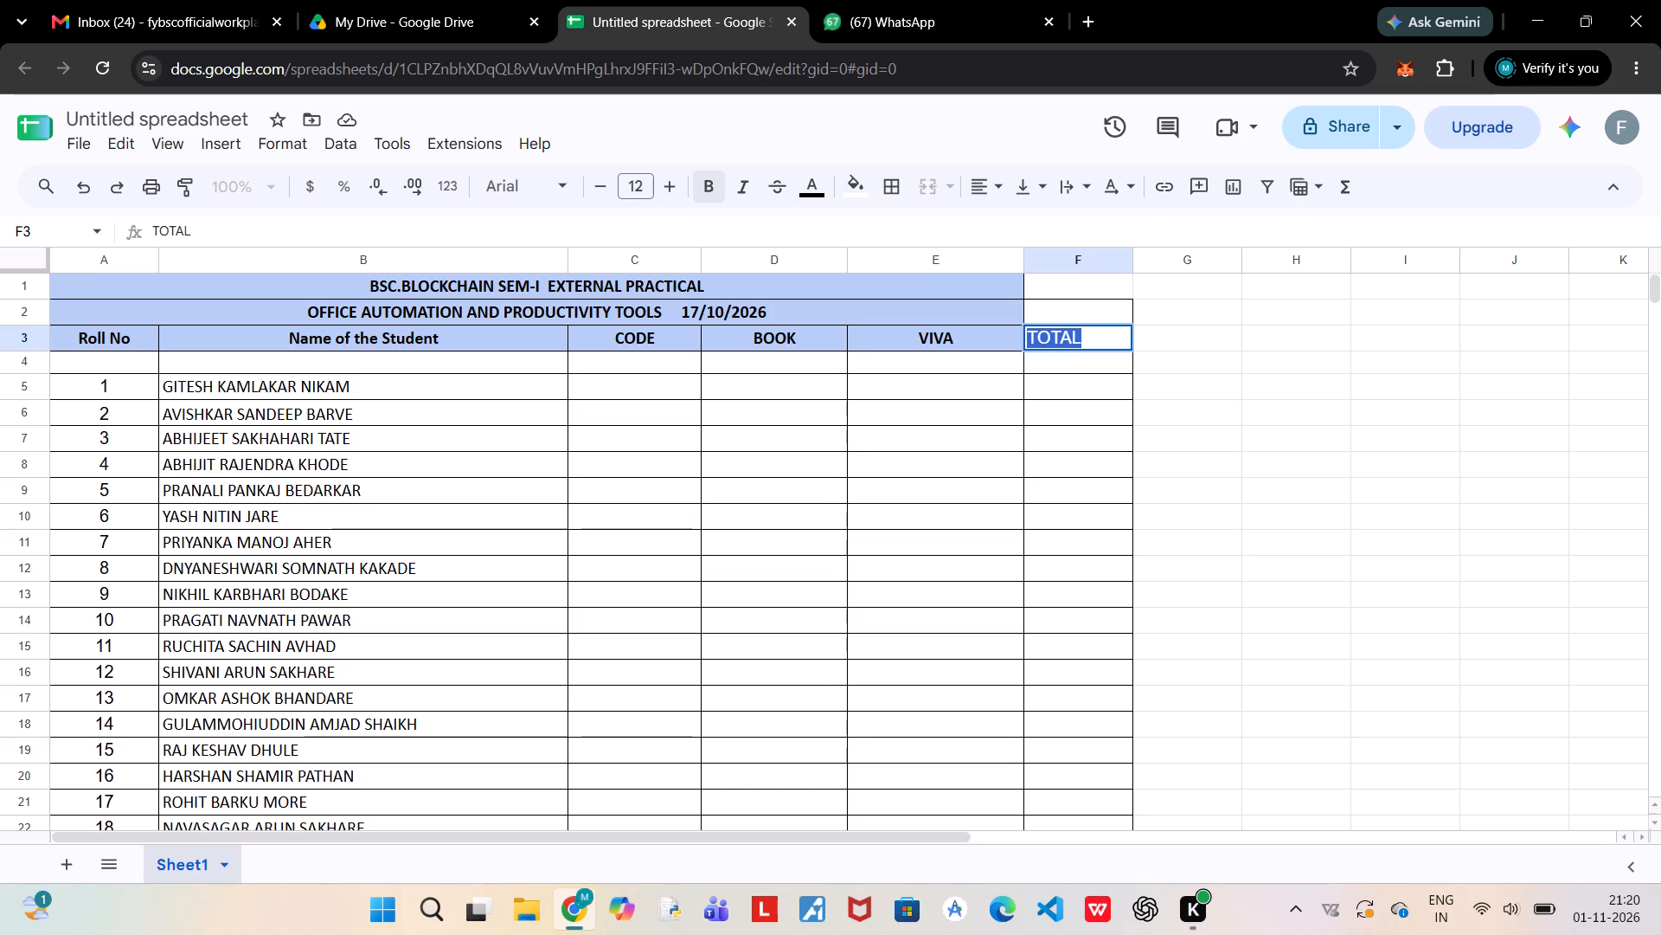
{"action": "left_click", "coordinate": [708, 184]}
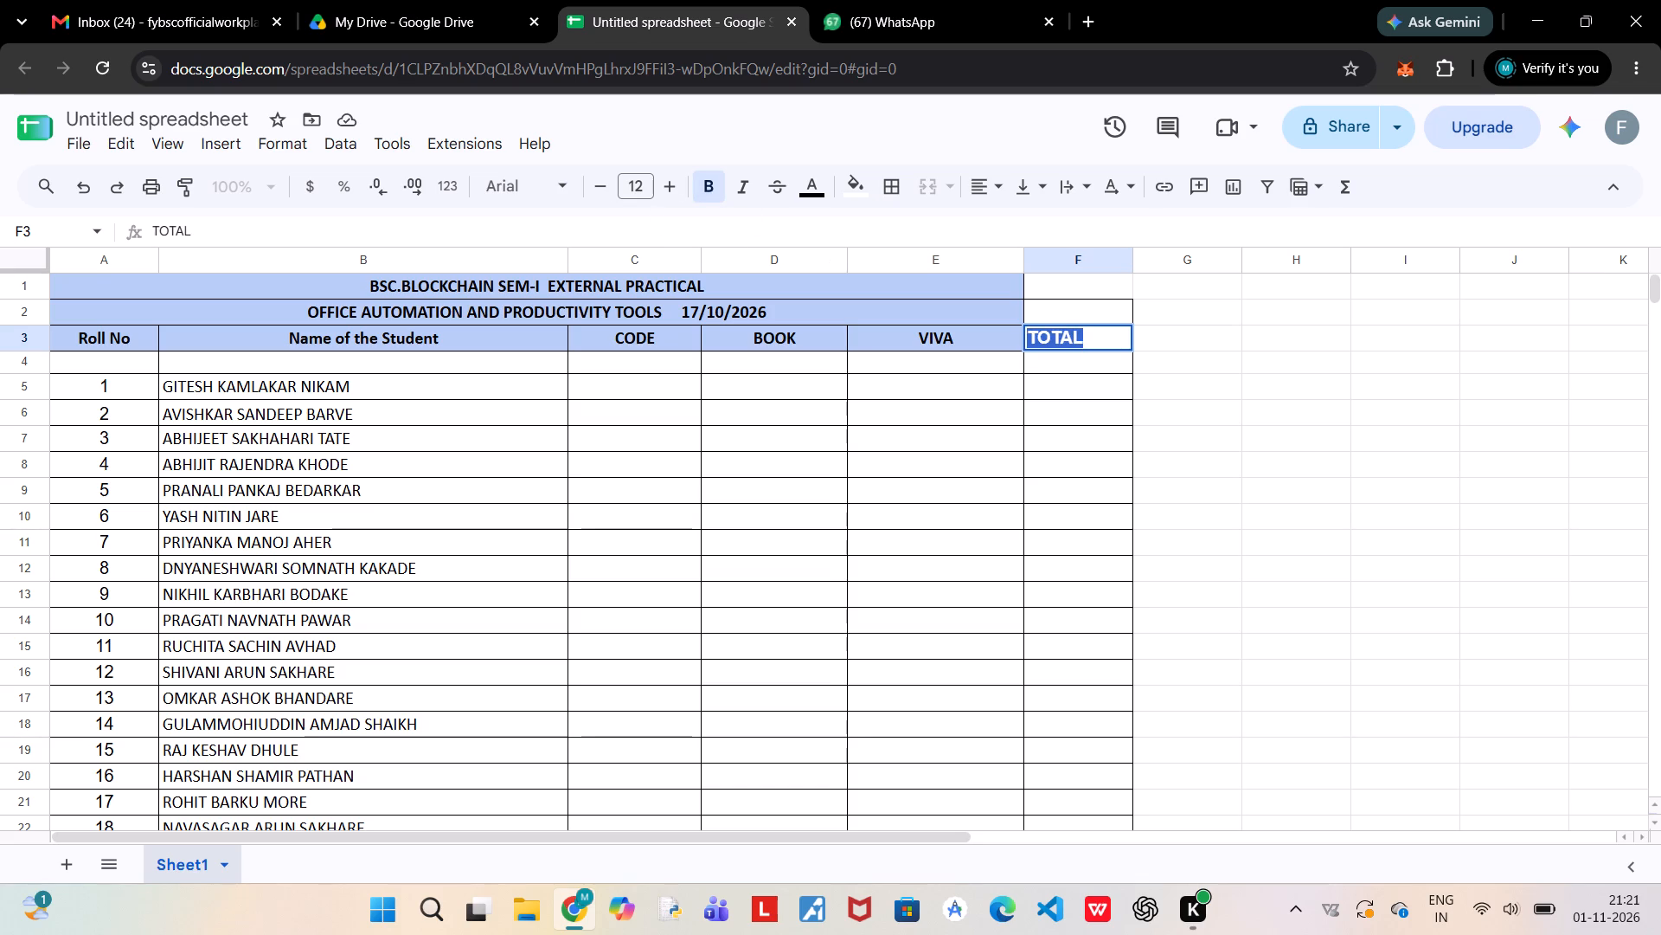
{"action": "left_click", "coordinate": [656, 373]}
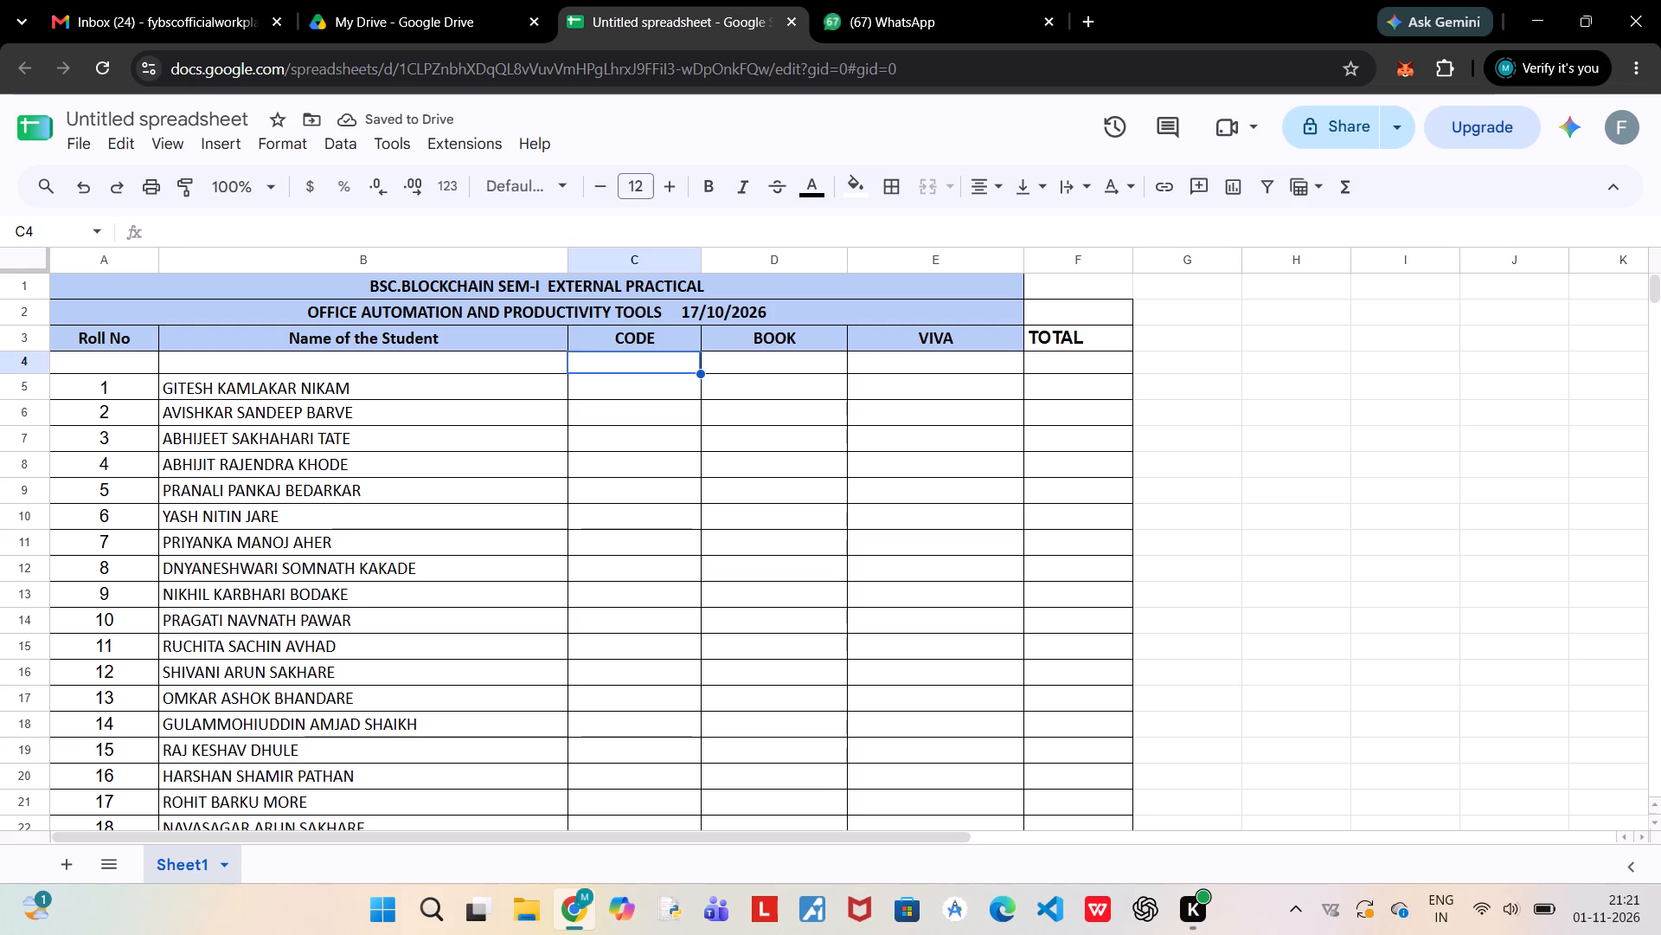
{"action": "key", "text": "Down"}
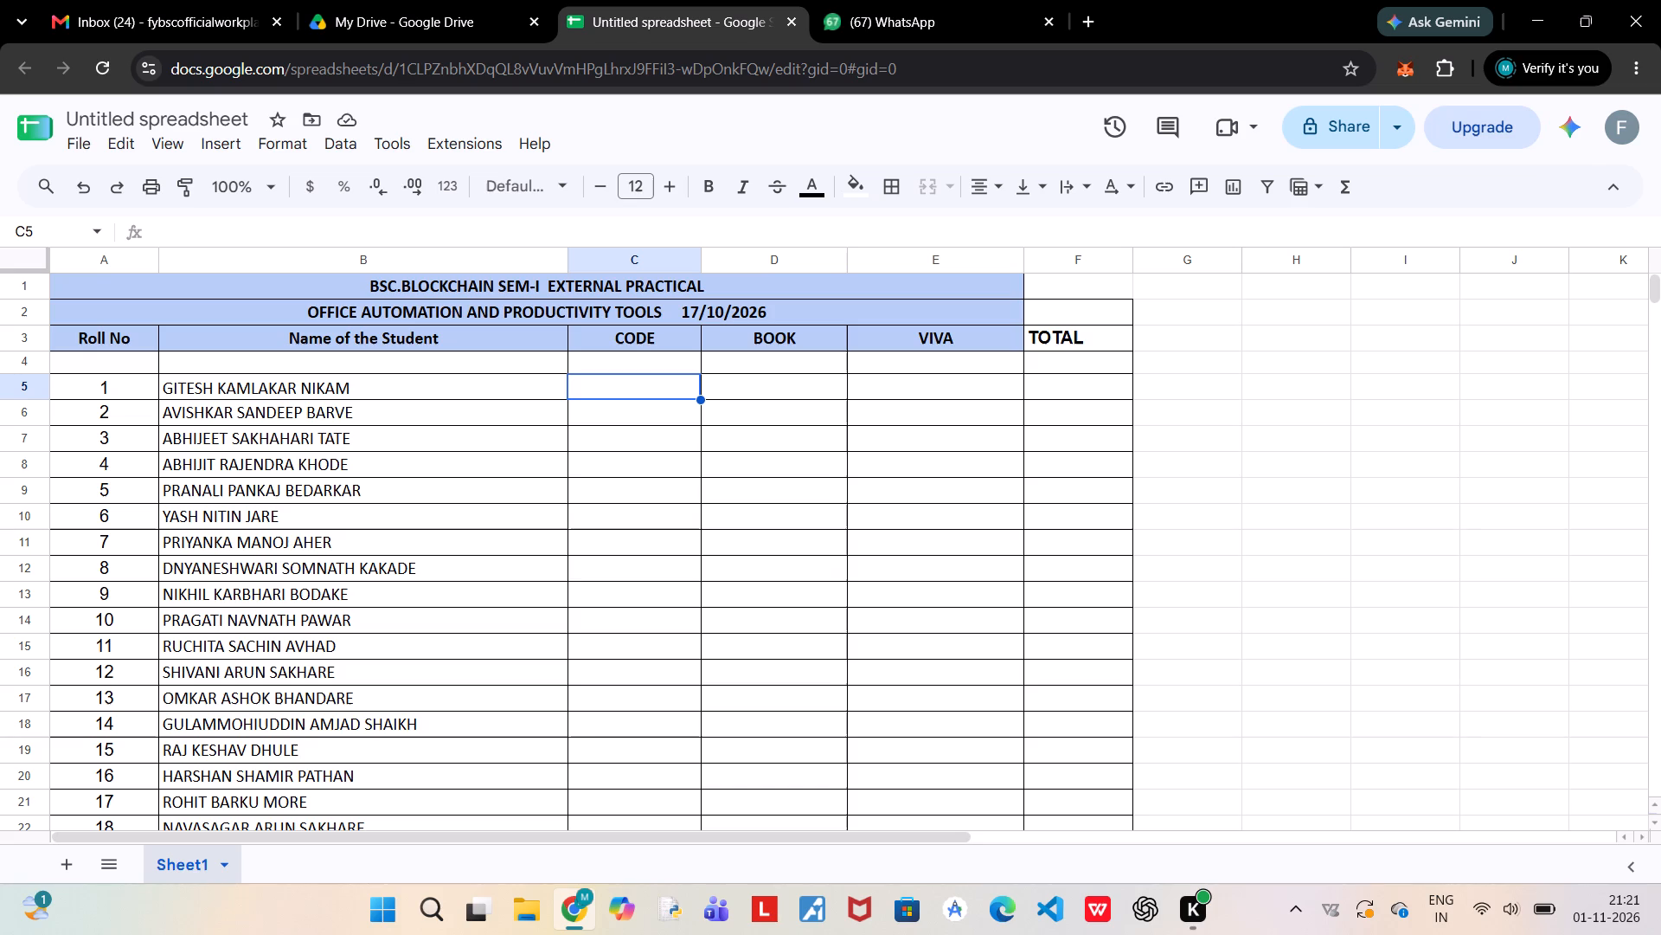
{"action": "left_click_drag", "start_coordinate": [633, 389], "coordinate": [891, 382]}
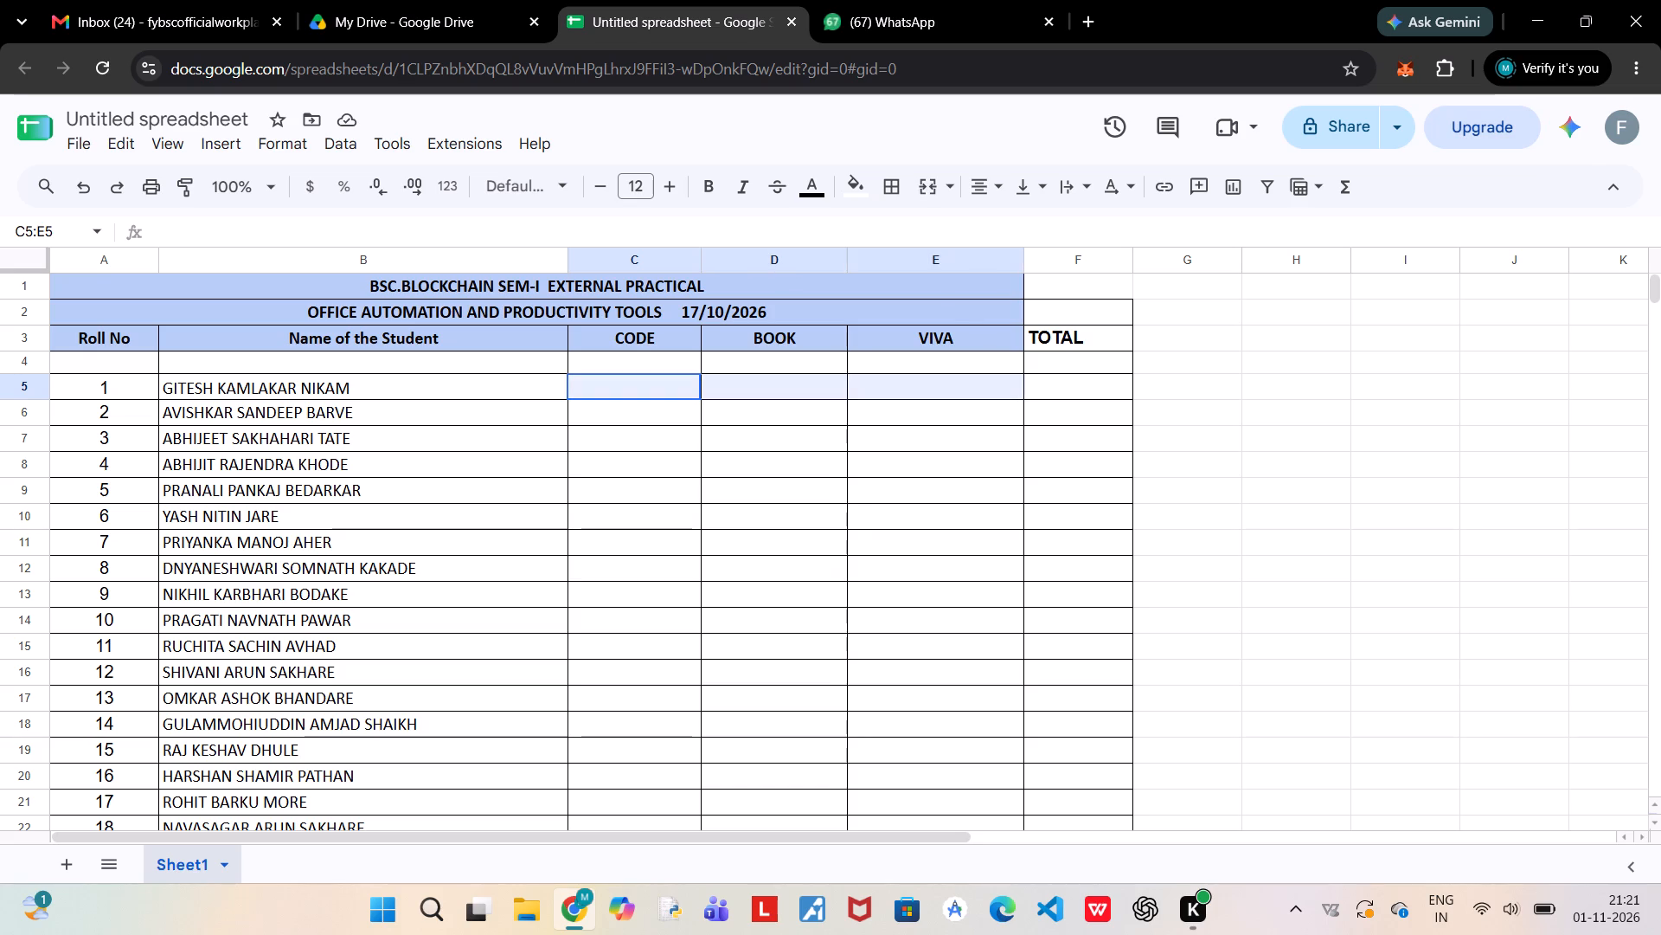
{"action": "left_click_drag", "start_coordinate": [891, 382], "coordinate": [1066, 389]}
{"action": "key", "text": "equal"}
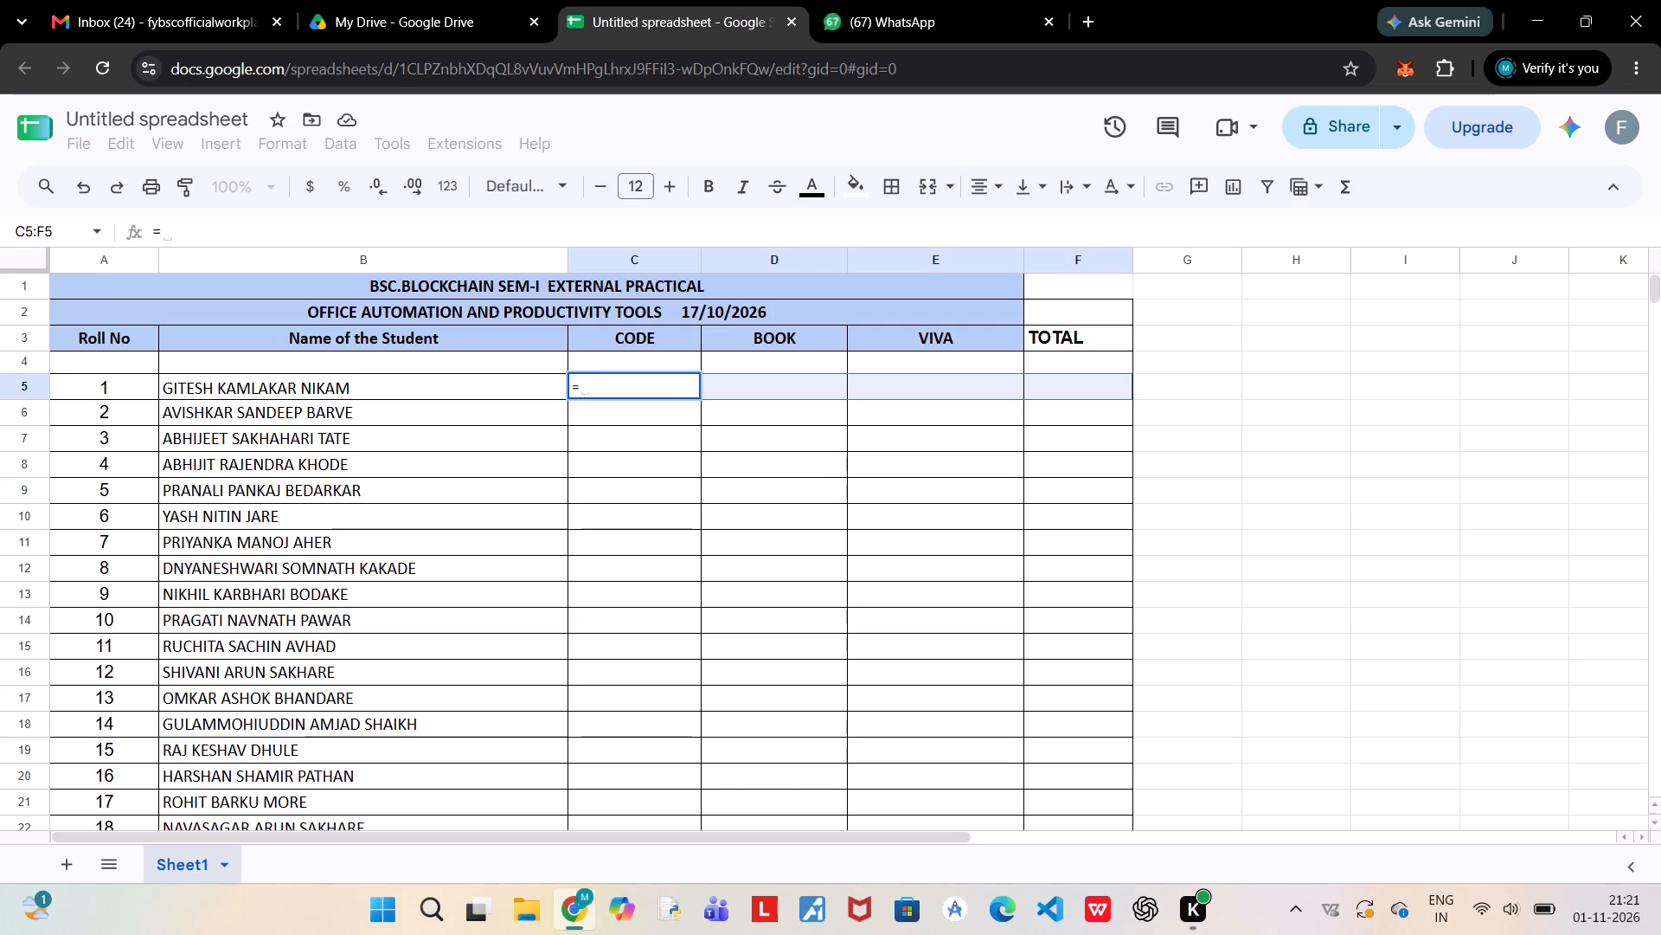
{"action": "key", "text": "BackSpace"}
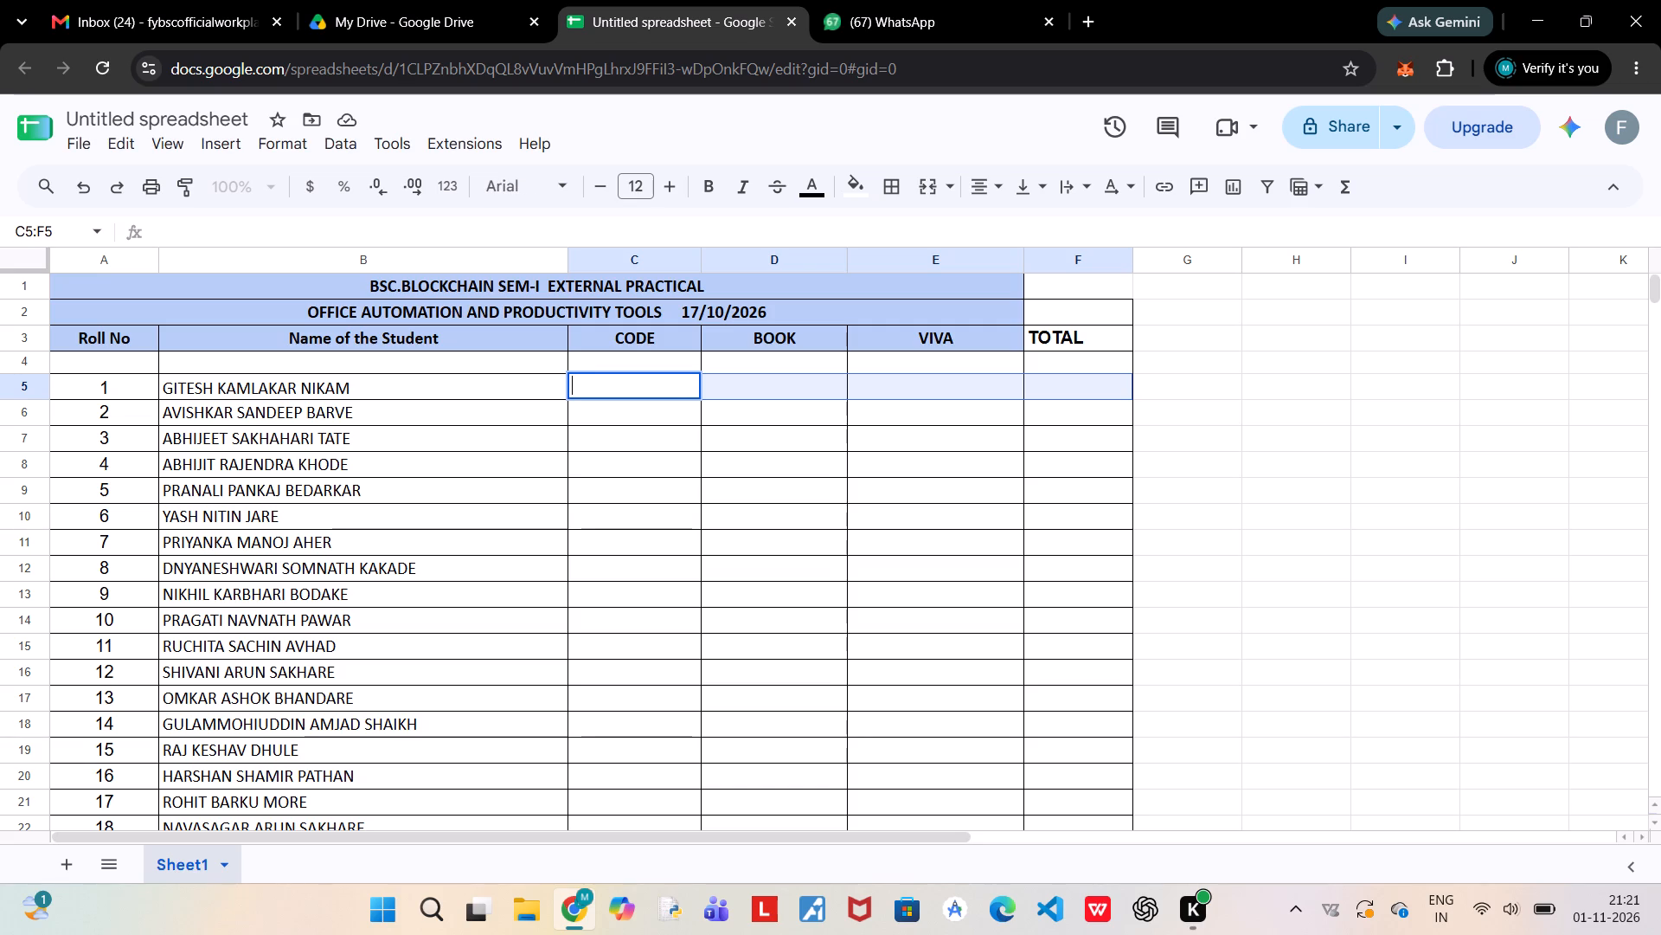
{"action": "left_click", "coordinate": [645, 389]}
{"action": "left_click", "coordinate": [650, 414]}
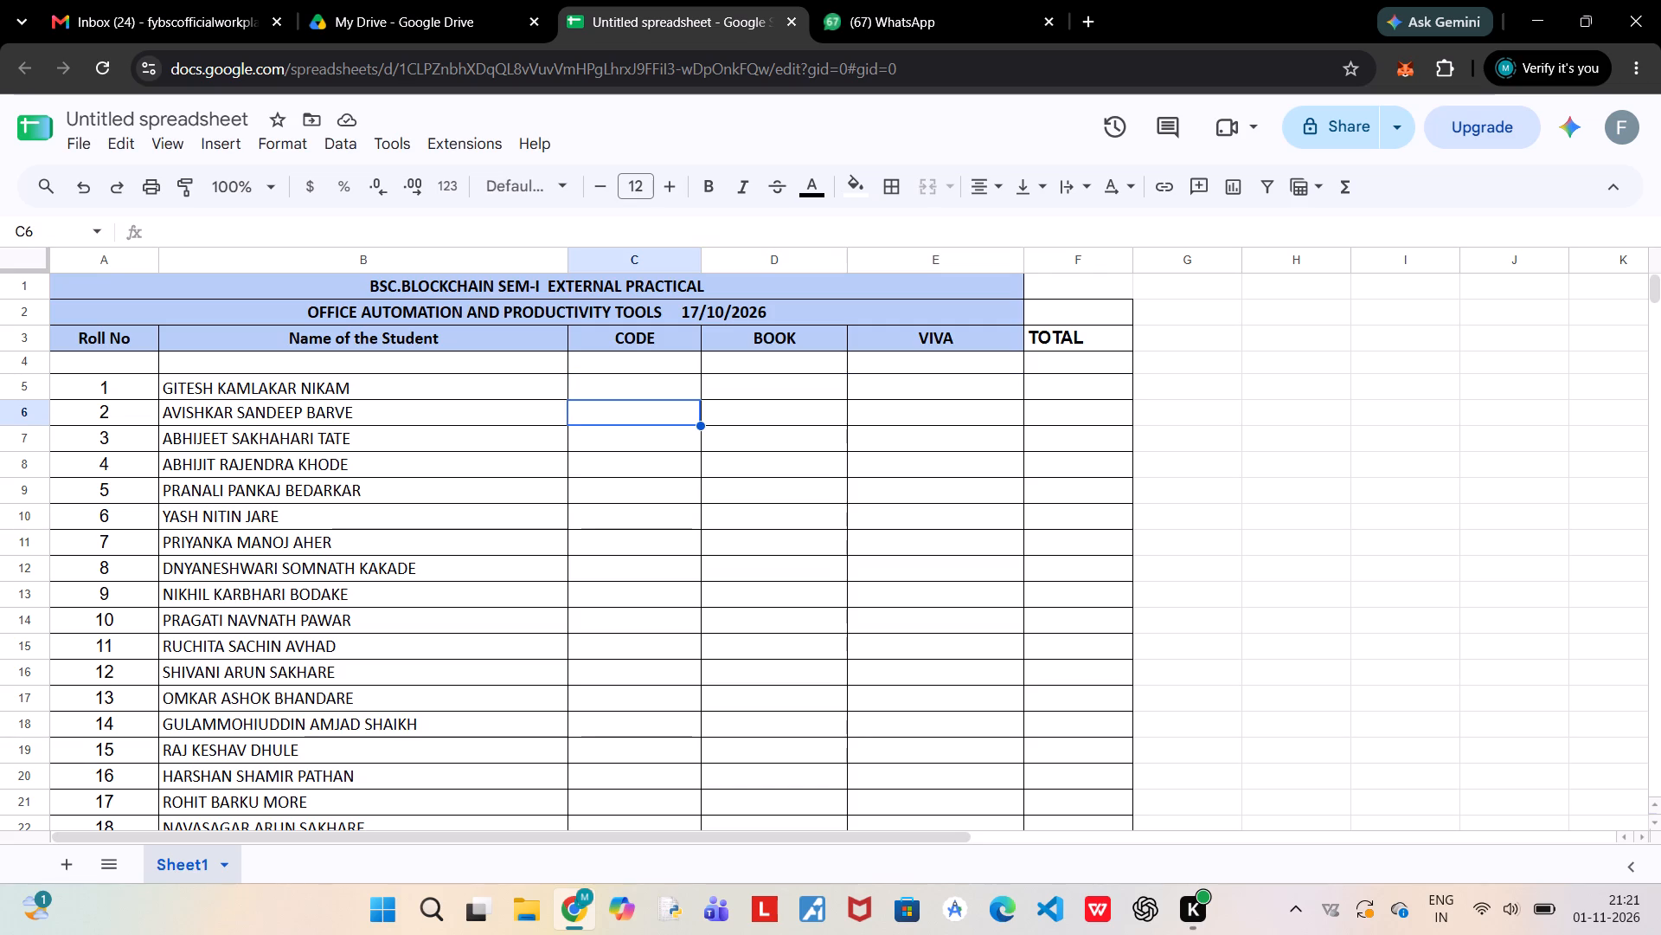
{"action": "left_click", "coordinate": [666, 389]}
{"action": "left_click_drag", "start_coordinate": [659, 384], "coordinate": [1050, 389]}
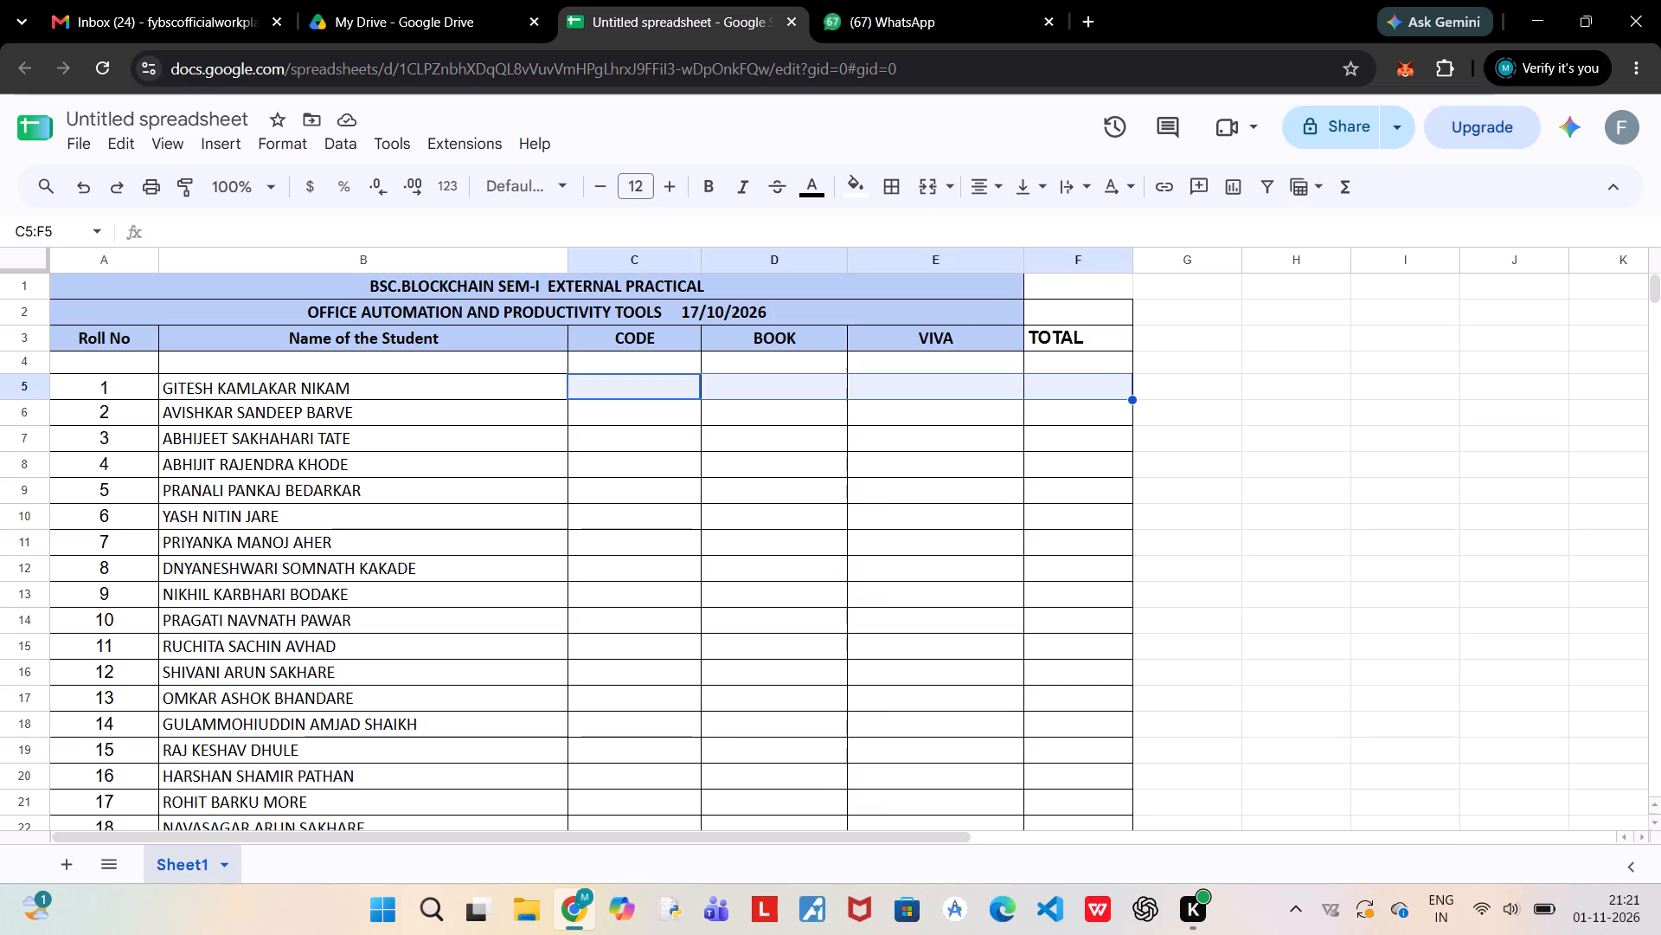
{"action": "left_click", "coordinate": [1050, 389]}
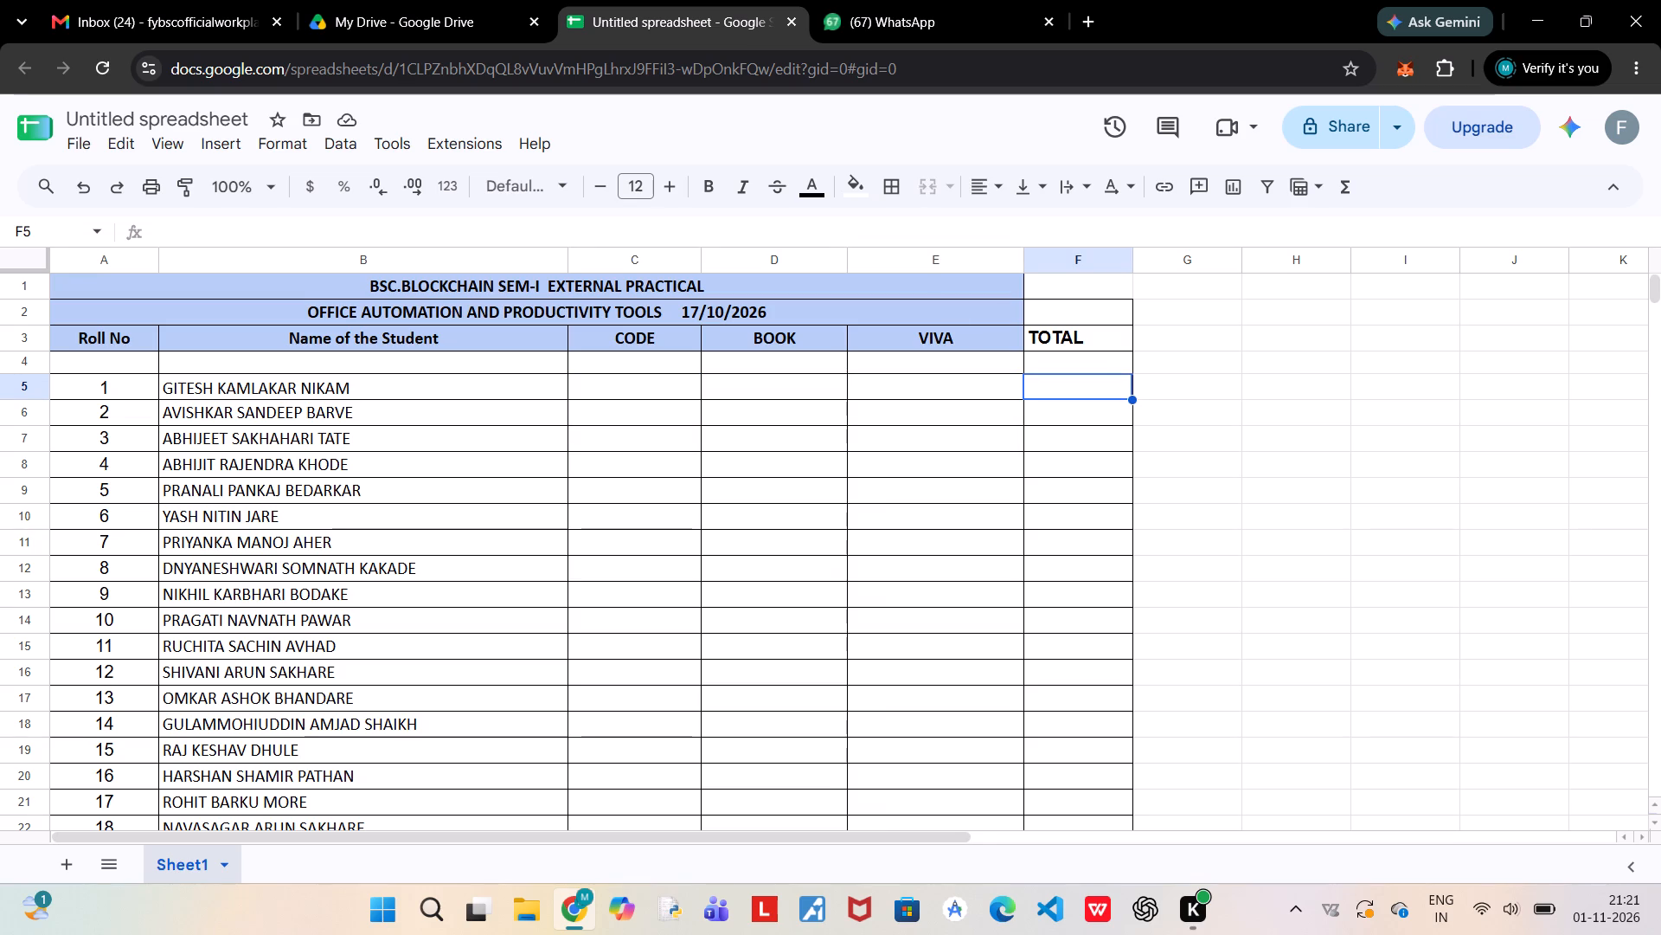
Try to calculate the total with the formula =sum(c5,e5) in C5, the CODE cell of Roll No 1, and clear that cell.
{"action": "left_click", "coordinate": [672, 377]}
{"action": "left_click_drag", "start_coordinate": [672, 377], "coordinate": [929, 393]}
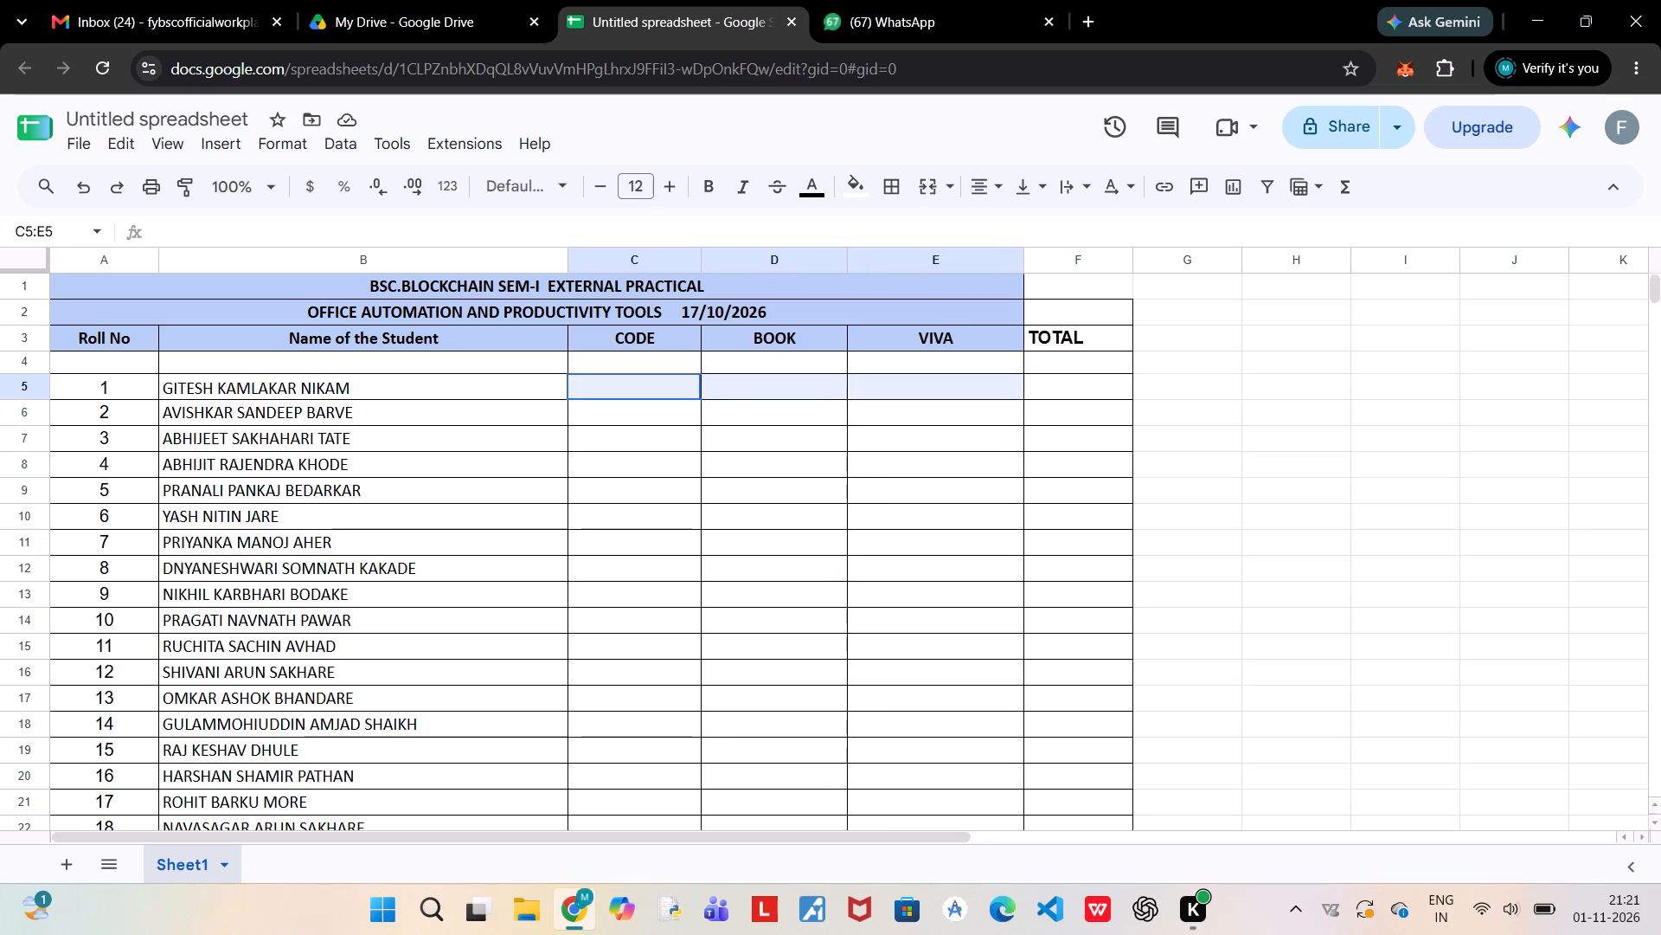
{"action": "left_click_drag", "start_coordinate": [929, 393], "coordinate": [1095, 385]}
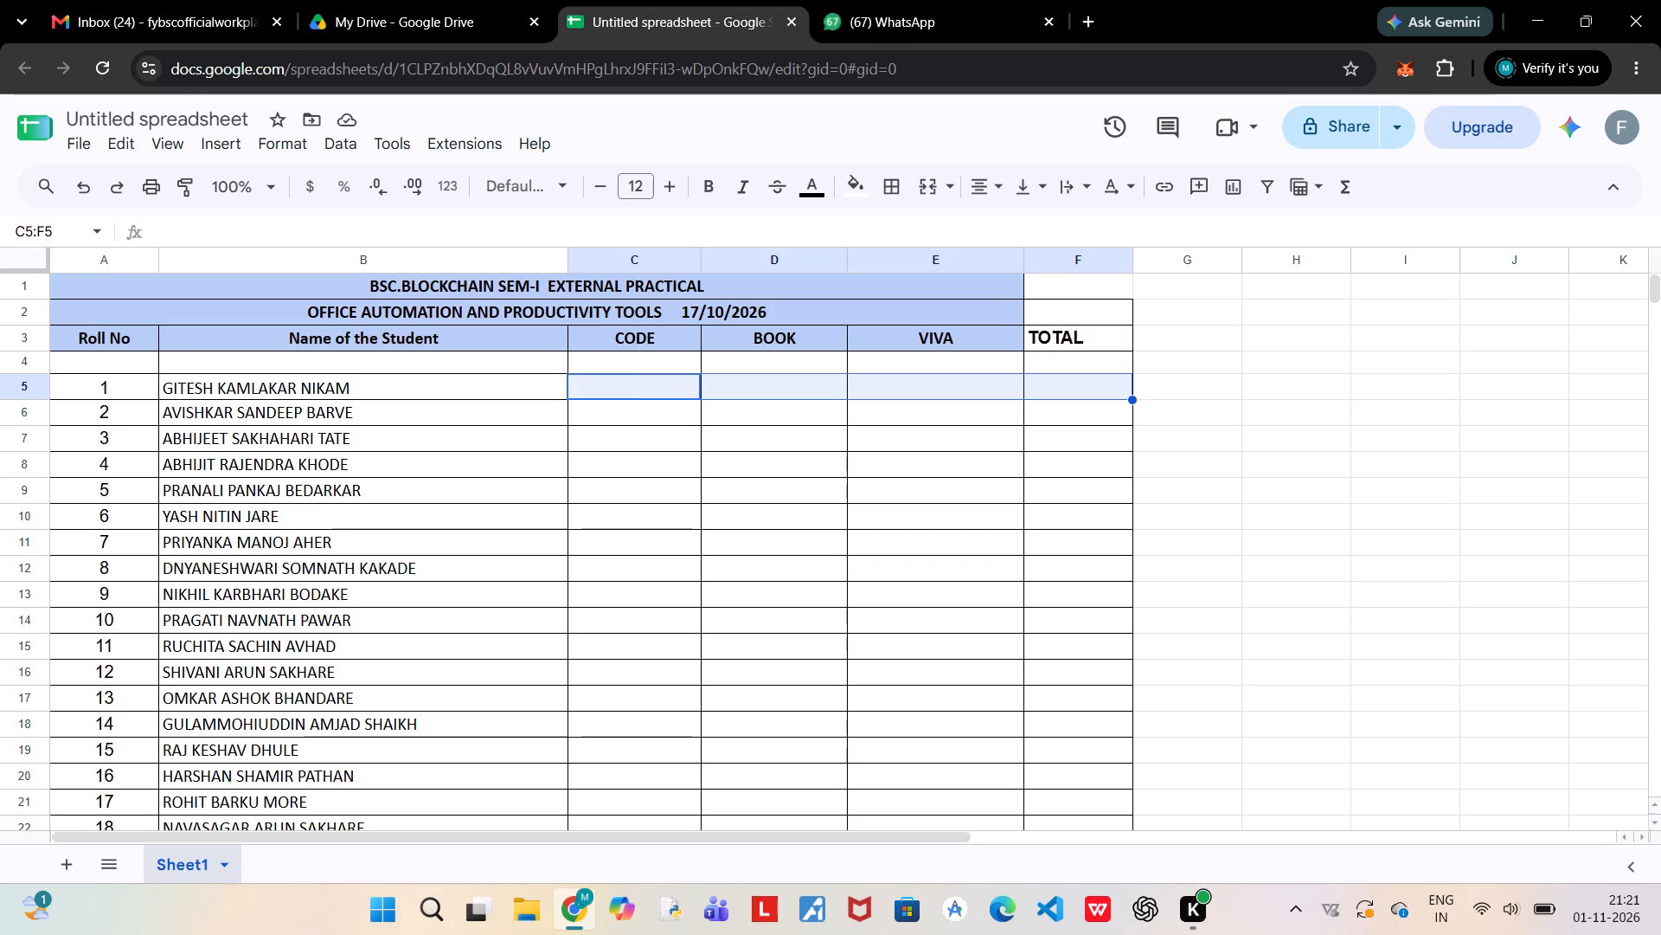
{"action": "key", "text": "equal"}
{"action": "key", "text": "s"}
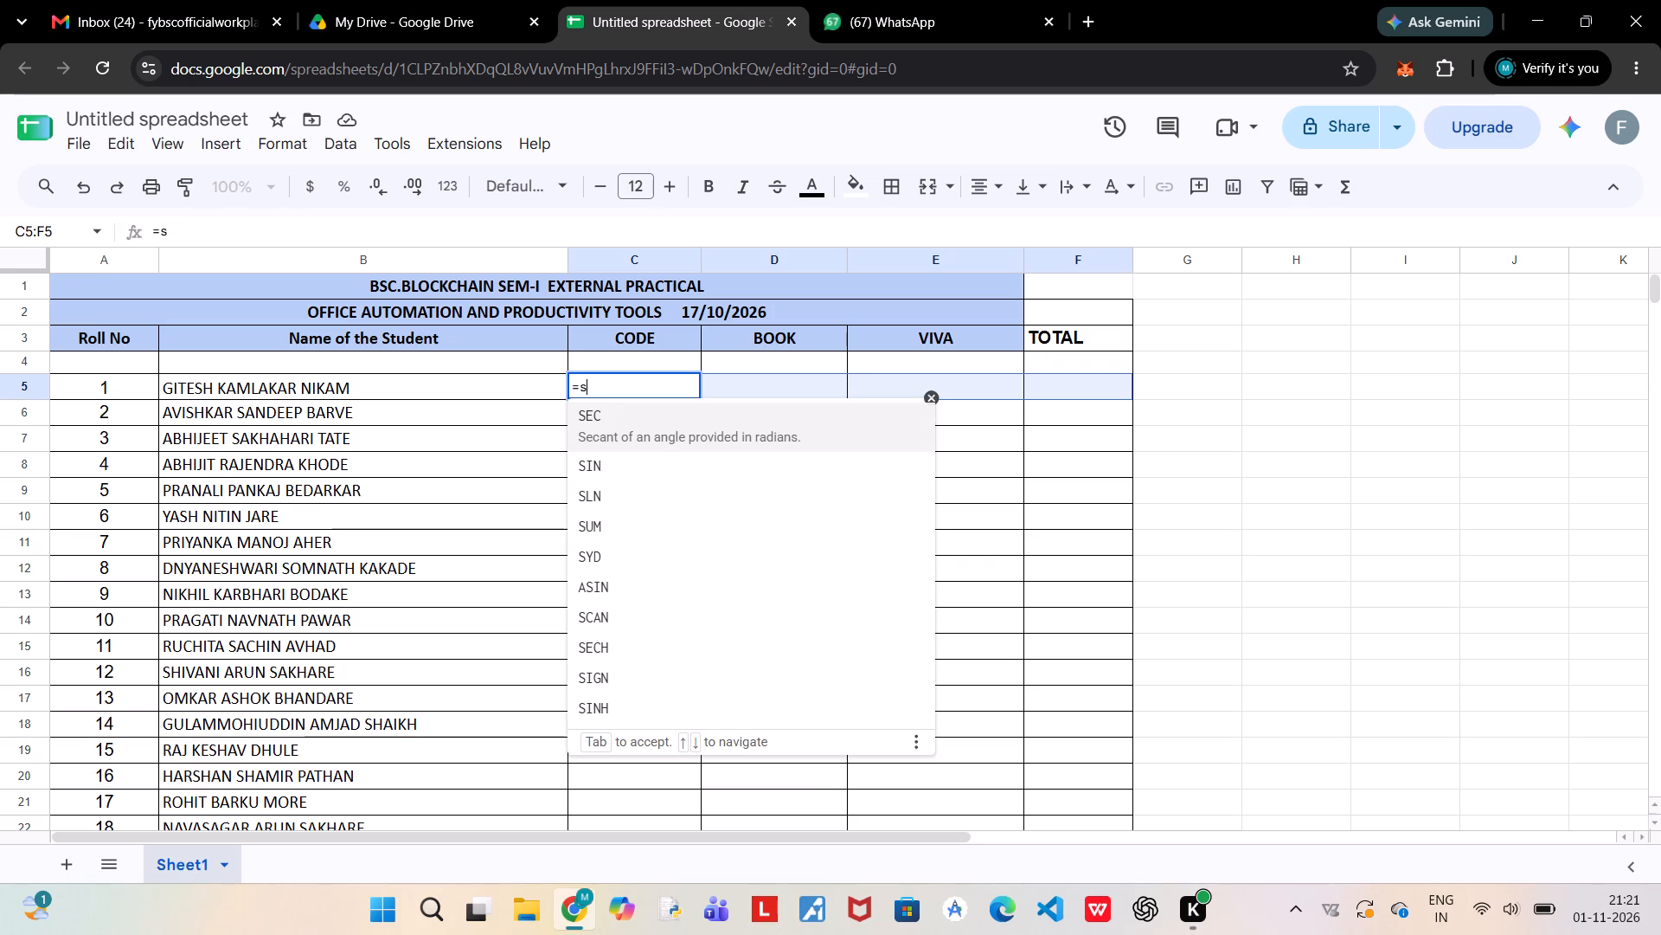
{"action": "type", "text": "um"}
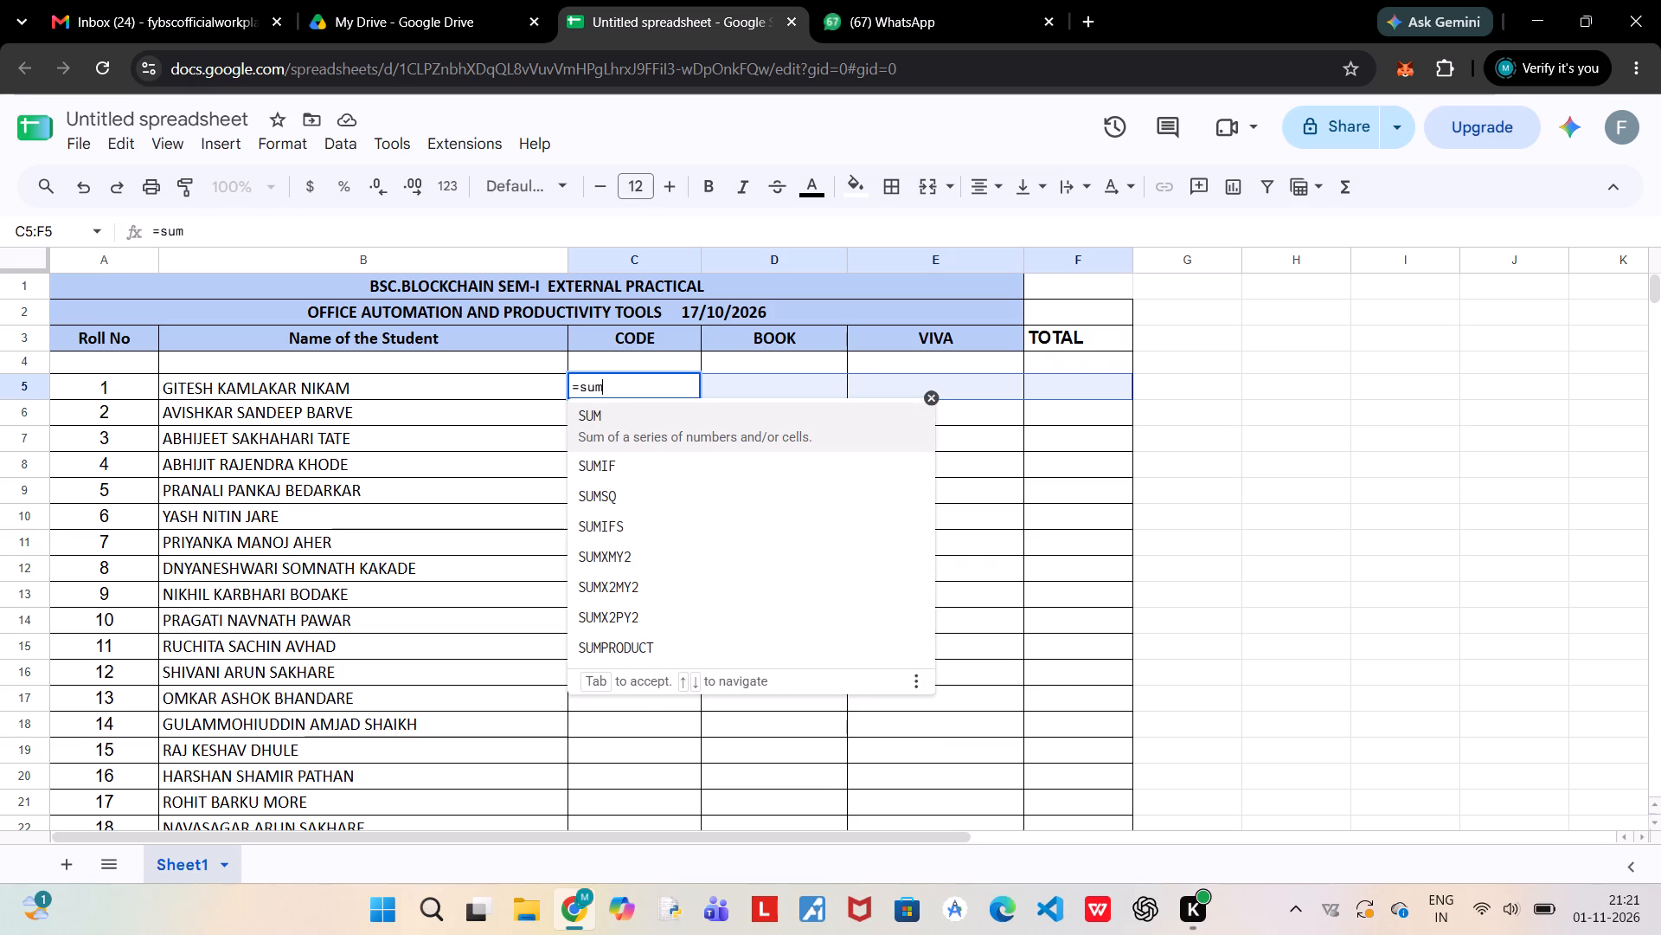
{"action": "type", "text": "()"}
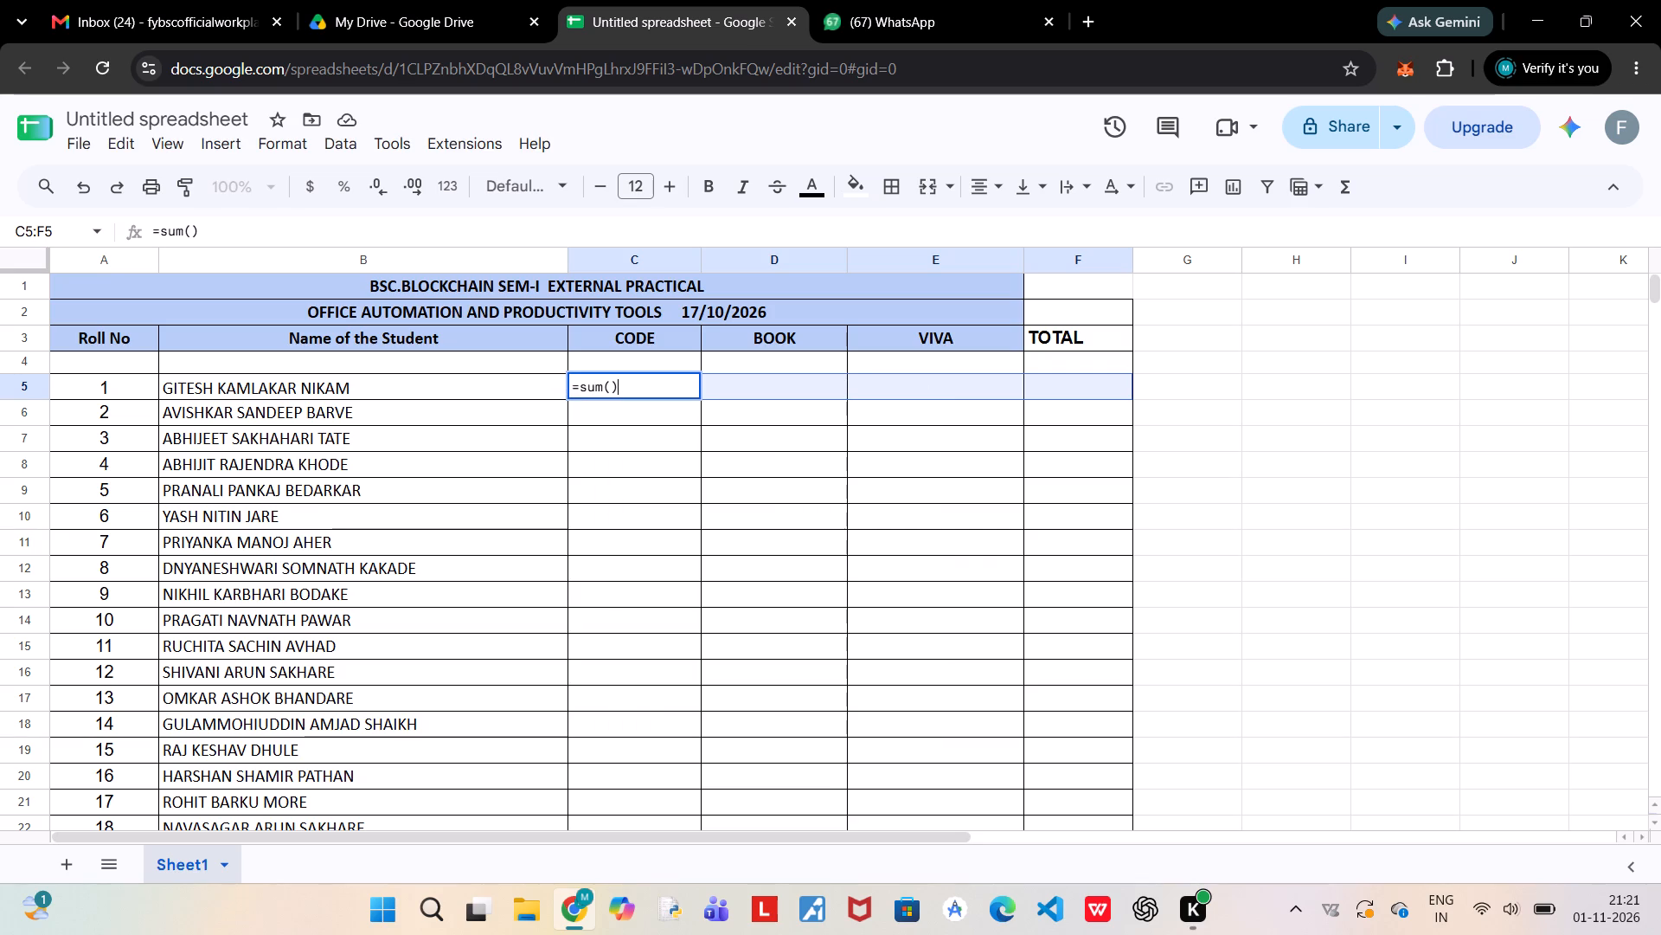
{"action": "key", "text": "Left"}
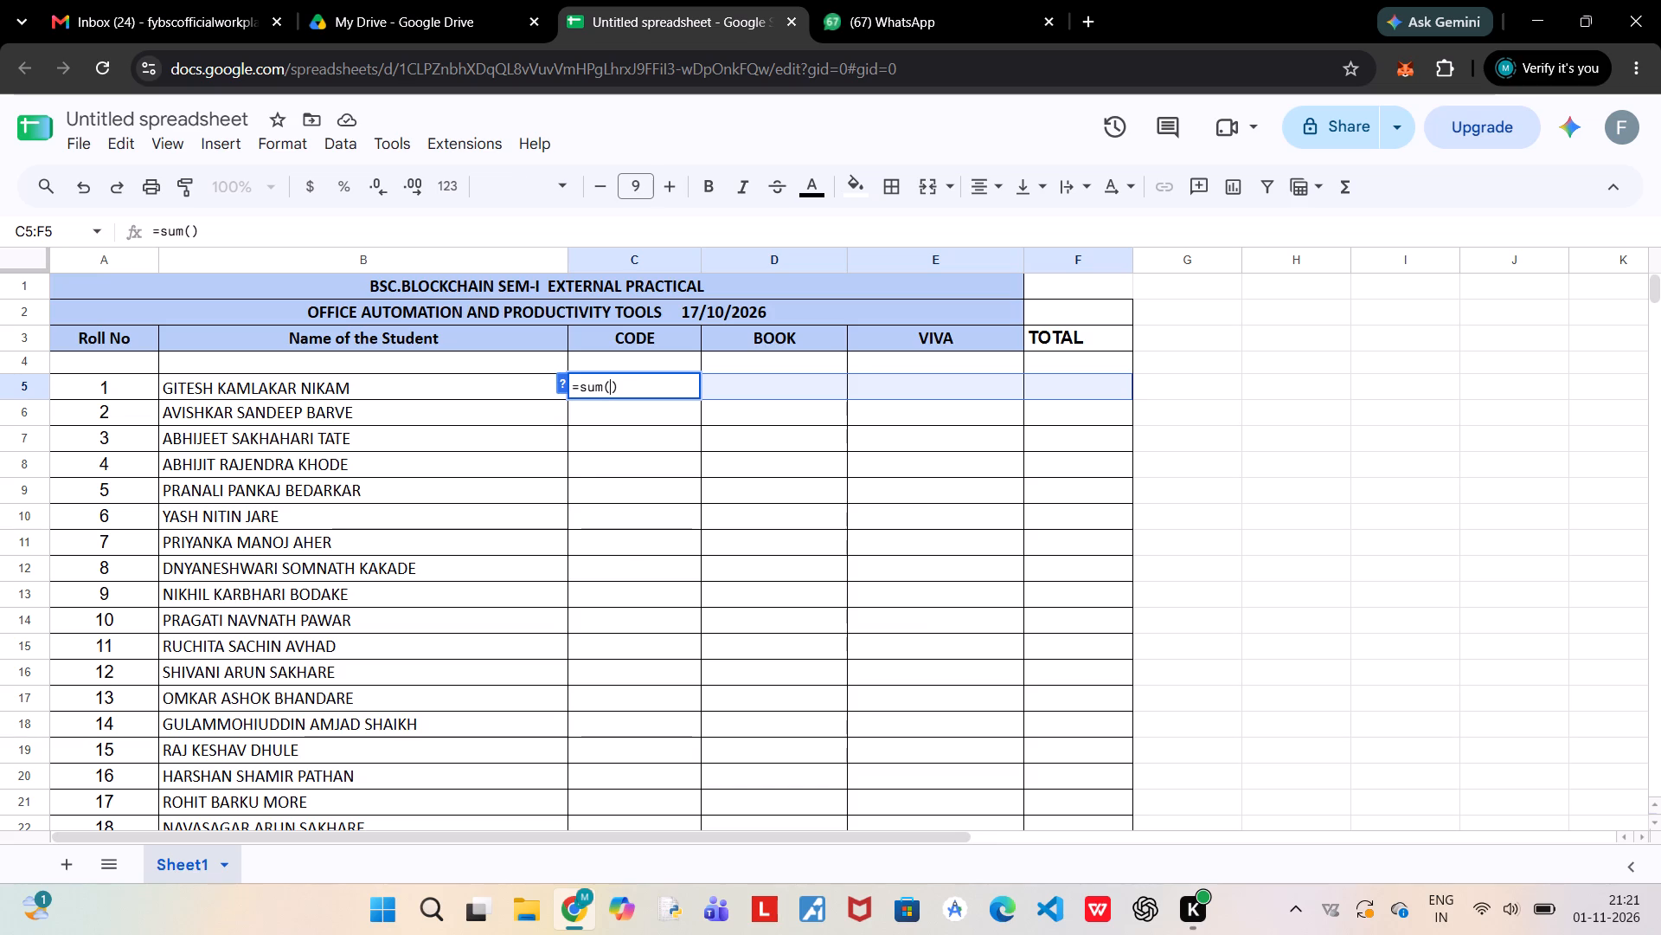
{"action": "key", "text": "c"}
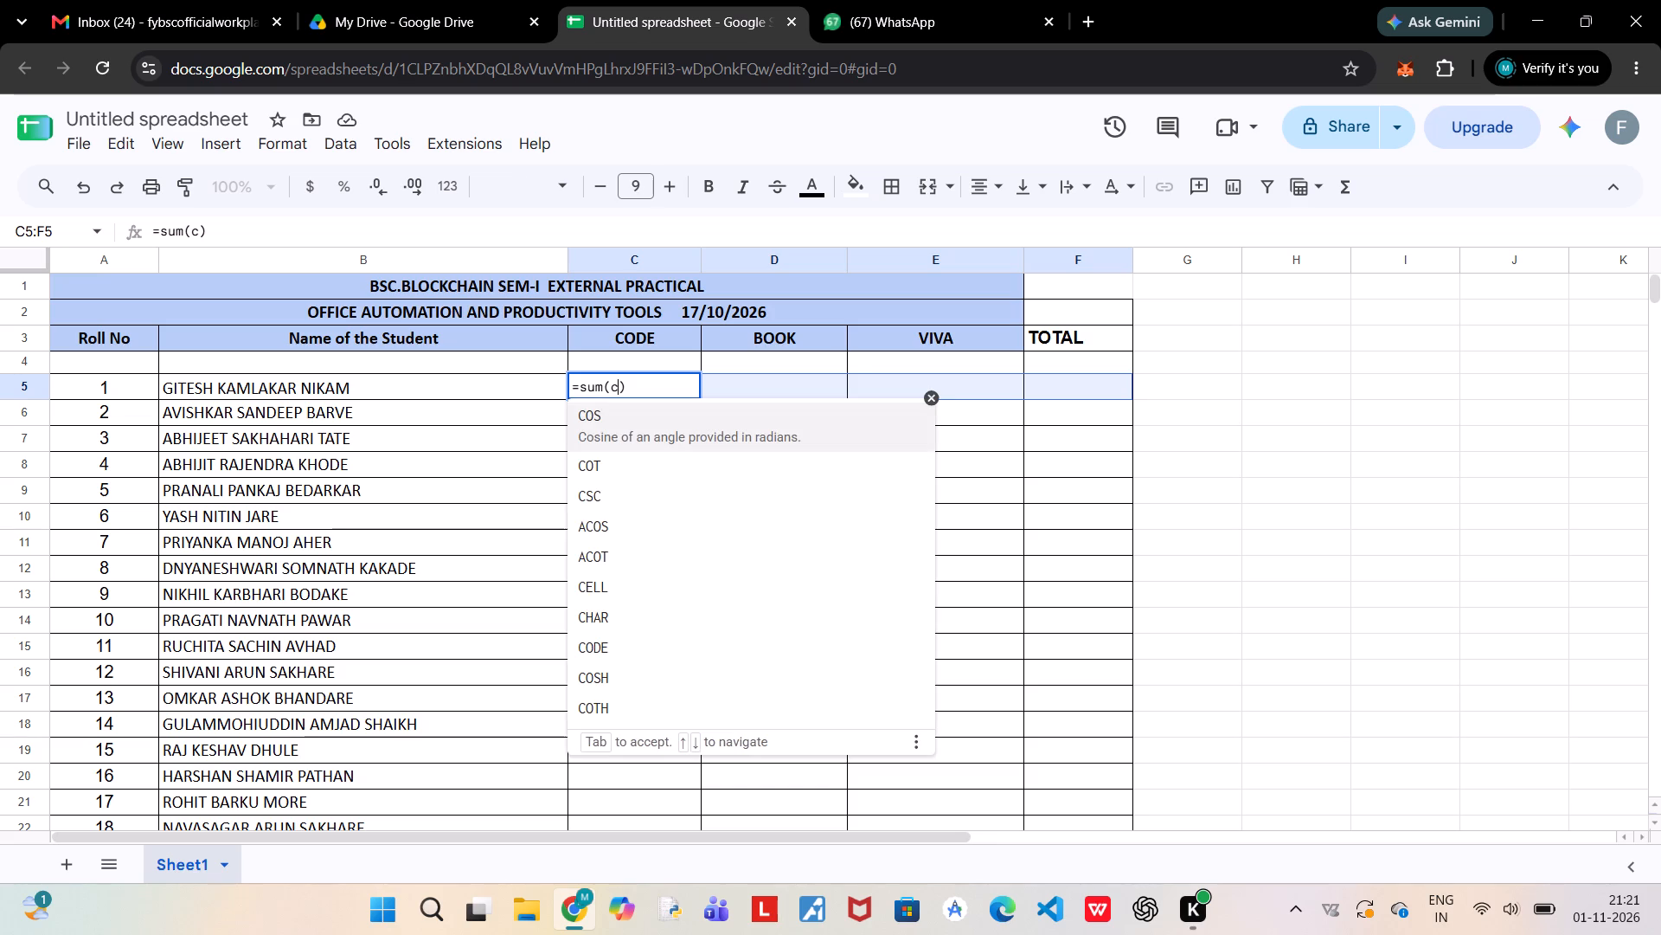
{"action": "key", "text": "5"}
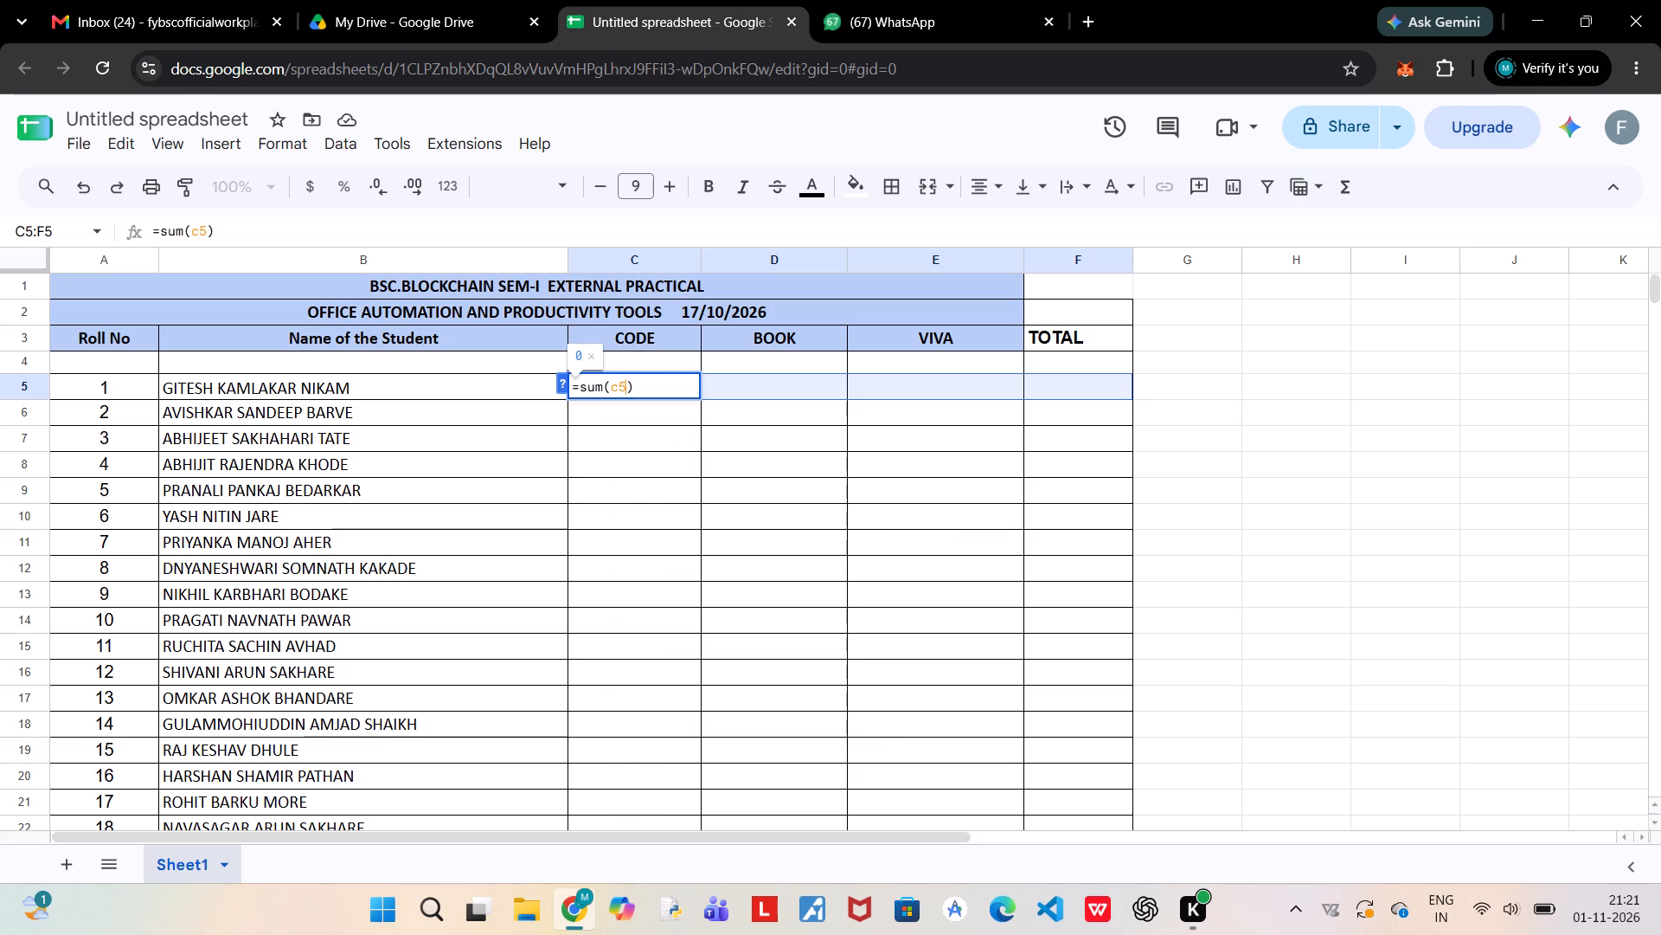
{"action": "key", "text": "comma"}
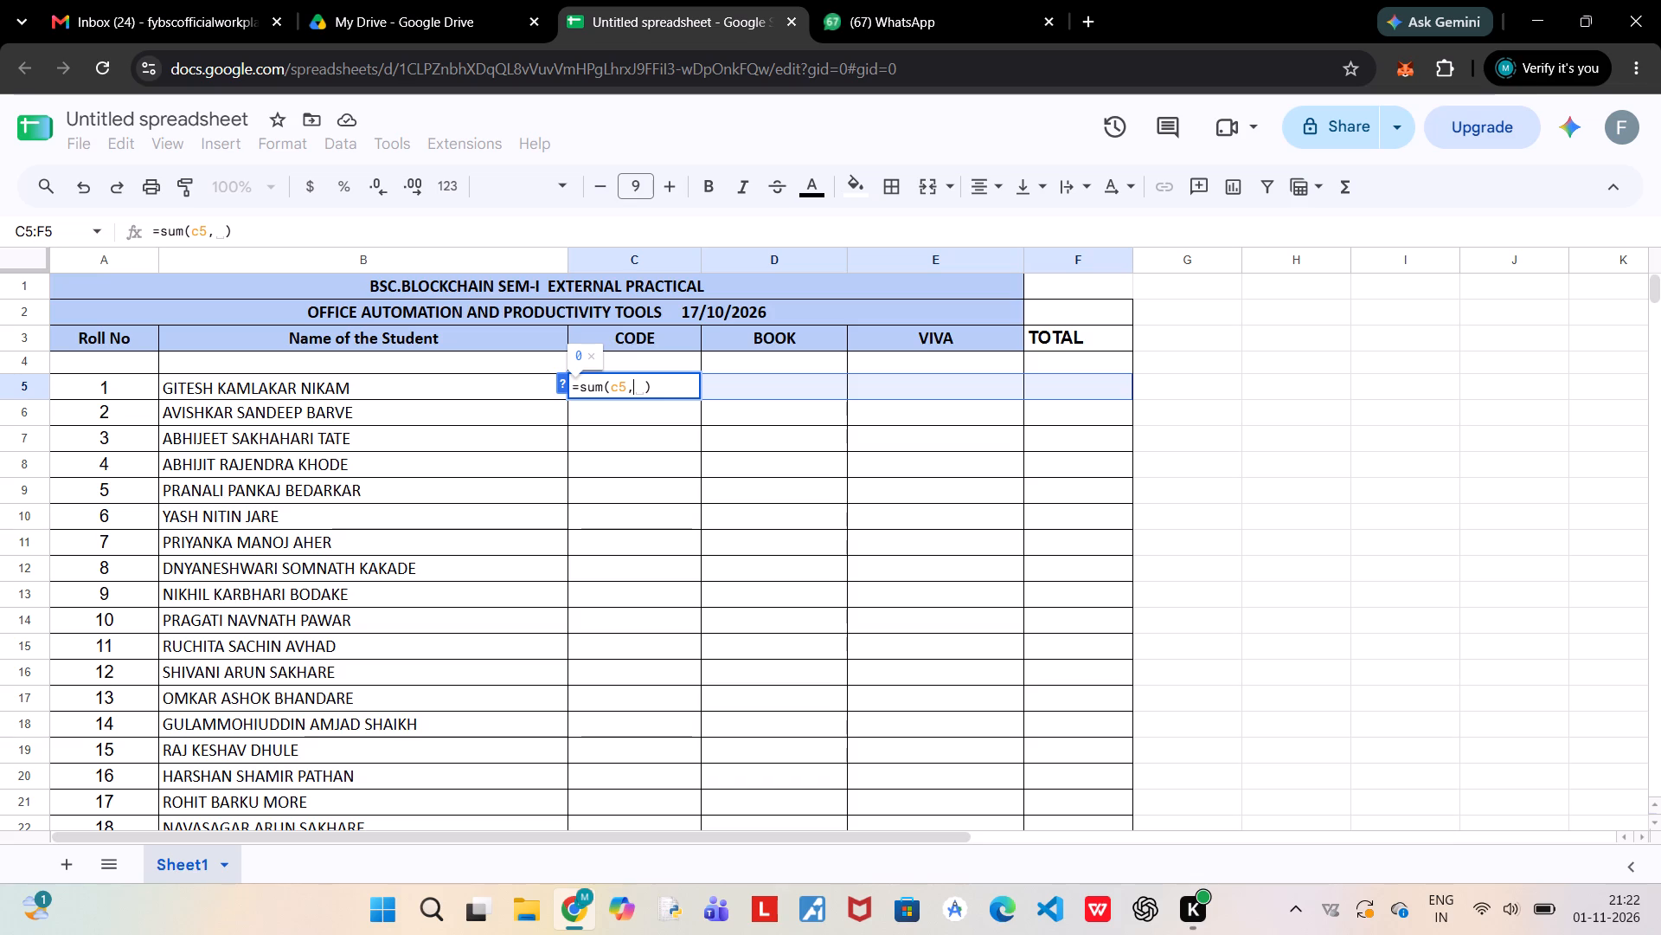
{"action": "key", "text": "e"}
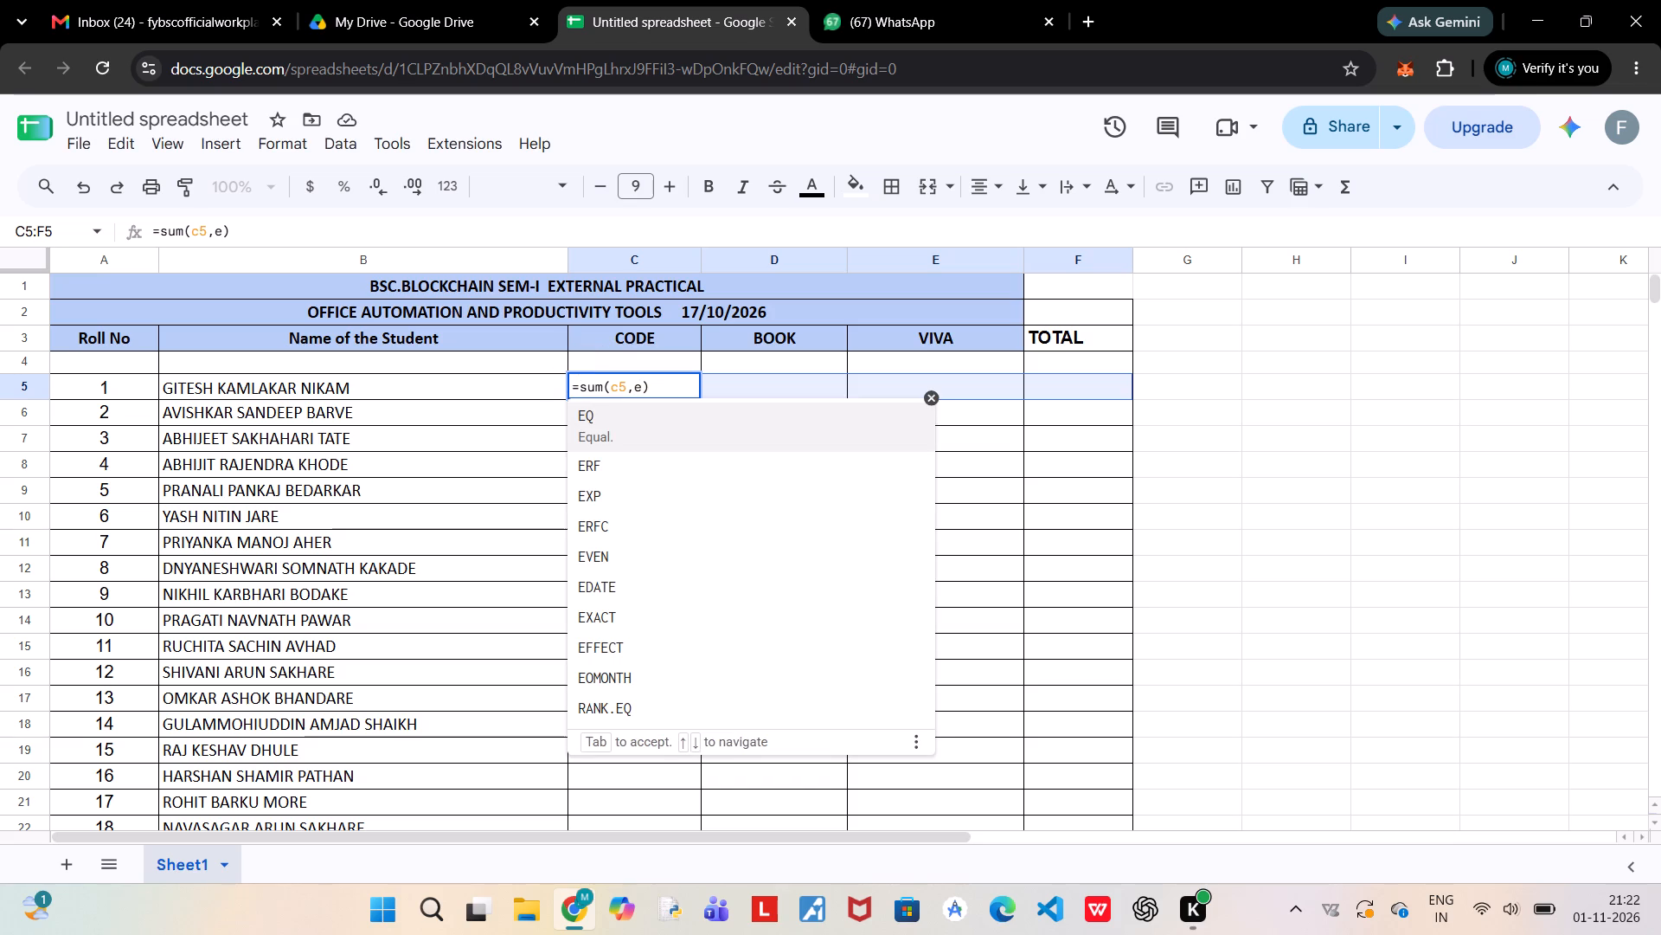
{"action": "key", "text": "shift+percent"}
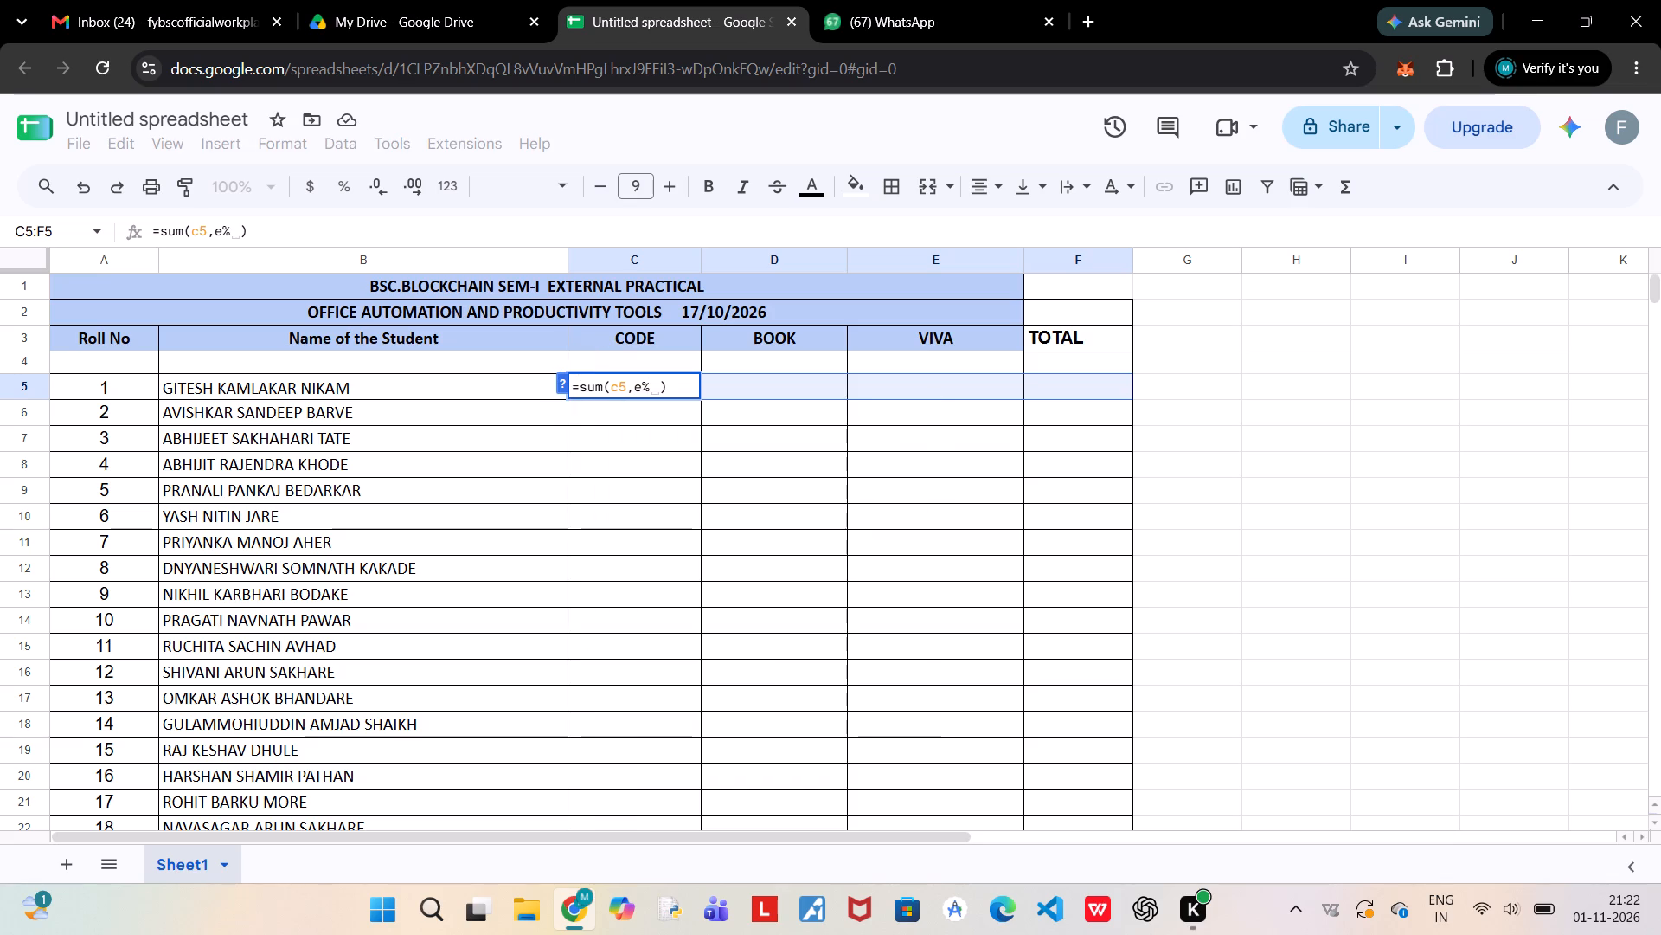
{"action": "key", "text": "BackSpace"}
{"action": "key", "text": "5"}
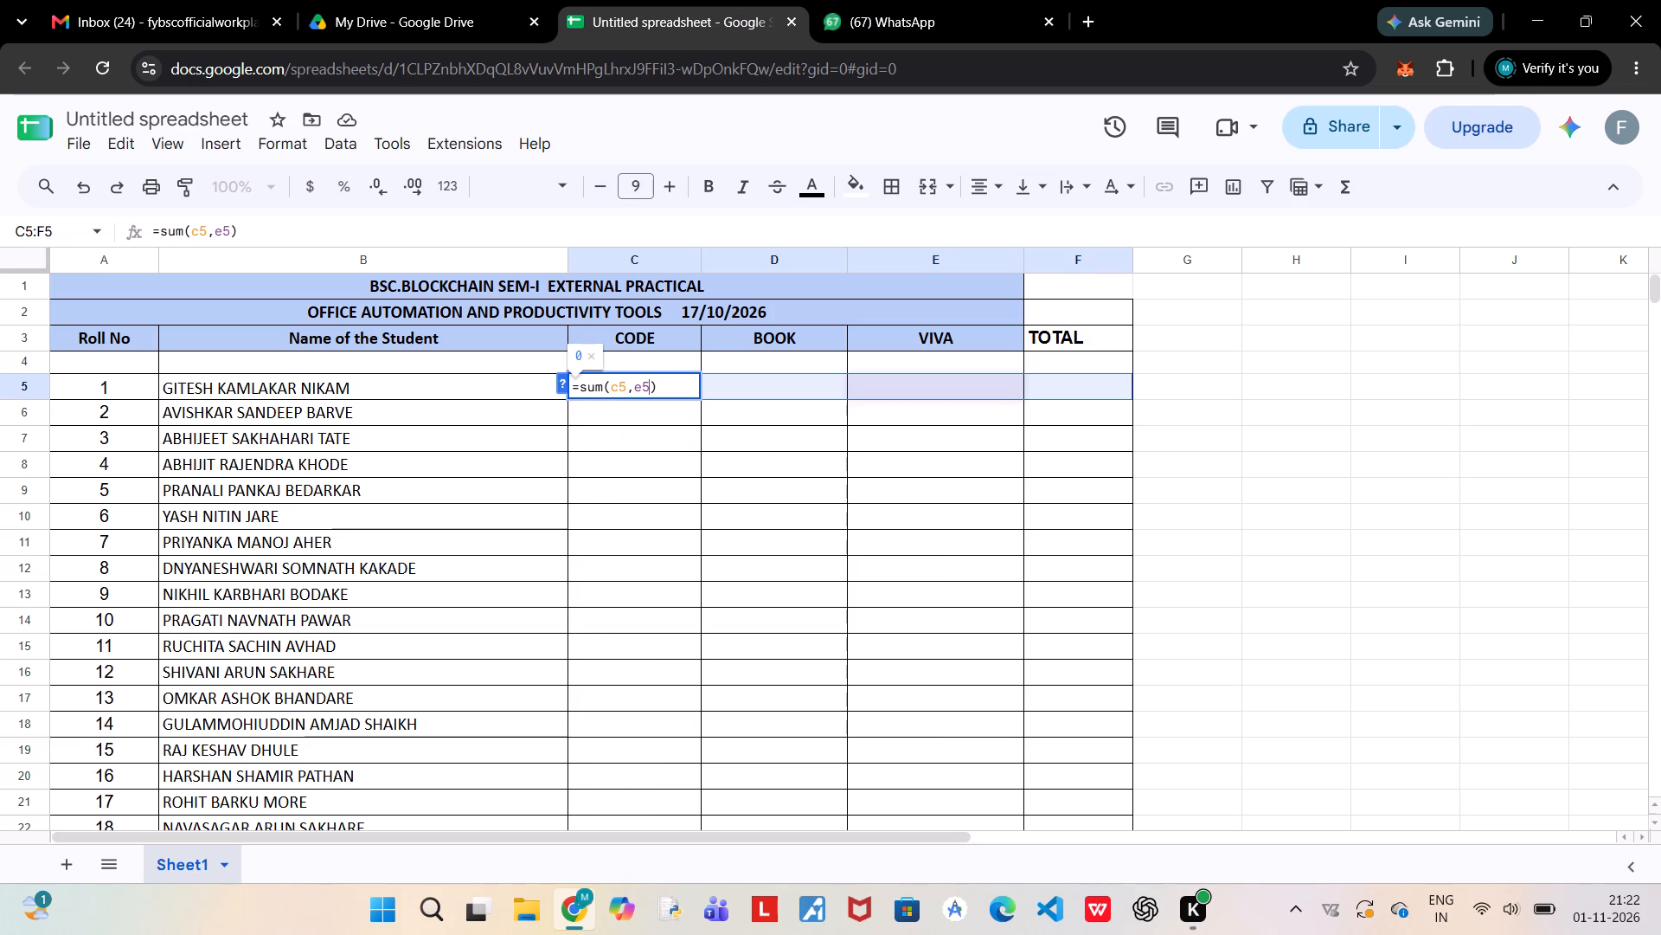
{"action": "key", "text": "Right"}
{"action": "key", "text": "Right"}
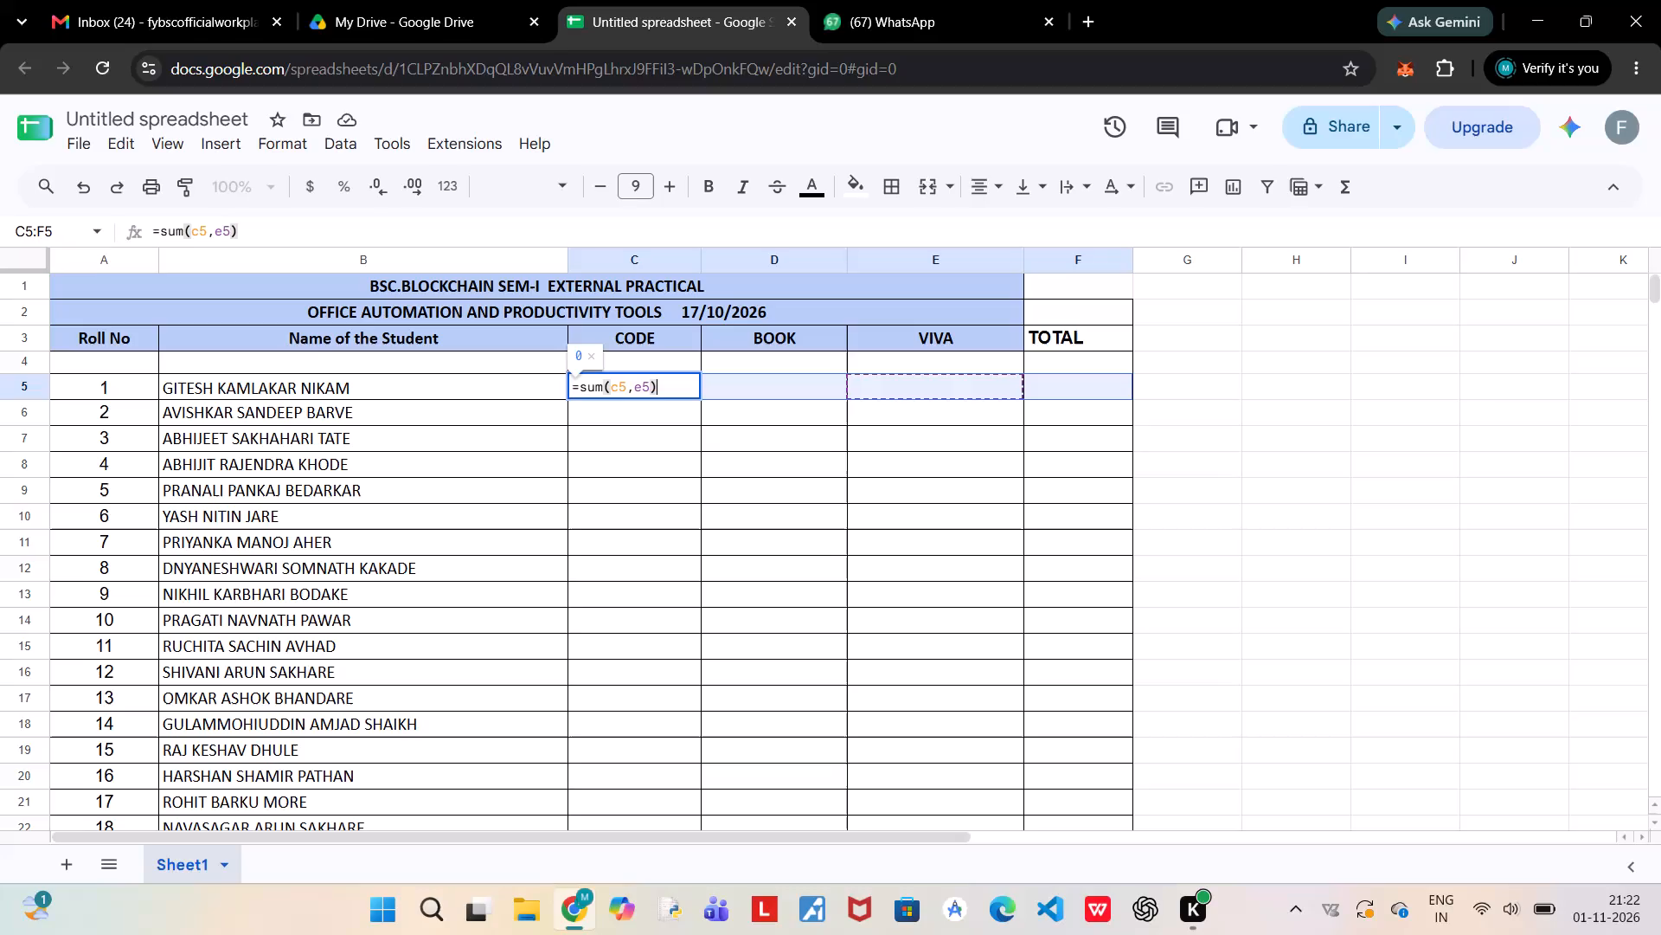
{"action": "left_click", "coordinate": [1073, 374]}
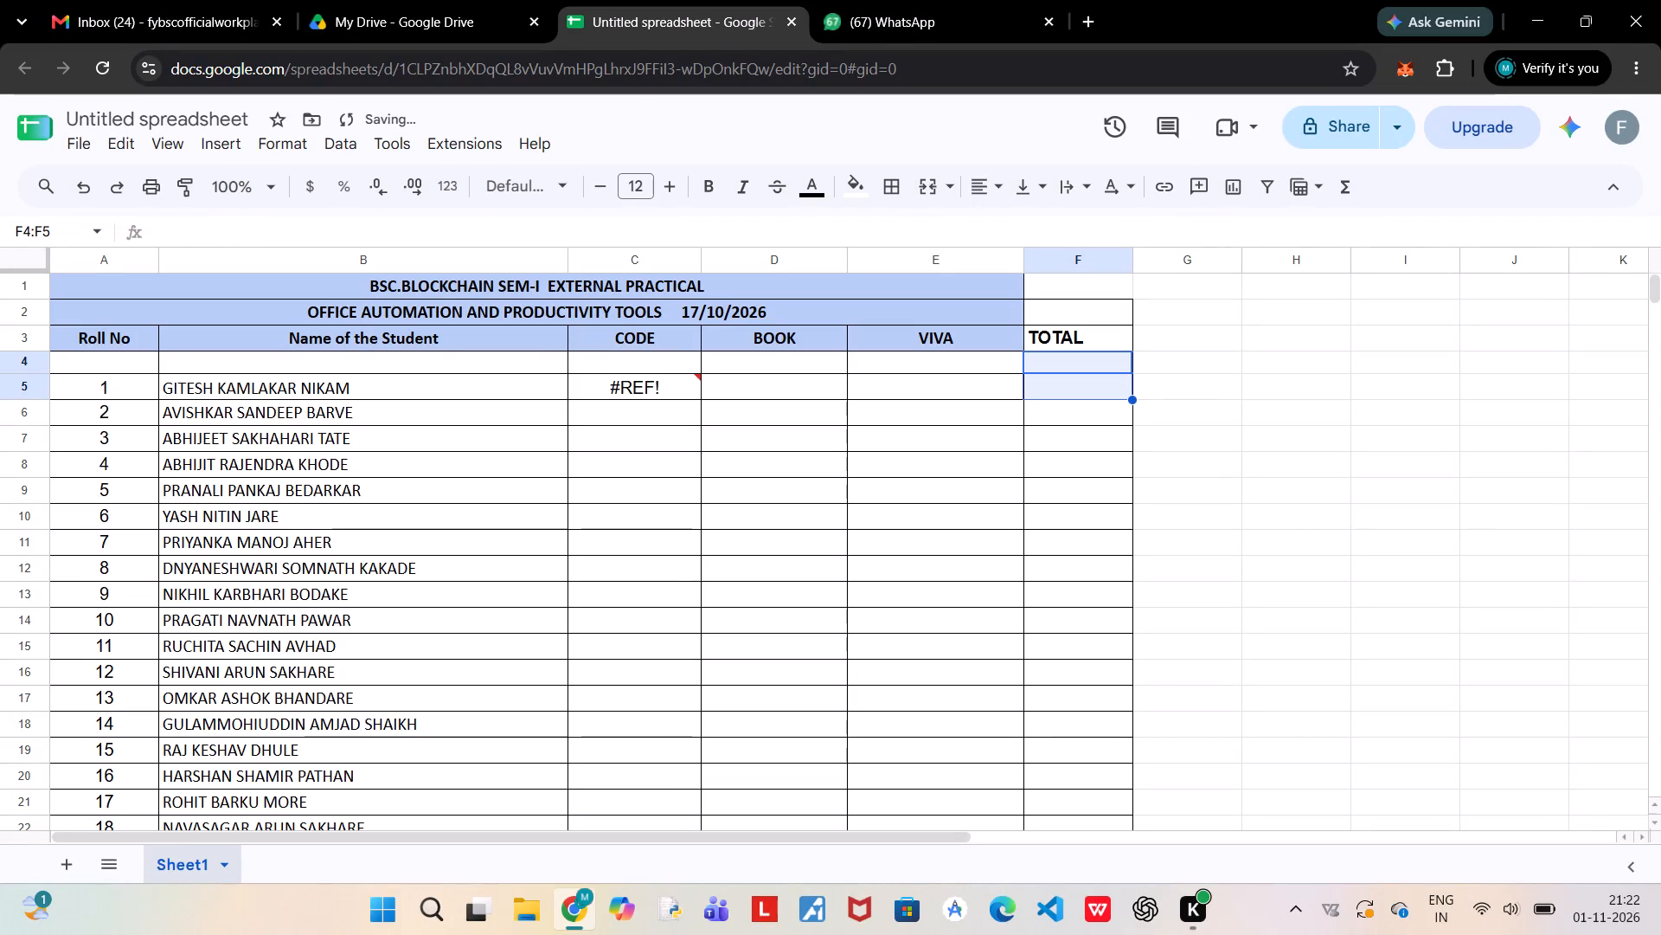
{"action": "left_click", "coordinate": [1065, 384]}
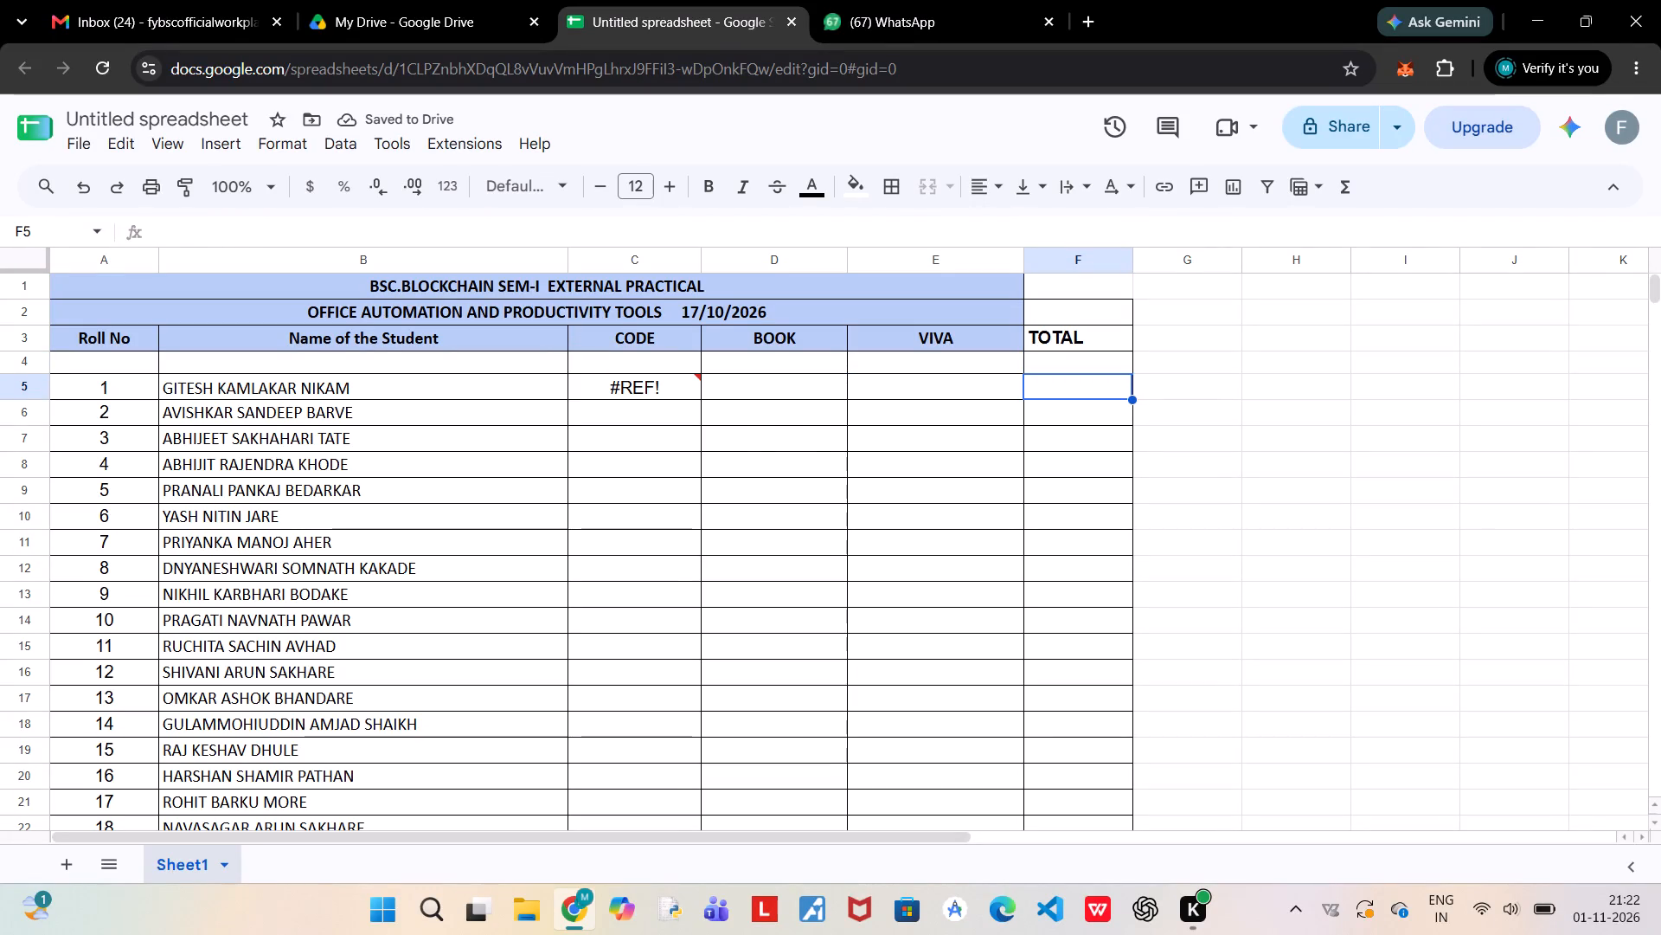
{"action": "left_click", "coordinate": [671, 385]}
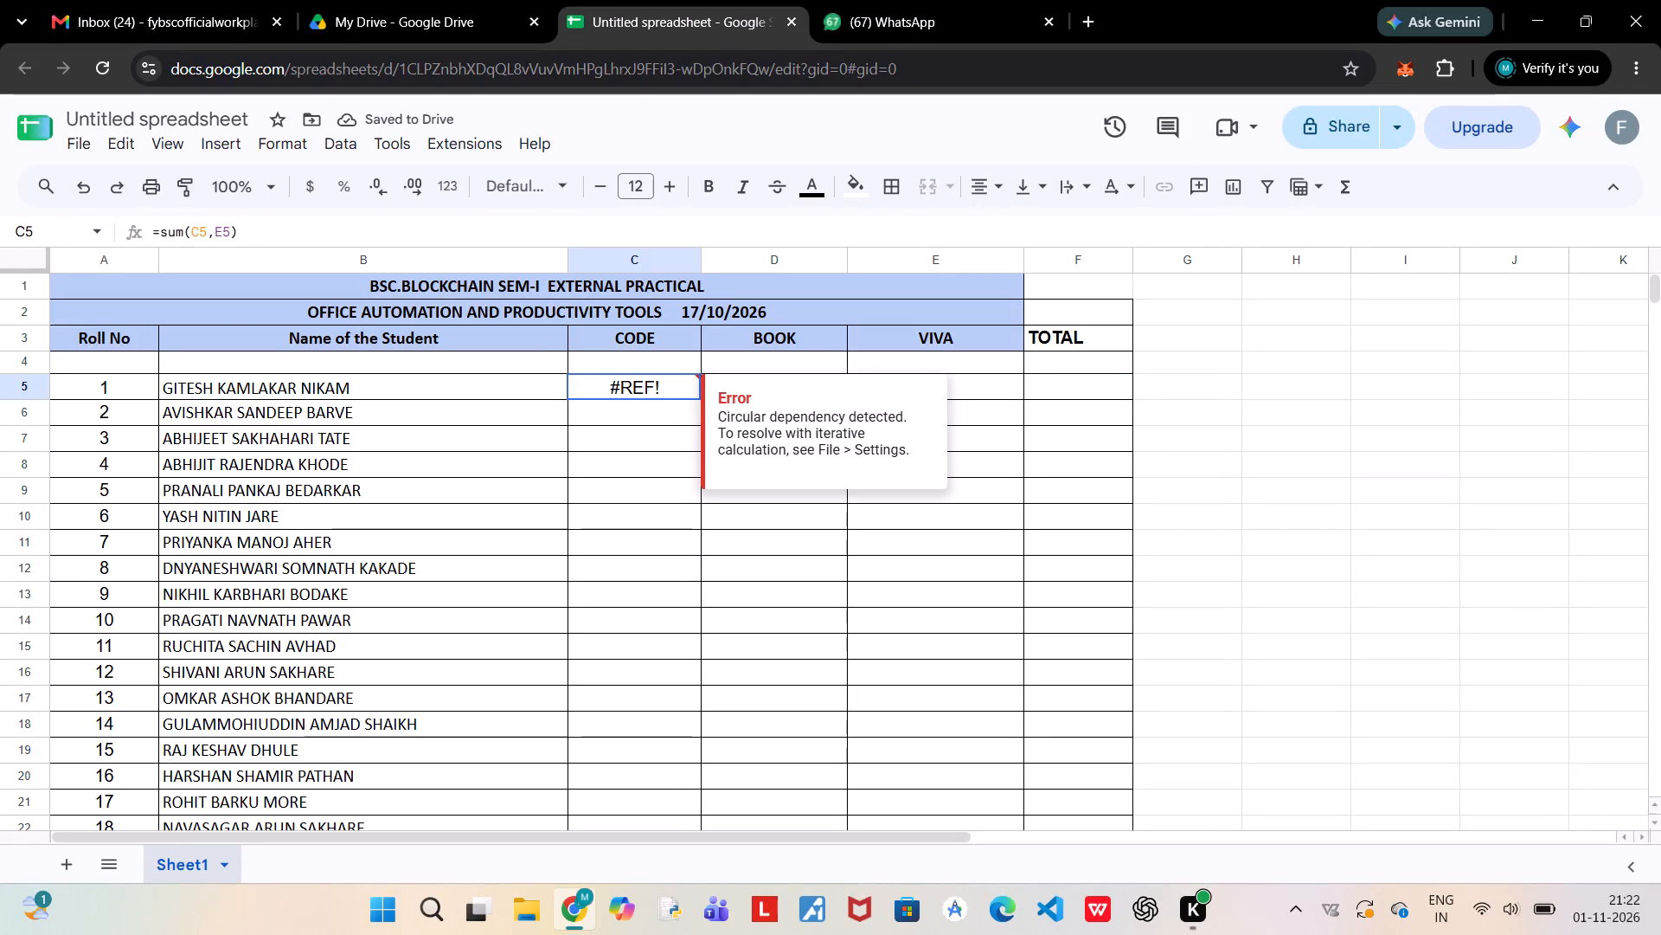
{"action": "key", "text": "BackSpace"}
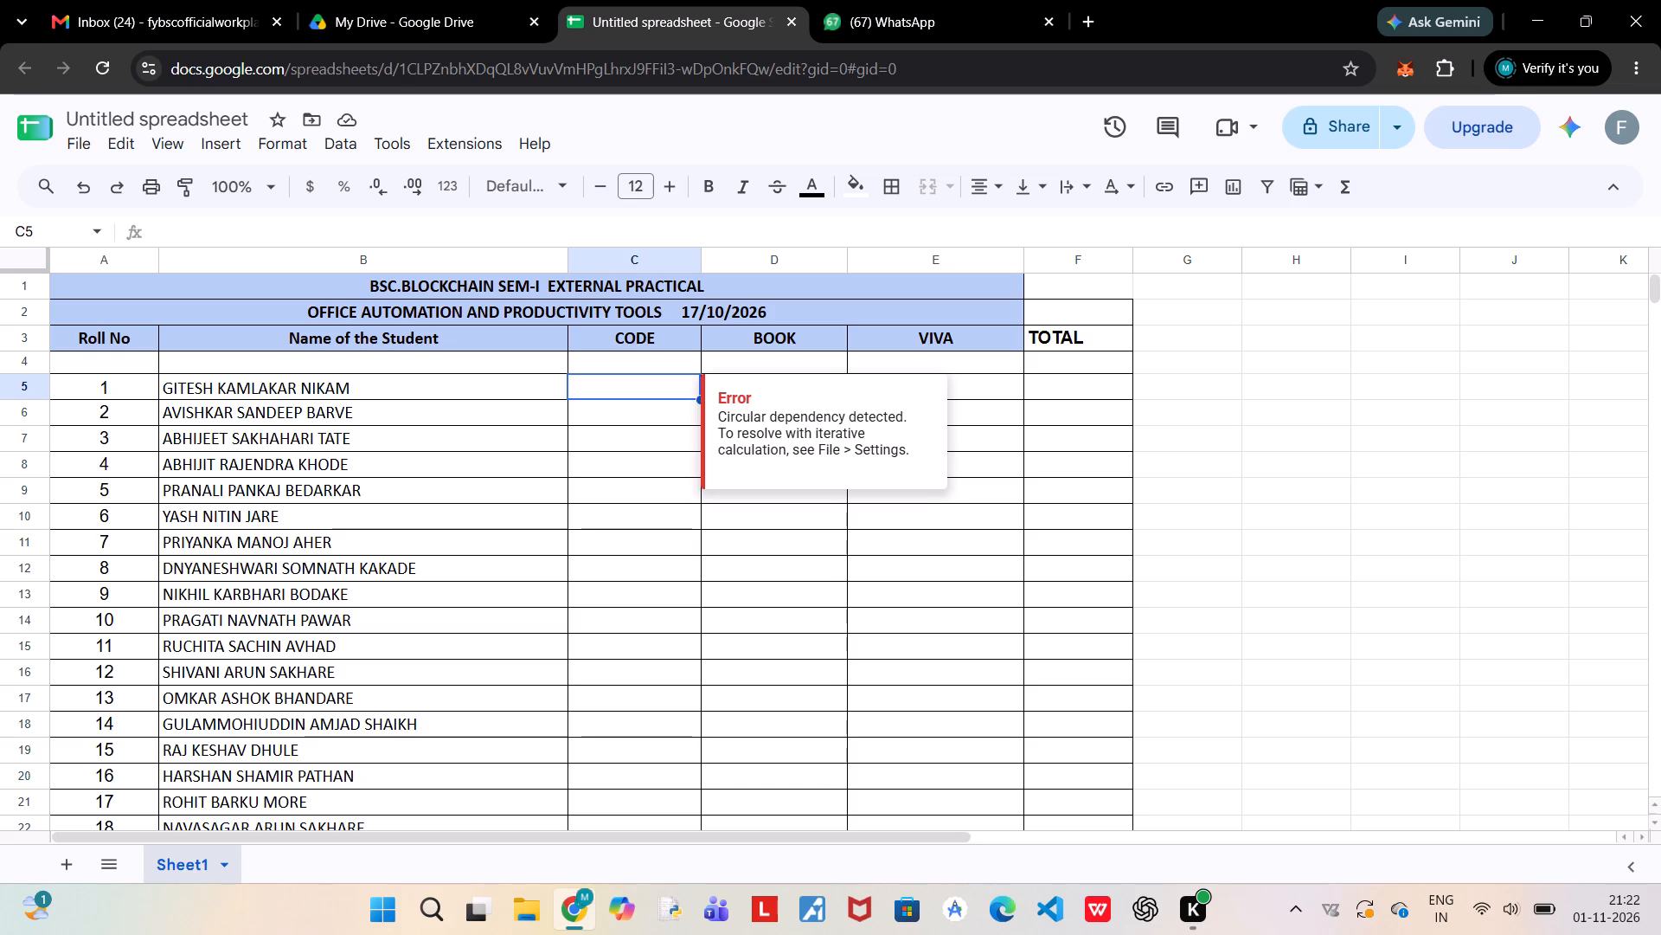
Enter the marks for Roll No 1 in row 5: CODE 15, BOOK 3 and VIVA 3.
{"action": "type", "text": "15"}
{"action": "key", "text": "Right"}
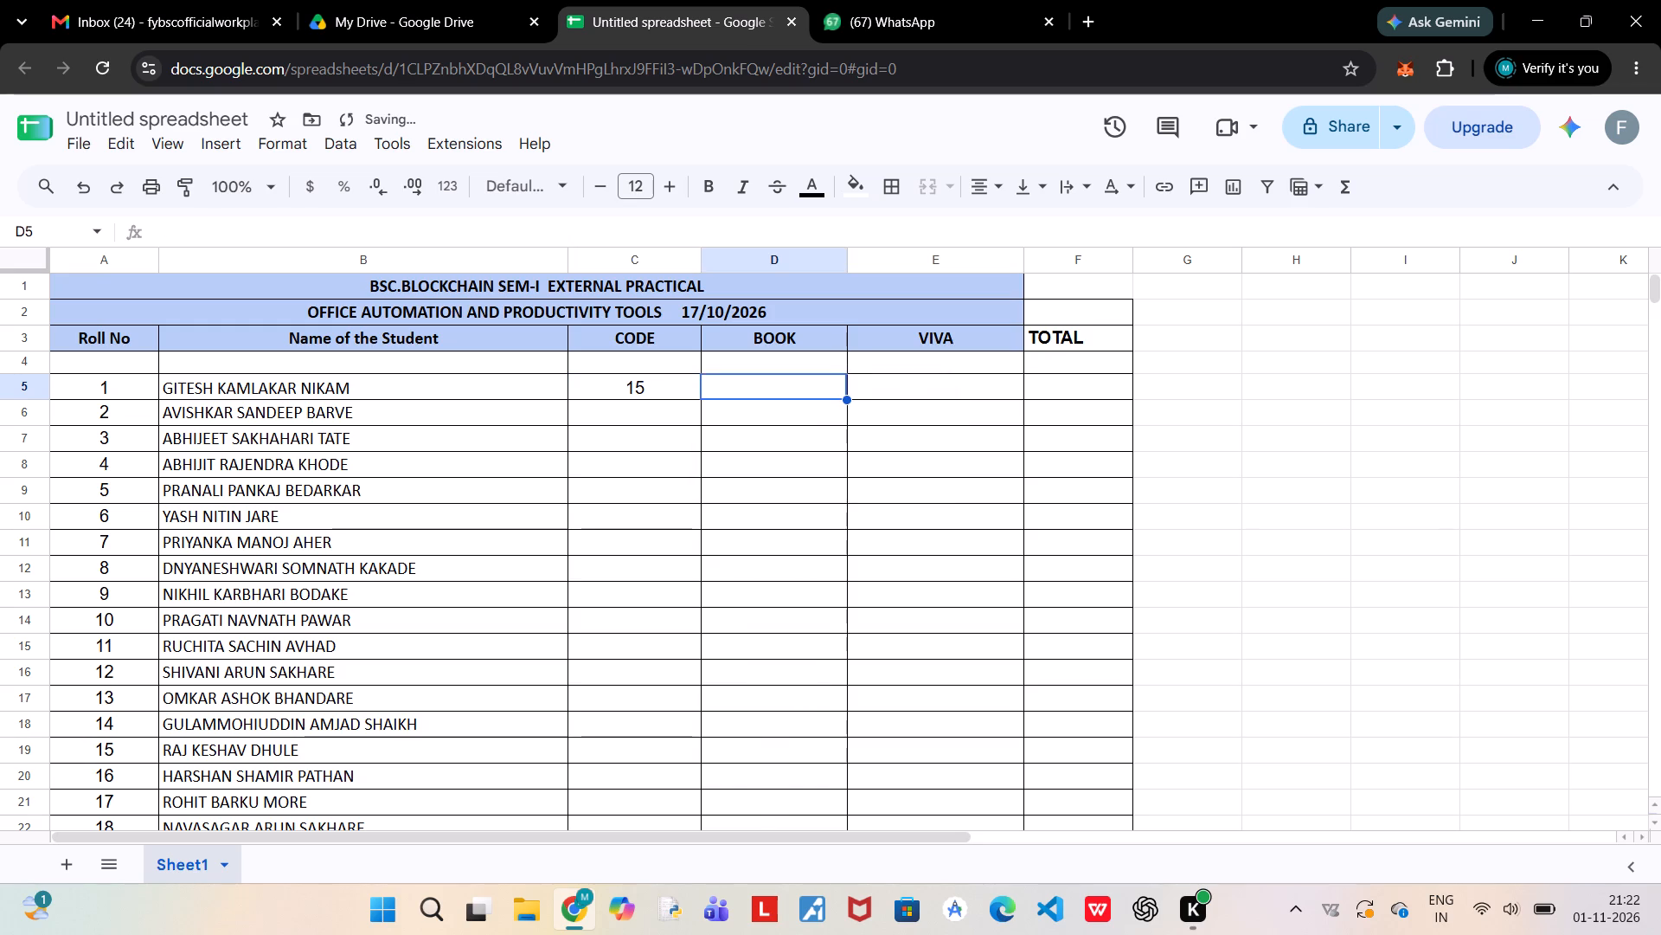
{"action": "key", "text": "3"}
{"action": "key", "text": "Right"}
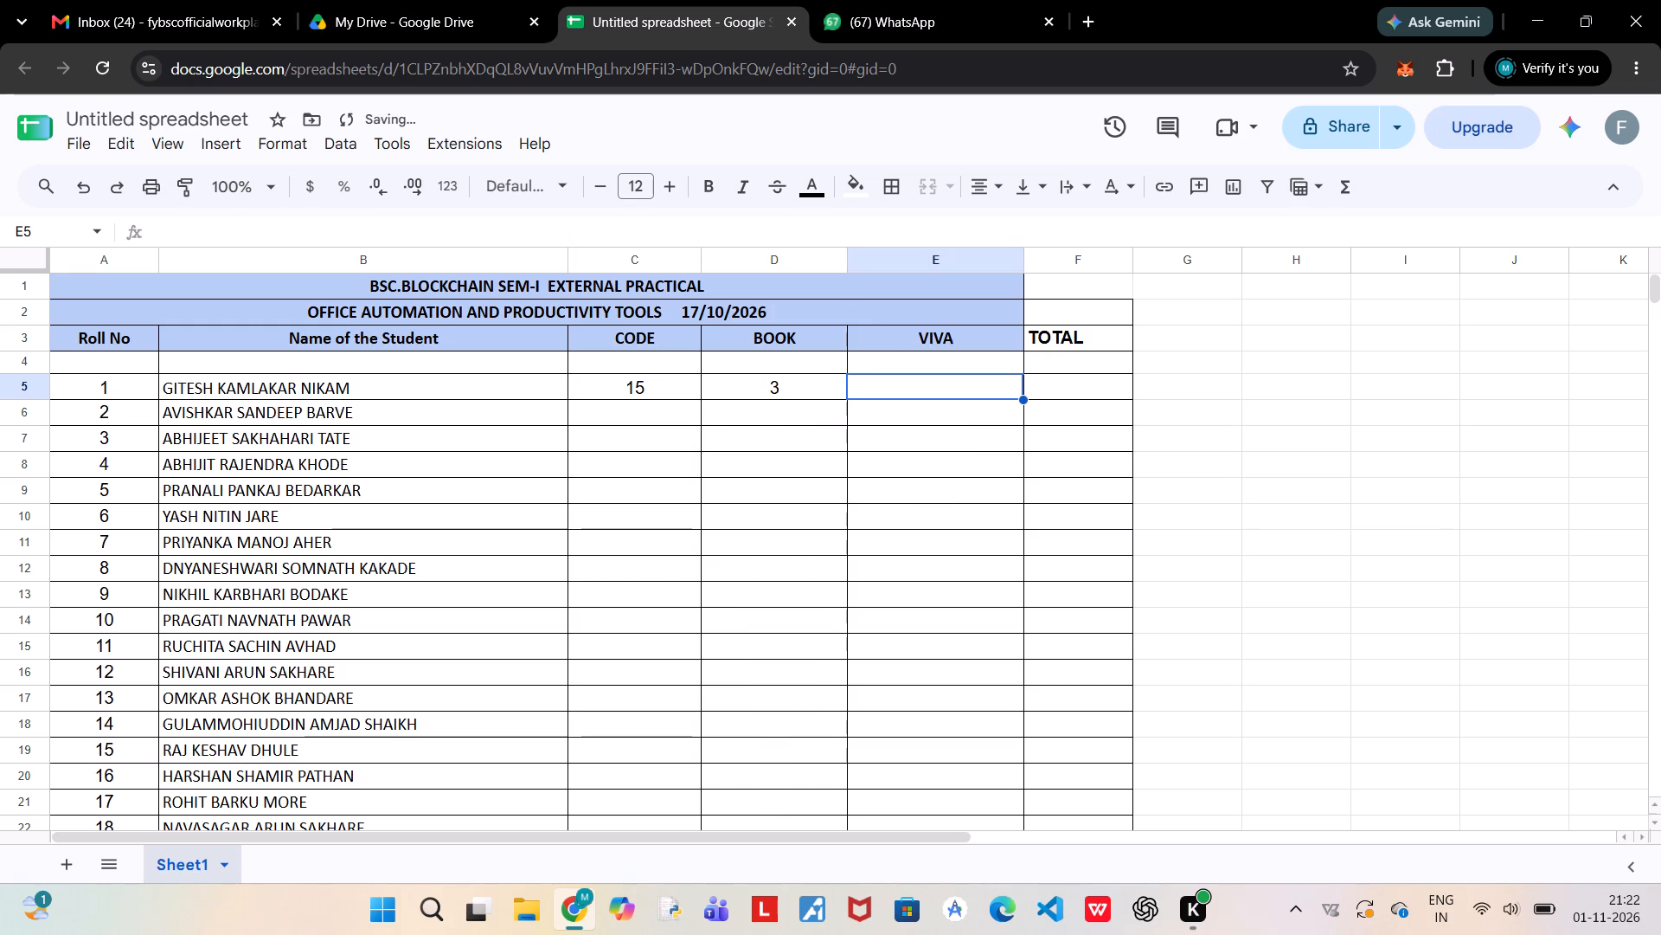
{"action": "key", "text": "3"}
{"action": "key", "text": "Right"}
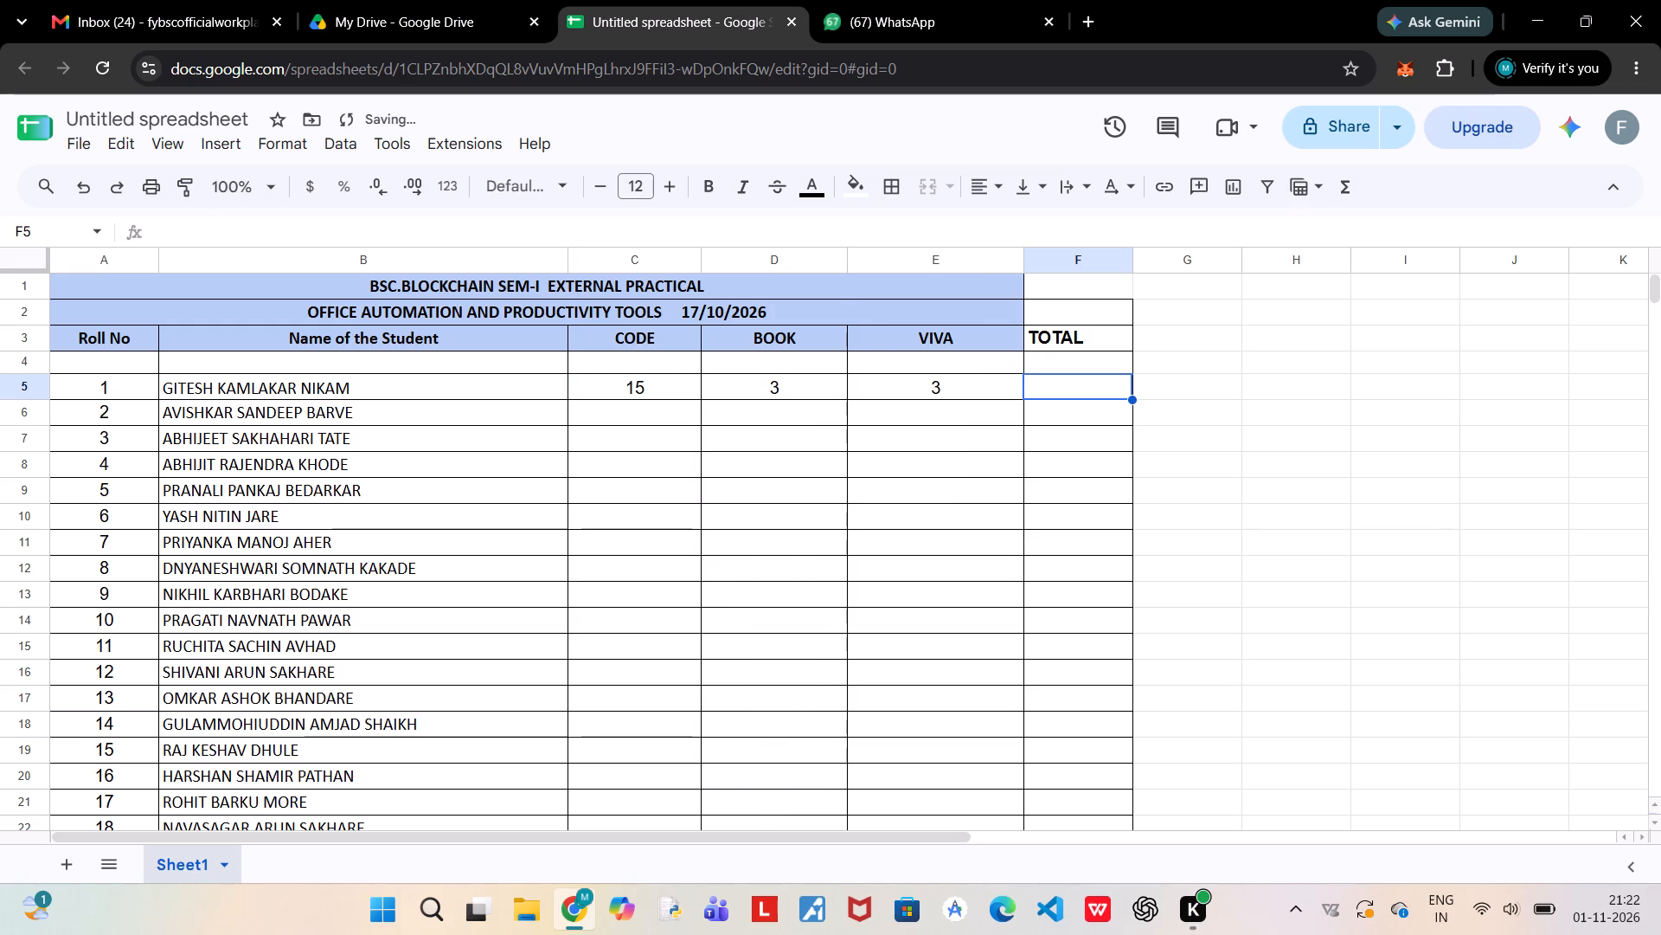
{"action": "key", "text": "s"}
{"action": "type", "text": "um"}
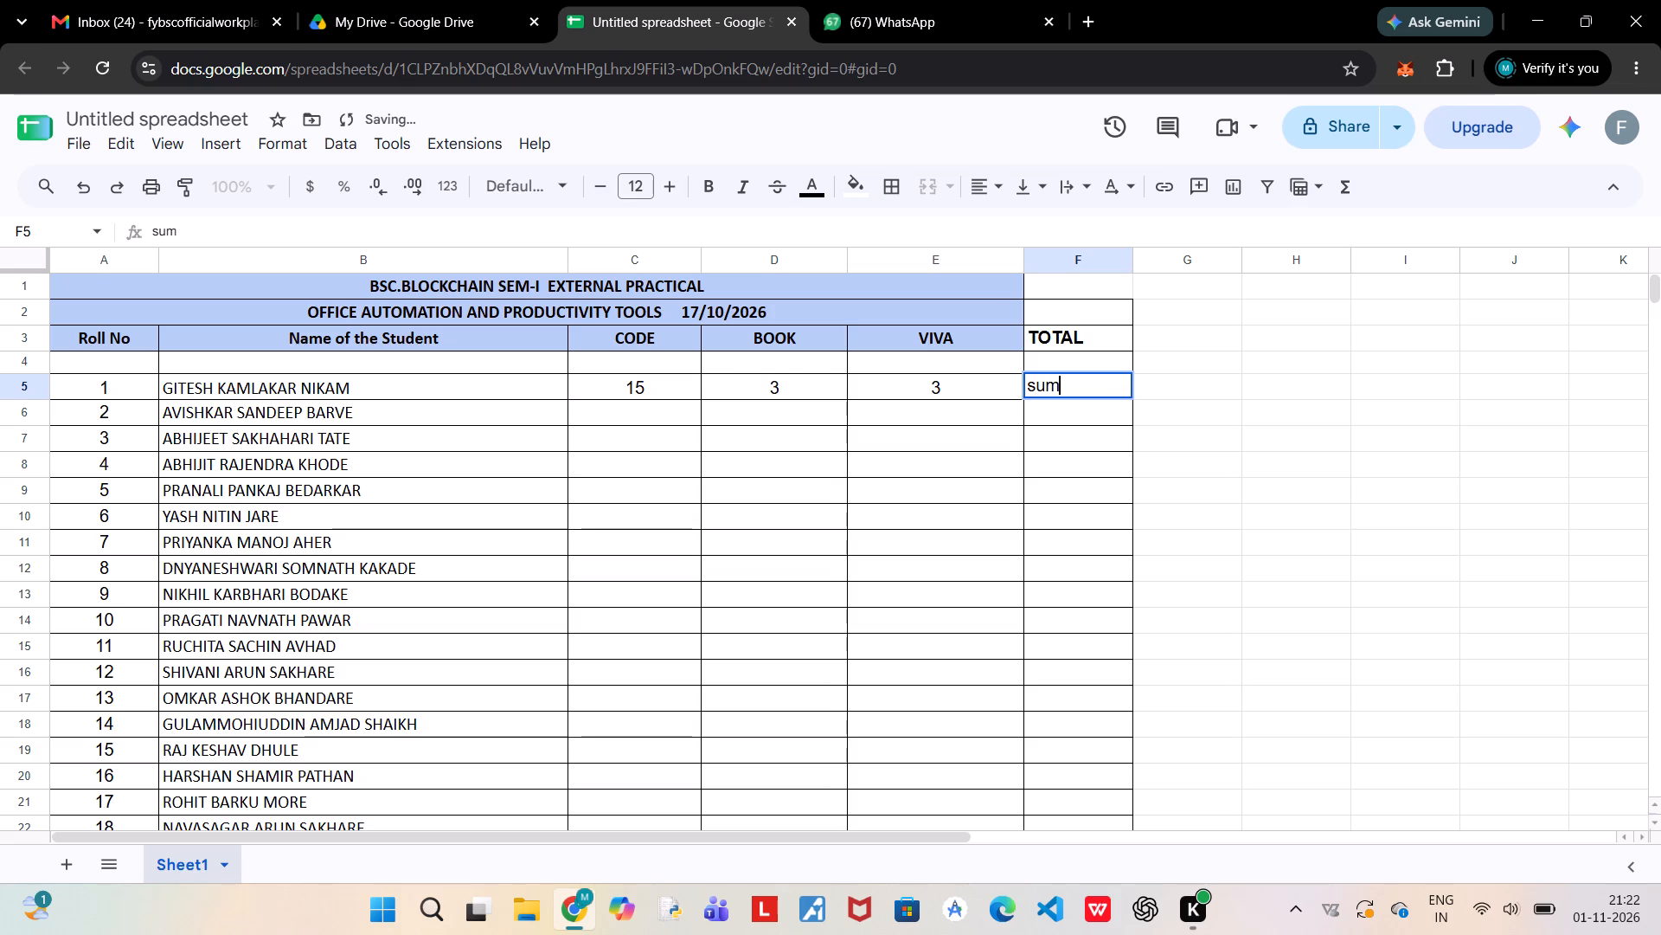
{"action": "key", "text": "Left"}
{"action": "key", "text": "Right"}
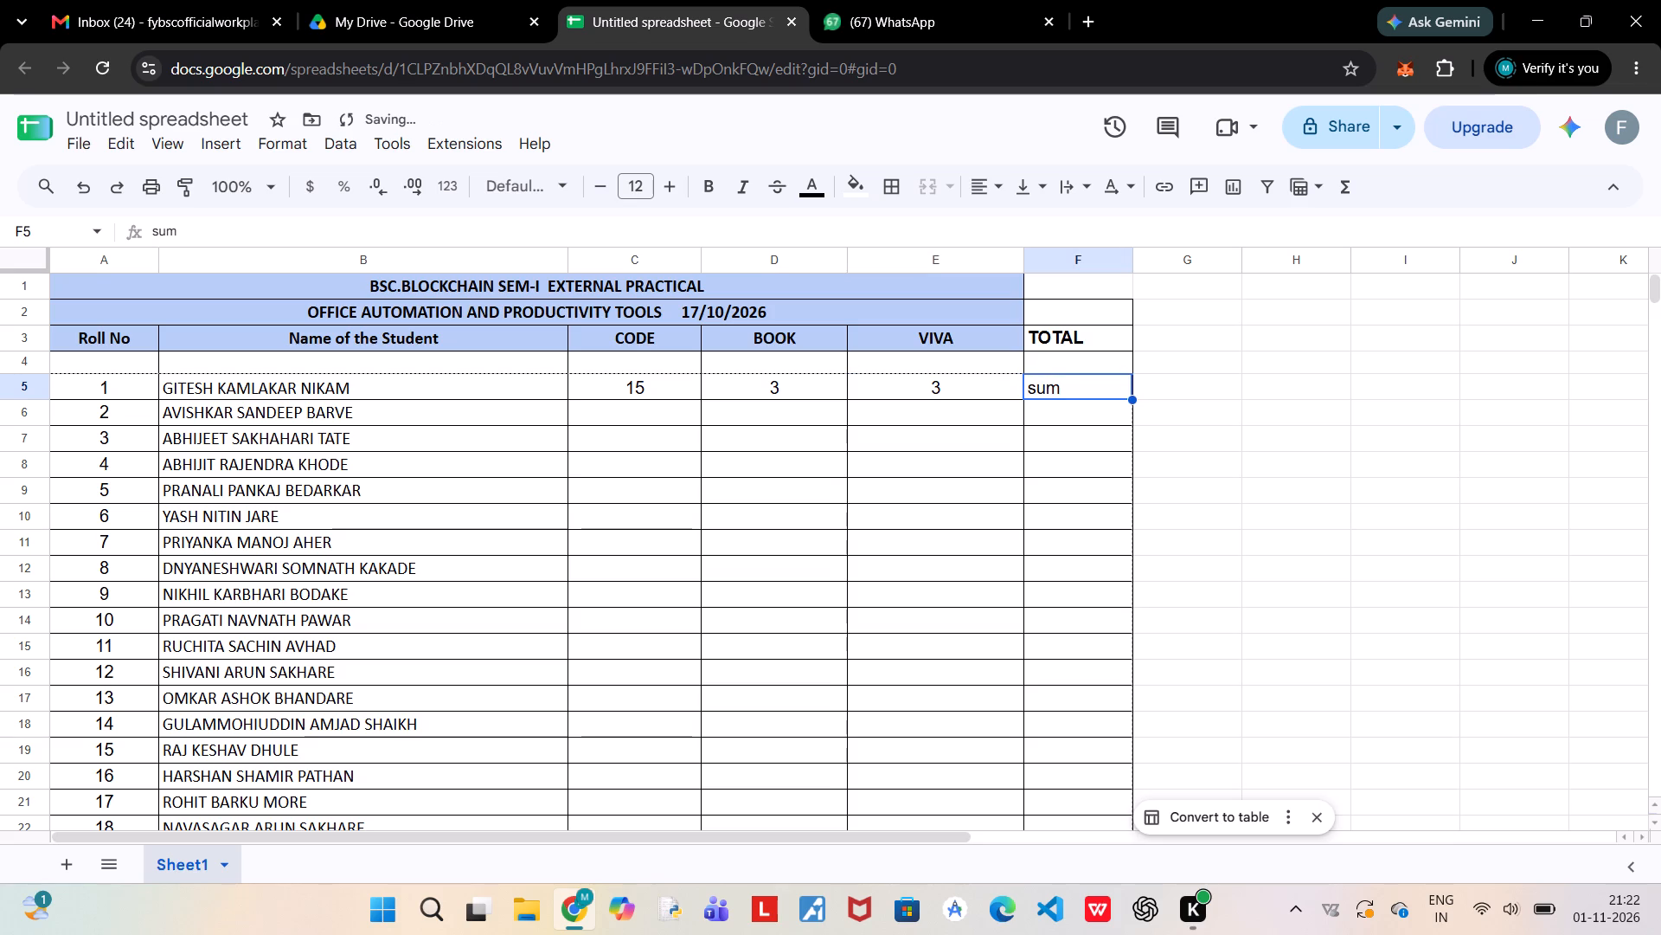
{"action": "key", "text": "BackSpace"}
Calculate the total for Roll No 1 in F5 with the formula =SUM(c5:e5).
{"action": "type", "text": "=sum"}
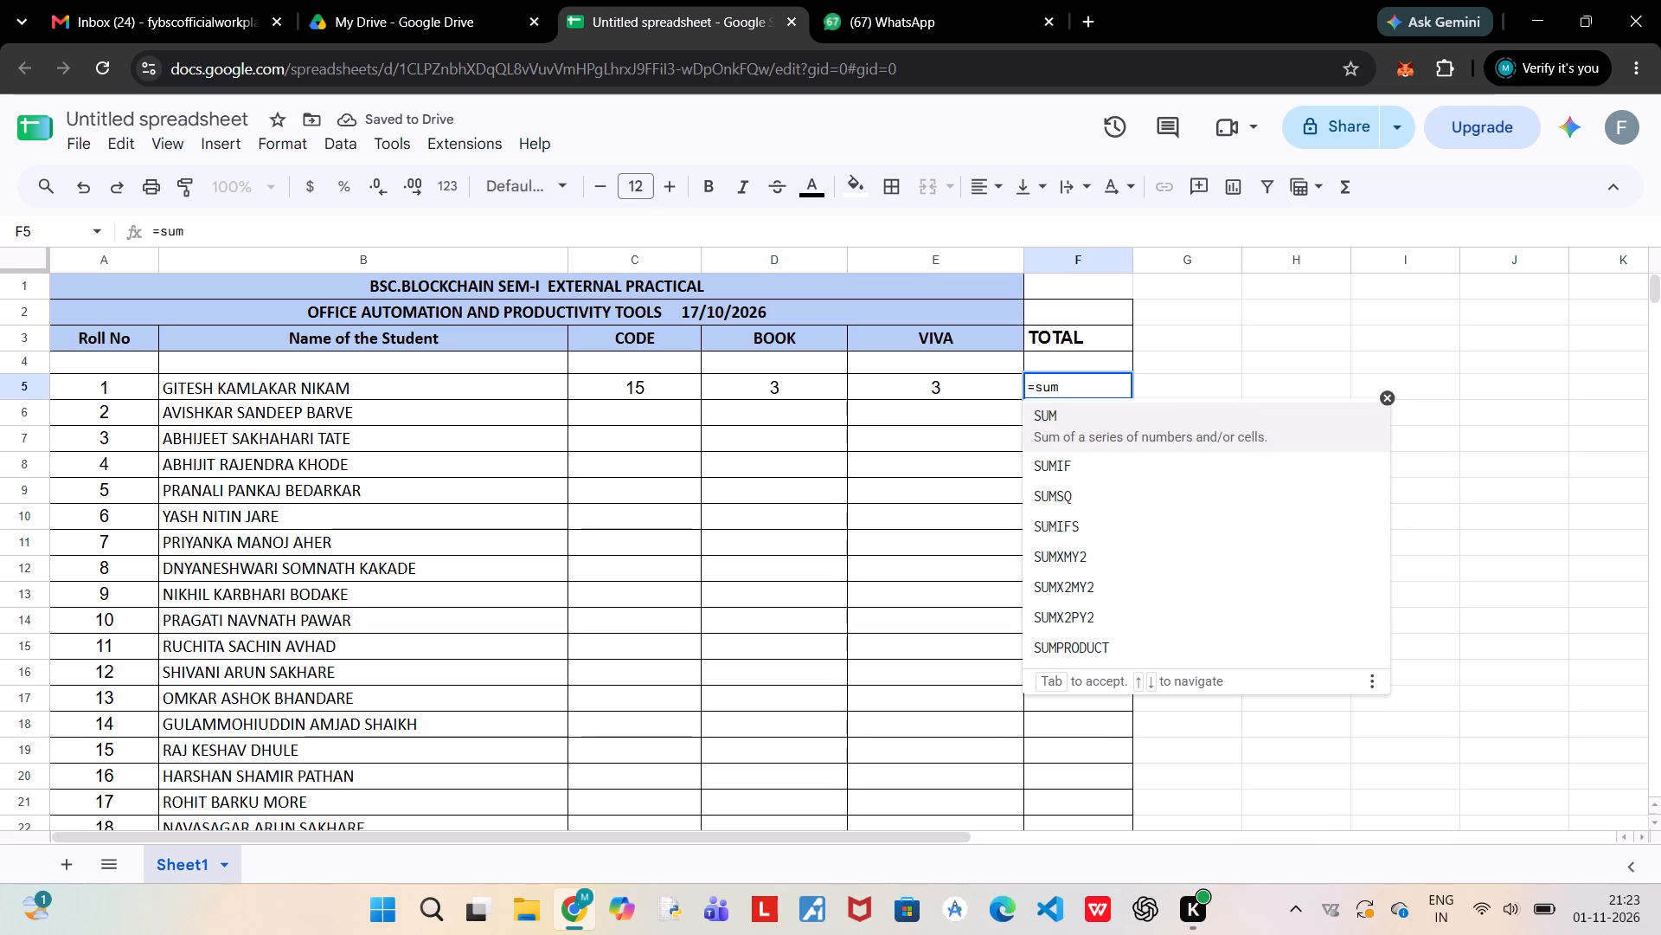
{"action": "key", "text": "Down"}
{"action": "key", "text": "Up"}
{"action": "key", "text": "Return"}
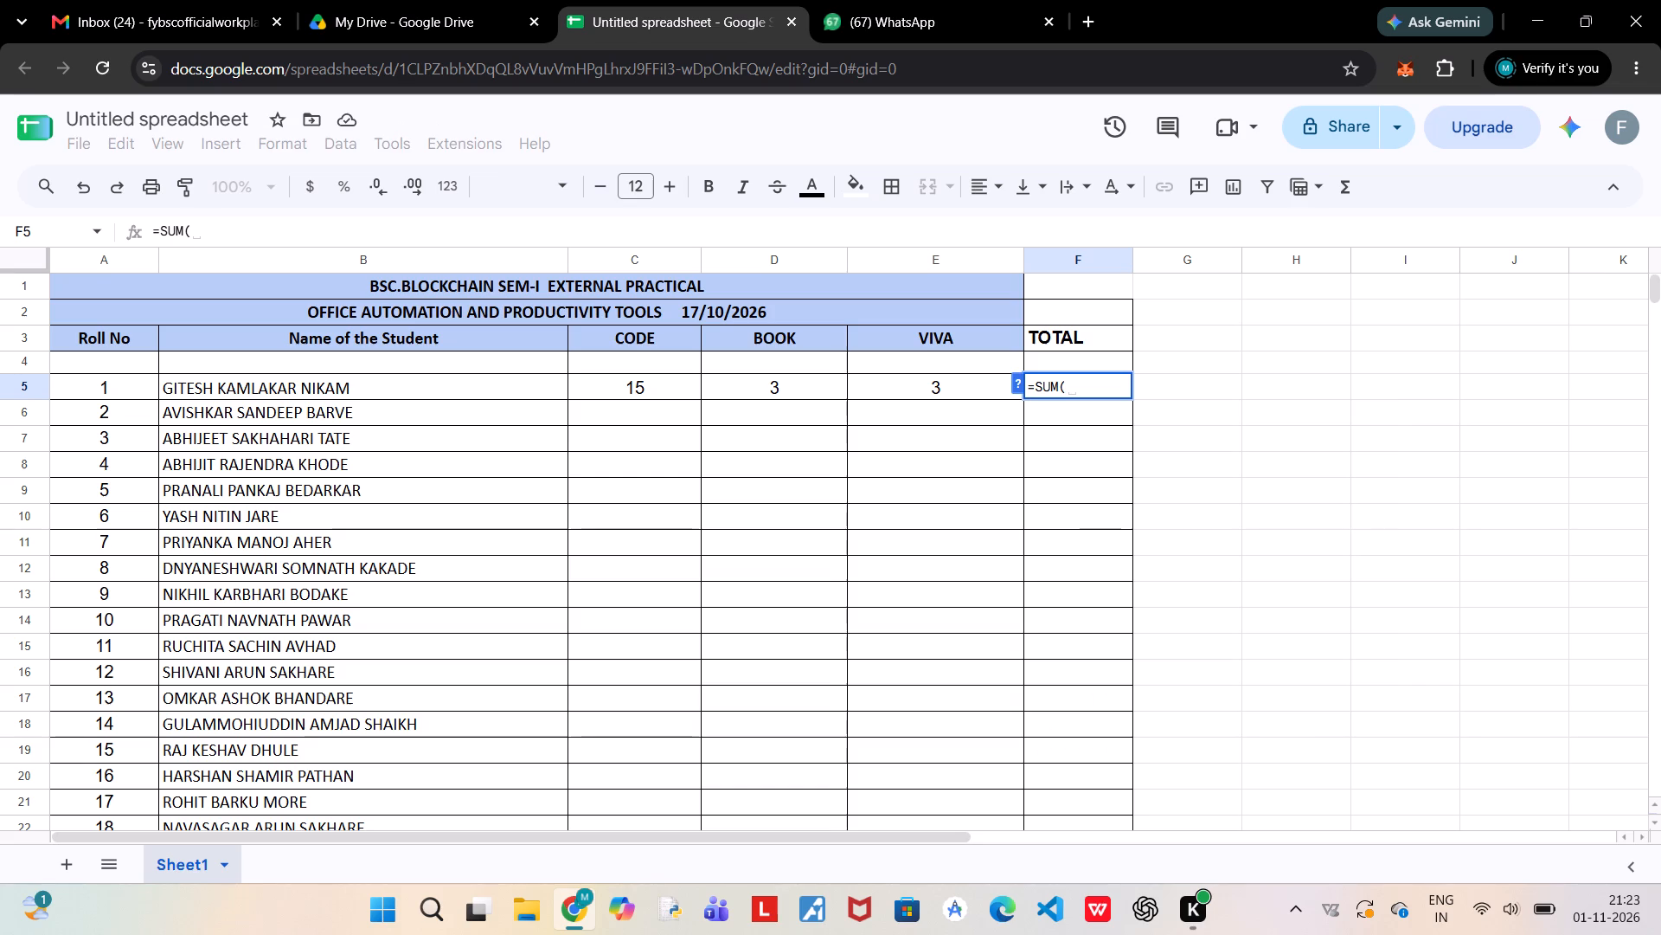
{"action": "key", "text": "c"}
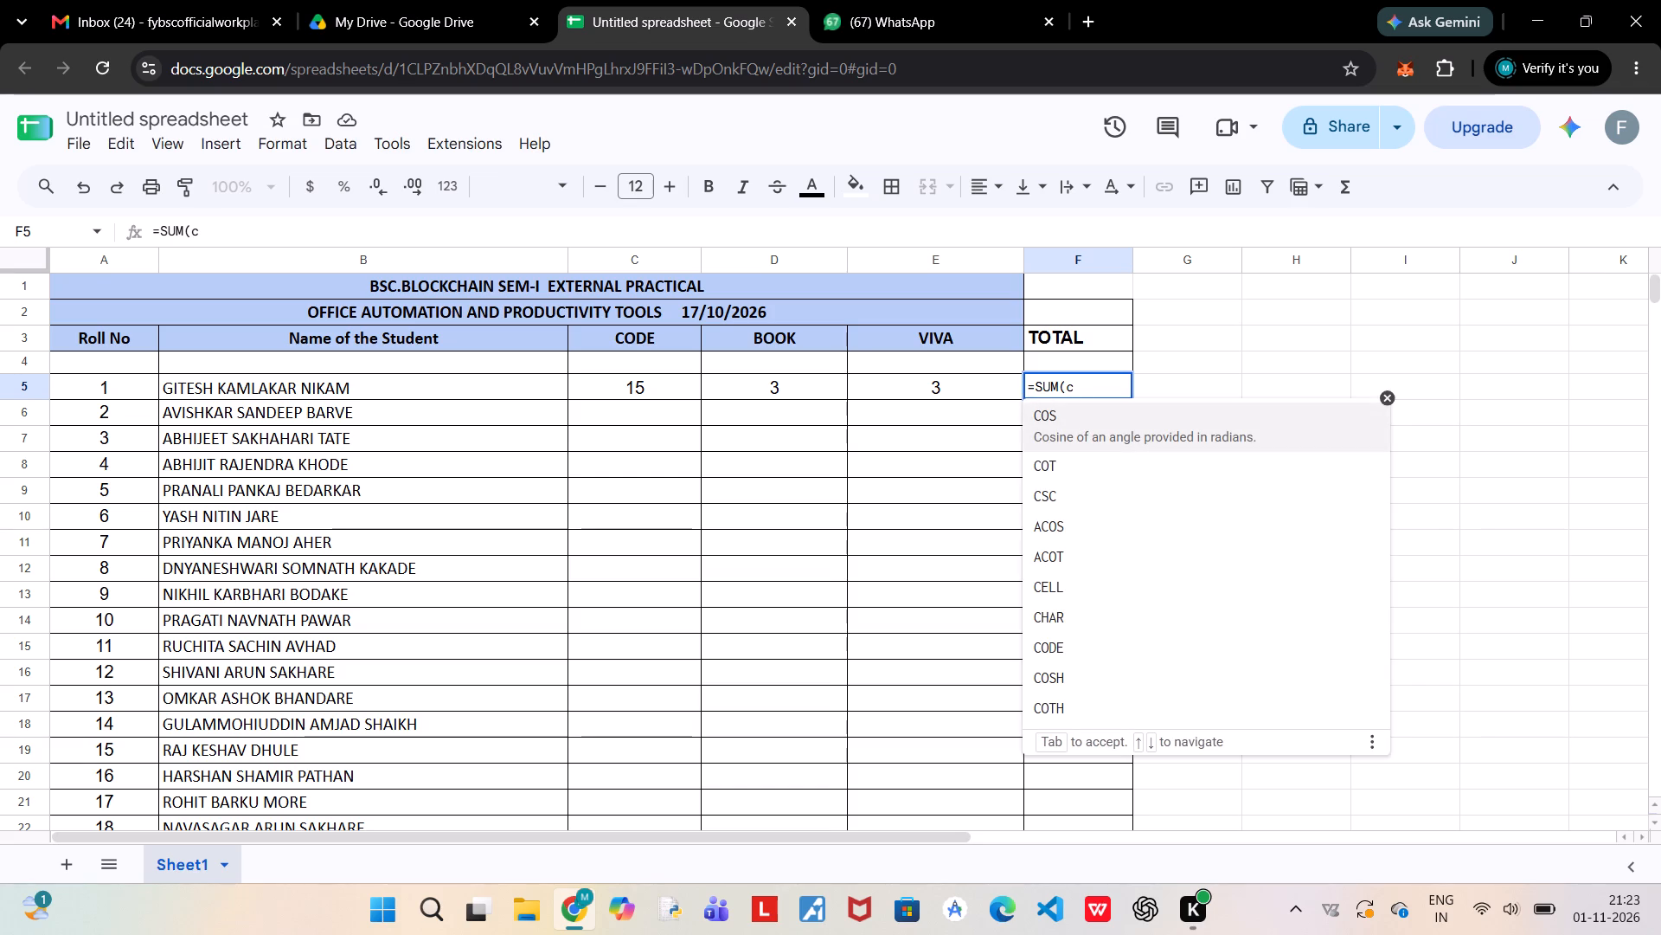
{"action": "key", "text": "5"}
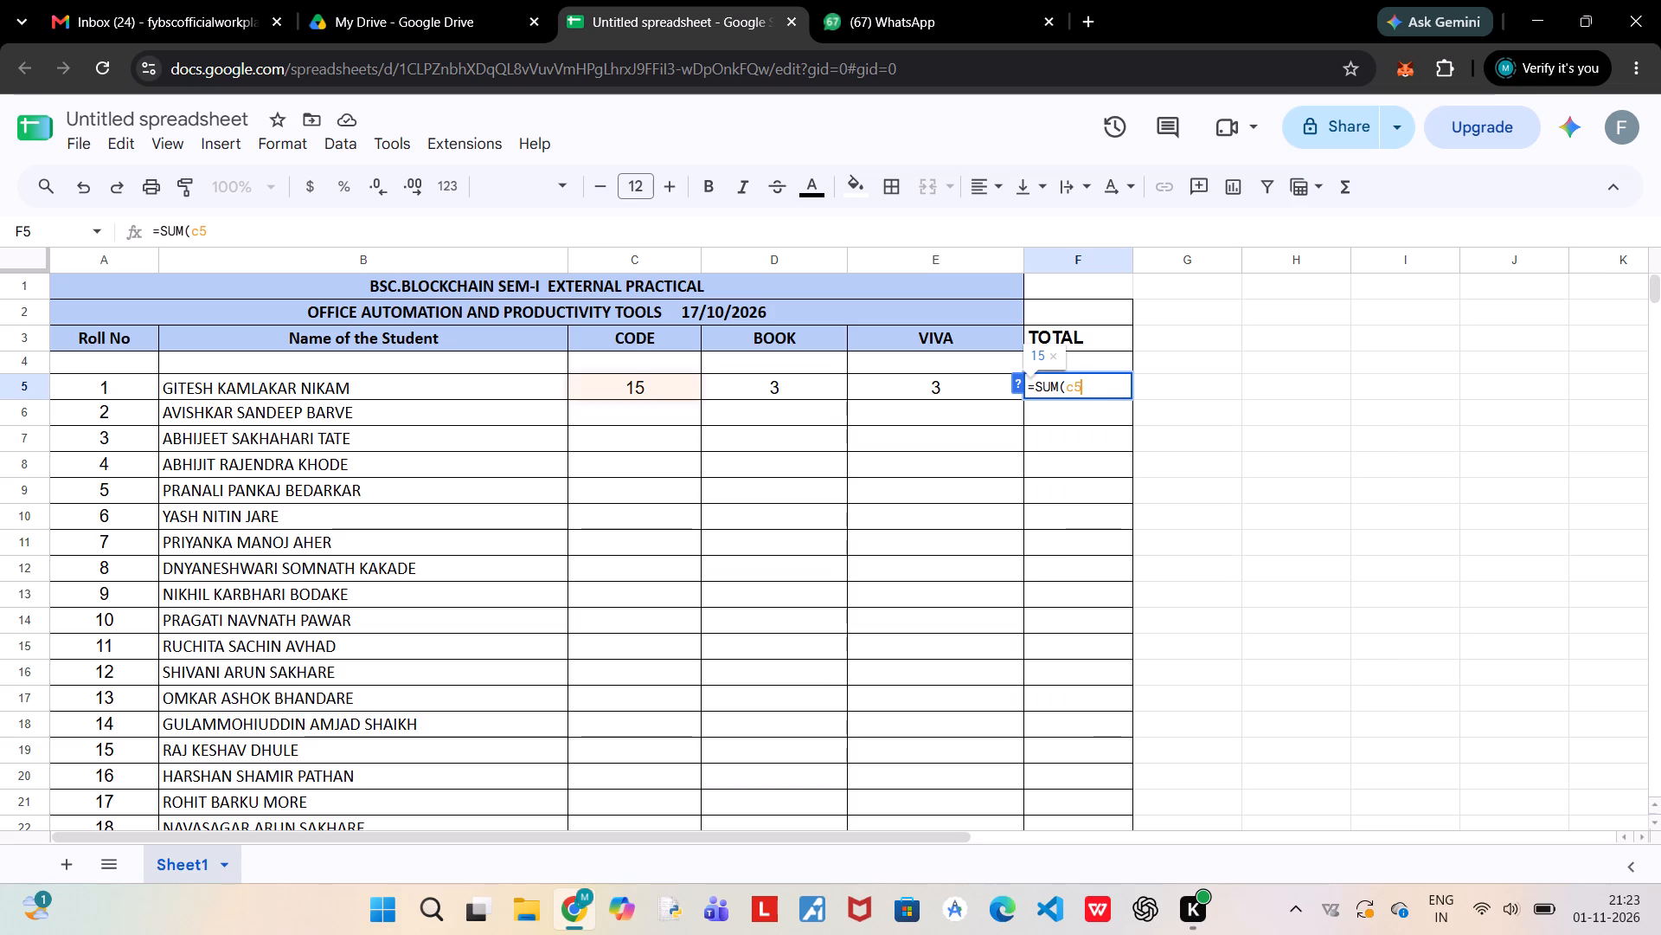
{"action": "key", "text": "shift+colon"}
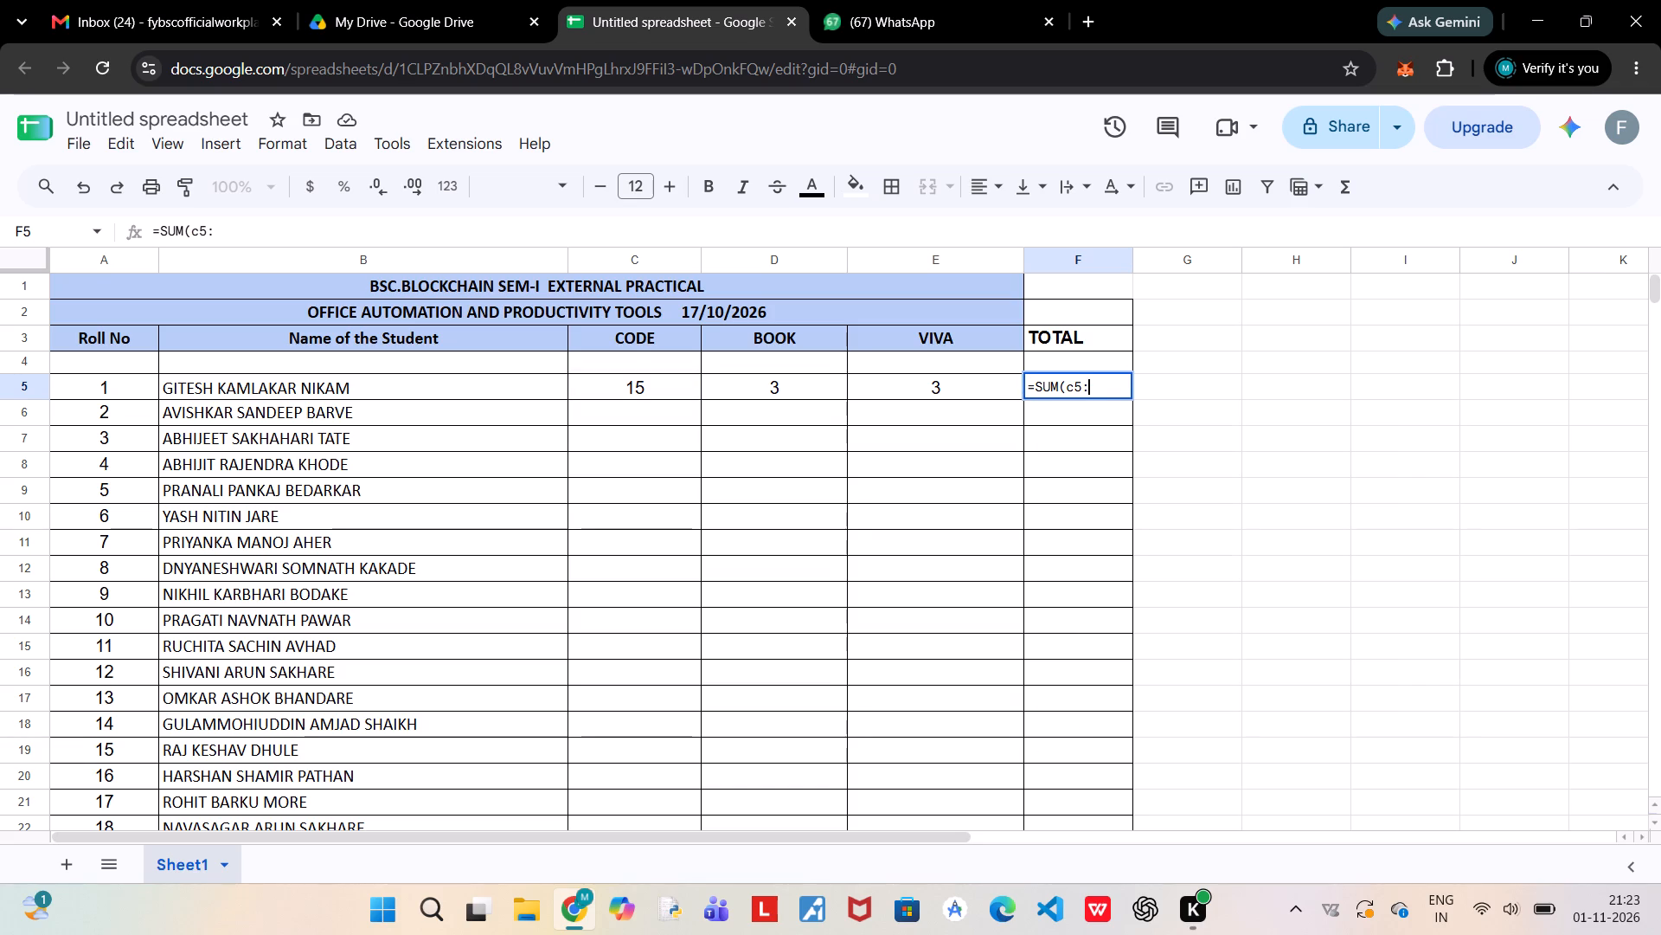
{"action": "key", "text": "e"}
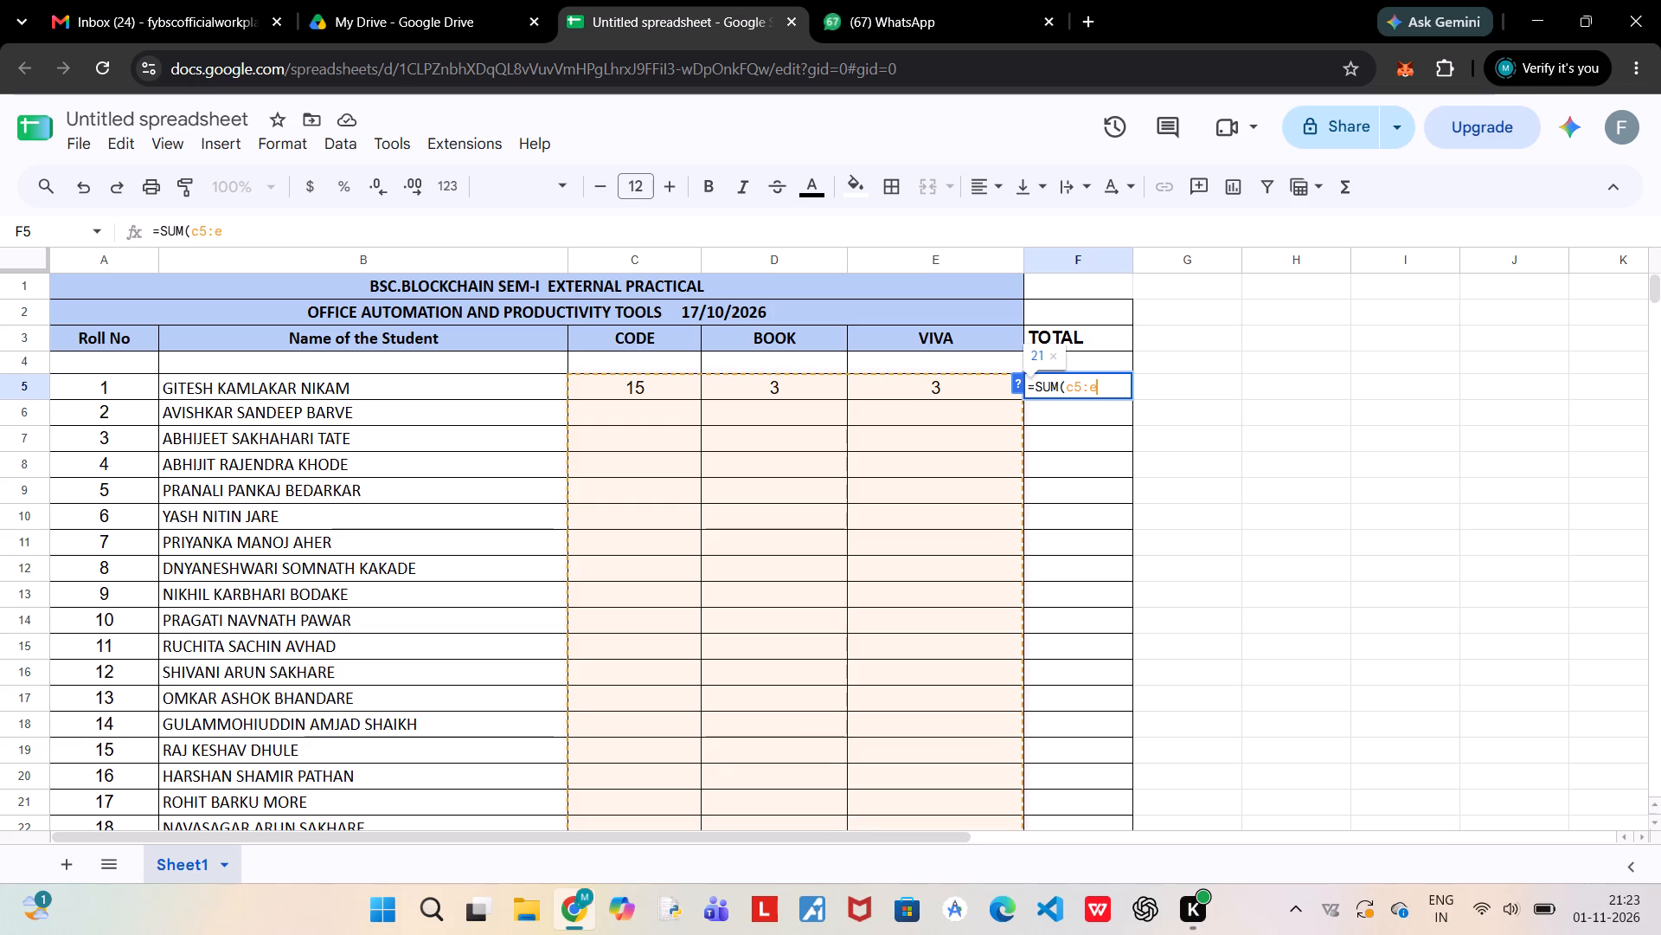
{"action": "key", "text": "shift+percent"}
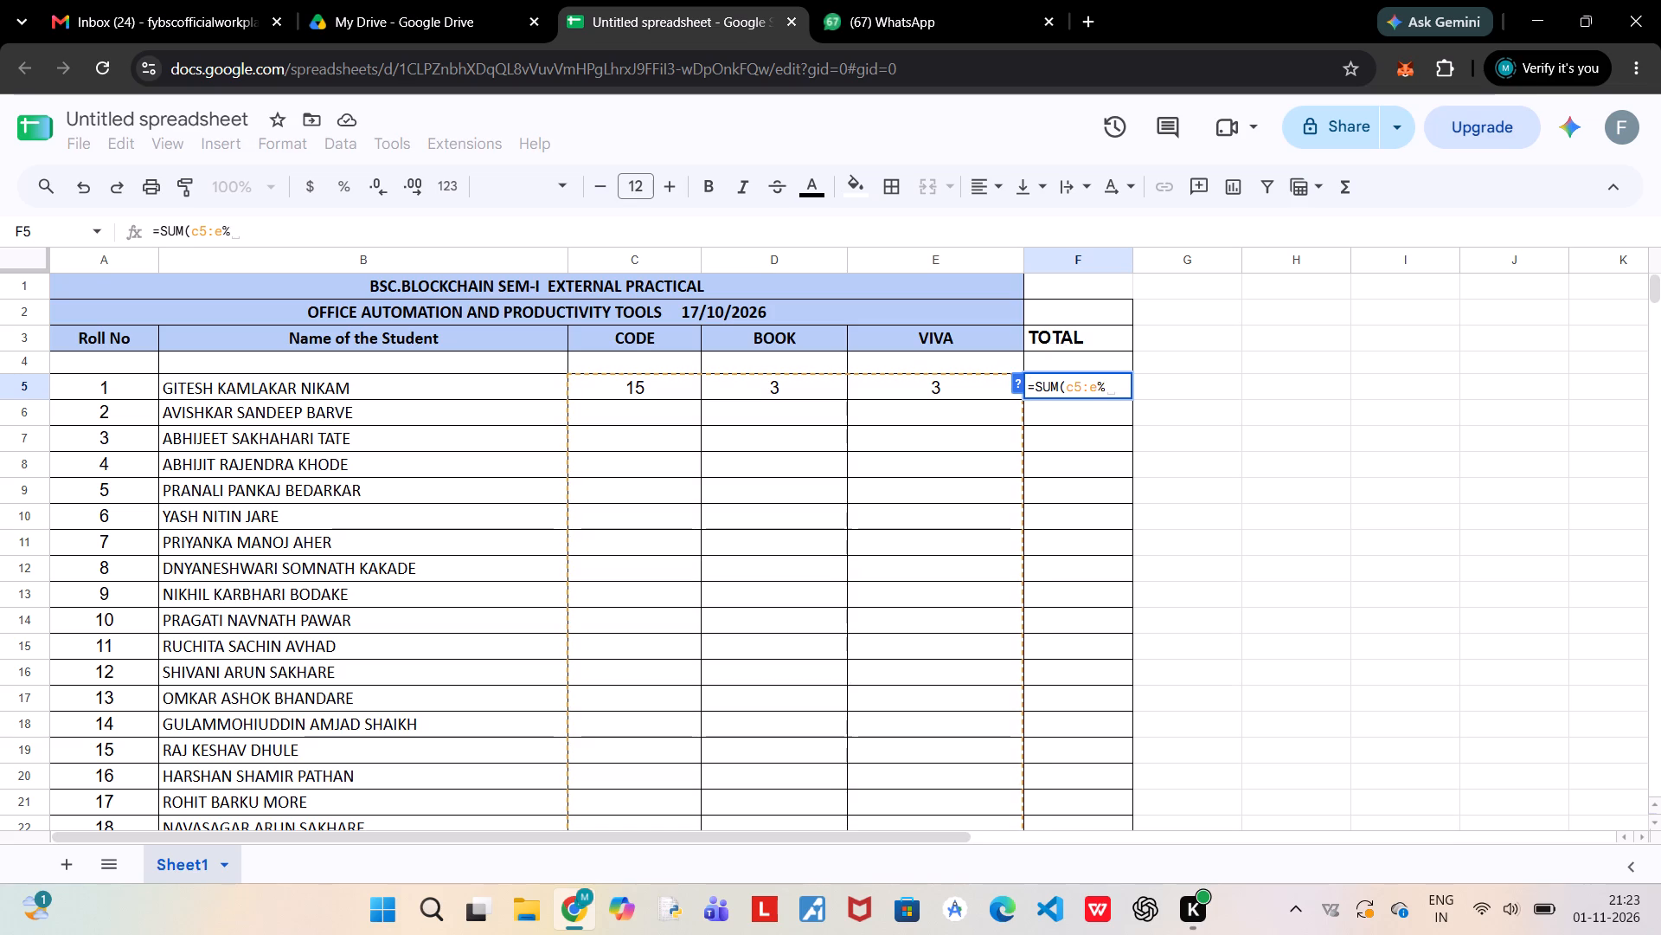
{"action": "key", "text": "BackSpace"}
{"action": "key", "text": "5"}
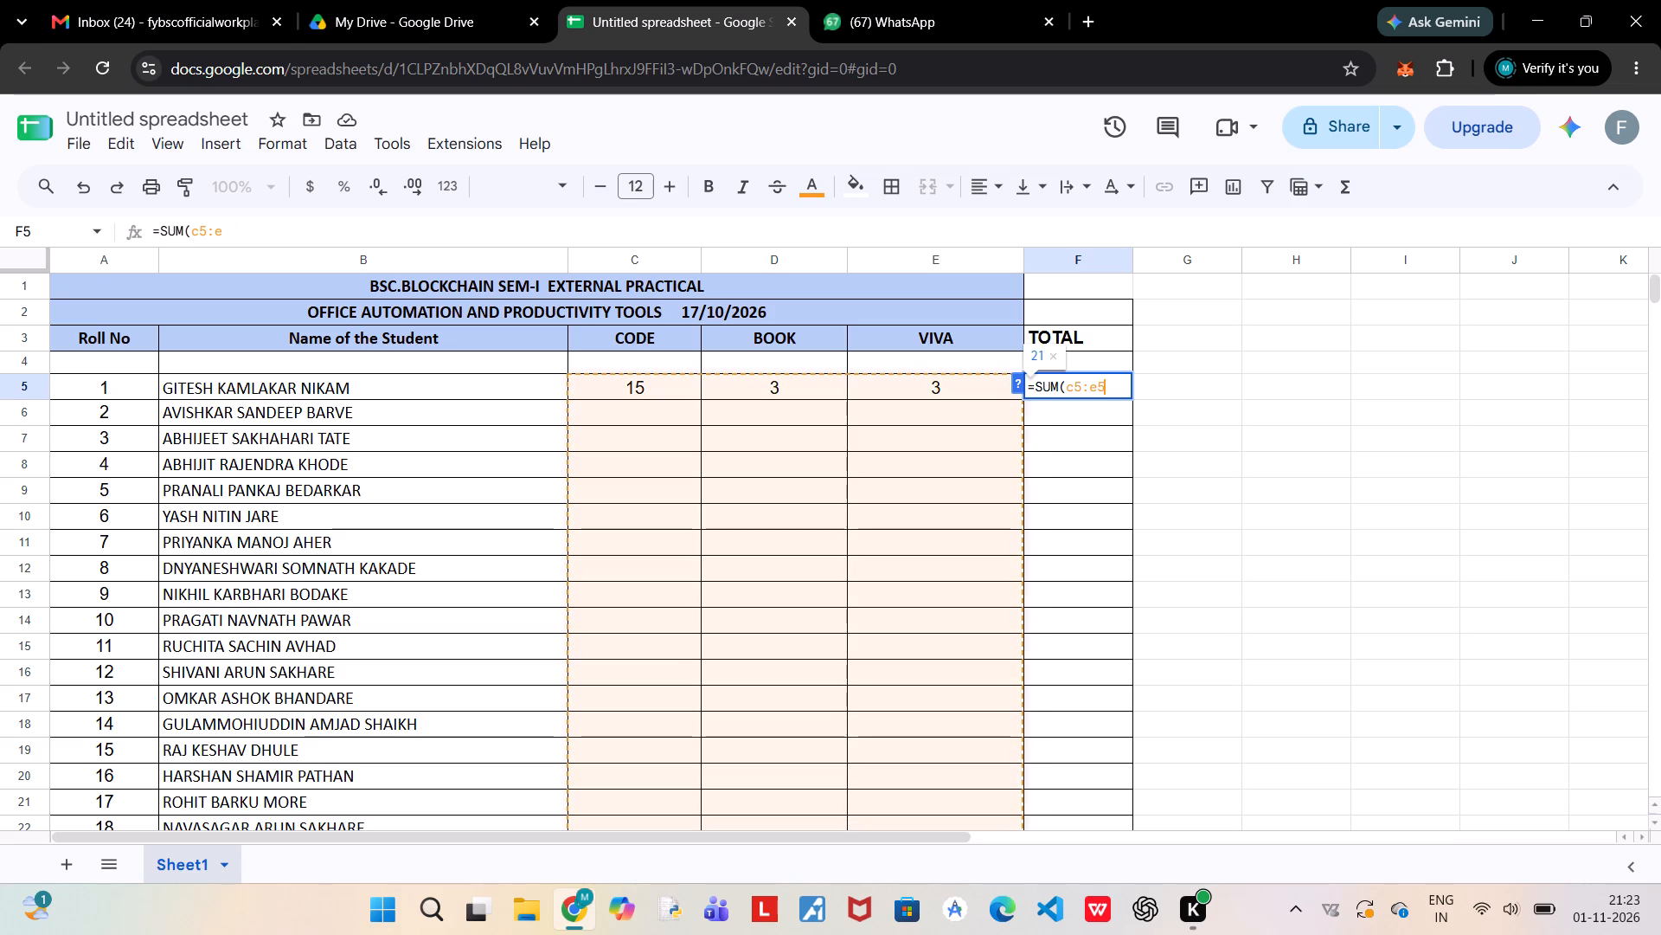
{"action": "key", "text": "shift+parenright"}
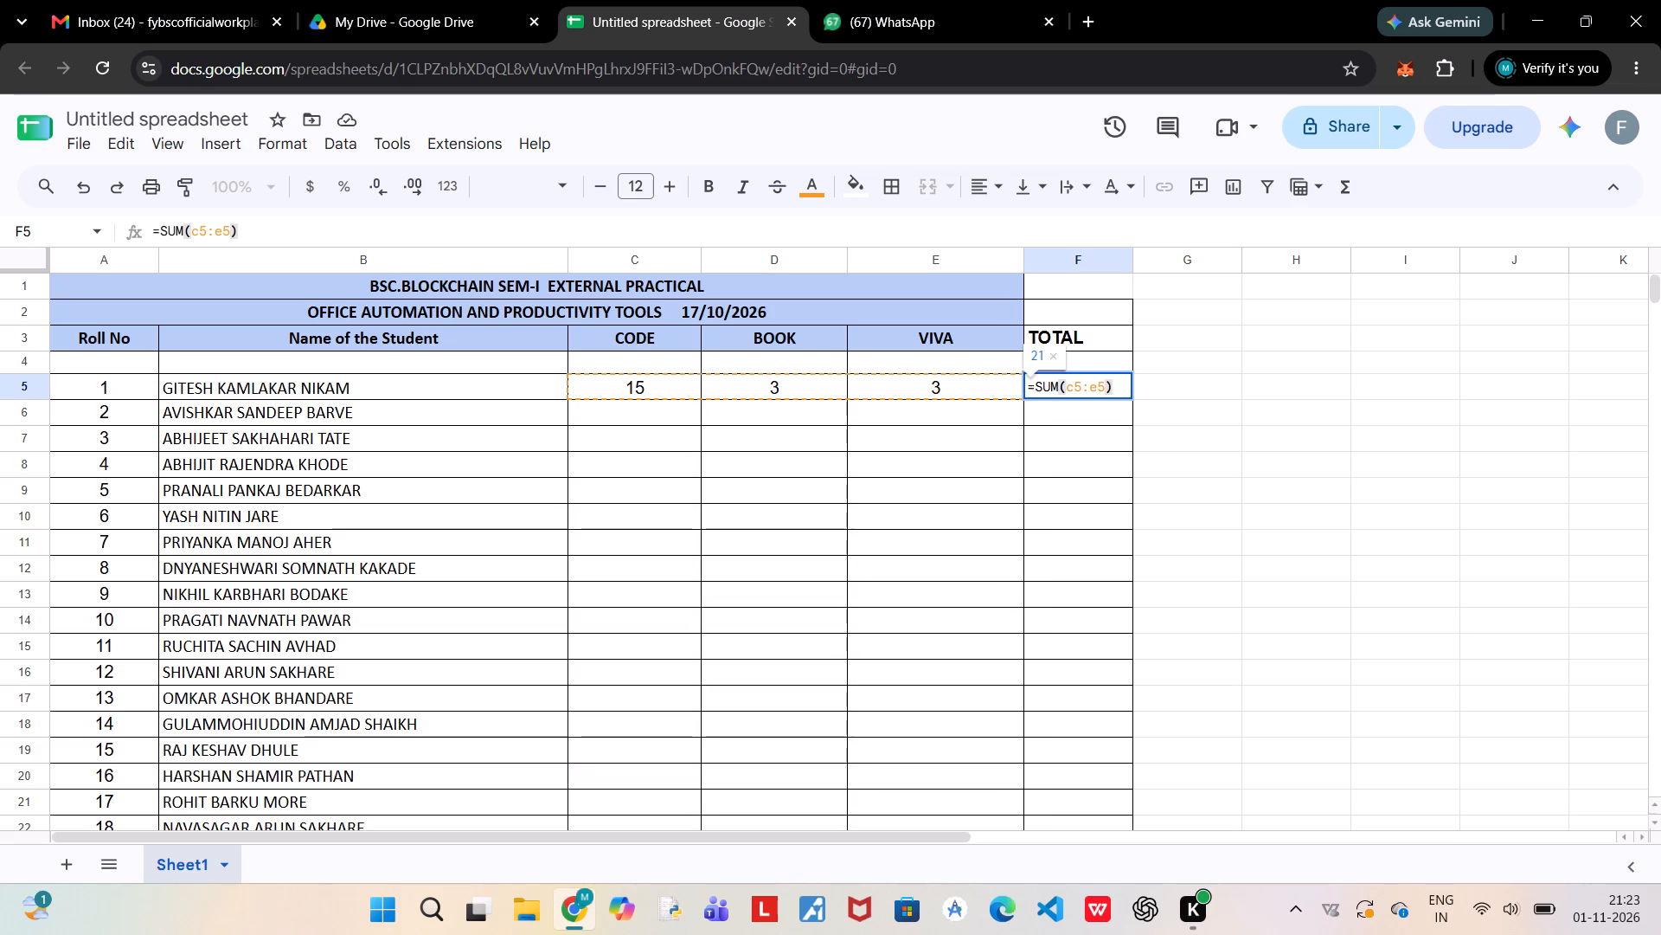
{"action": "key", "text": "Return"}
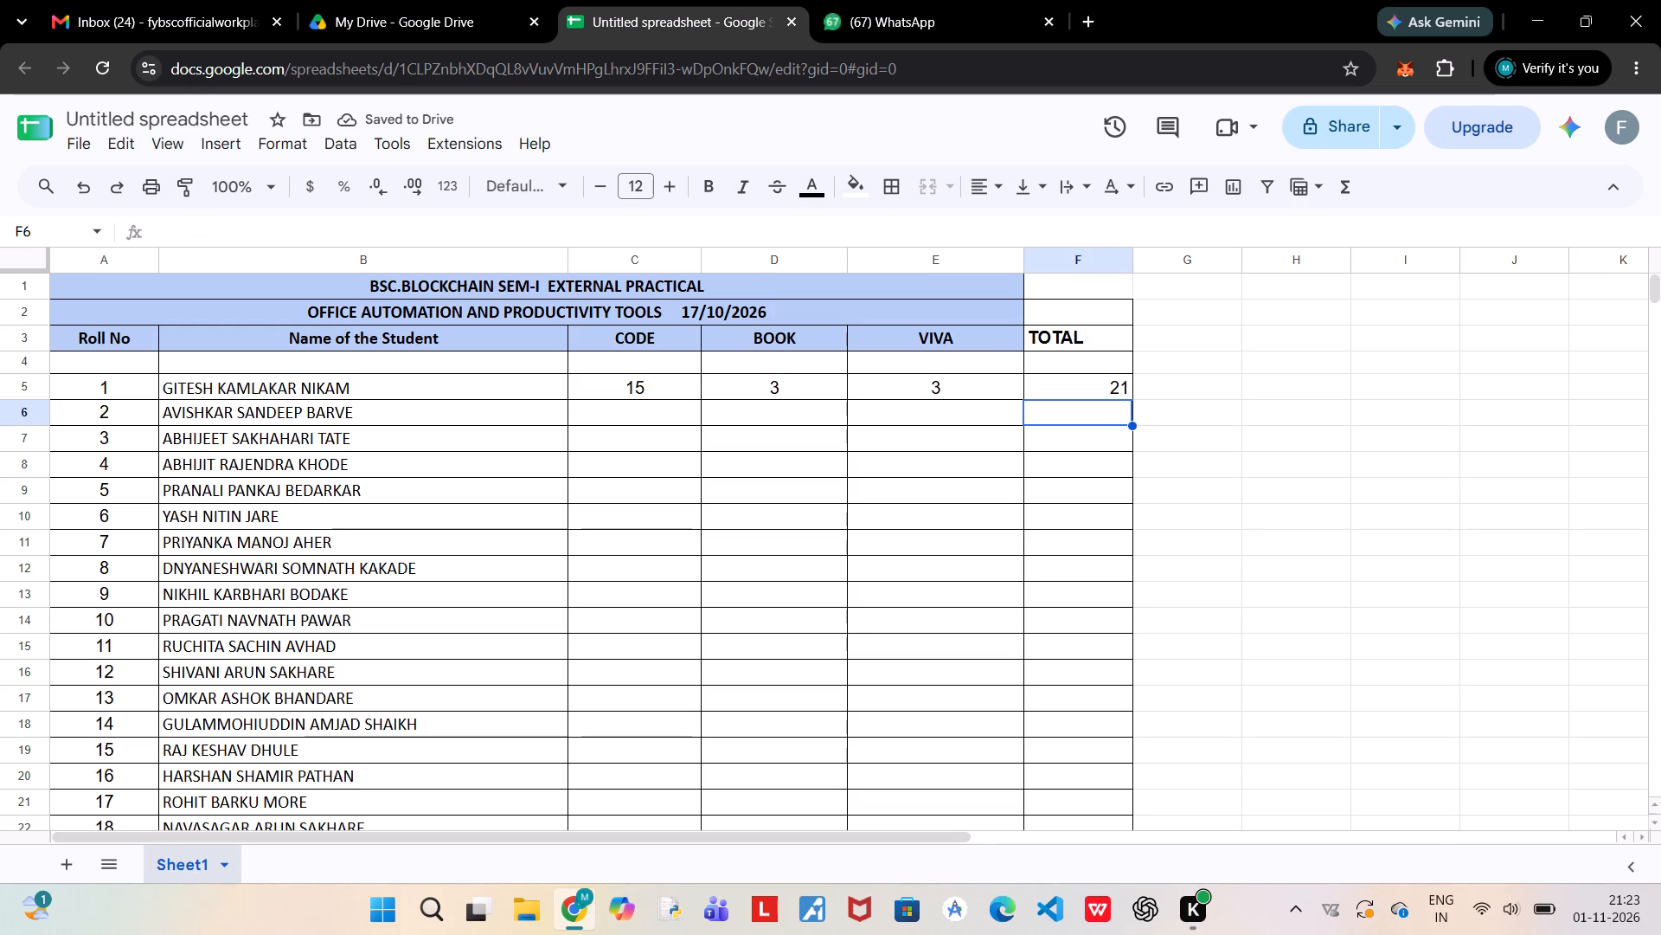
Enter the marks for Roll No 2 in row 6: CODE 20, BOOK 3 and VIVA 4.
{"action": "left_click", "coordinate": [653, 414]}
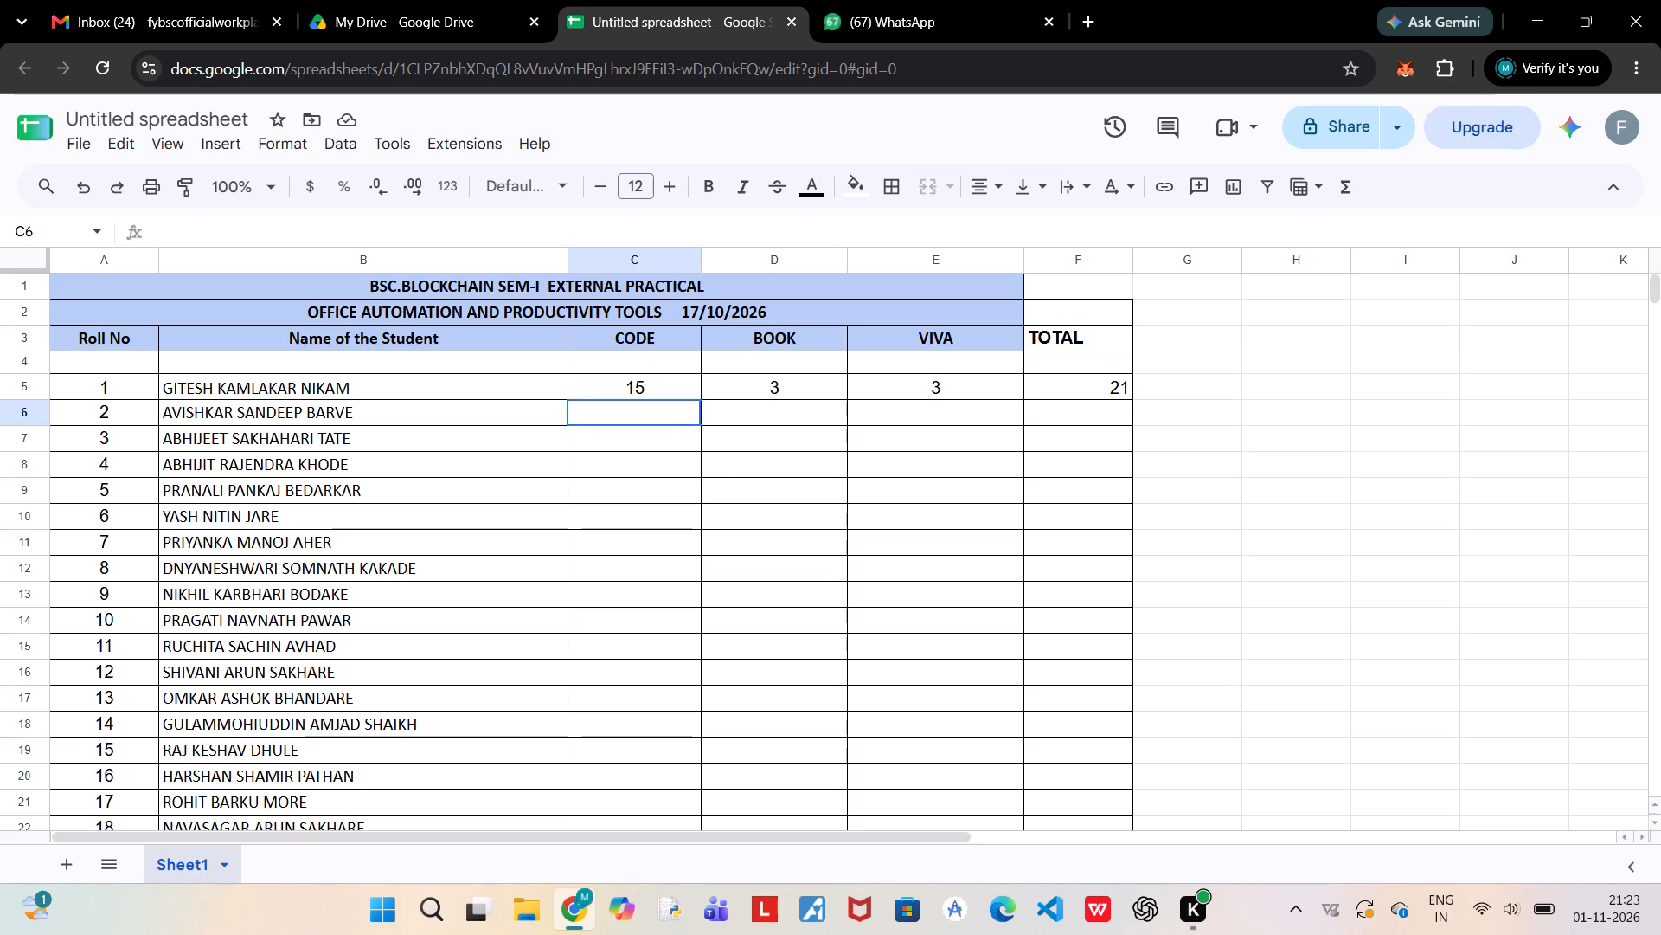
{"action": "type", "text": "20"}
{"action": "key", "text": "Right"}
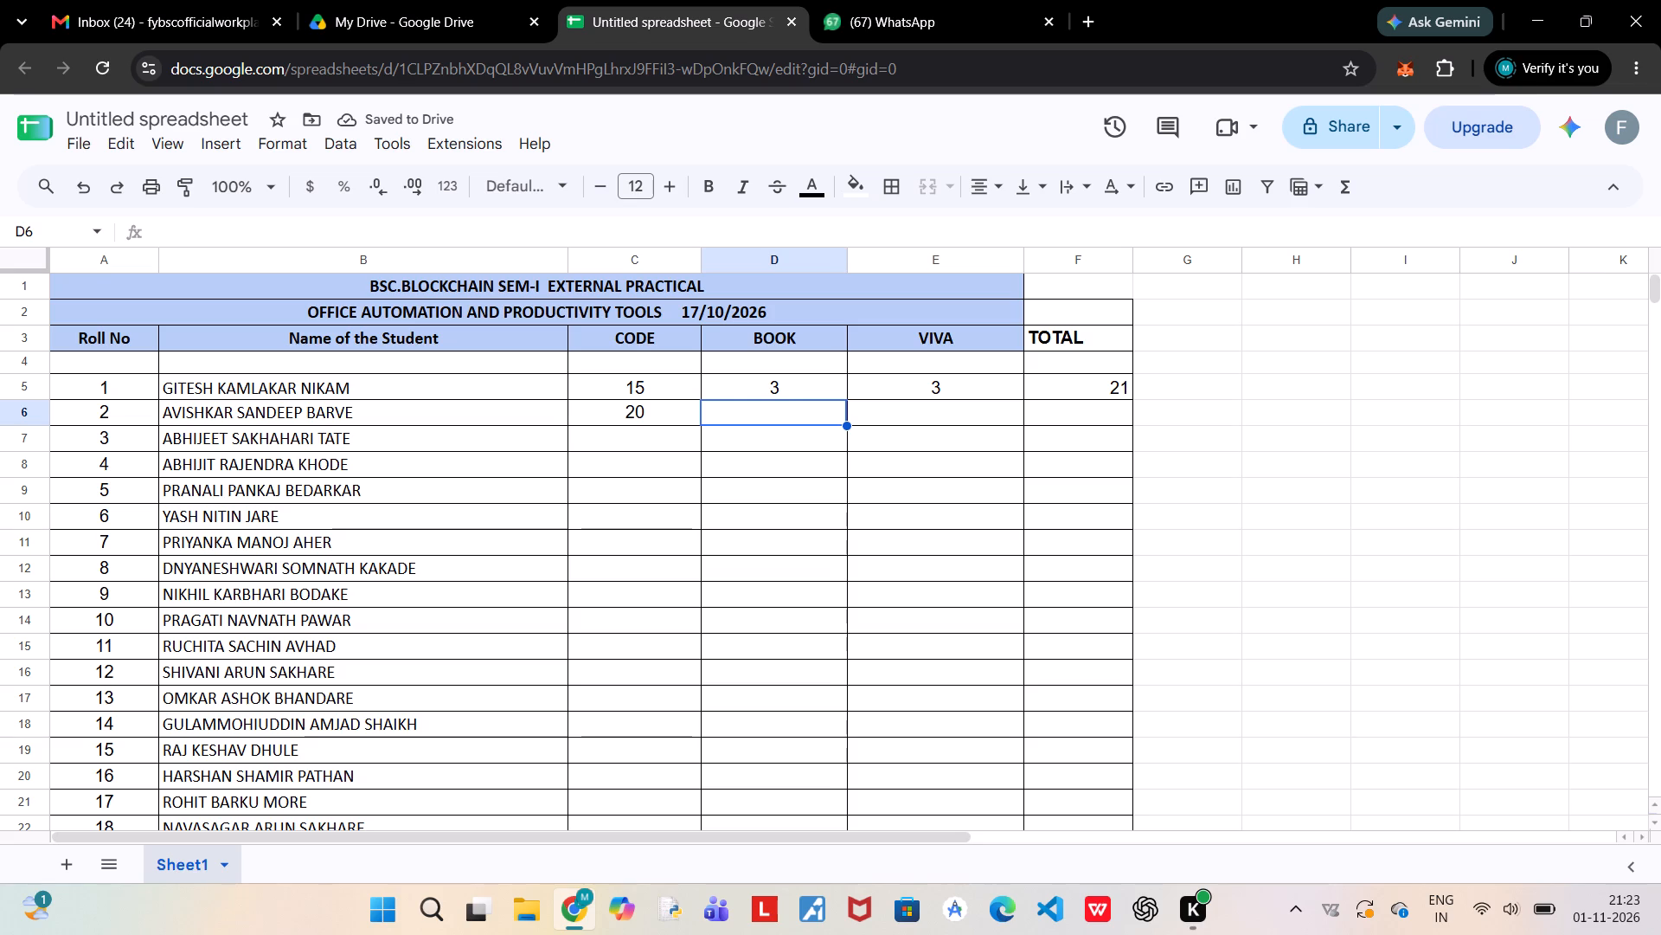
{"action": "key", "text": "3"}
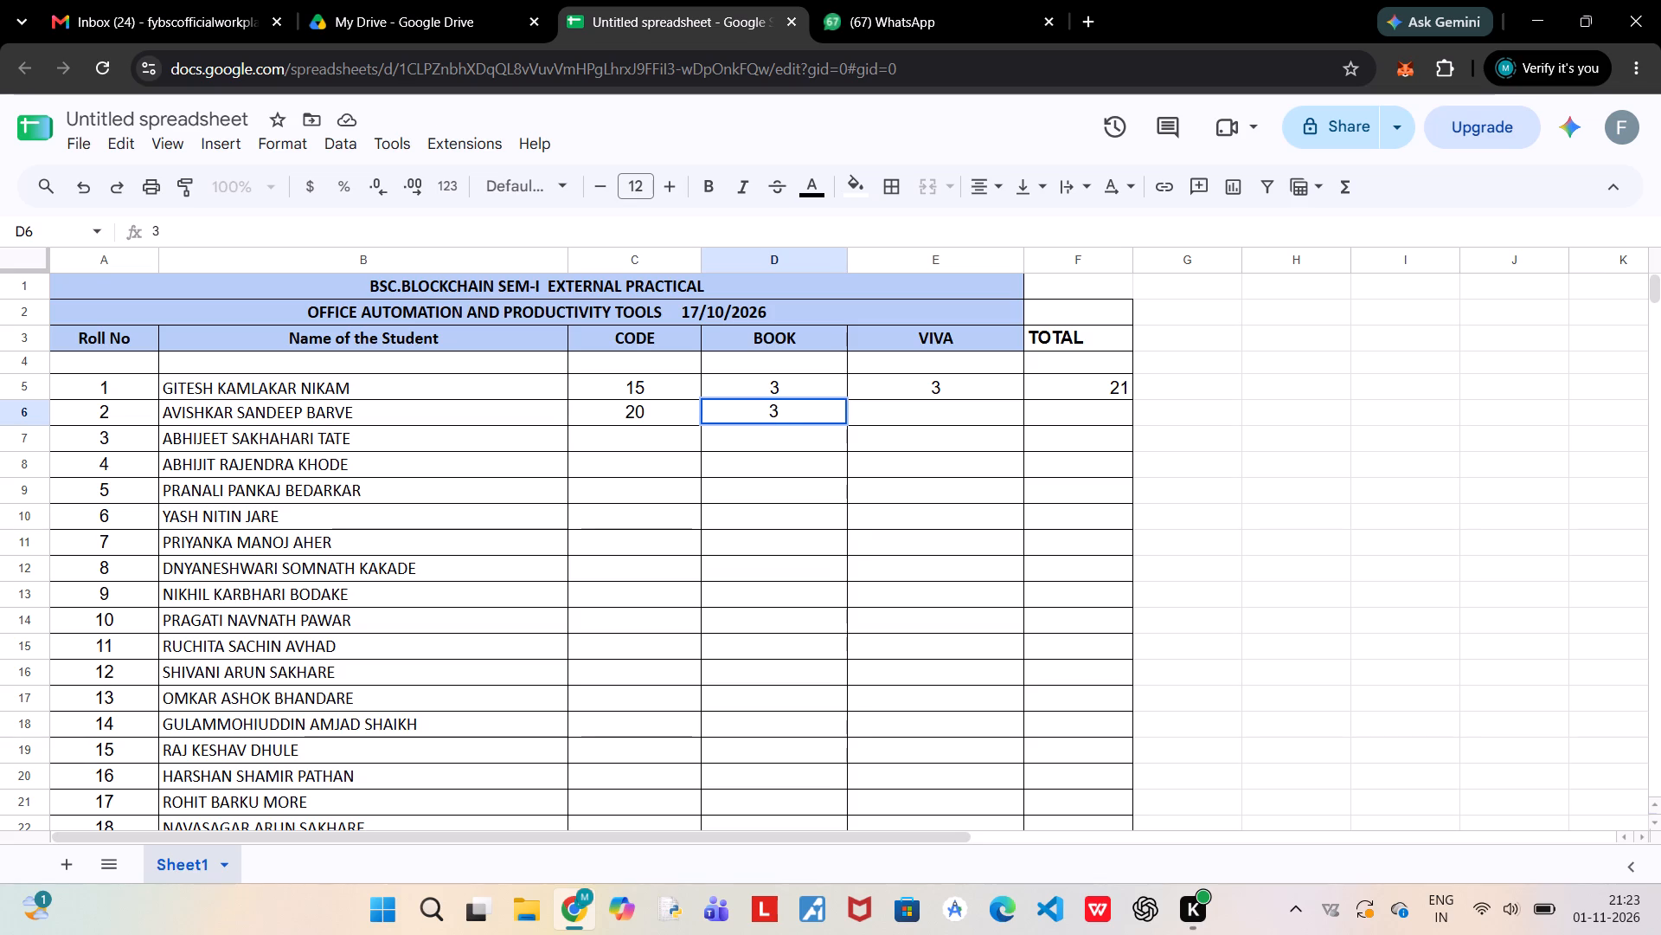
{"action": "key", "text": "Right"}
{"action": "key", "text": "4"}
Enter the marks for Roll No 3 in row 7: CODE 16, BOOK 3 and VIVA 4.
{"action": "key", "text": "Down"}
{"action": "key", "text": "Left"}
{"action": "key", "text": "Left"}
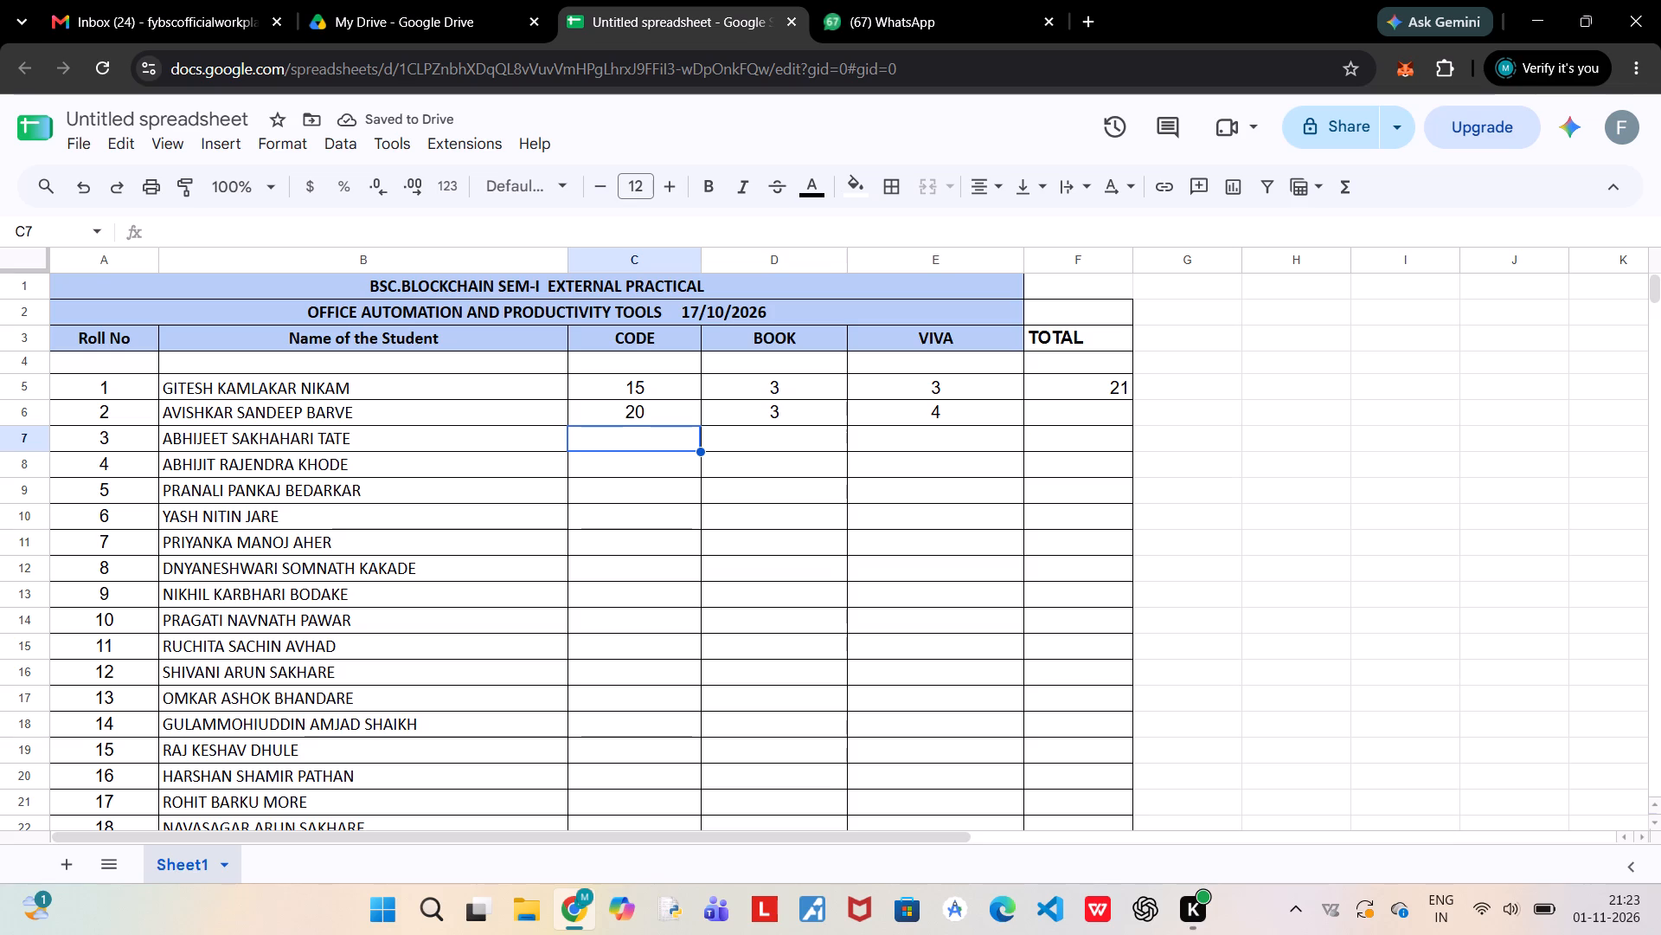
{"action": "type", "text": "16"}
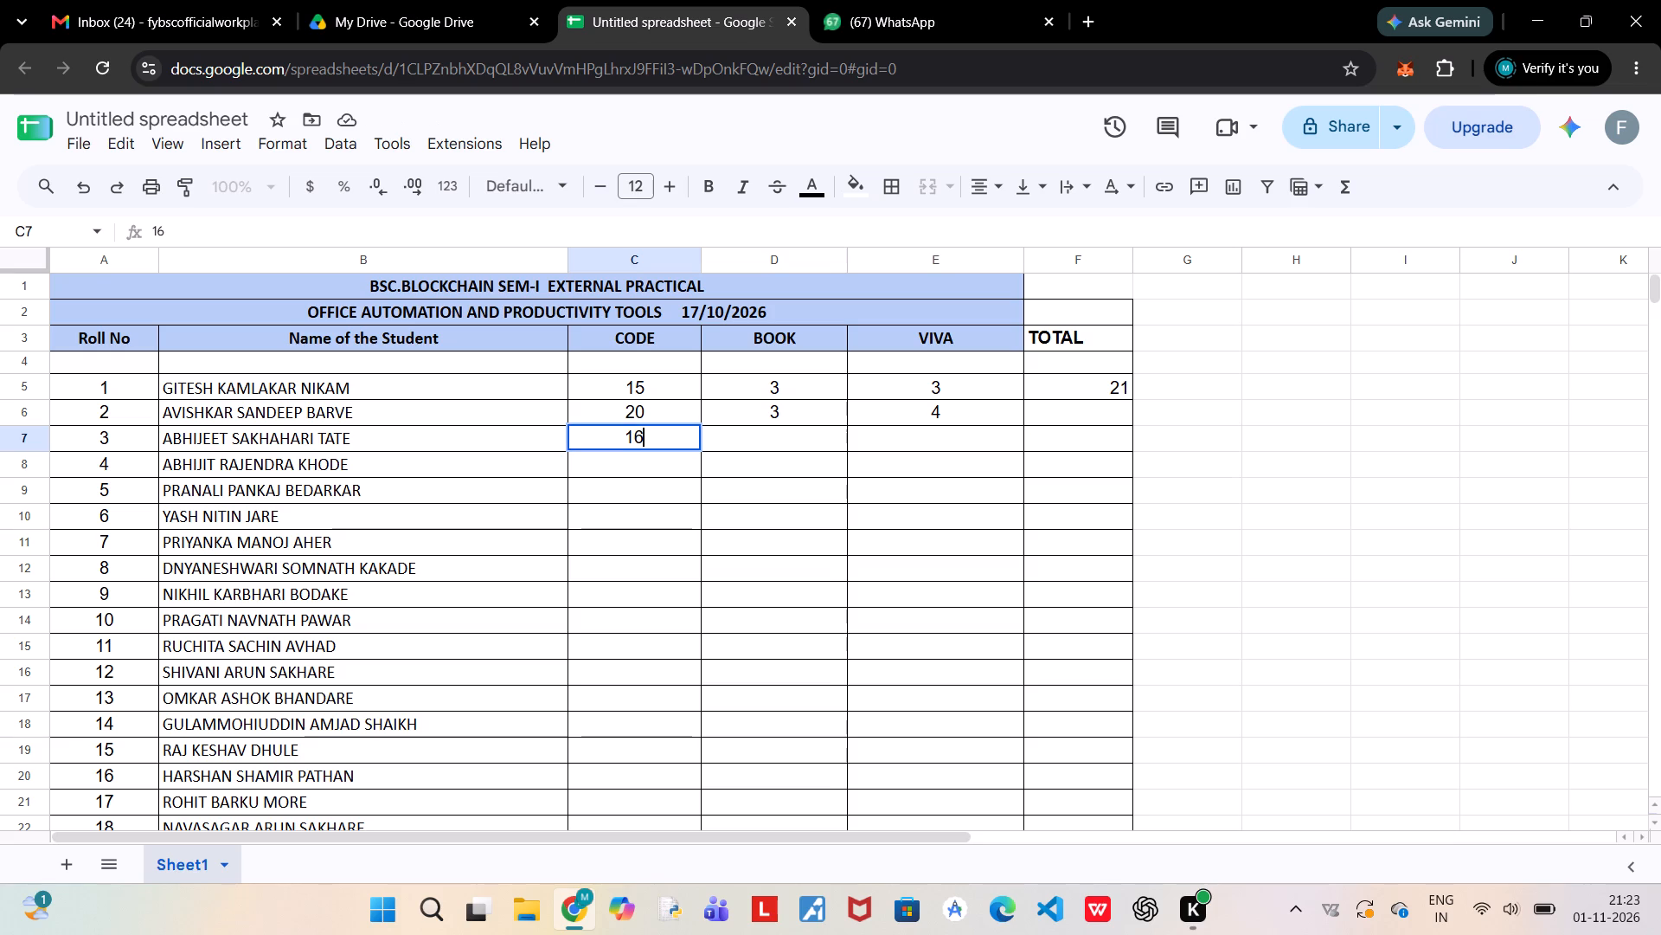
{"action": "key", "text": "Right"}
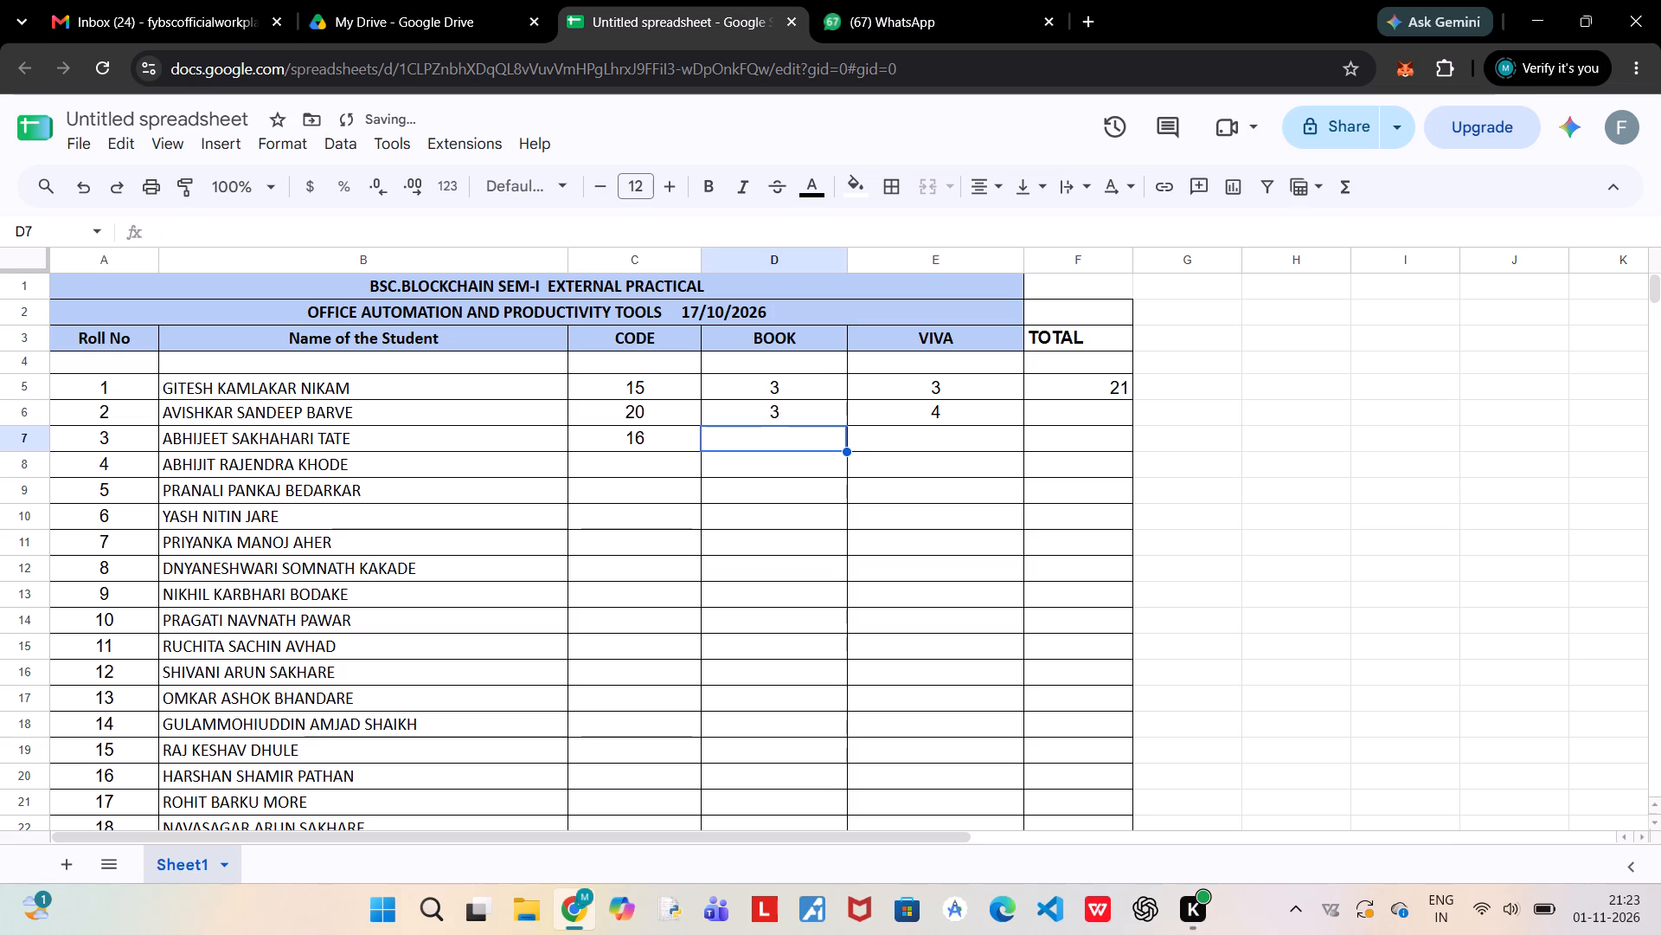
{"action": "key", "text": "3"}
{"action": "key", "text": "Right"}
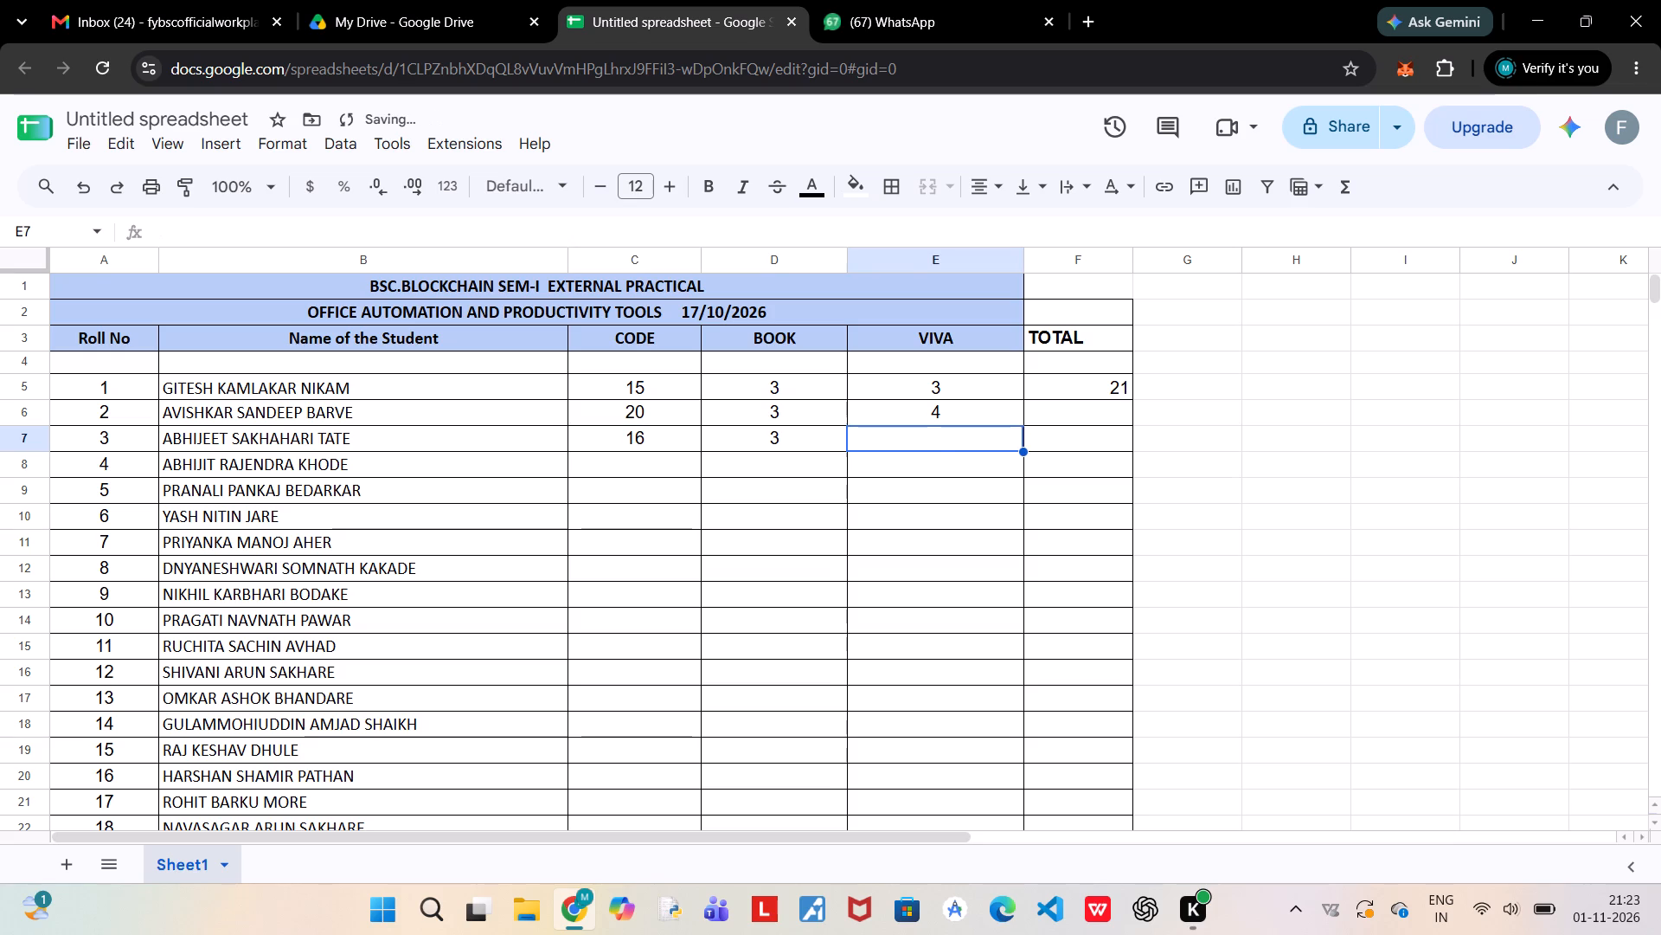
{"action": "key", "text": "4"}
Enter the marks for Roll No 4 in row 8: CODE 20, BOOK 5 and VIVA 4.
{"action": "key", "text": "Left"}
{"action": "key", "text": "Left"}
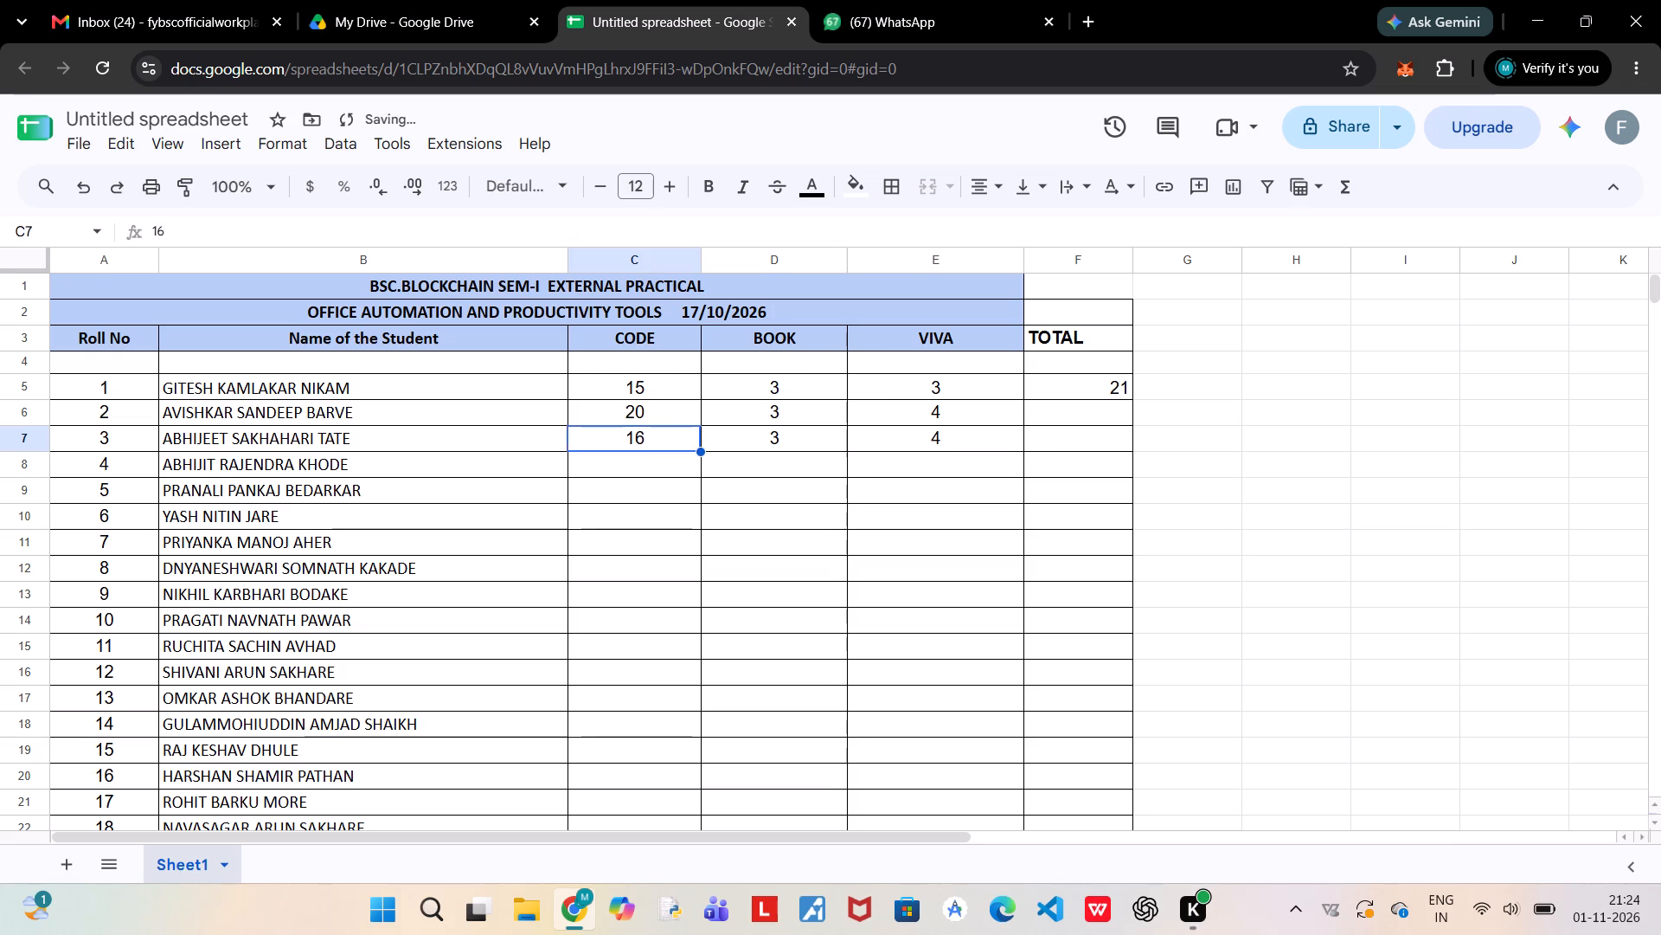
{"action": "key", "text": "Down"}
{"action": "type", "text": "20"}
{"action": "key", "text": "Right"}
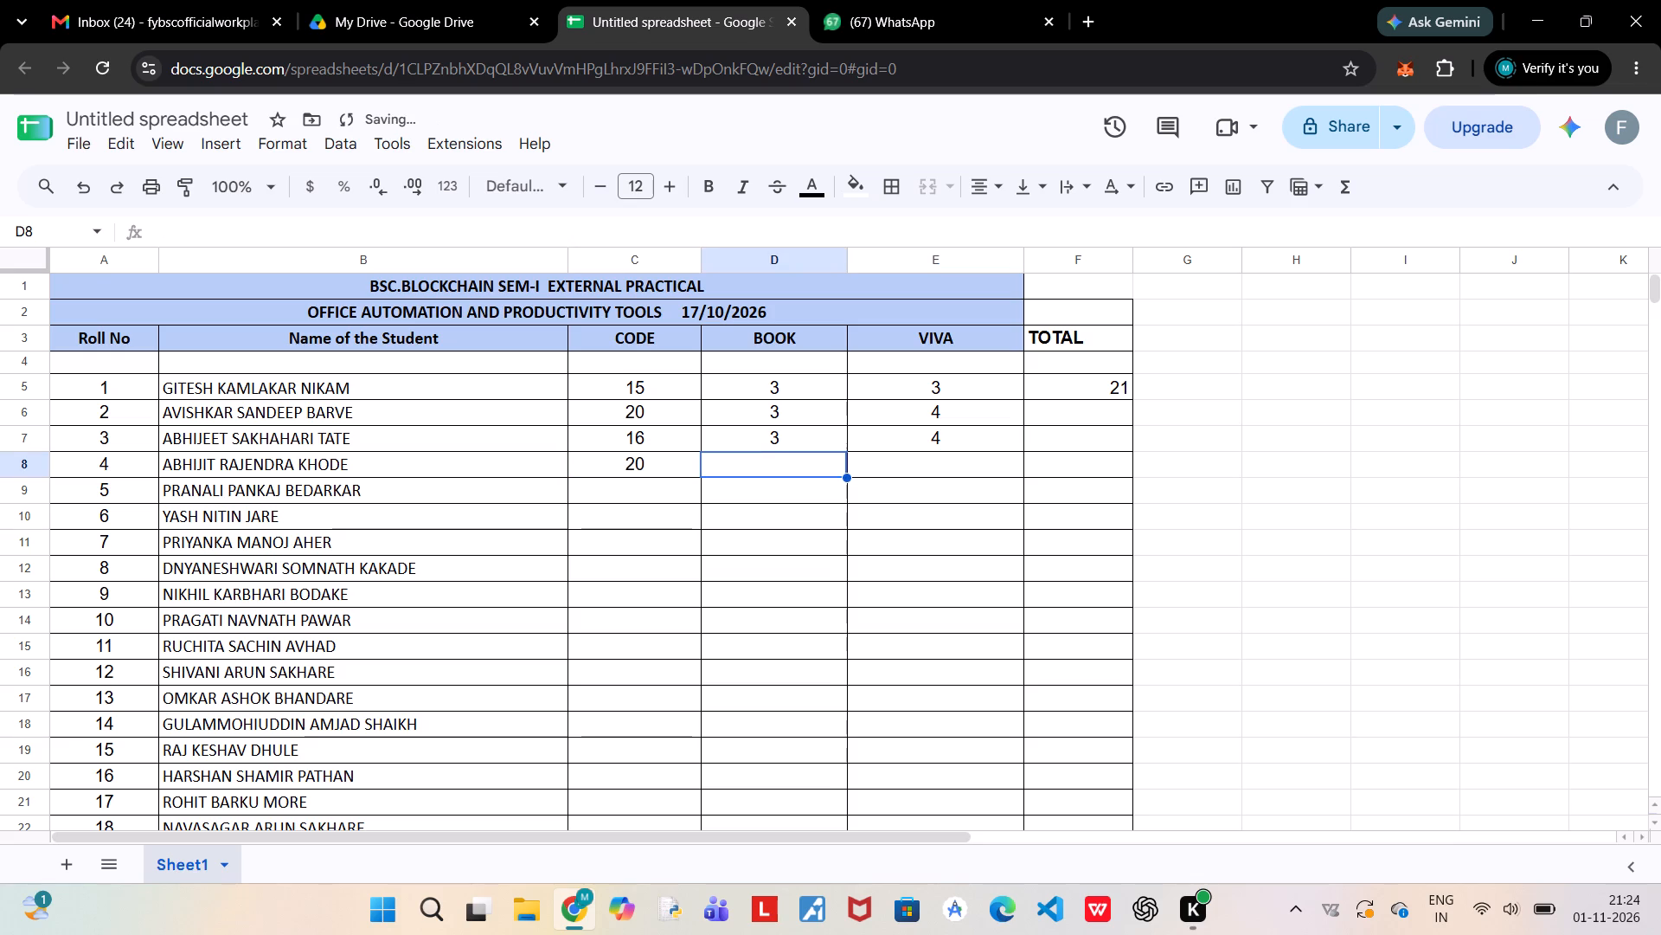
{"action": "key", "text": "5"}
{"action": "key", "text": "Right"}
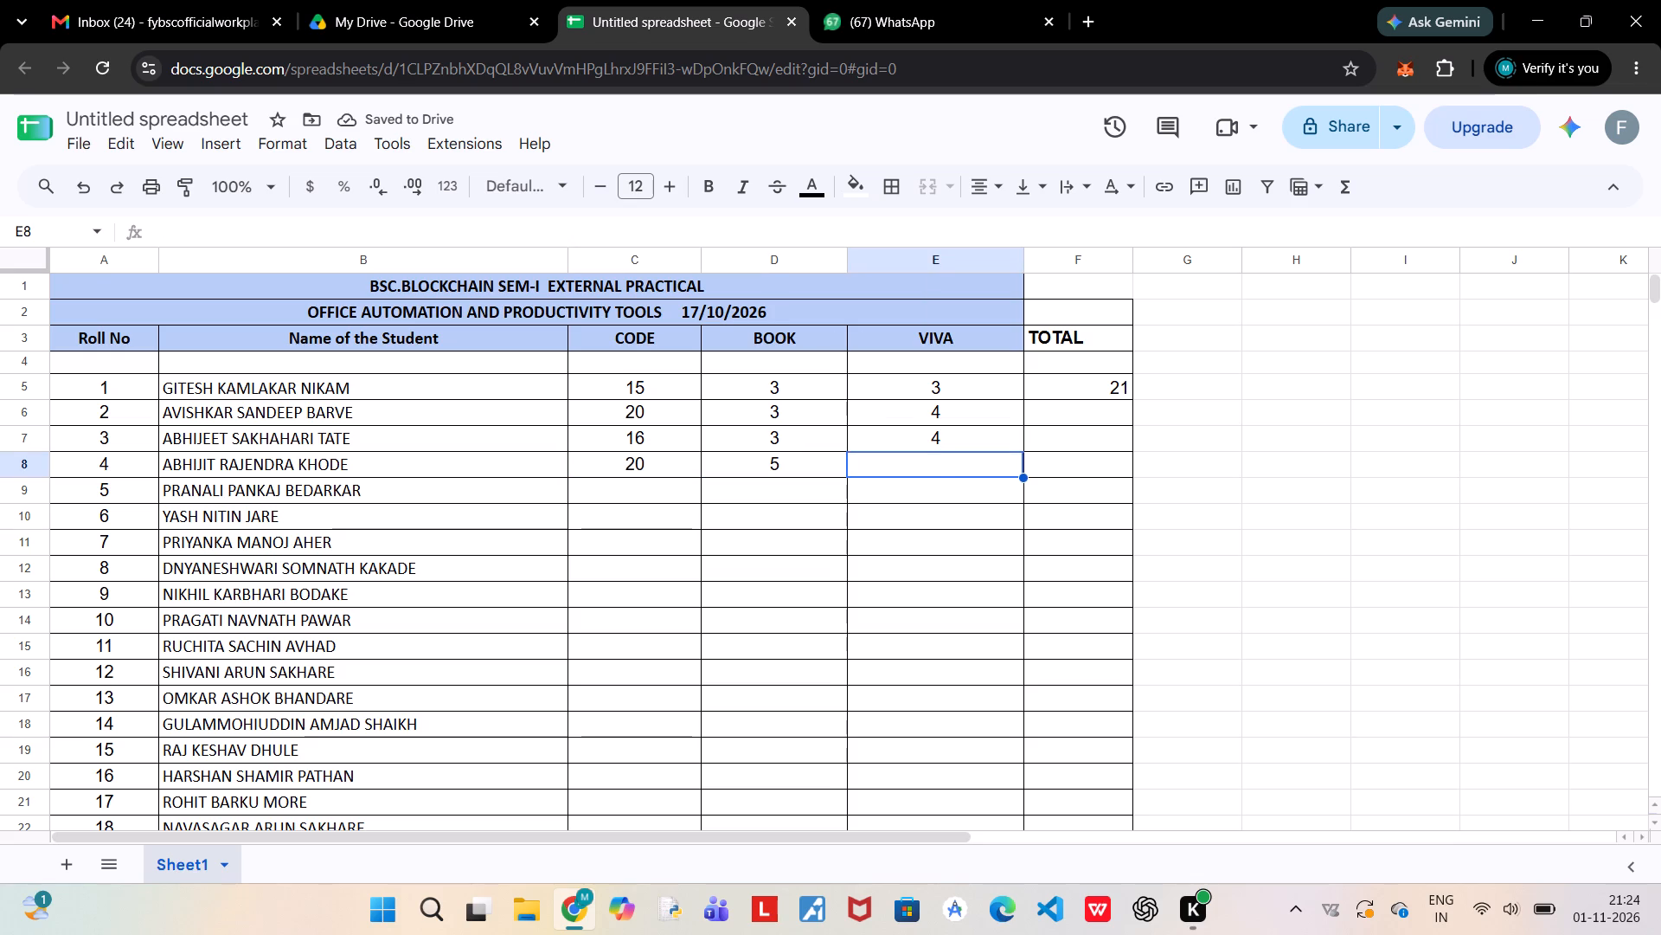
{"action": "key", "text": "4"}
Enter the marks for Roll No 5 in row 9: CODE 18, BOOK 5 and VIVA 3.
{"action": "key", "text": "Left"}
{"action": "key", "text": "Left"}
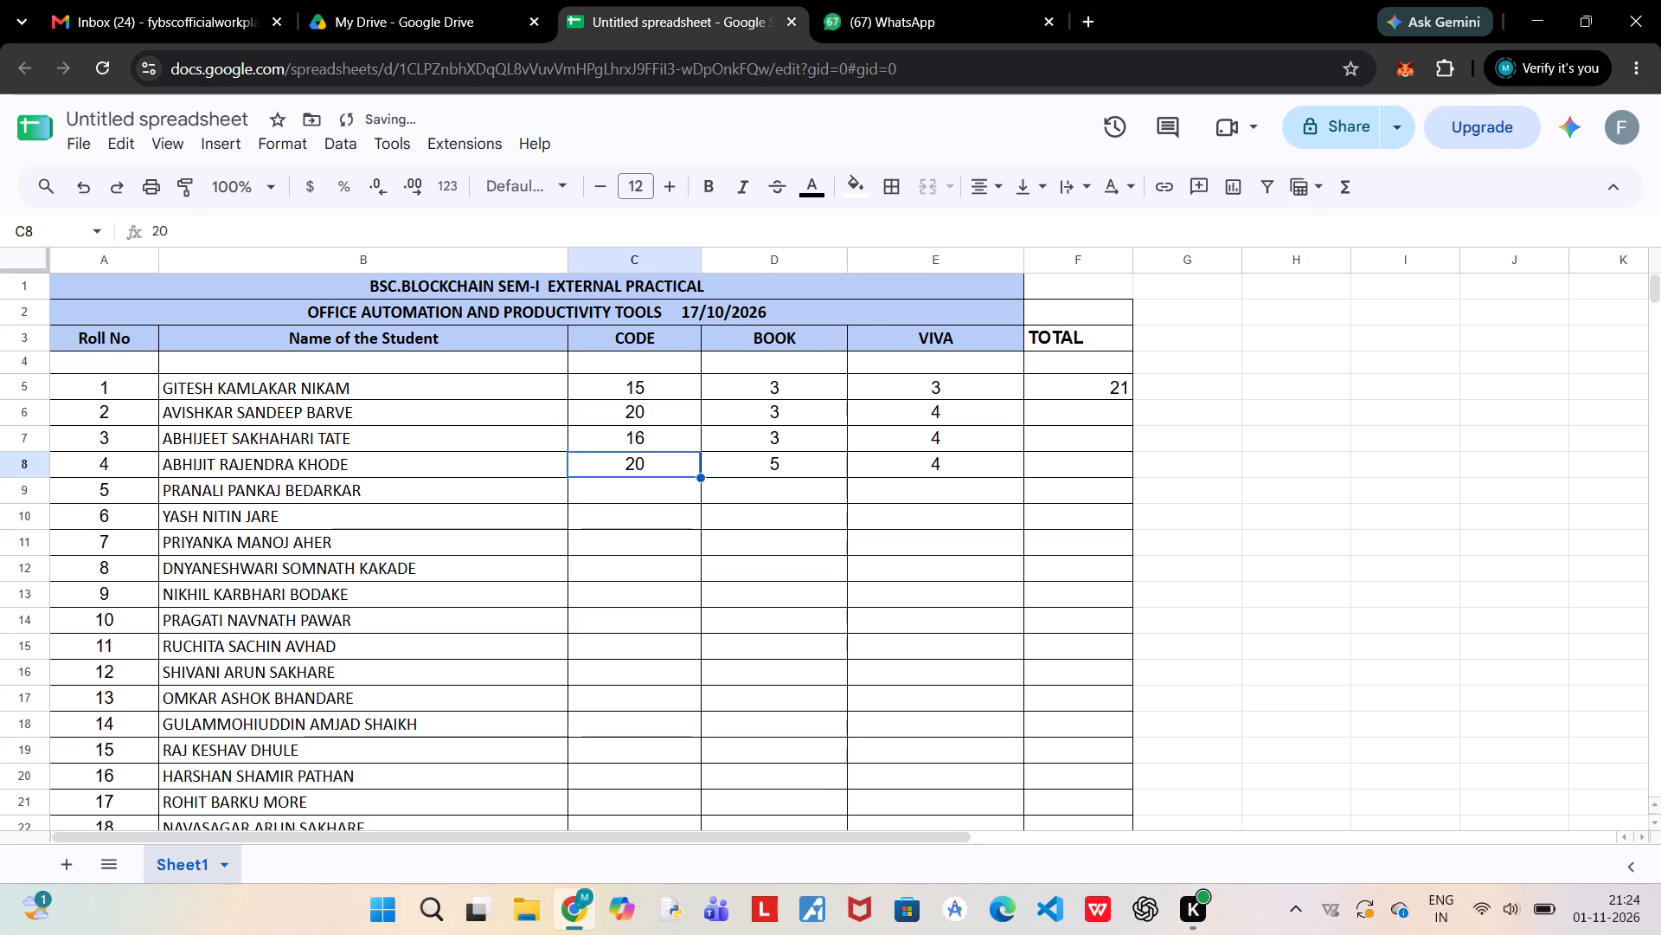
{"action": "key", "text": "Down"}
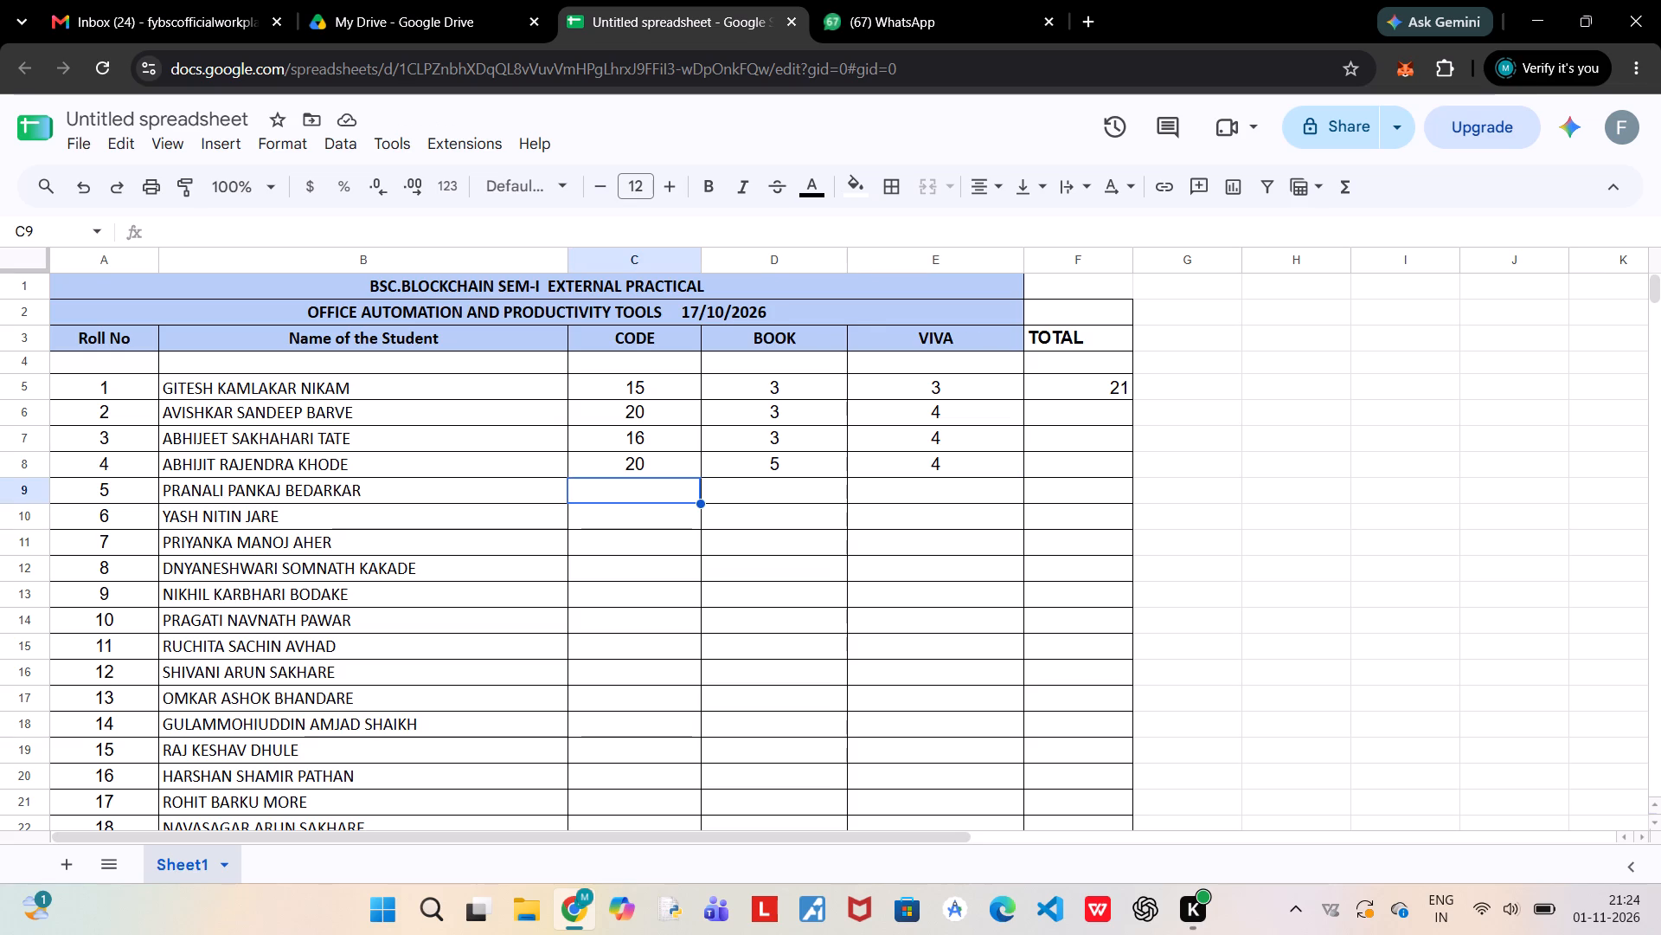
{"action": "type", "text": "18"}
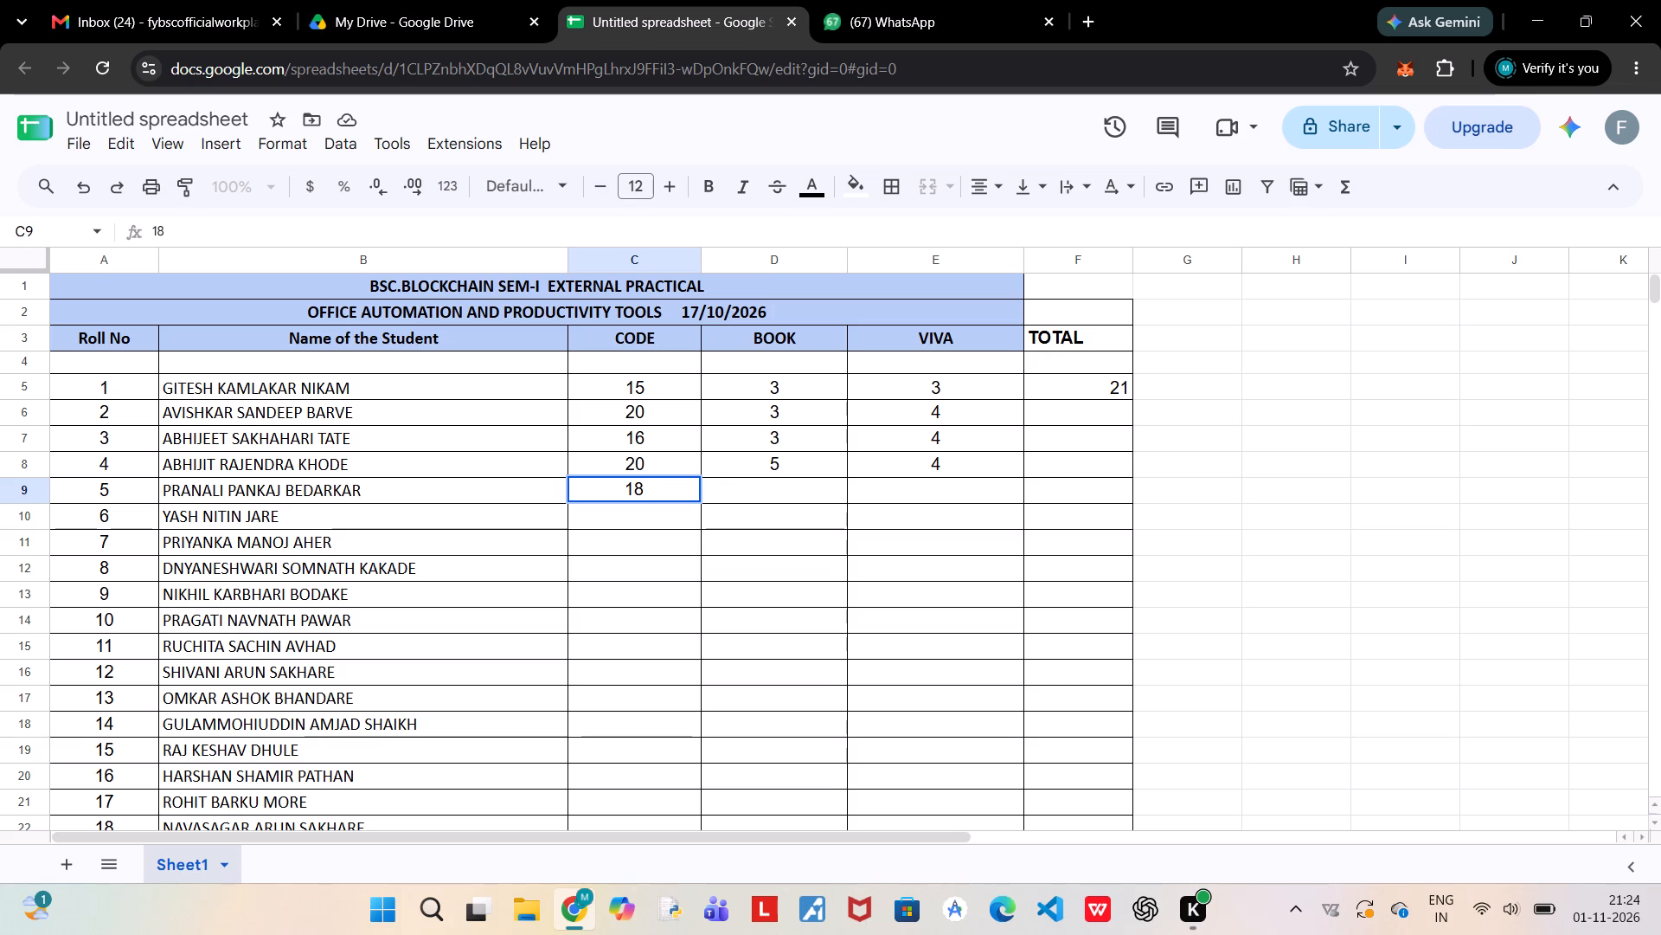
{"action": "key", "text": "5"}
{"action": "key", "text": "Right"}
{"action": "key", "text": "Left"}
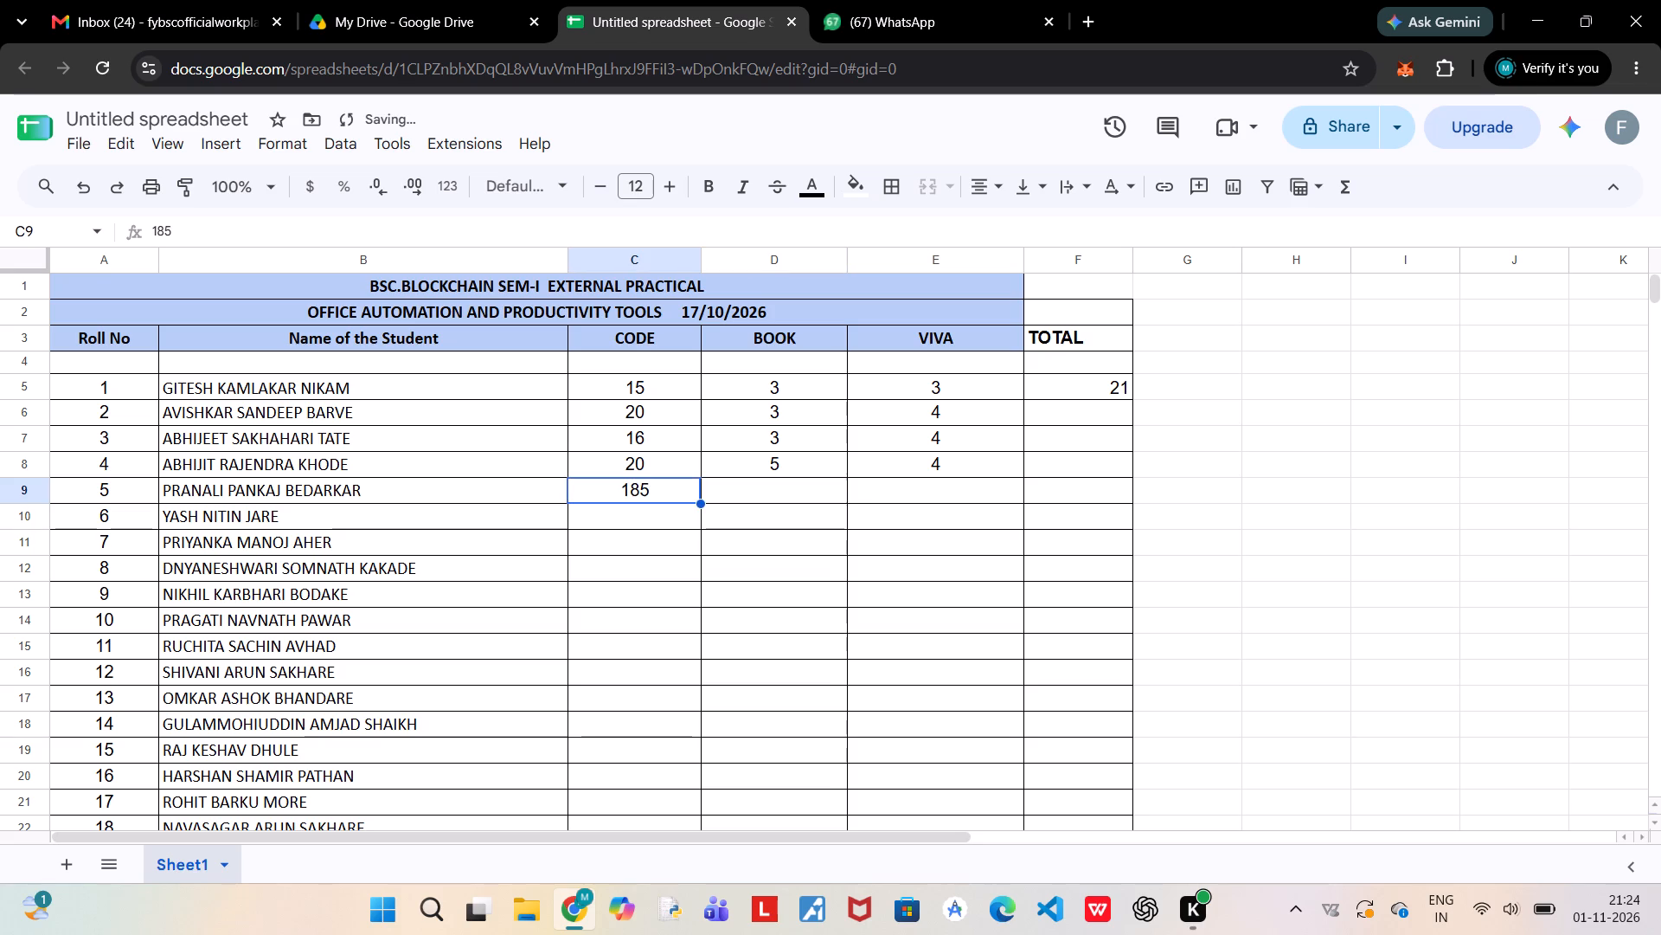
{"action": "key", "text": "bracketright"}
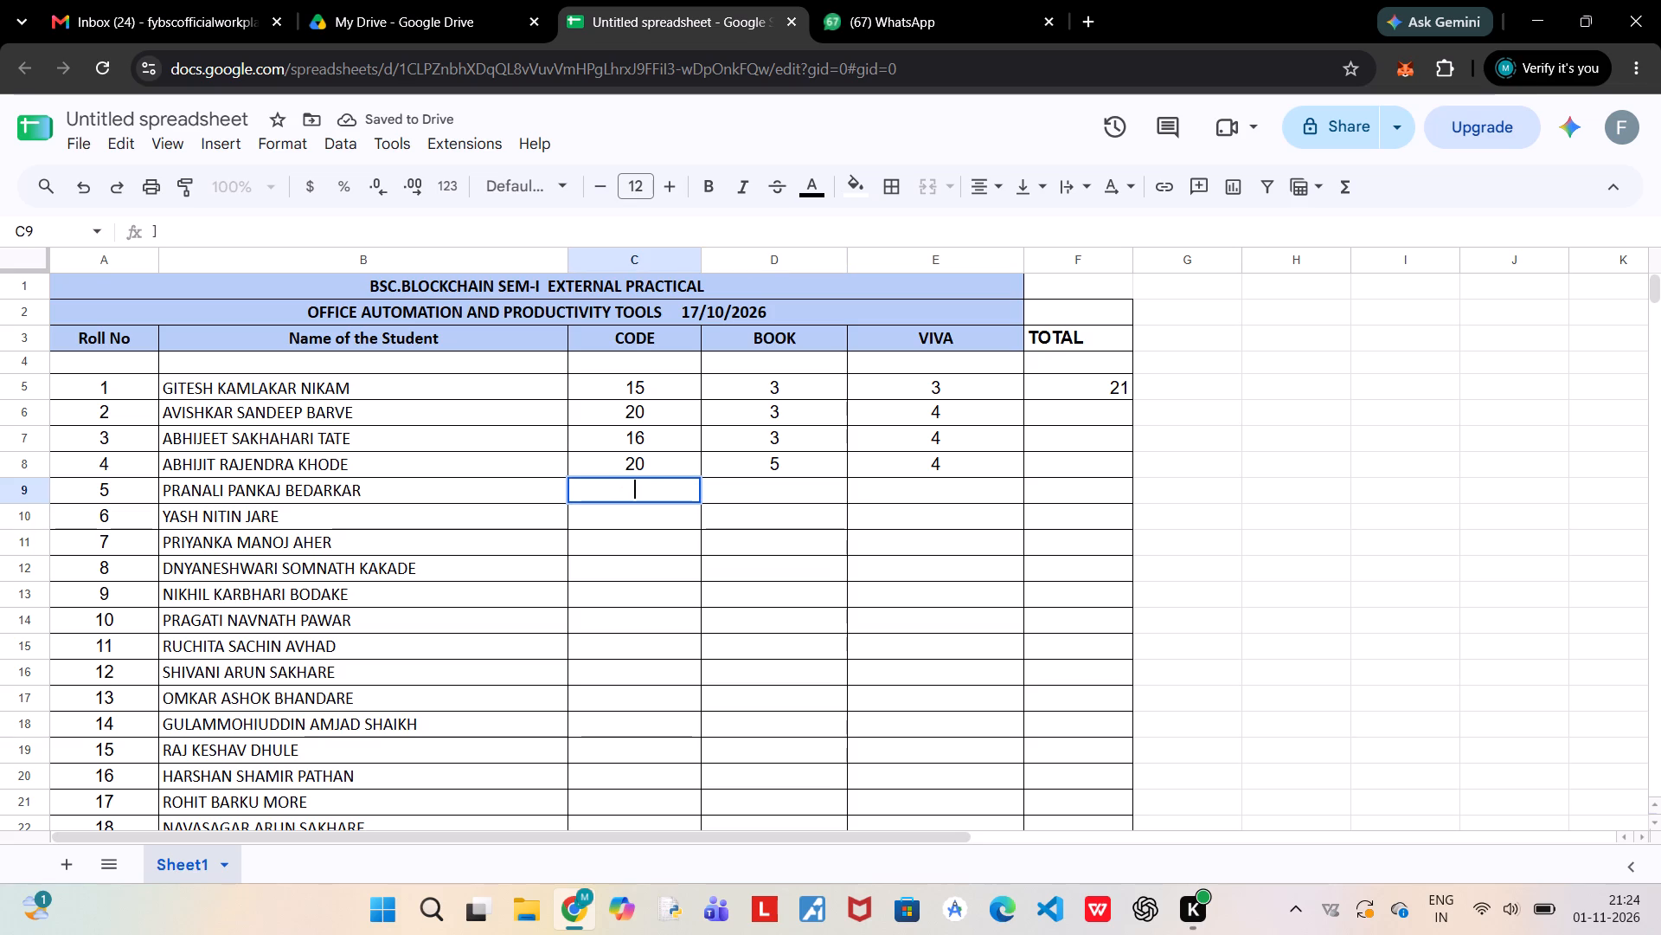
{"action": "key", "text": "BackSpace"}
{"action": "type", "text": "18"}
{"action": "key", "text": "Right"}
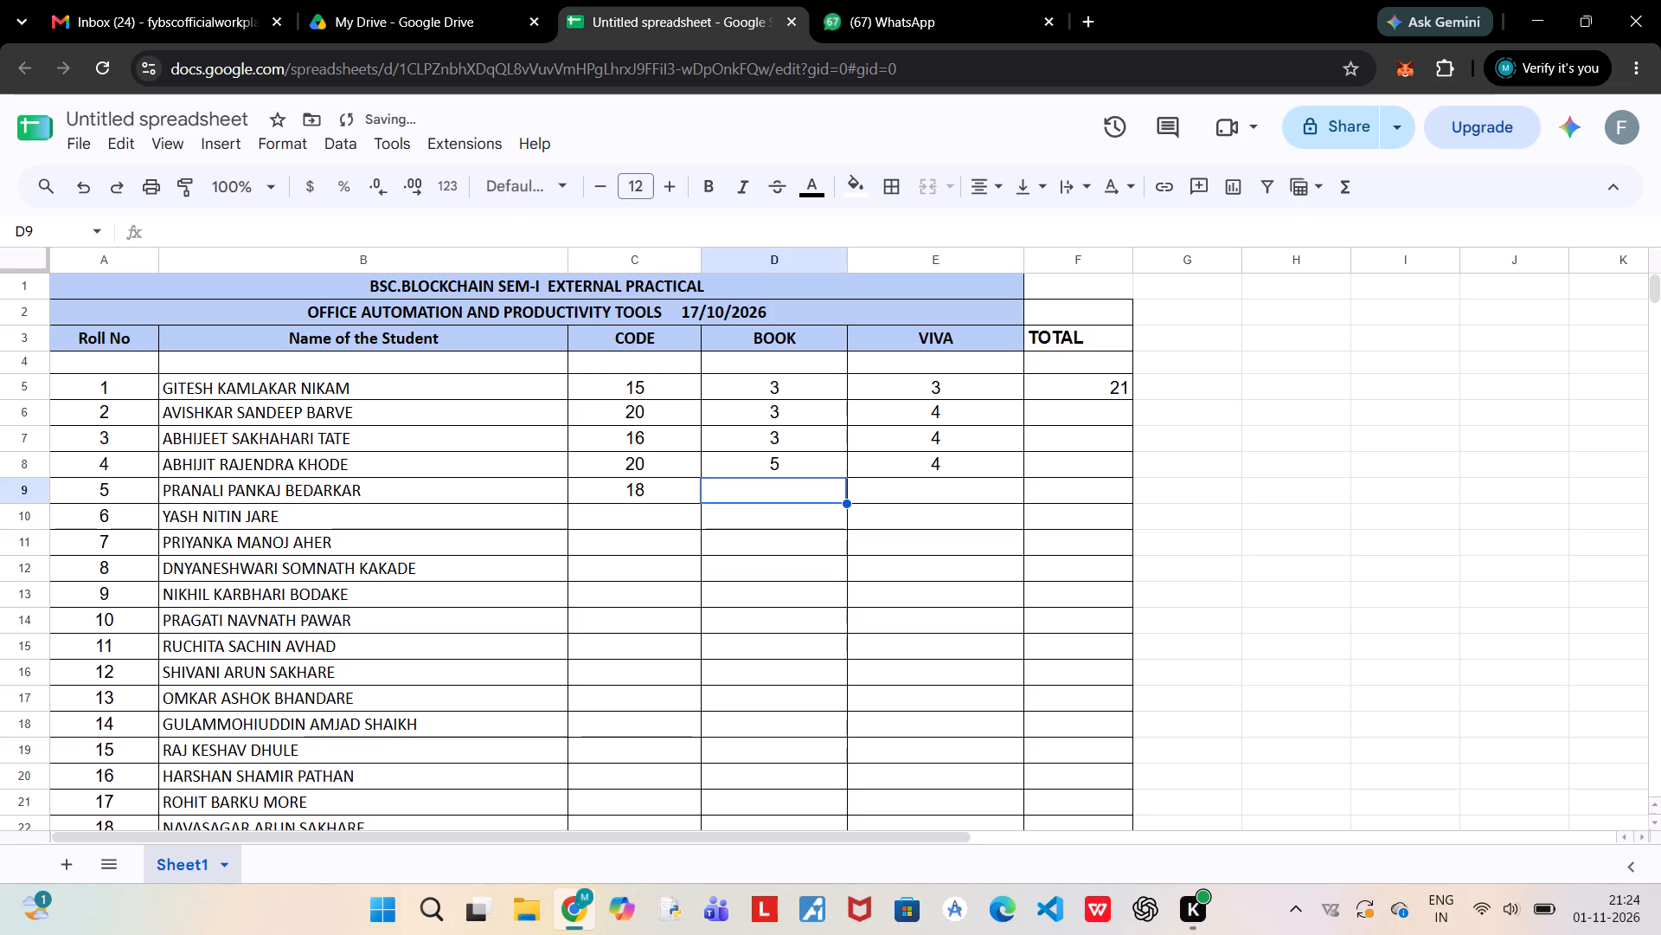
{"action": "key", "text": "5"}
{"action": "key", "text": "Right"}
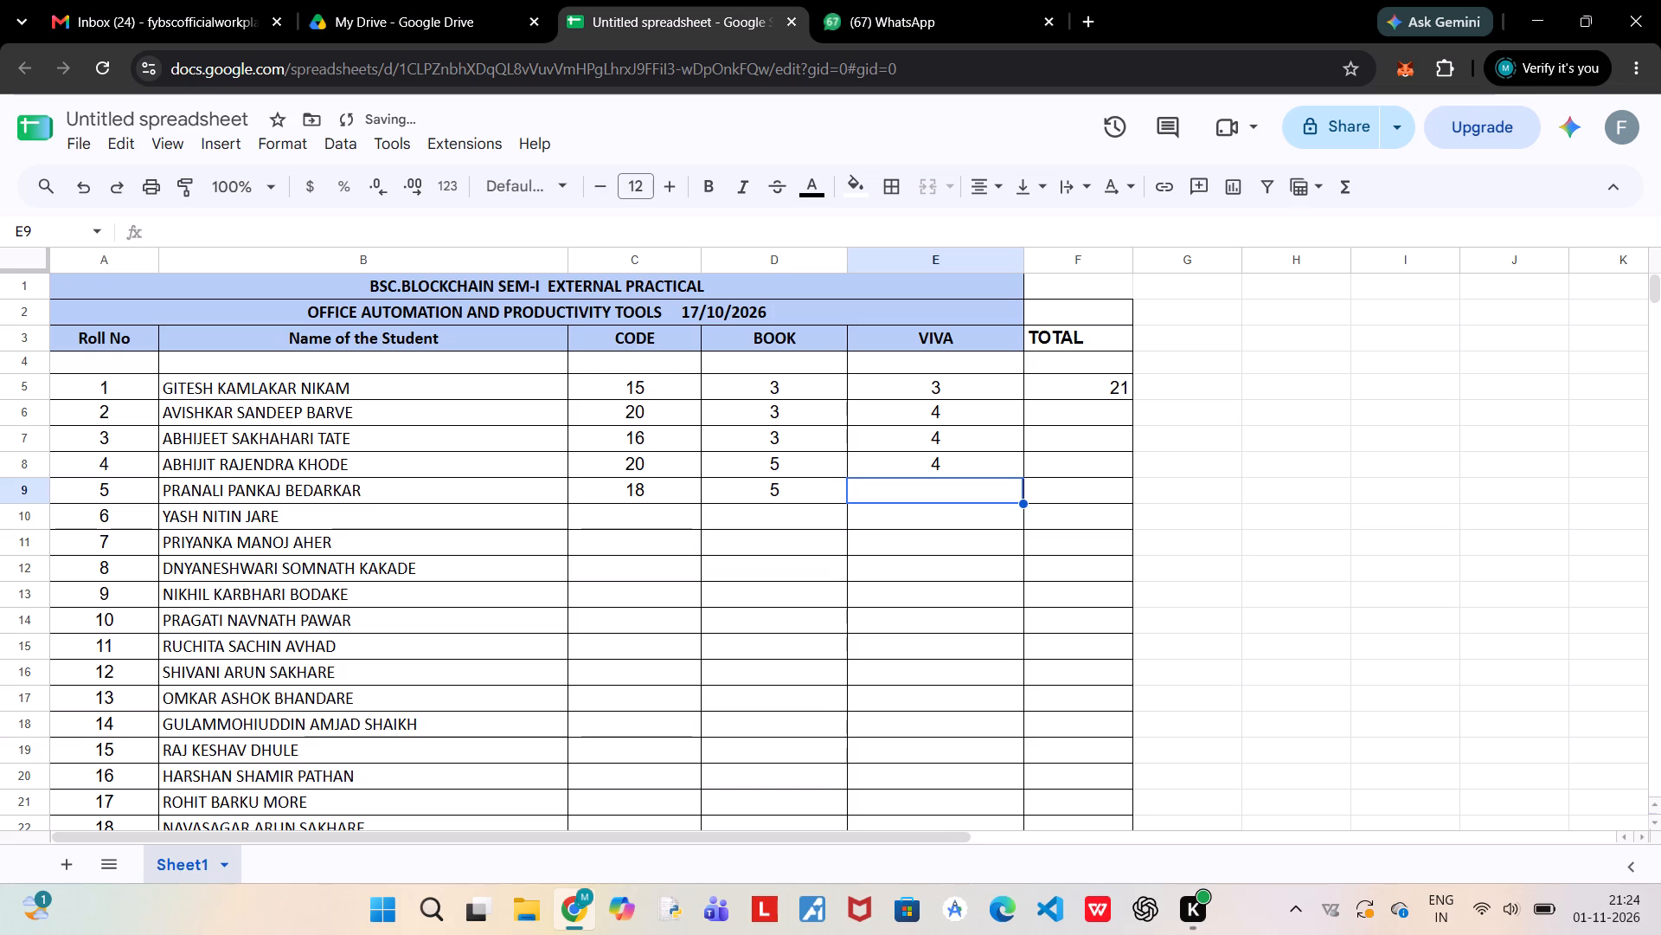
{"action": "key", "text": "3"}
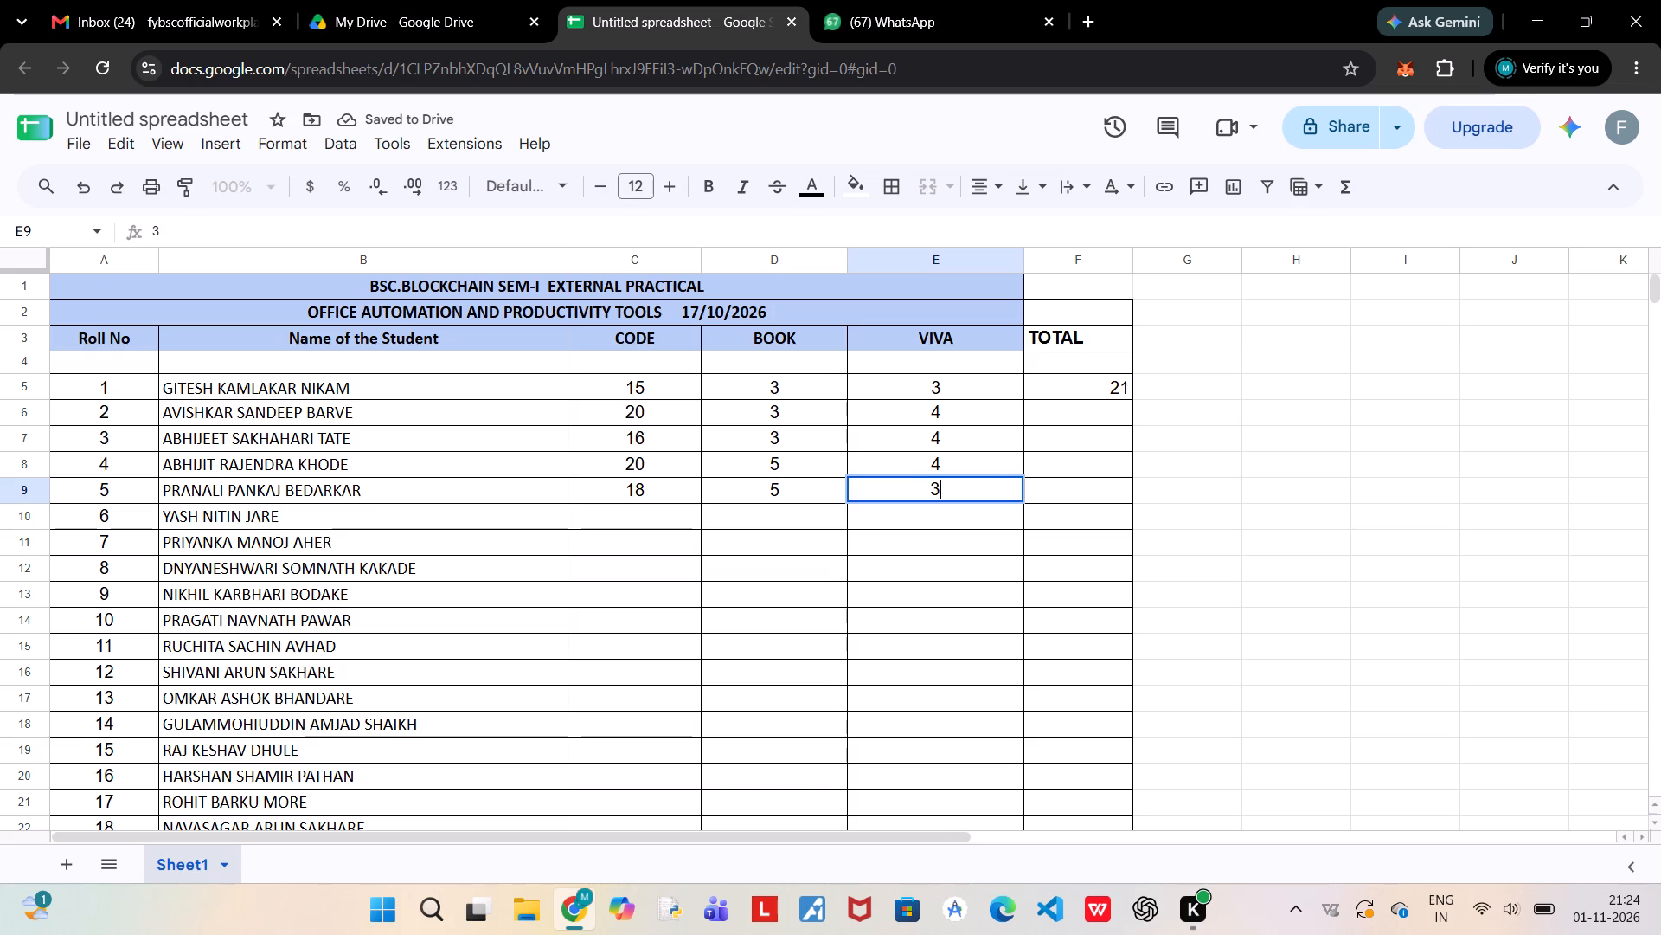
{"action": "key", "text": "Right"}
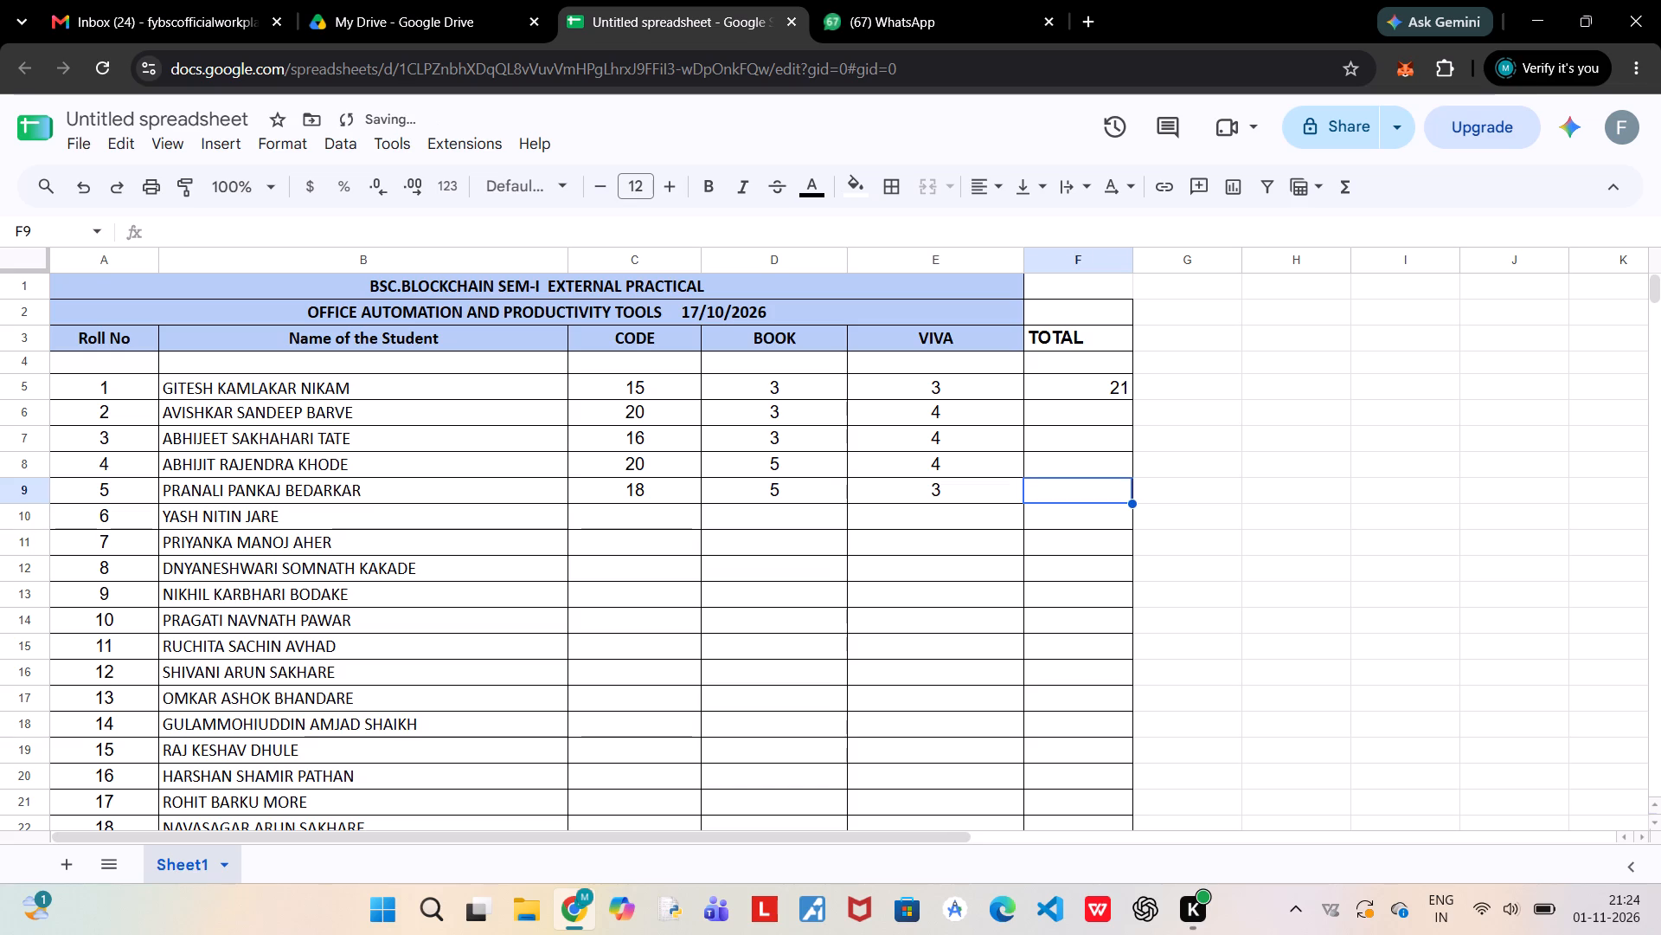
Enter the marks for Roll No 6 in row 10: CODE 20, BOOK 5 and VIVA 5.
{"action": "key", "text": "Left"}
{"action": "key", "text": "Left"}
{"action": "key", "text": "Left"}
{"action": "key", "text": "Down"}
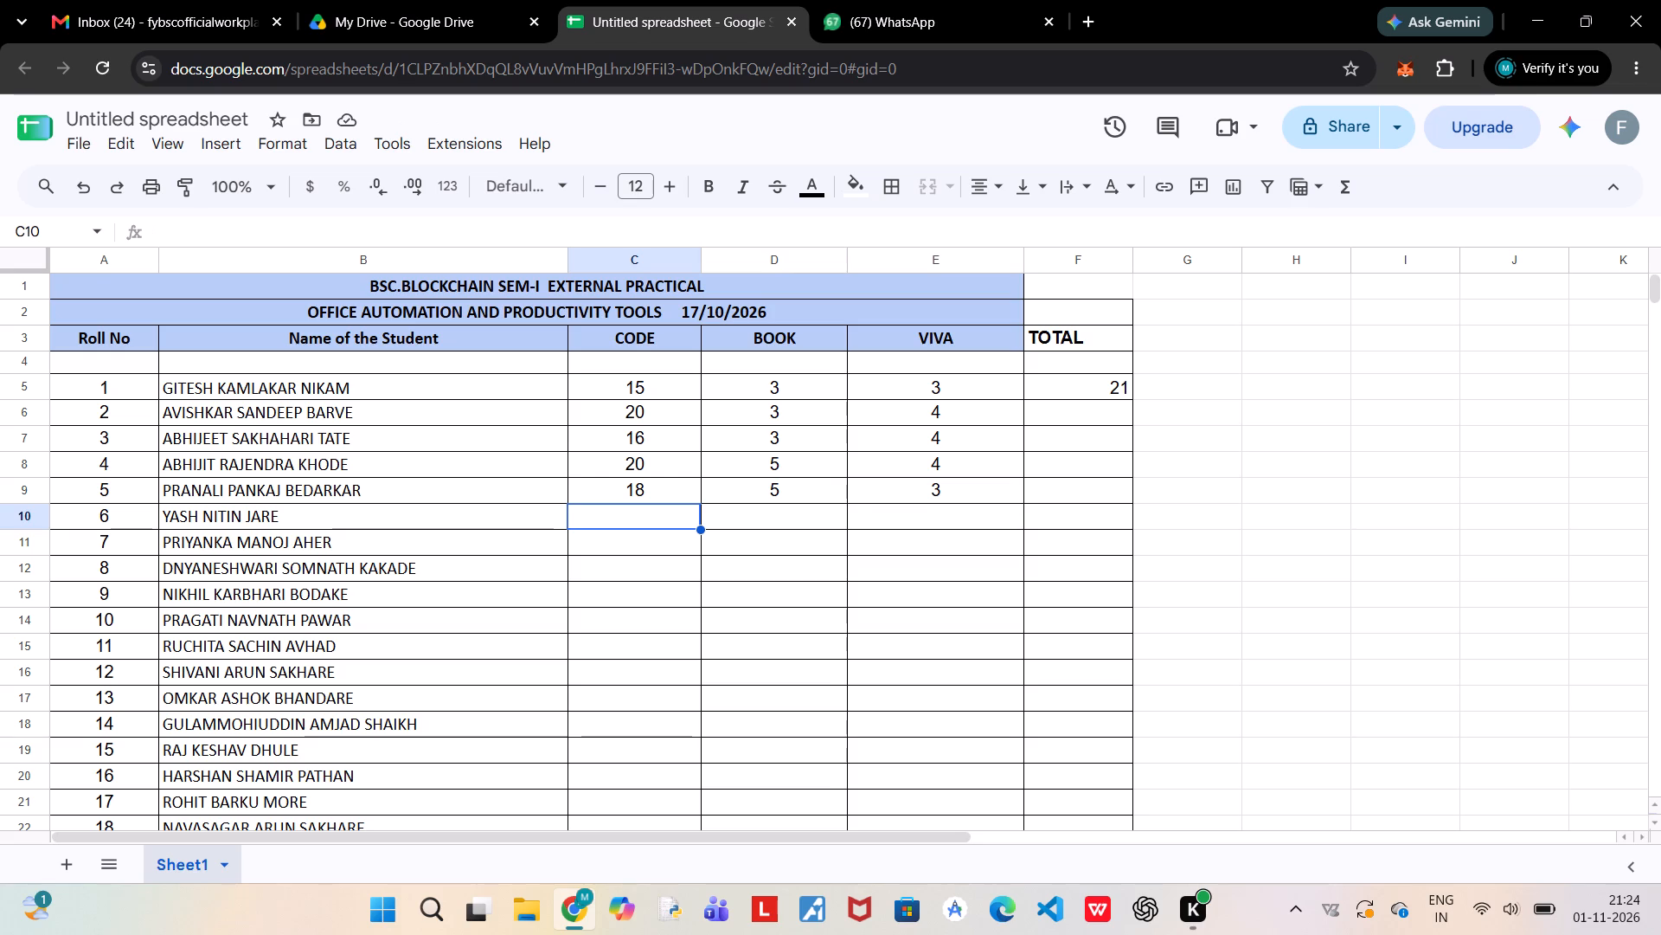
{"action": "type", "text": "20"}
{"action": "key", "text": "Right"}
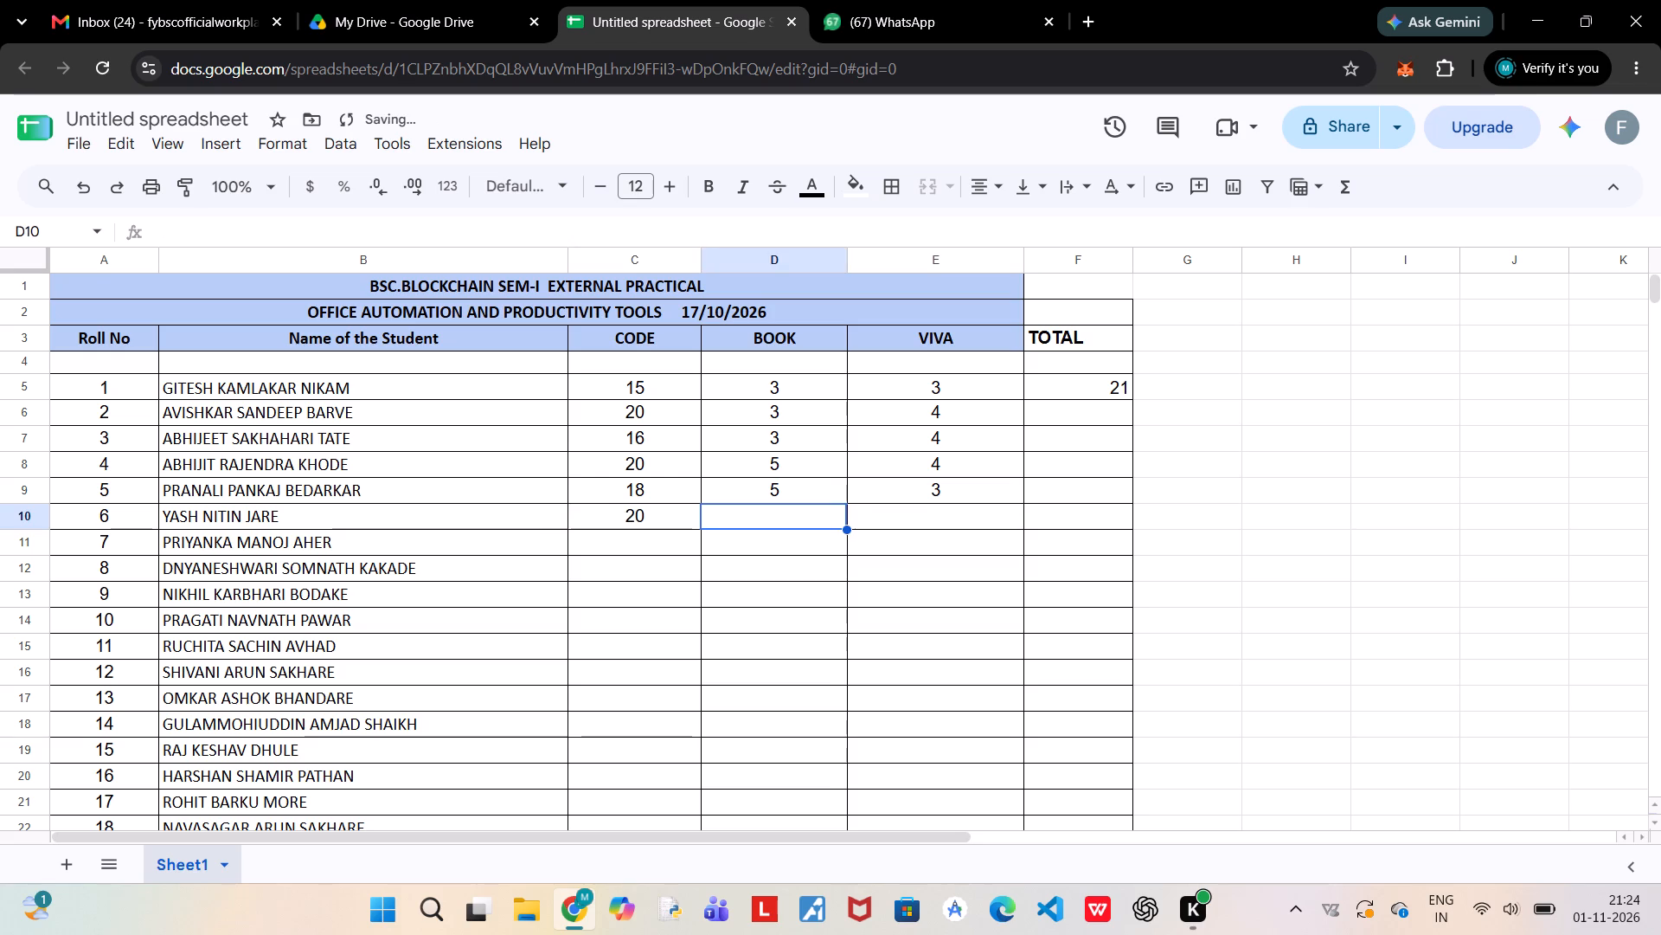
{"action": "key", "text": "5"}
{"action": "key", "text": "Right"}
{"action": "key", "text": "5"}
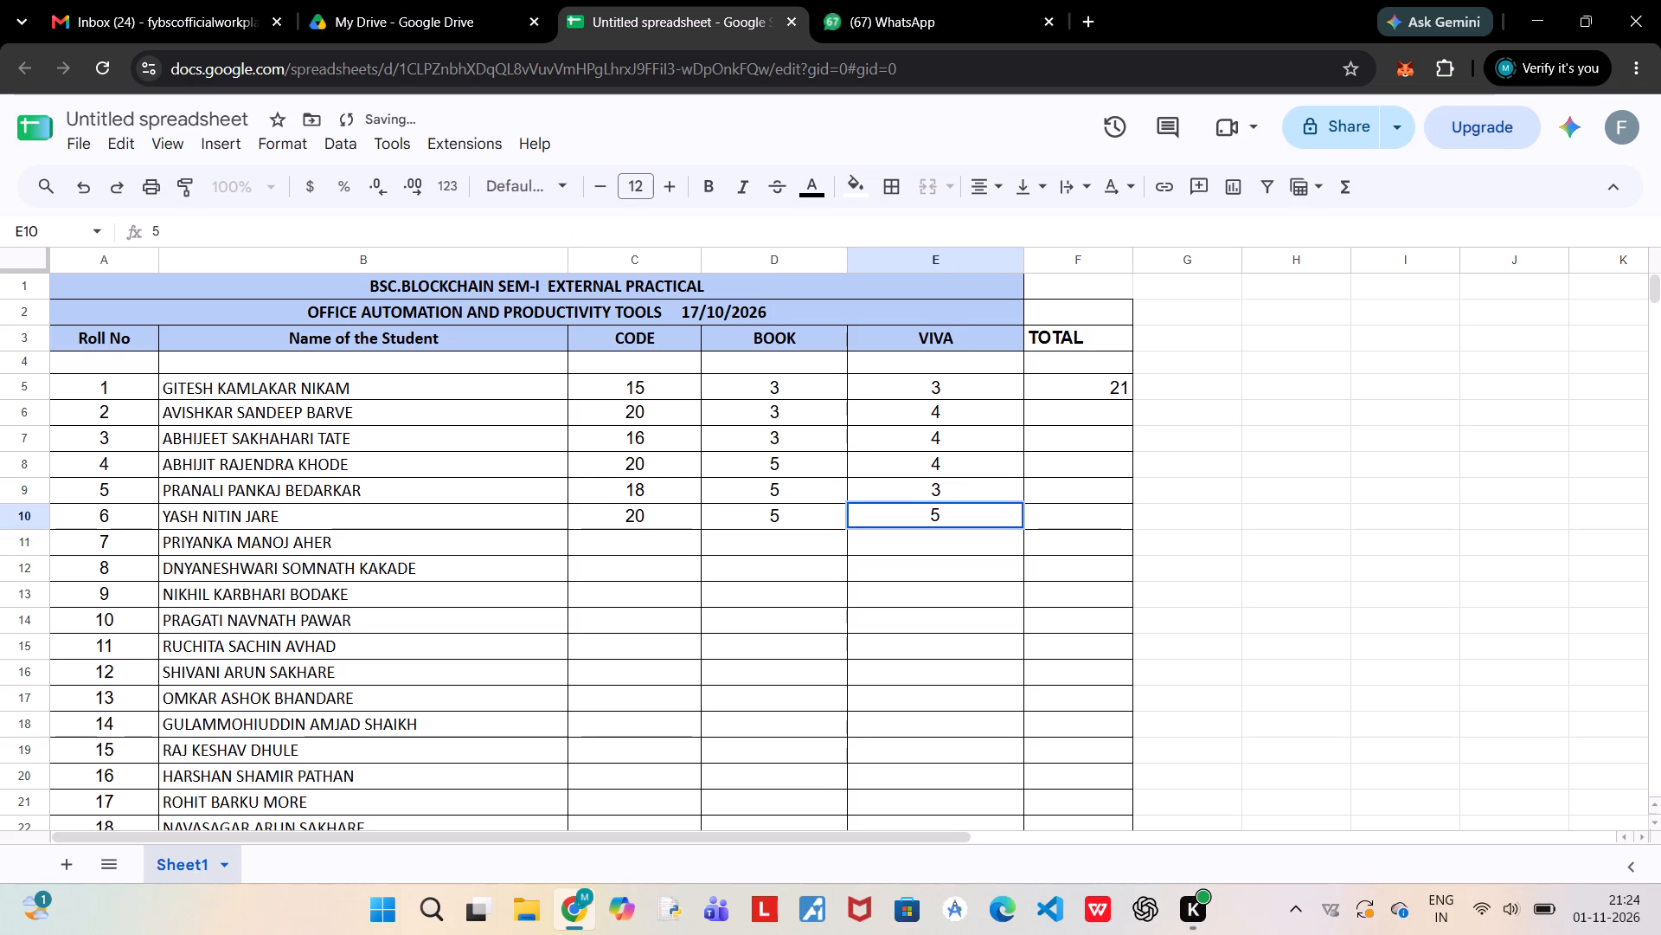
Enter the marks for Roll No 7 in row 11: CODE 20, BOOK 5 and VIVA 4.
{"action": "key", "text": "Left"}
{"action": "key", "text": "Left"}
{"action": "key", "text": "Down"}
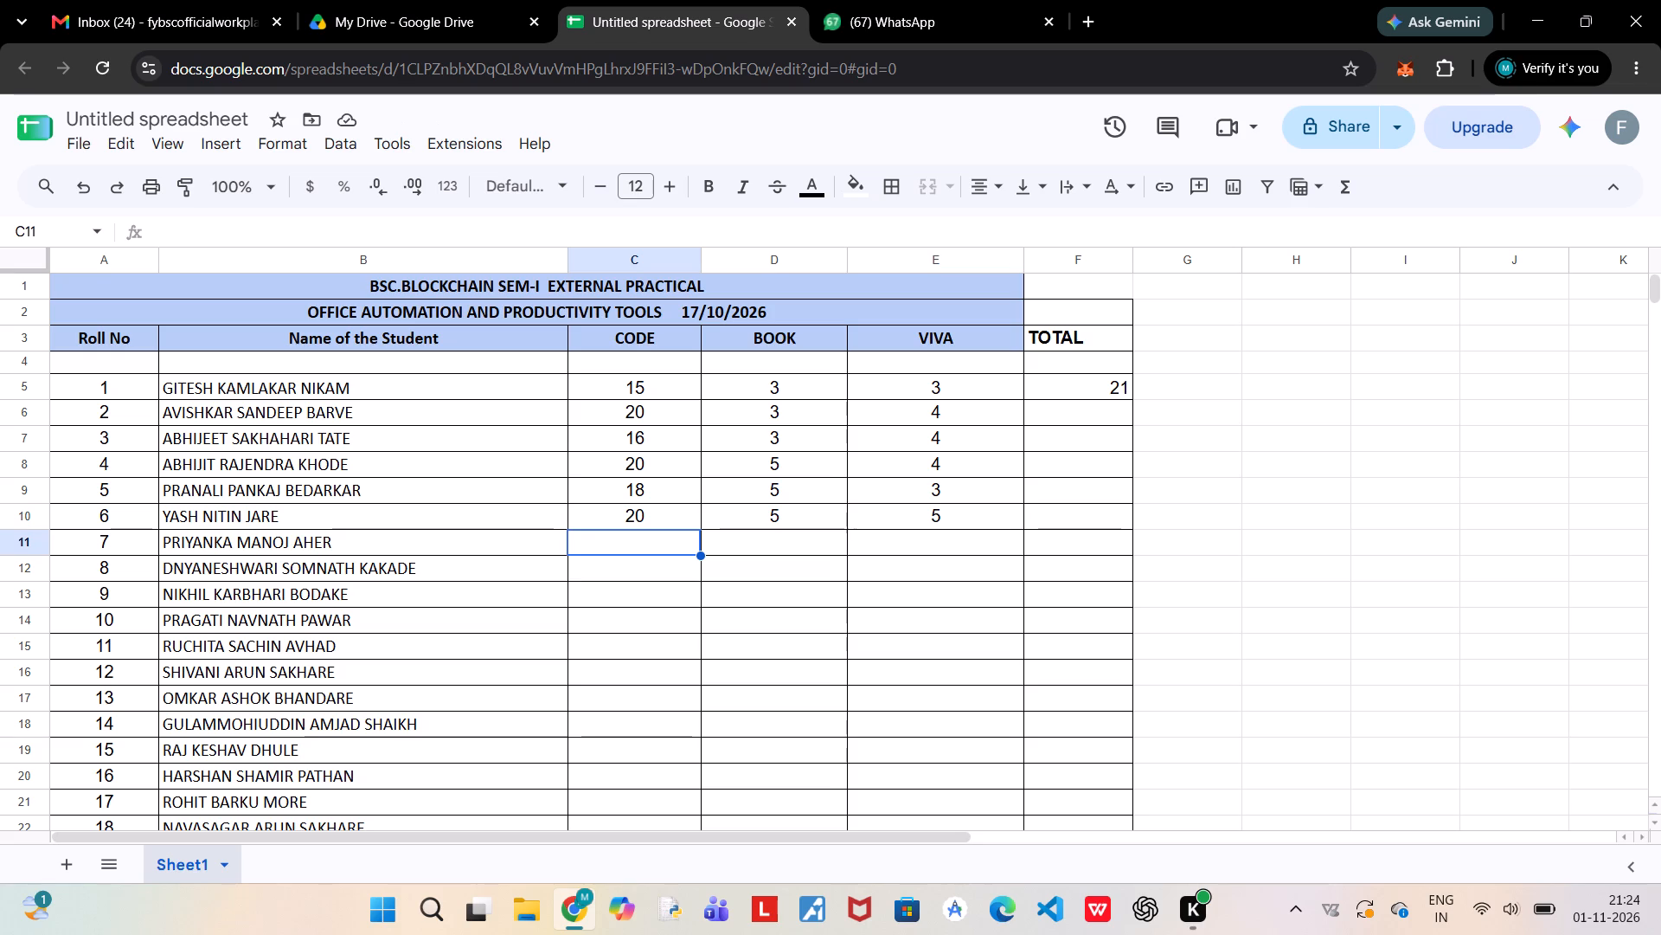
{"action": "type", "text": "20"}
{"action": "key", "text": "Right"}
{"action": "key", "text": "5"}
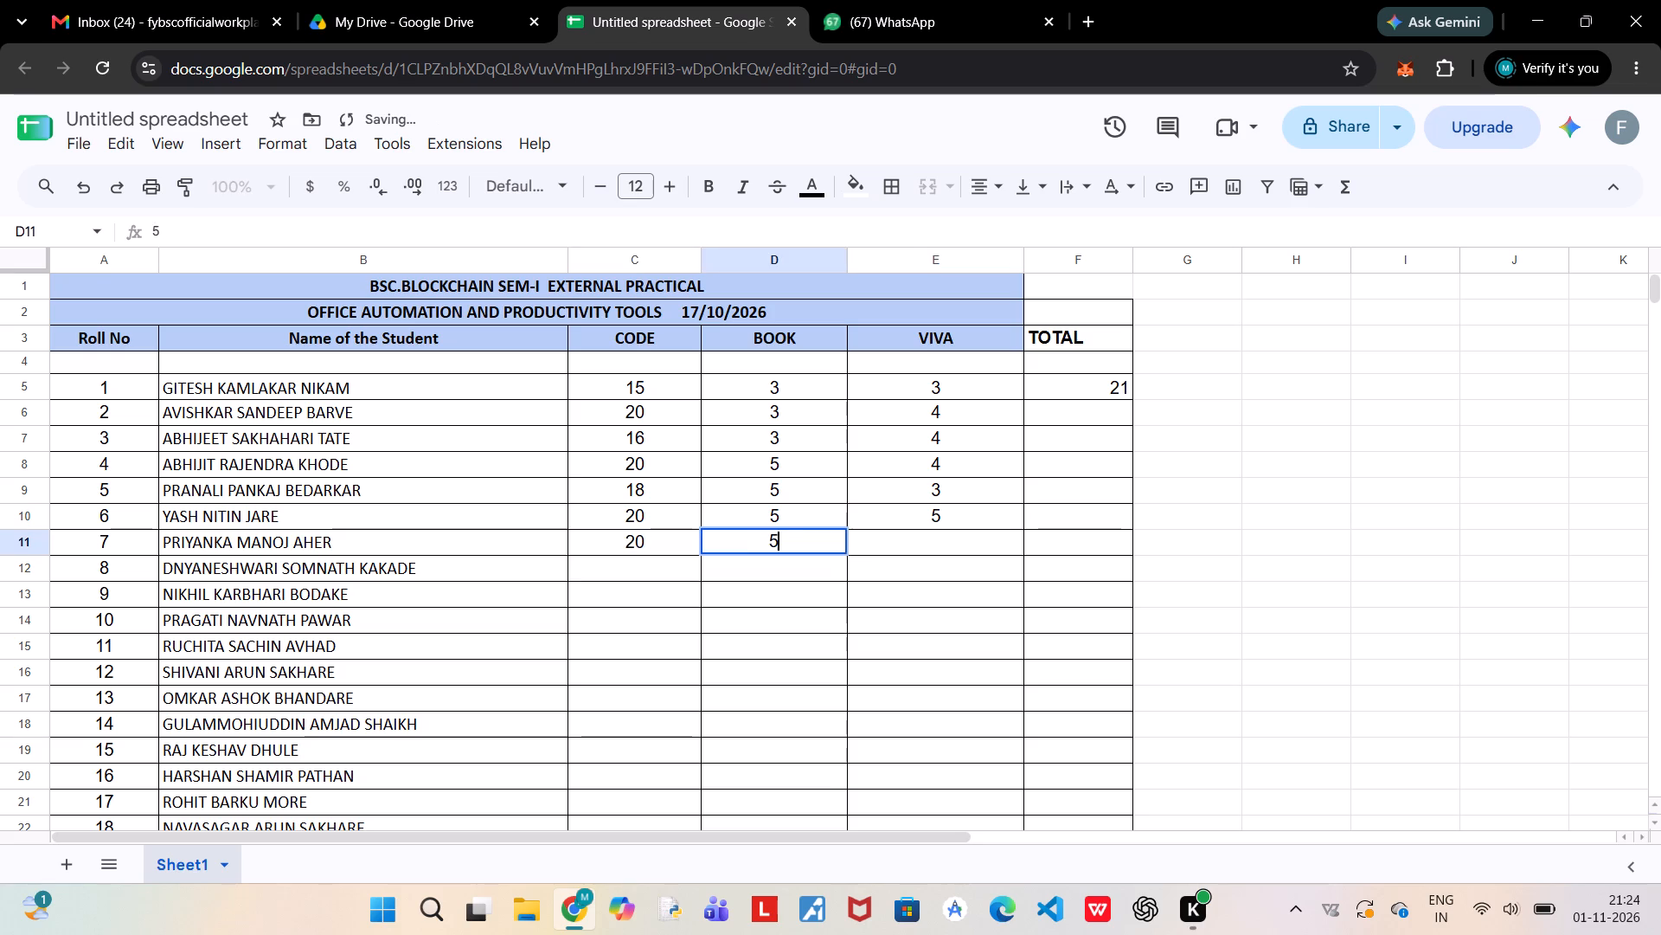
{"action": "key", "text": "Right"}
{"action": "key", "text": "4"}
{"action": "key", "text": "Left"}
{"action": "key", "text": "Left"}
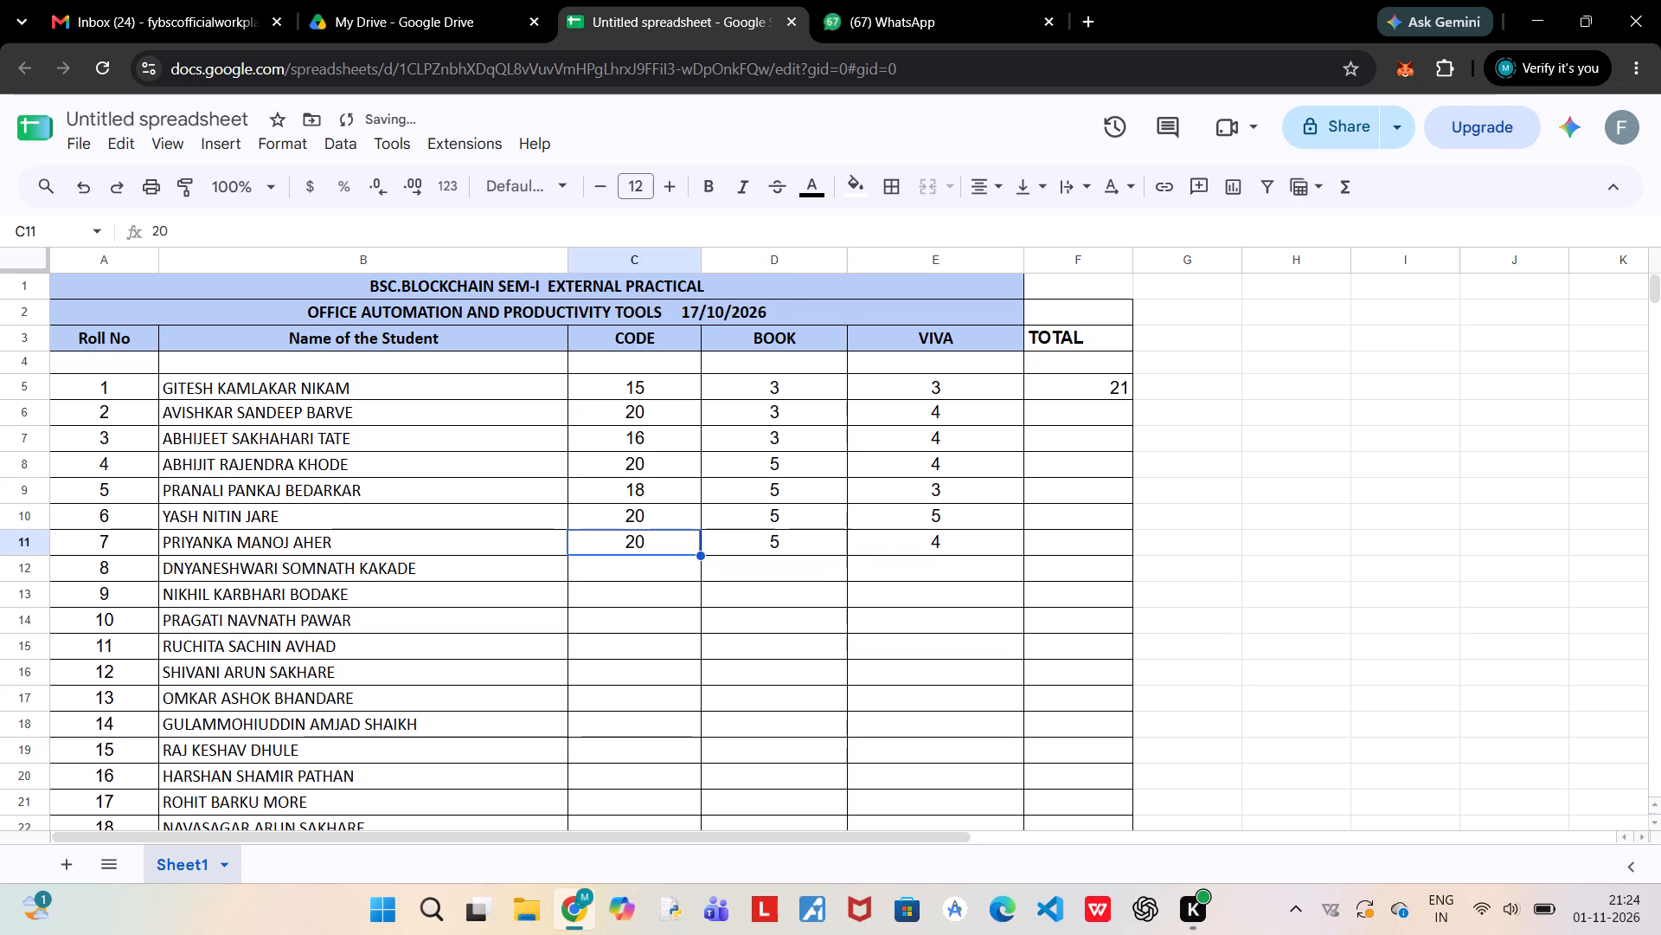
Enter the marks for Roll No 8 in row 12: CODE 20, BOOK 5 and VIVA 5.
{"action": "key", "text": "Down"}
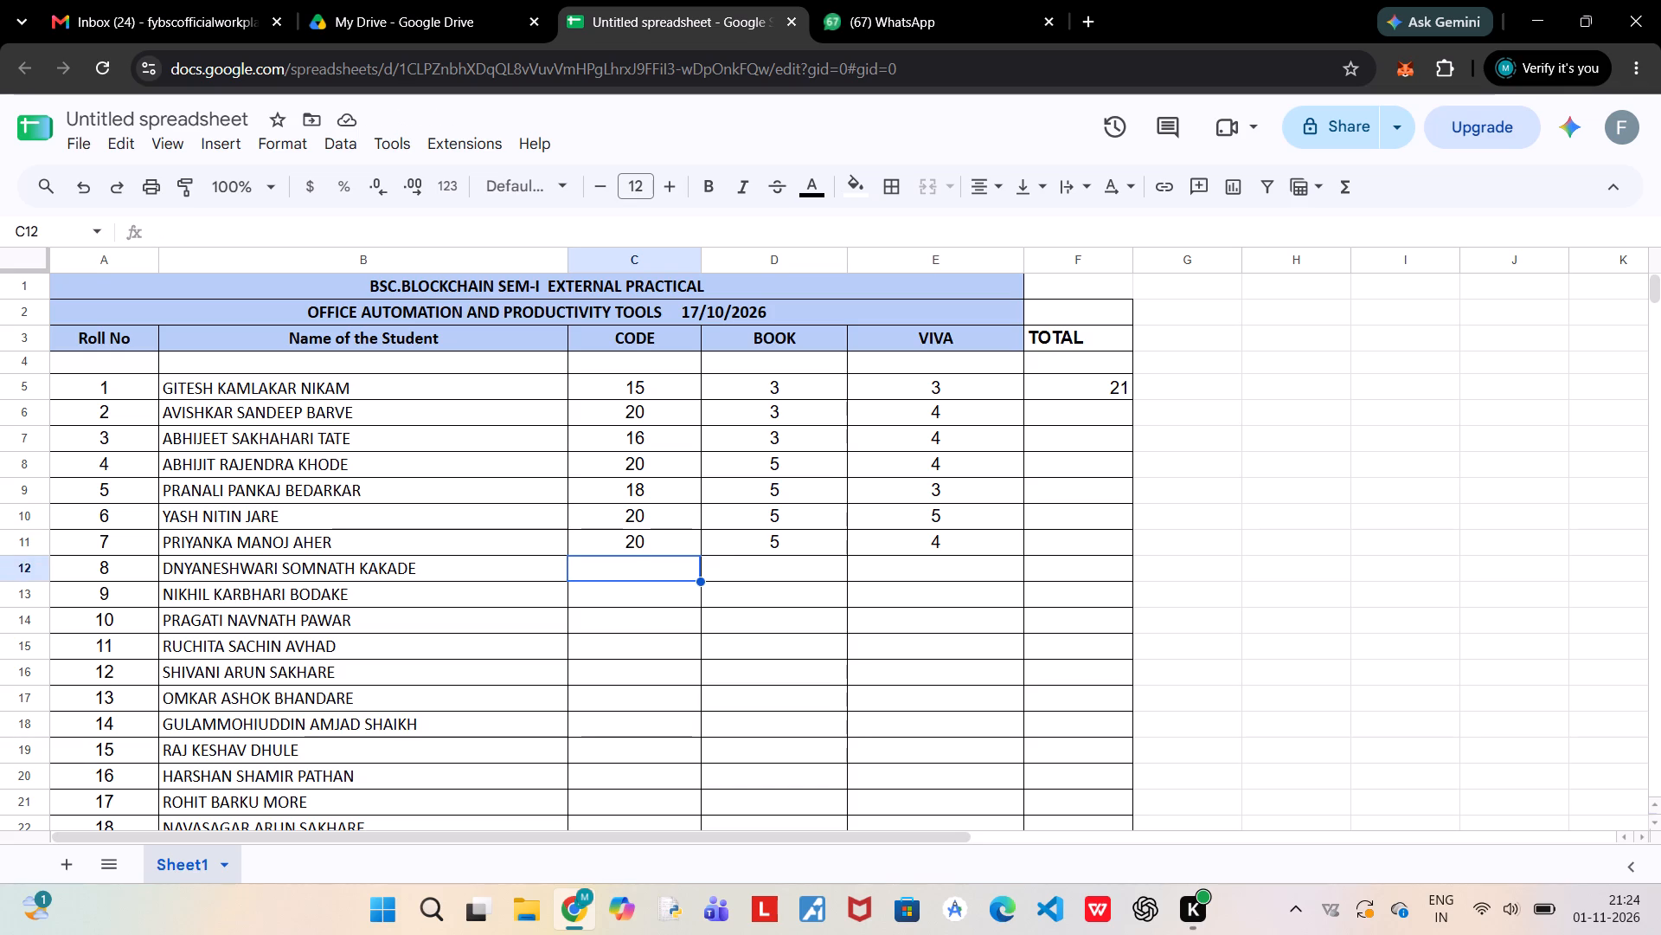
{"action": "type", "text": "20"}
{"action": "key", "text": "Right"}
{"action": "key", "text": "5"}
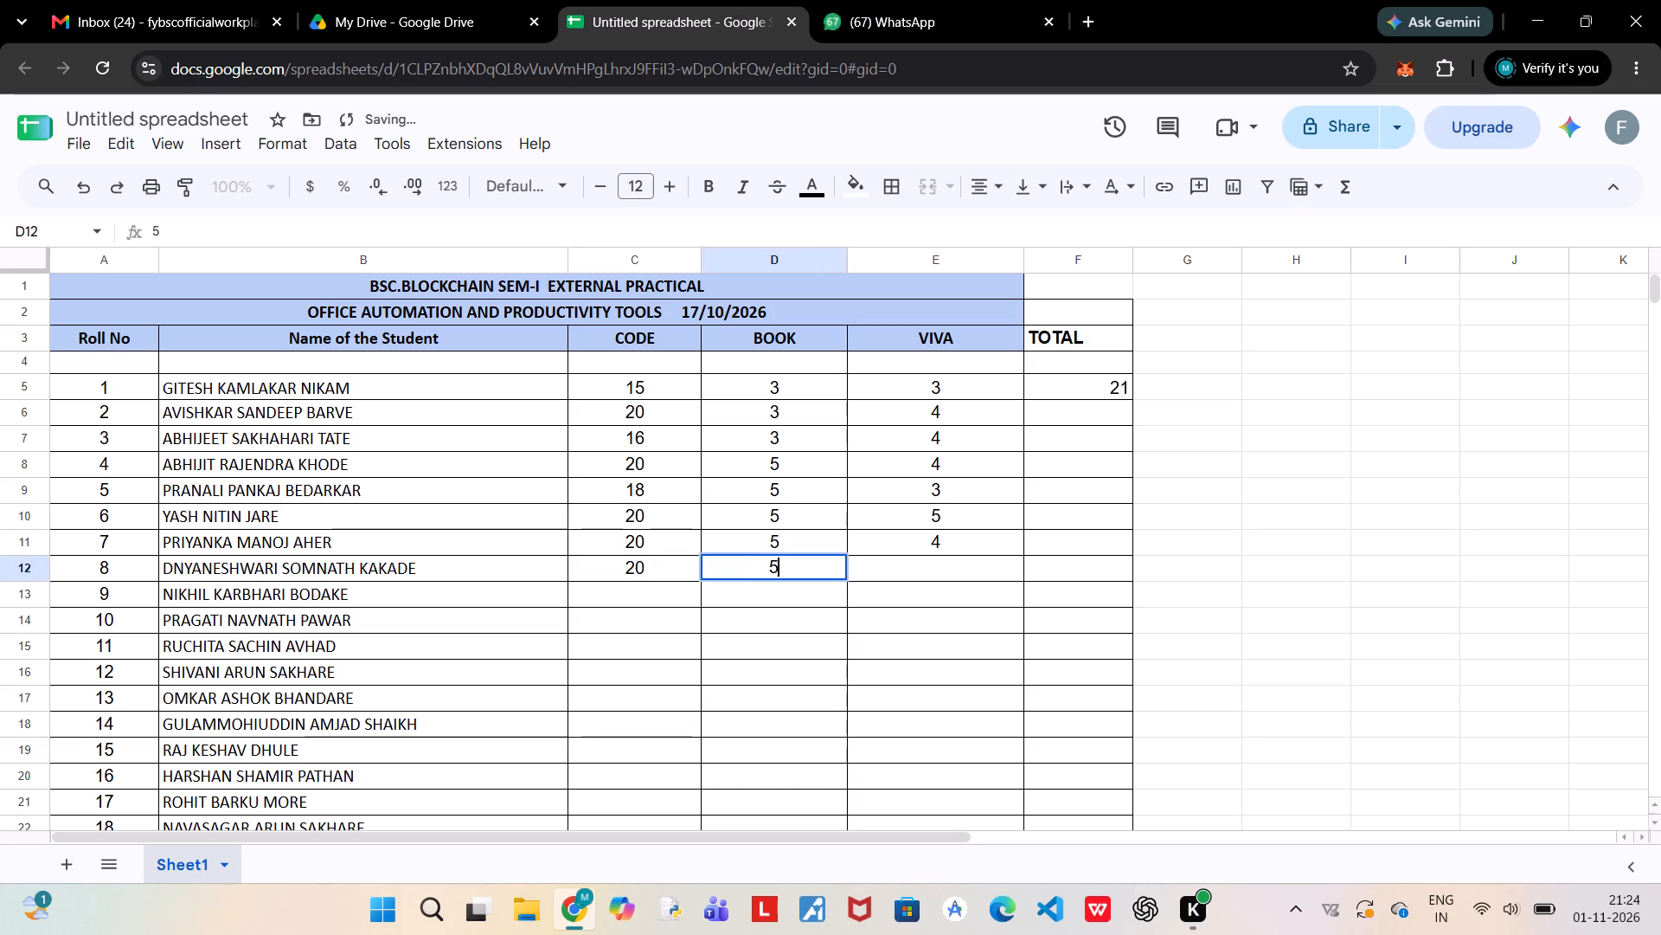
{"action": "key", "text": "Right"}
{"action": "key", "text": "5"}
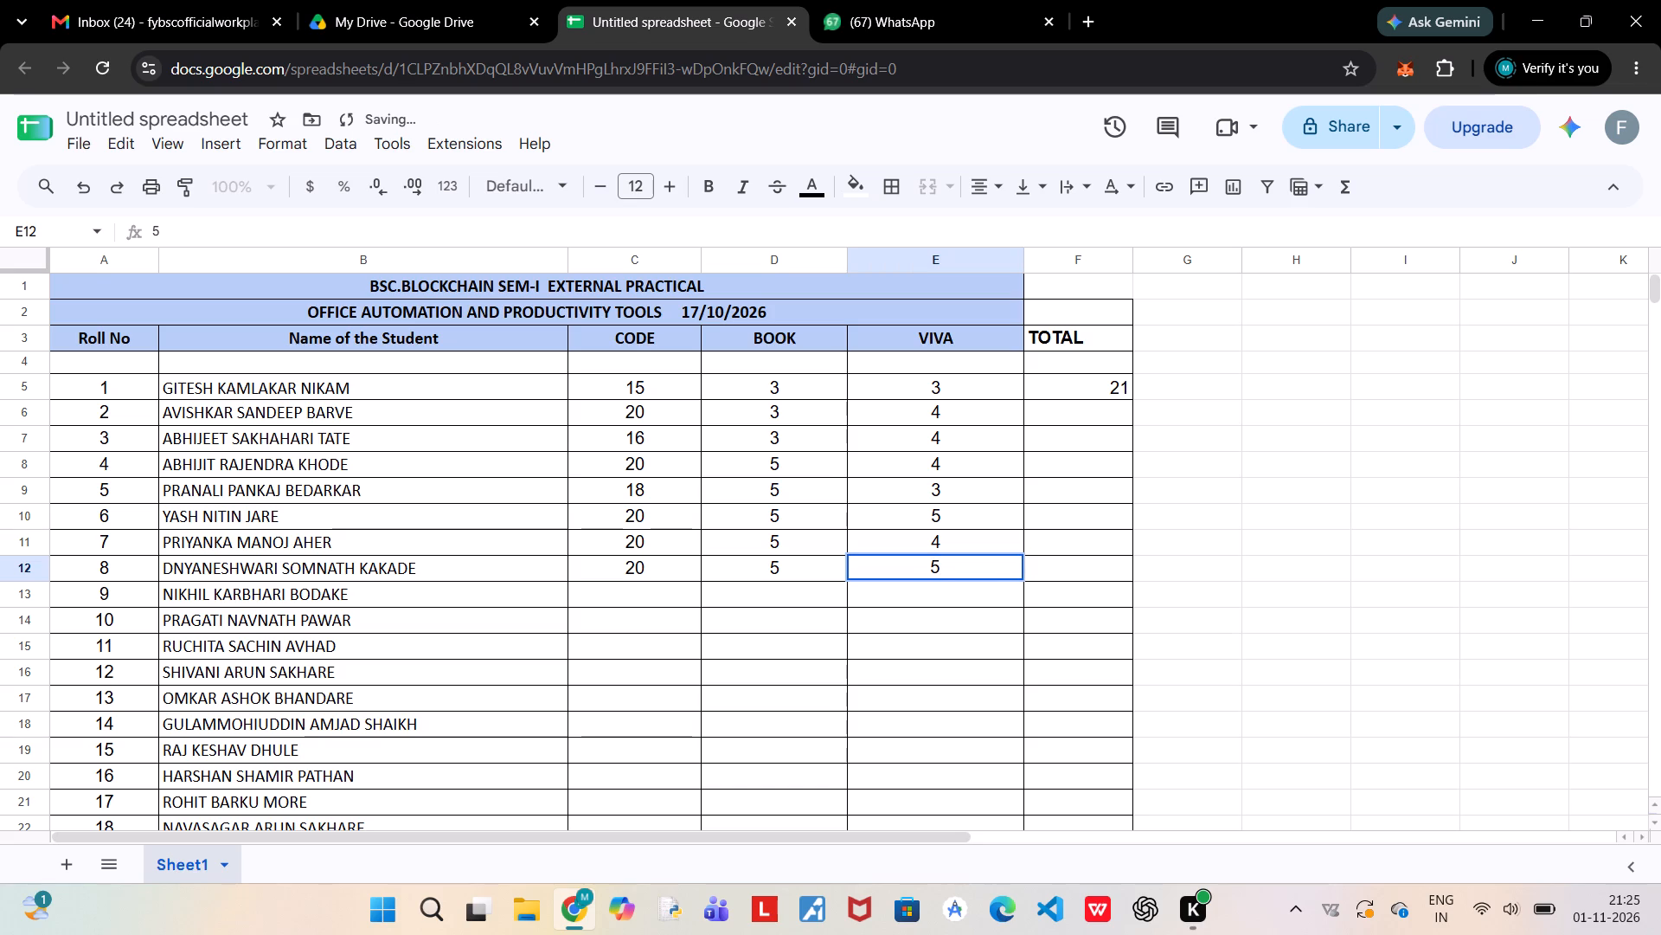
{"action": "key", "text": "Left"}
Enter the marks for Roll No 9 in row 13: CODE 15, BOOK 5 and VIVA 3.
{"action": "key", "text": "Left"}
{"action": "key", "text": "Down"}
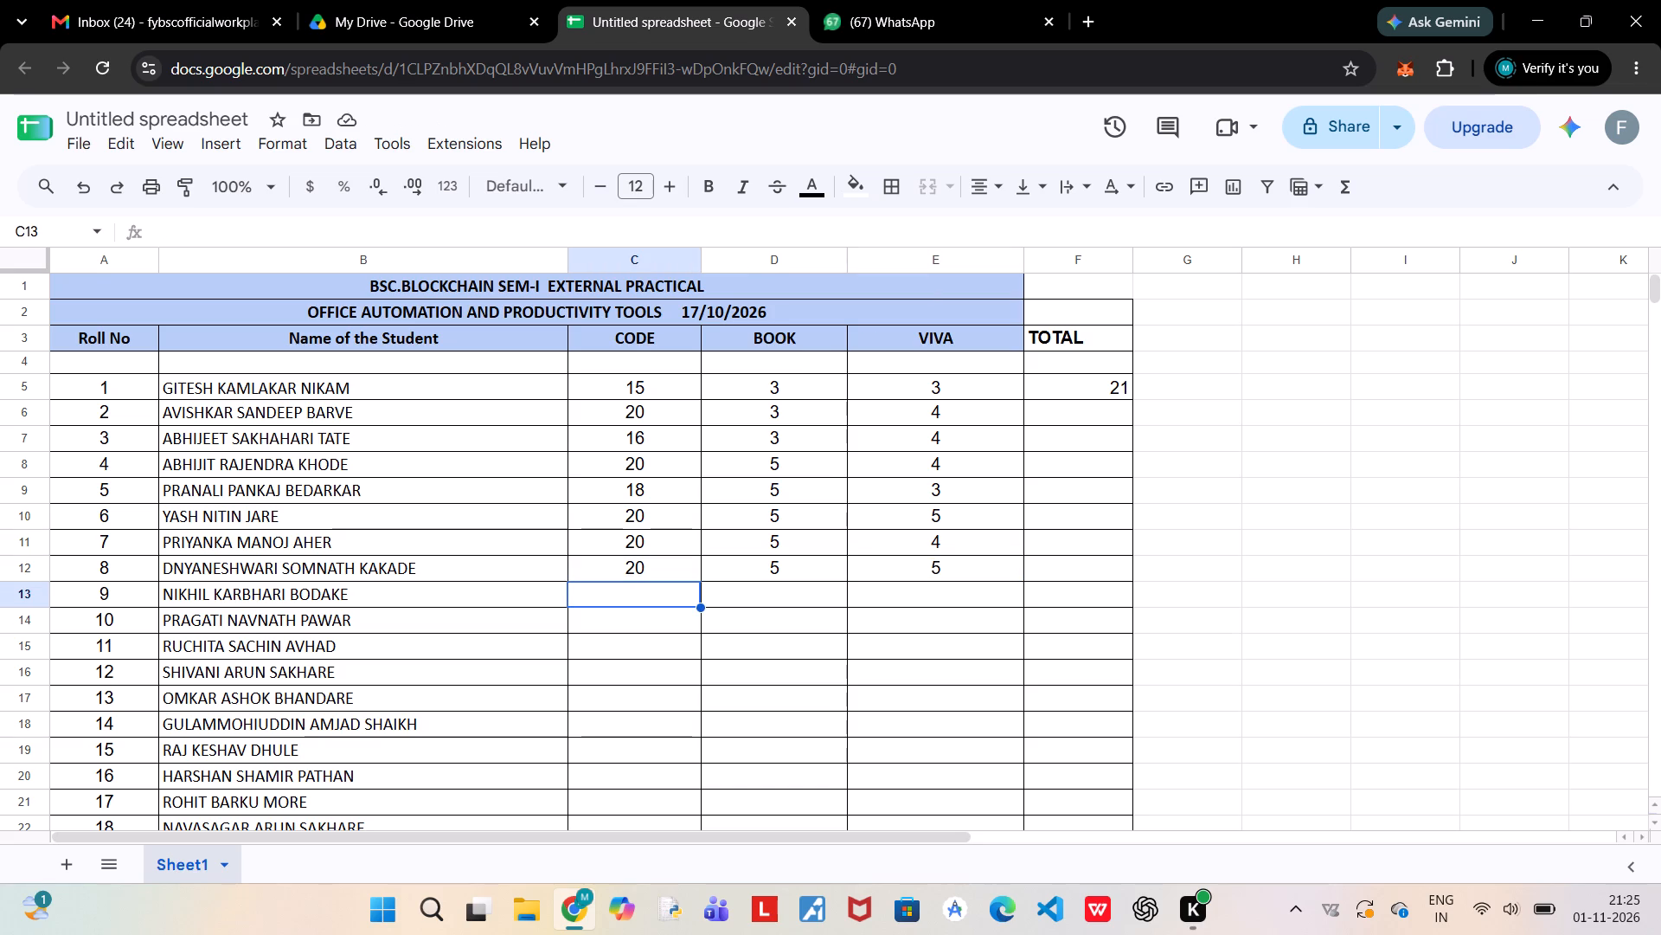
{"action": "type", "text": "15"}
{"action": "key", "text": "Right"}
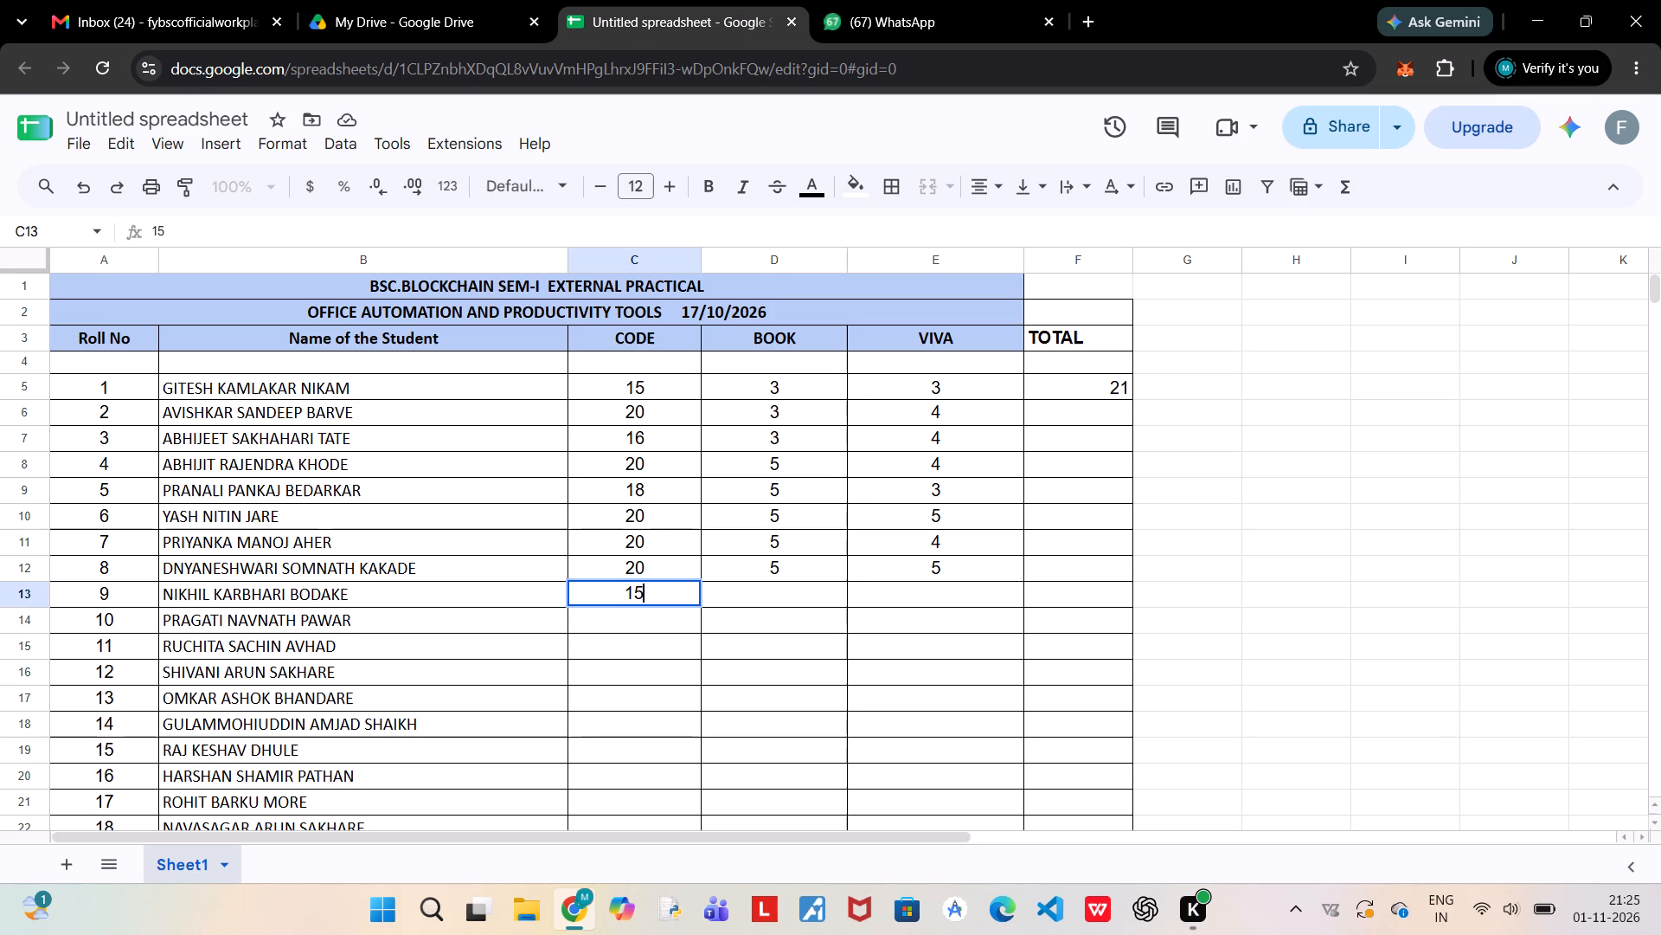
{"action": "key", "text": "5"}
{"action": "key", "text": "Right"}
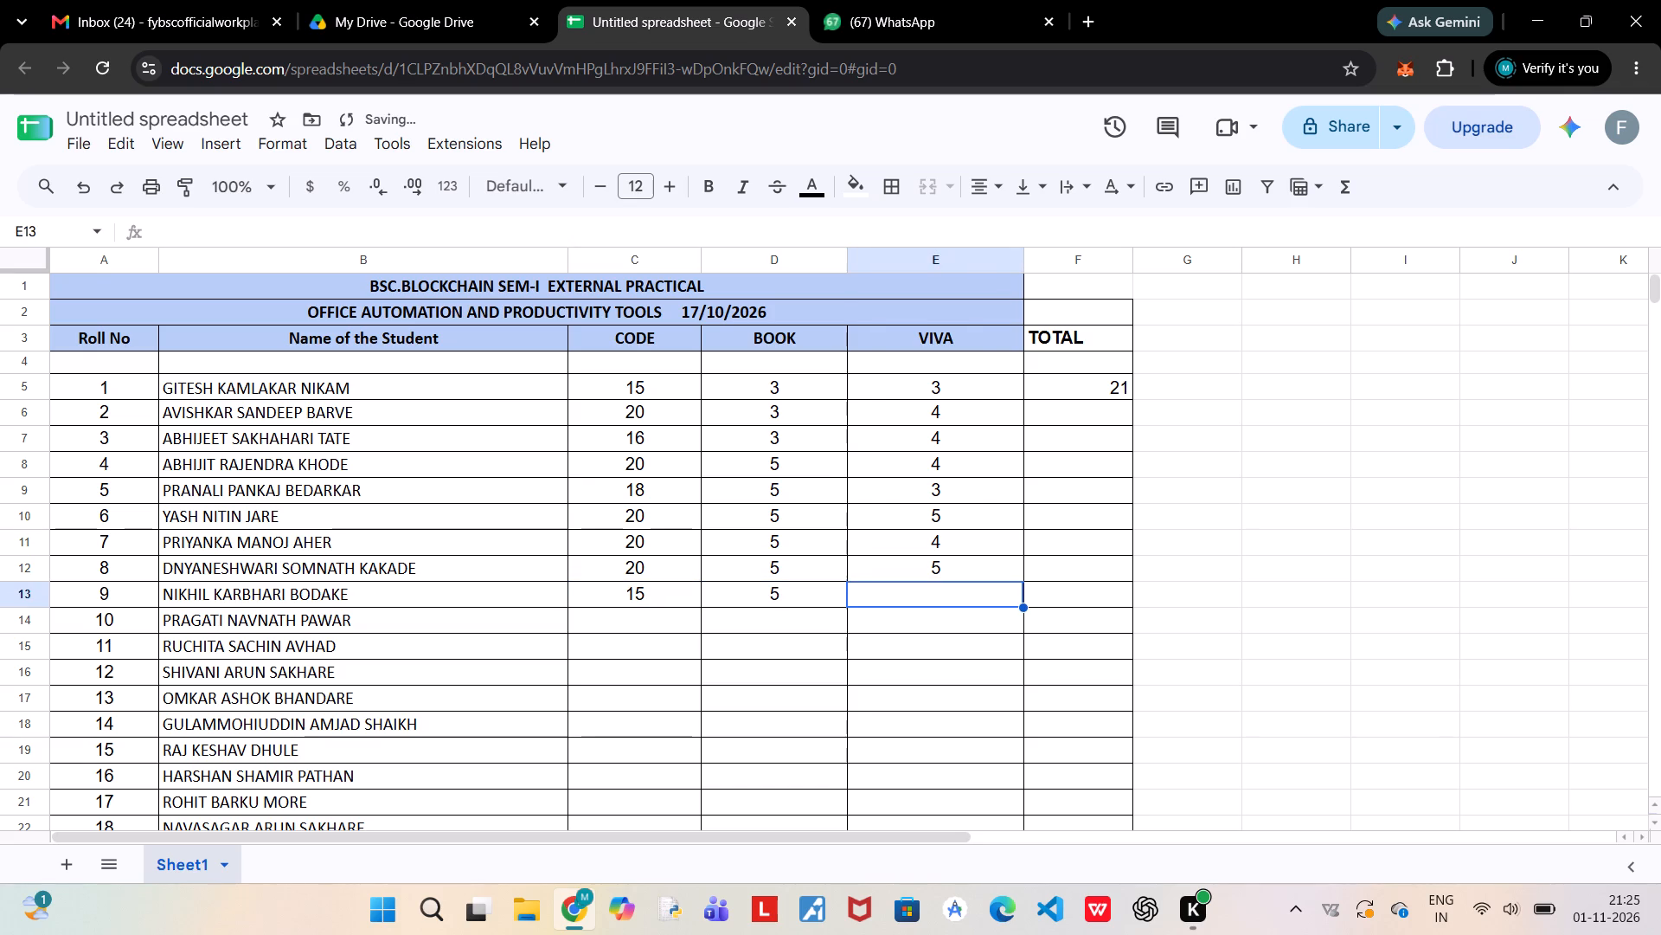
{"action": "key", "text": "3"}
{"action": "key", "text": "Down"}
Skip Roll No 10 and enter the marks for Roll No 11 in row 15: CODE 15, BOOK 5 and VIVA 3.
{"action": "key", "text": "Left"}
{"action": "key", "text": "Left"}
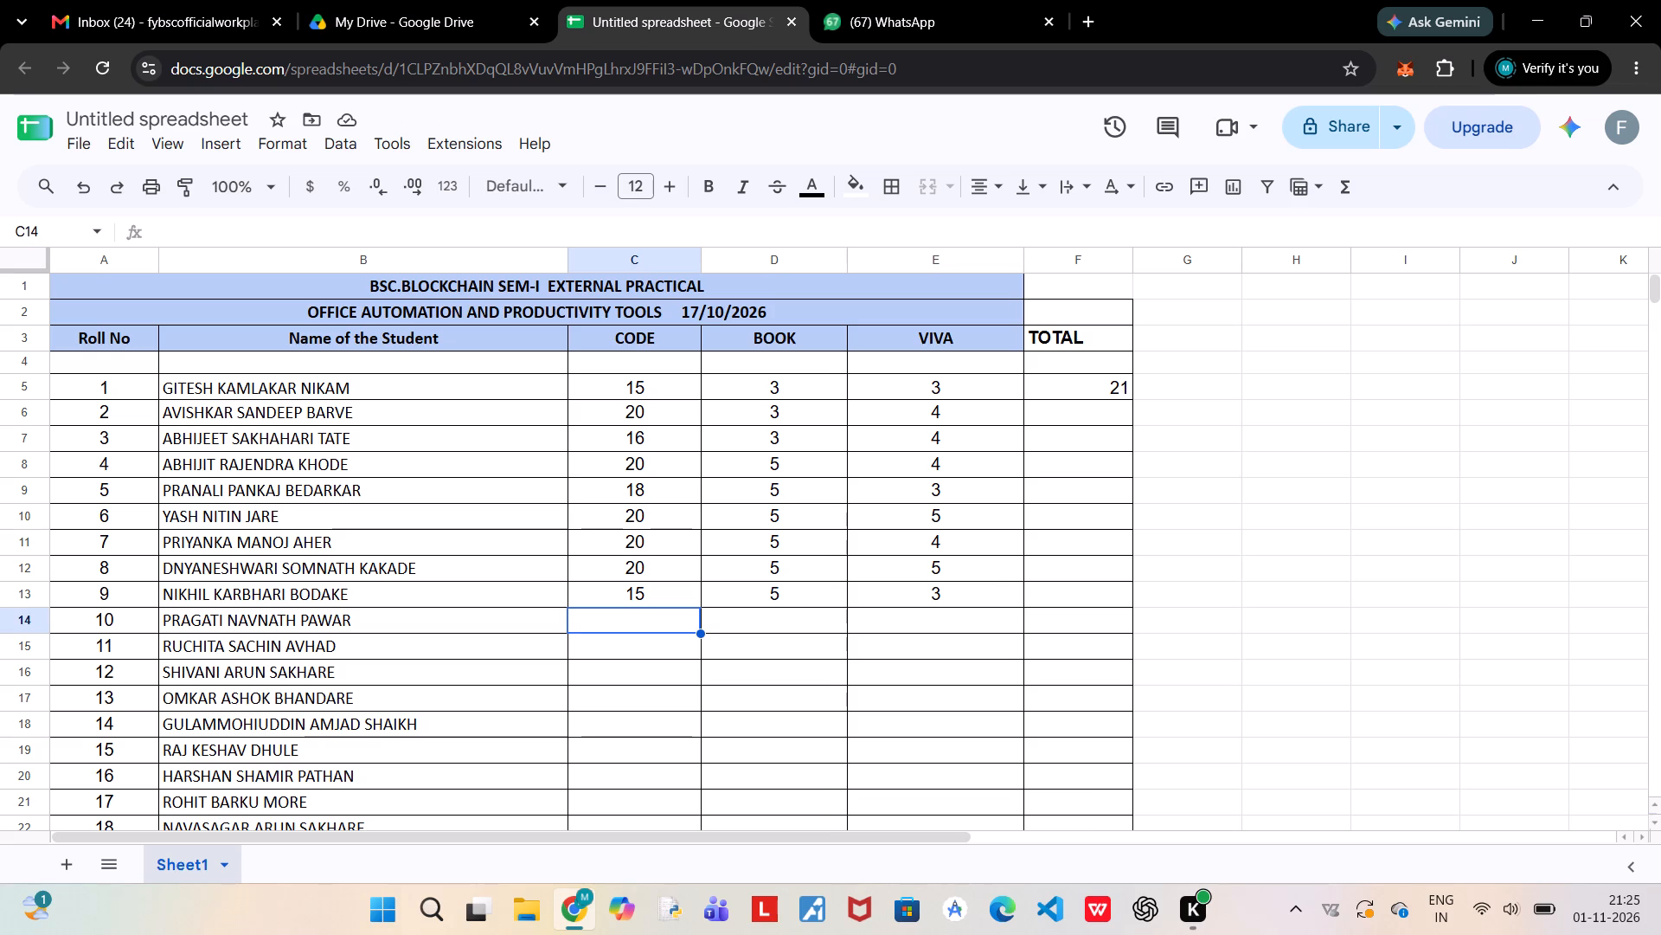
{"action": "key", "text": "Down"}
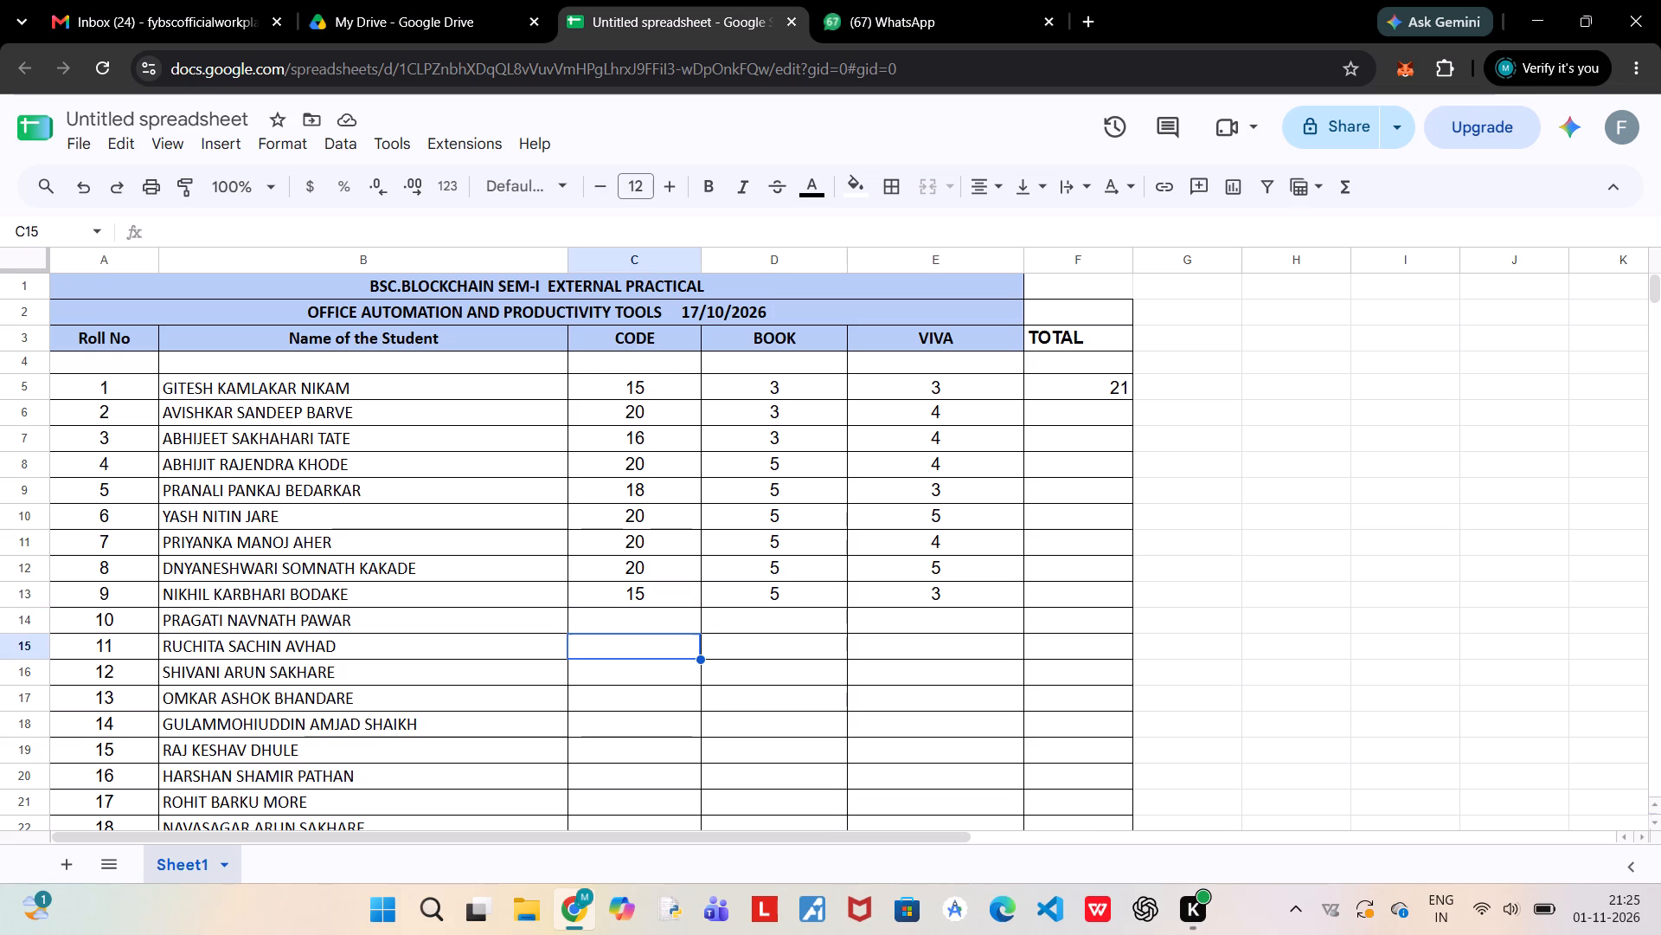
{"action": "type", "text": "15"}
{"action": "key", "text": "Right"}
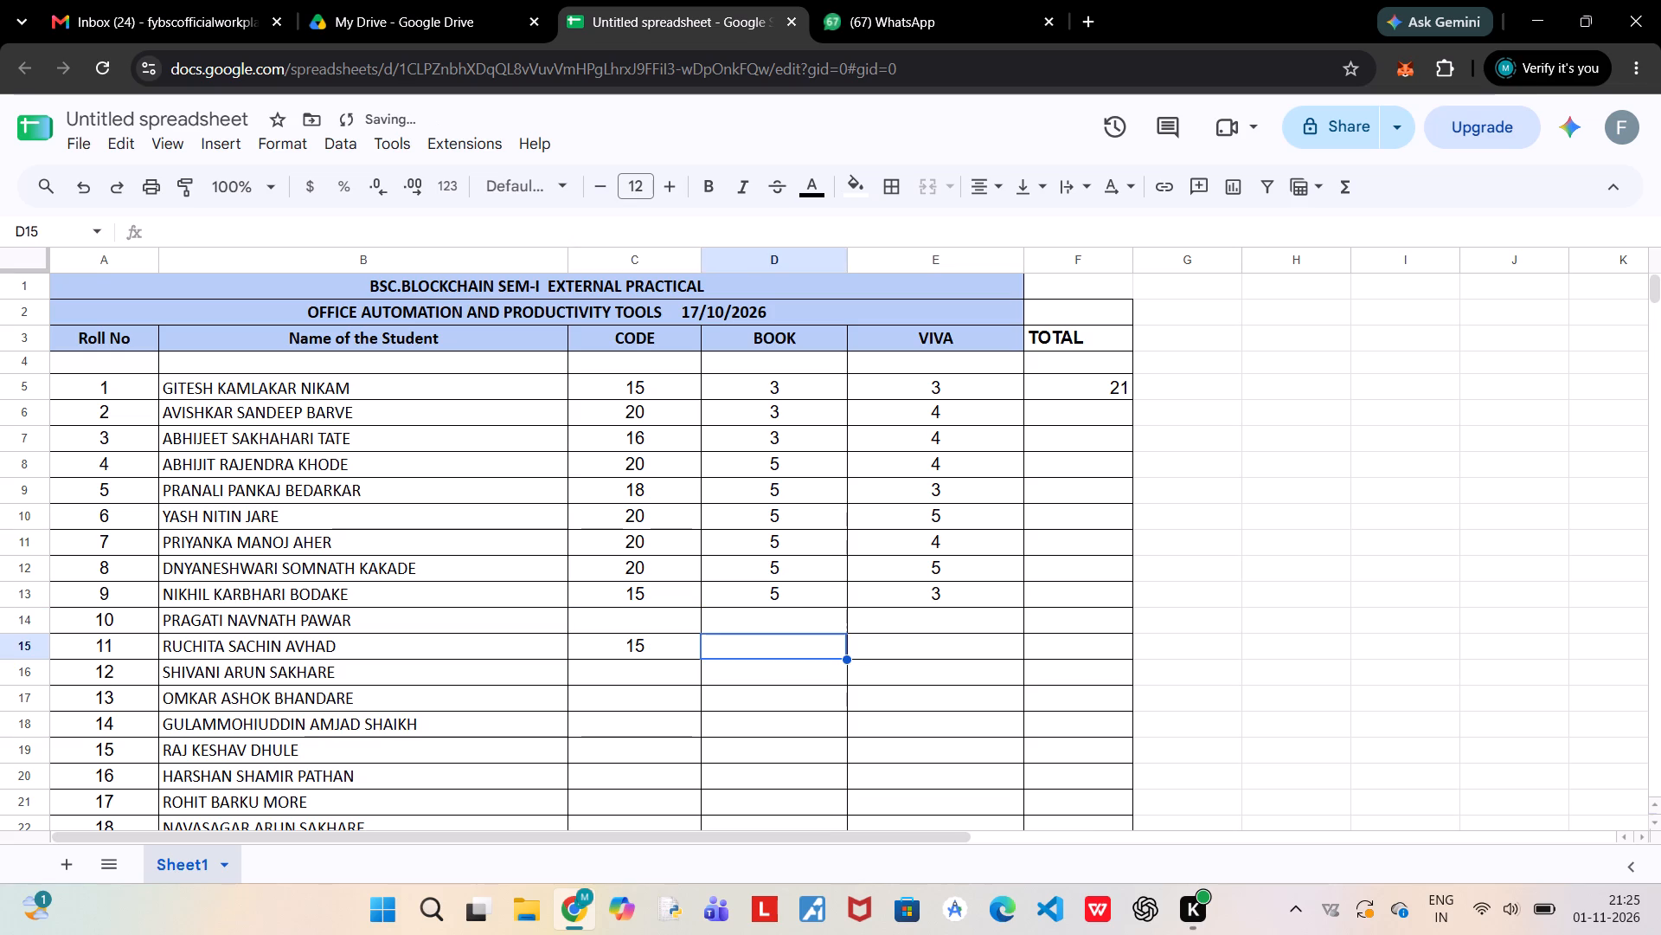
{"action": "key", "text": "5"}
{"action": "key", "text": "Right"}
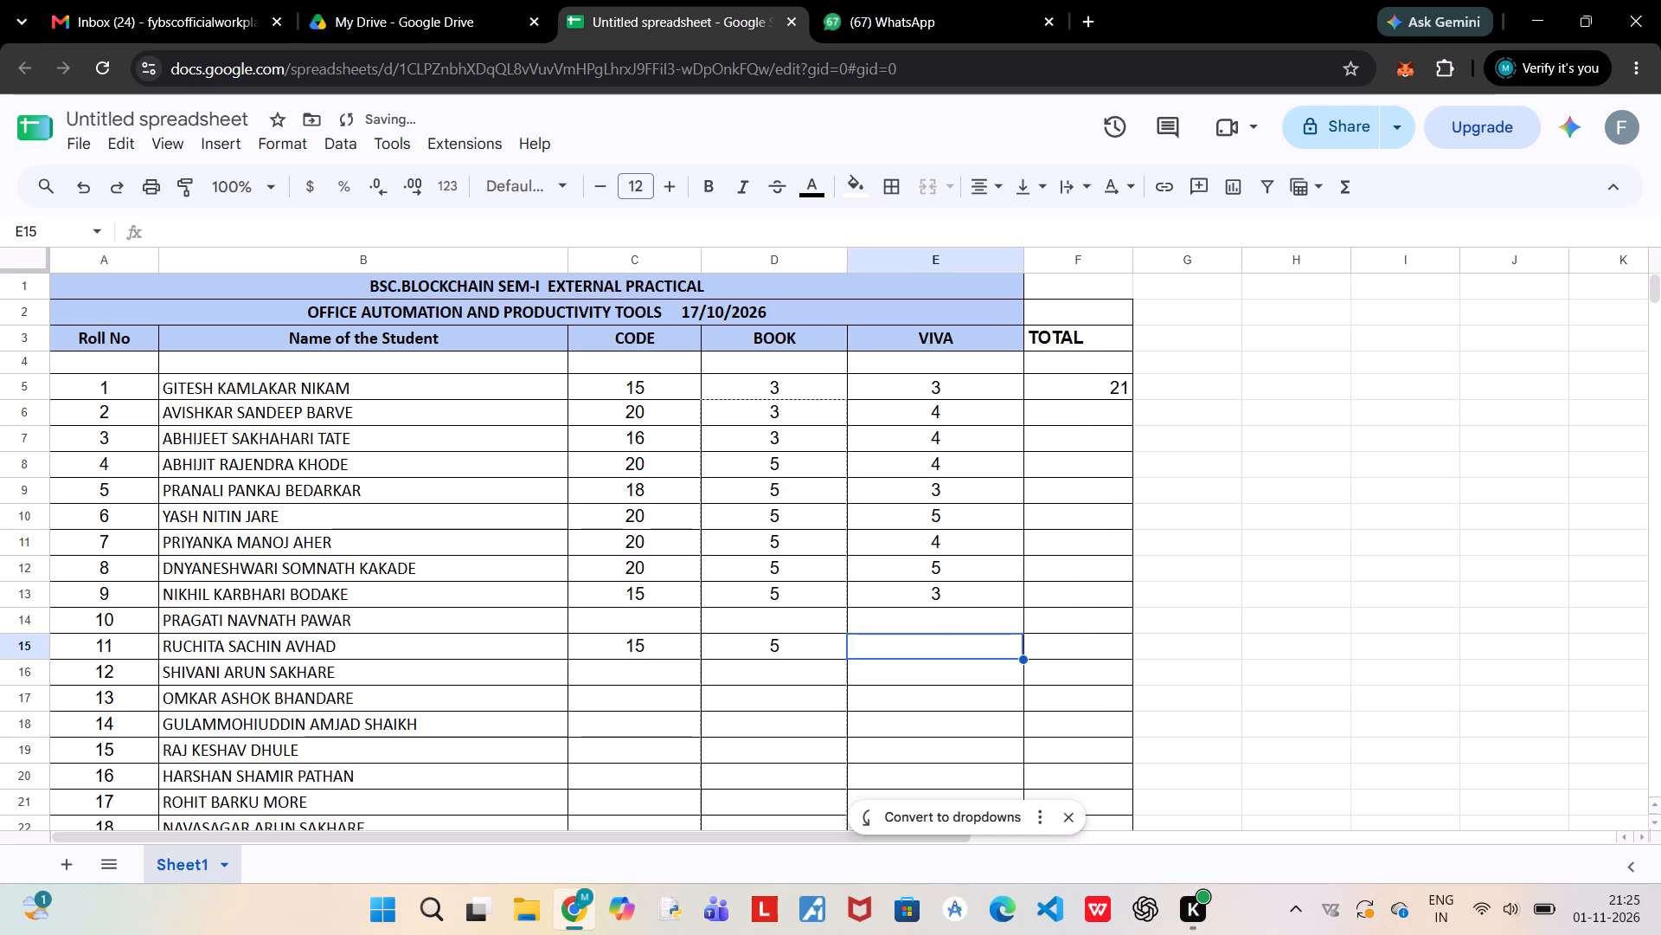
{"action": "key", "text": "3"}
{"action": "key", "text": "Down"}
Skip Roll No 12 and enter the marks for Roll No 13 in row 17: CODE 15, BOOK 3 and VIVA 3.
{"action": "key", "text": "Left"}
{"action": "key", "text": "Left"}
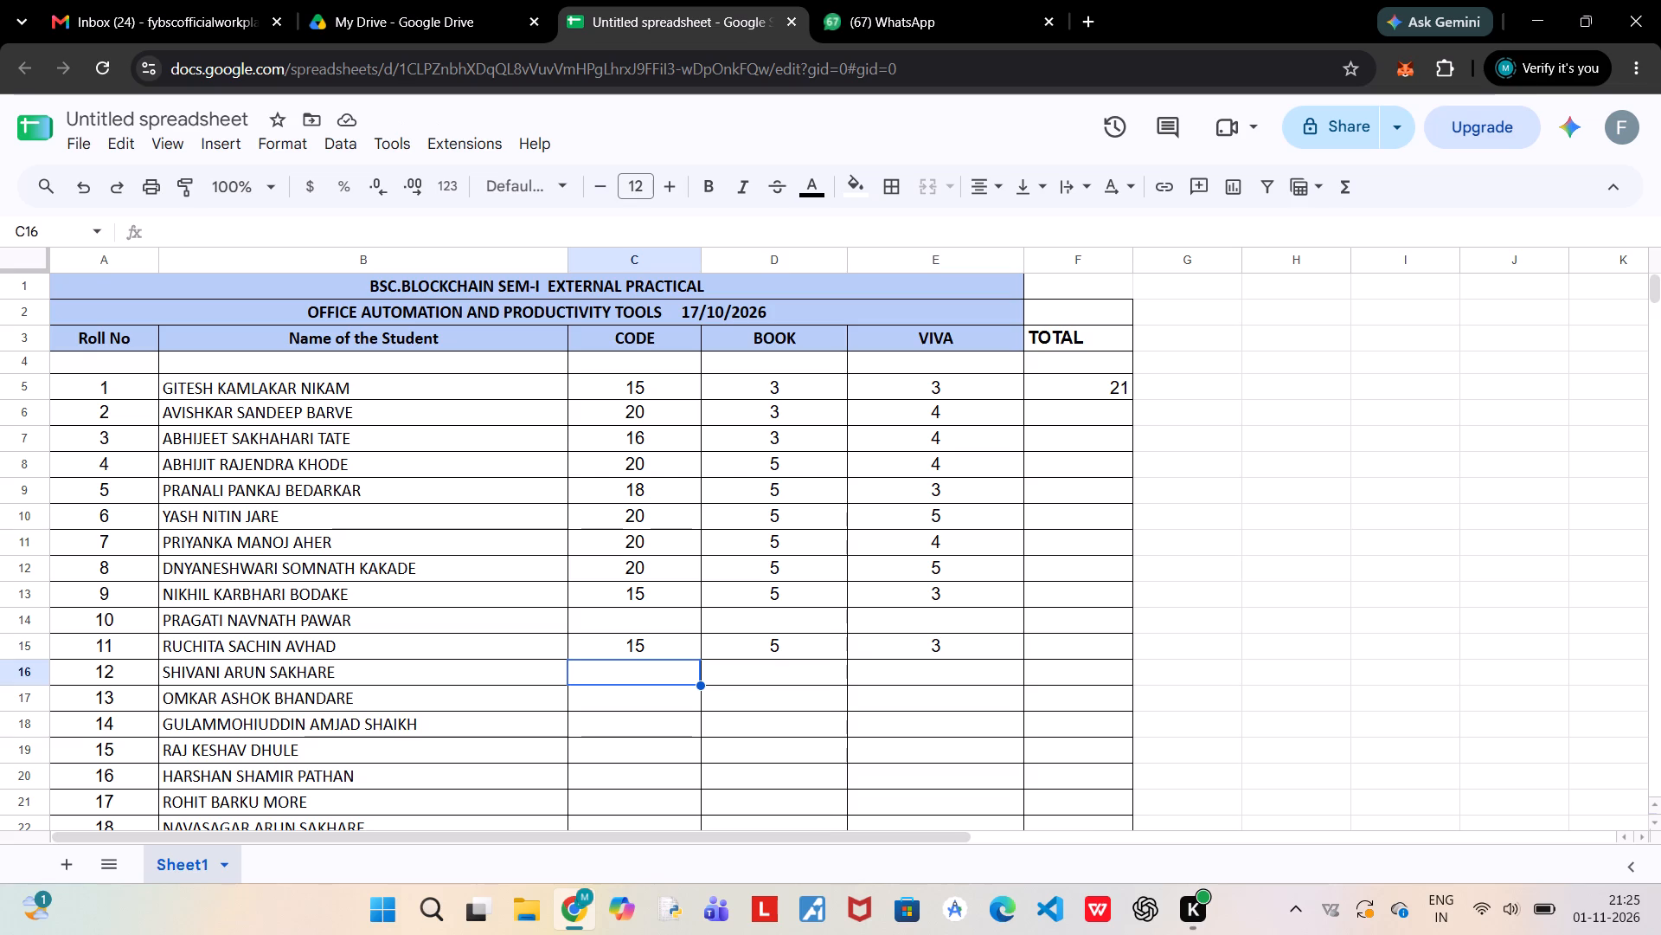
{"action": "key", "text": "Down"}
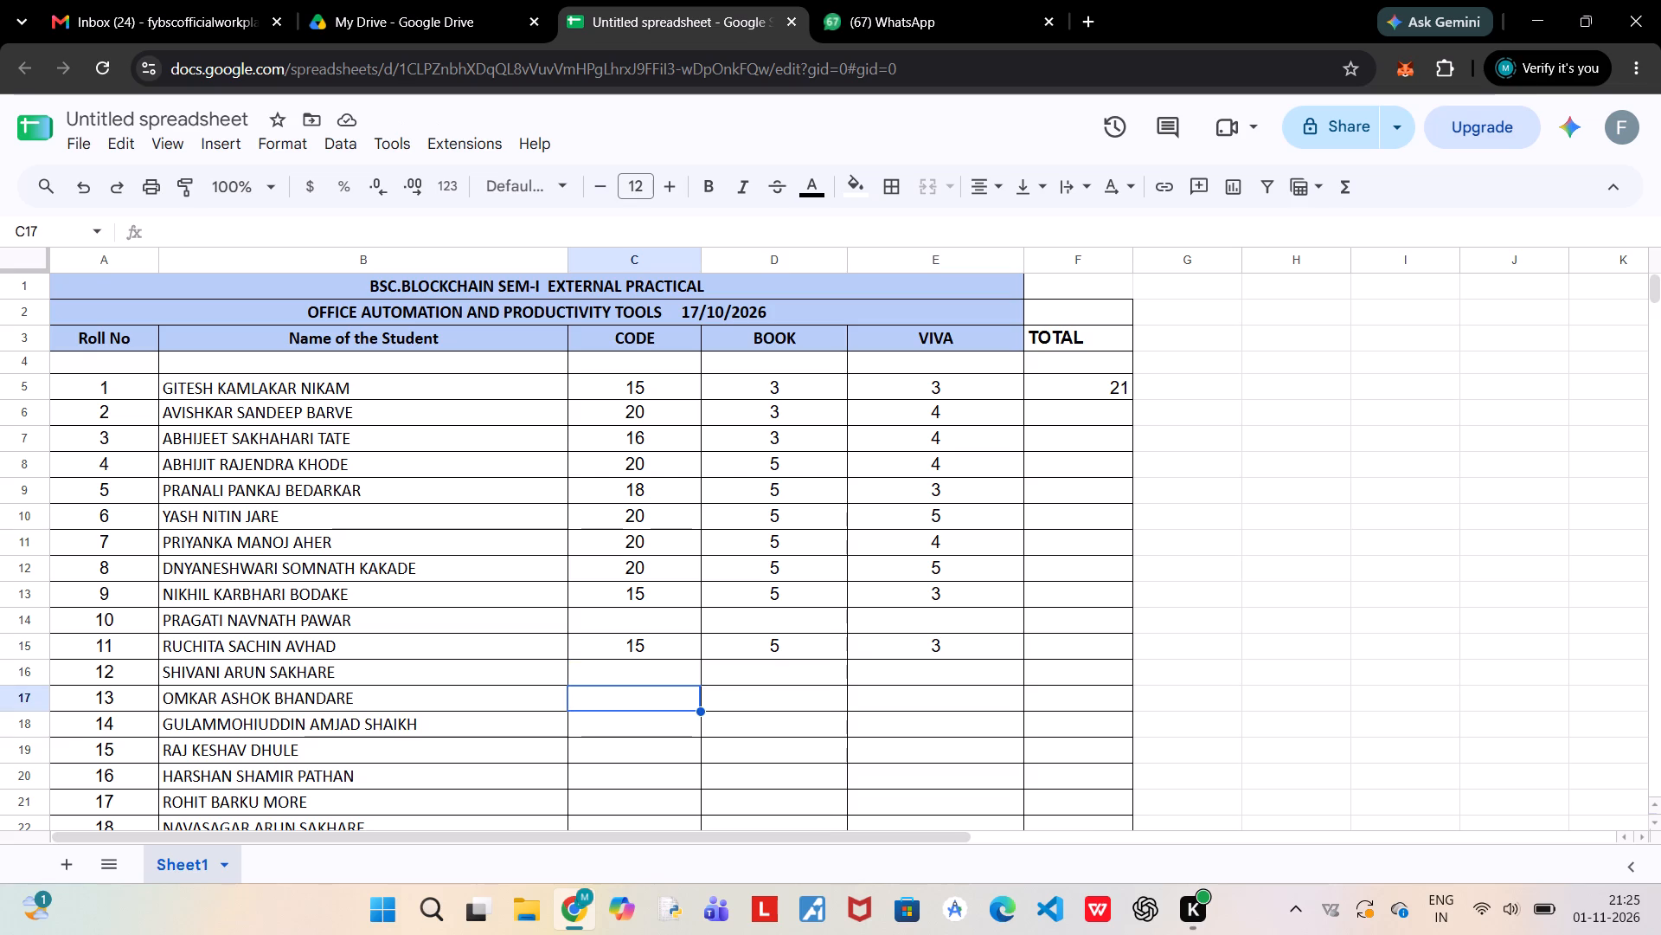
{"action": "type", "text": "15"}
{"action": "key", "text": "Right"}
{"action": "key", "text": "3"}
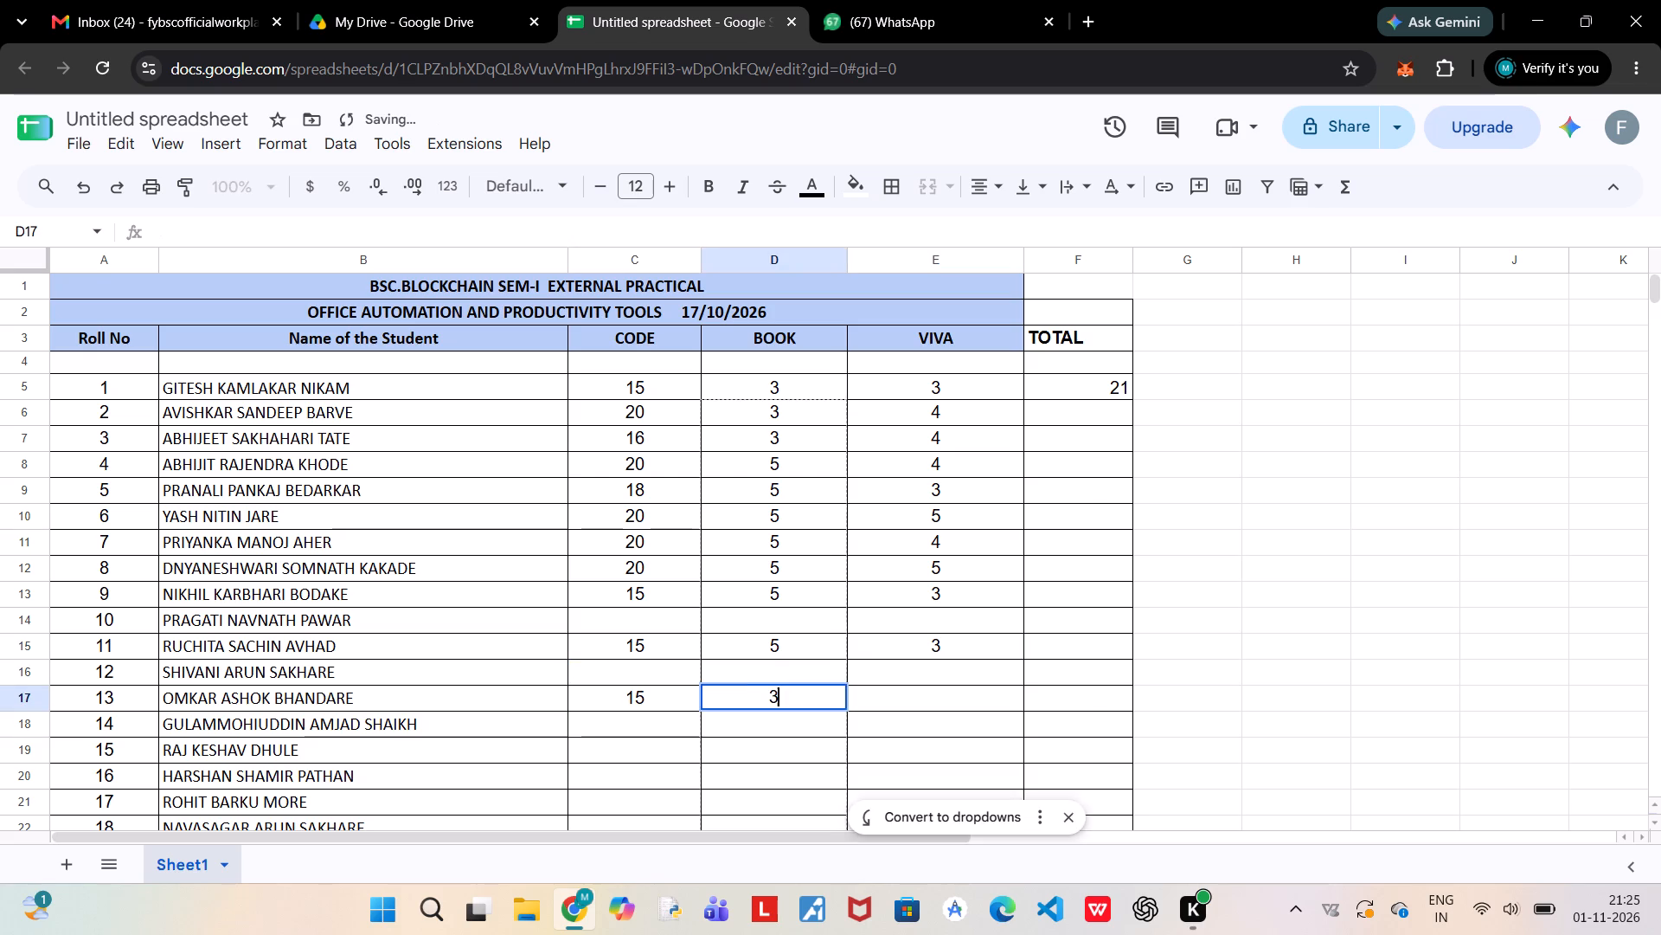
{"action": "key", "text": "Right"}
{"action": "key", "text": "3"}
{"action": "key", "text": "Down"}
Enter the marks for Roll No 14 in row 18: CODE 15, BOOK 3 and VIVA 3.
{"action": "key", "text": "Left"}
{"action": "key", "text": "Left"}
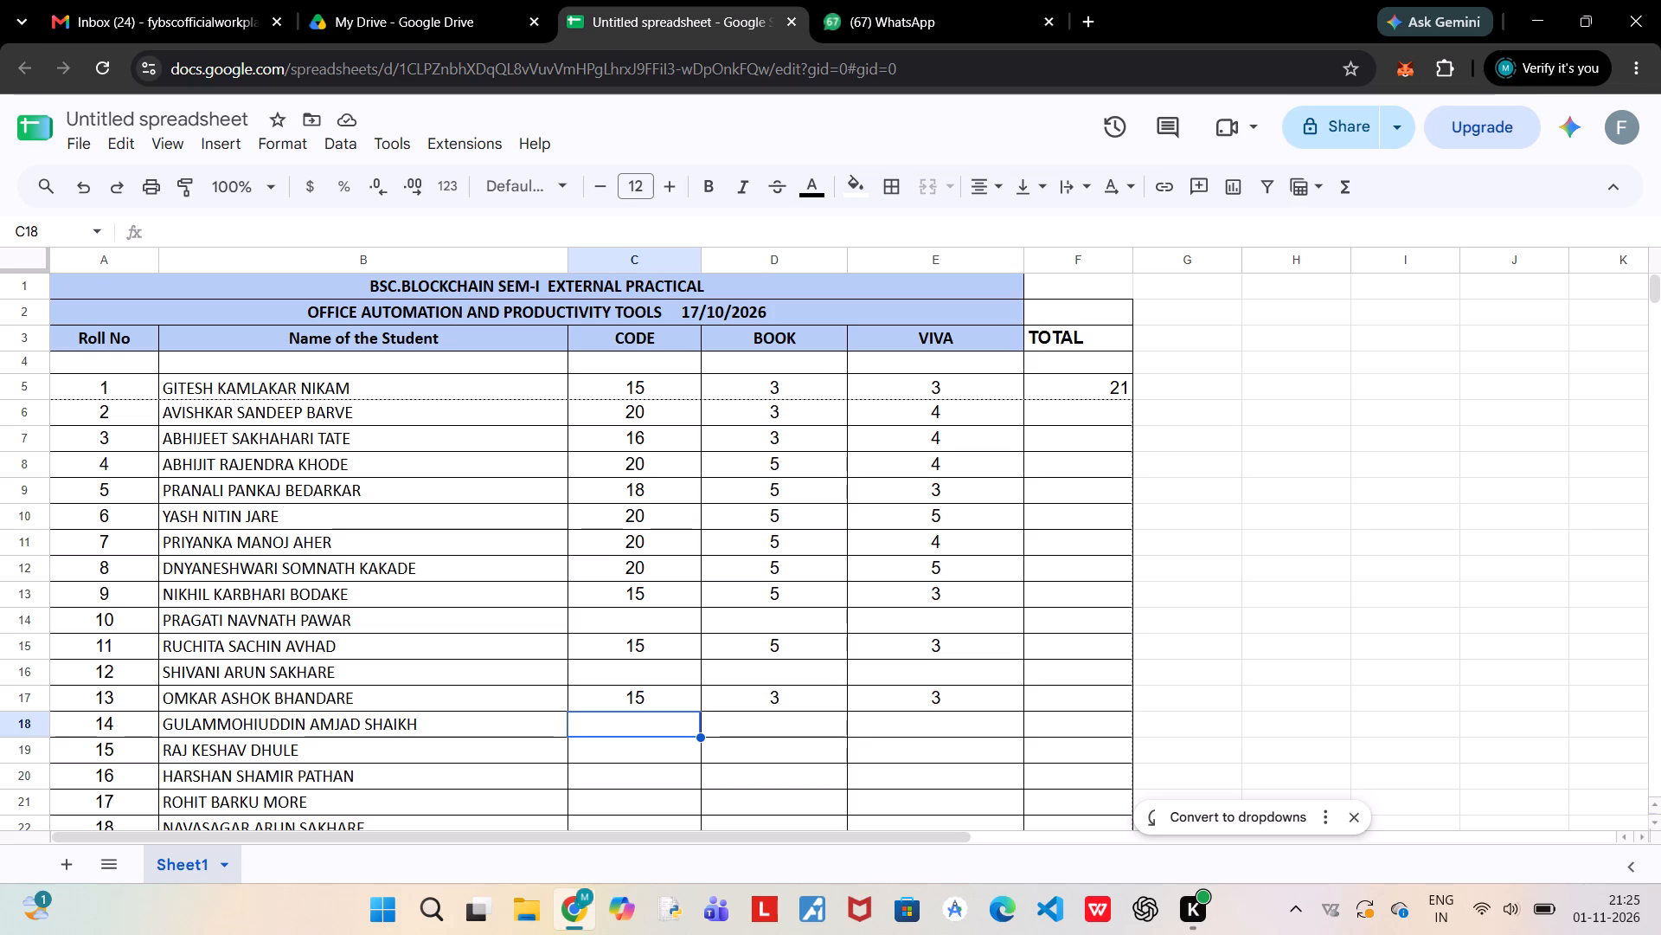
{"action": "type", "text": "15"}
{"action": "key", "text": "Right"}
{"action": "key", "text": "3"}
{"action": "key", "text": "Right"}
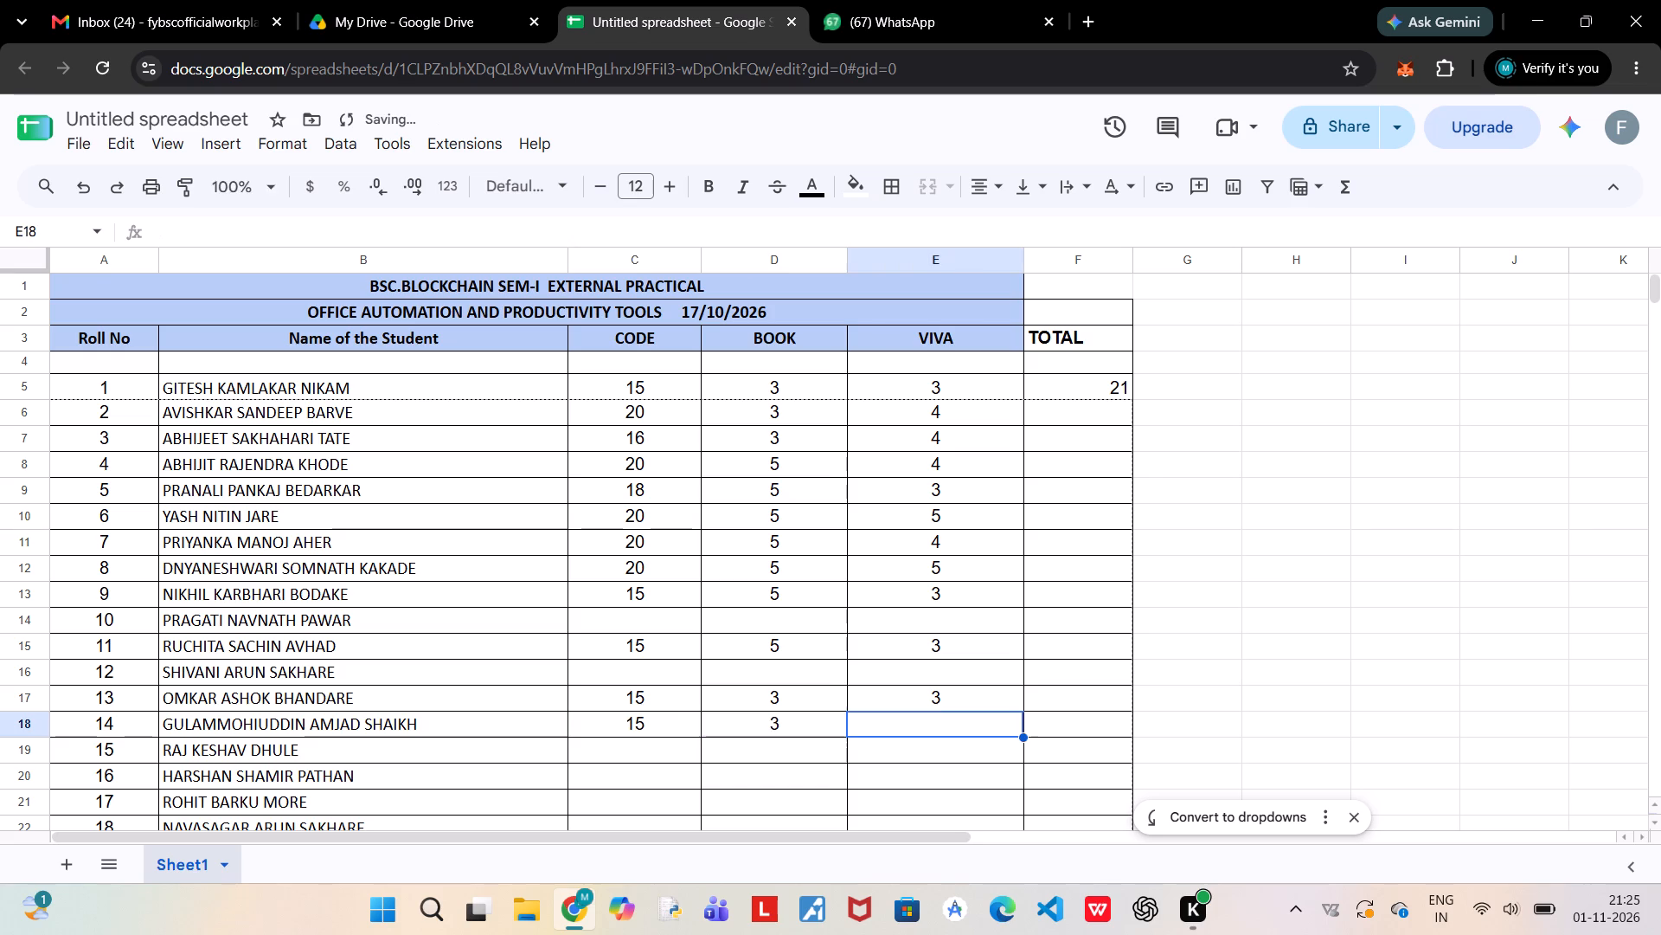
{"action": "key", "text": "3"}
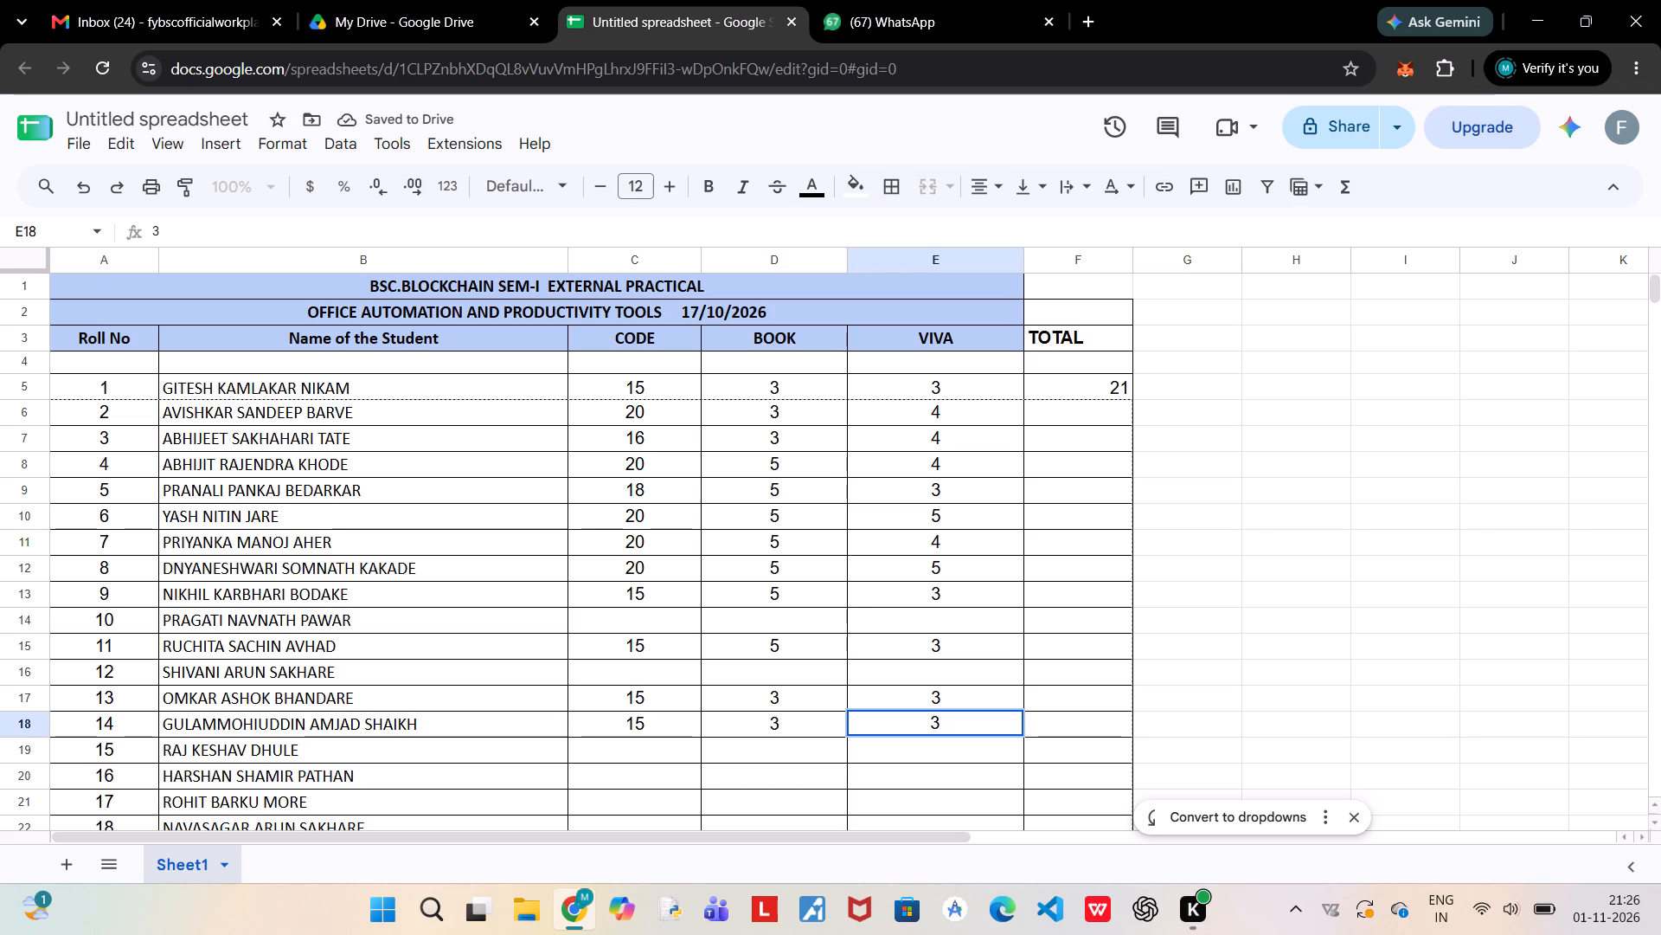
{"action": "key", "text": "Left"}
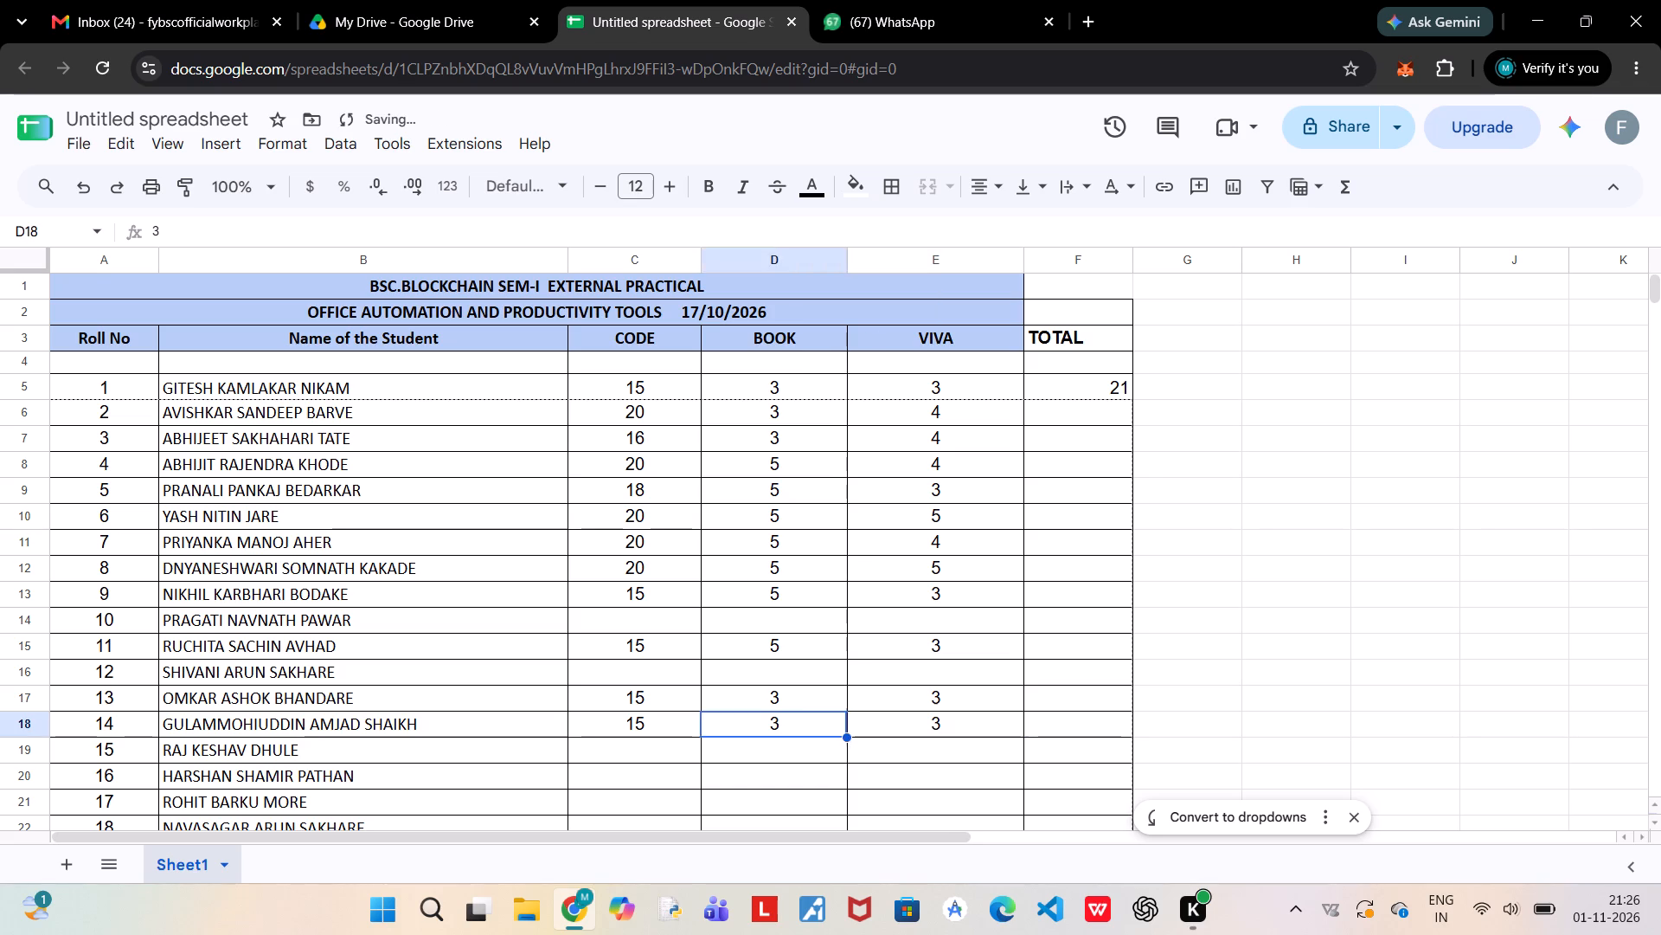
Enter the marks for Roll No 15 in row 19: CODE 12, BOOK 3 and VIVA 4.
{"action": "key", "text": "Left"}
{"action": "key", "text": "Down"}
{"action": "type", "text": "12"}
{"action": "key", "text": "Right"}
{"action": "key", "text": "3"}
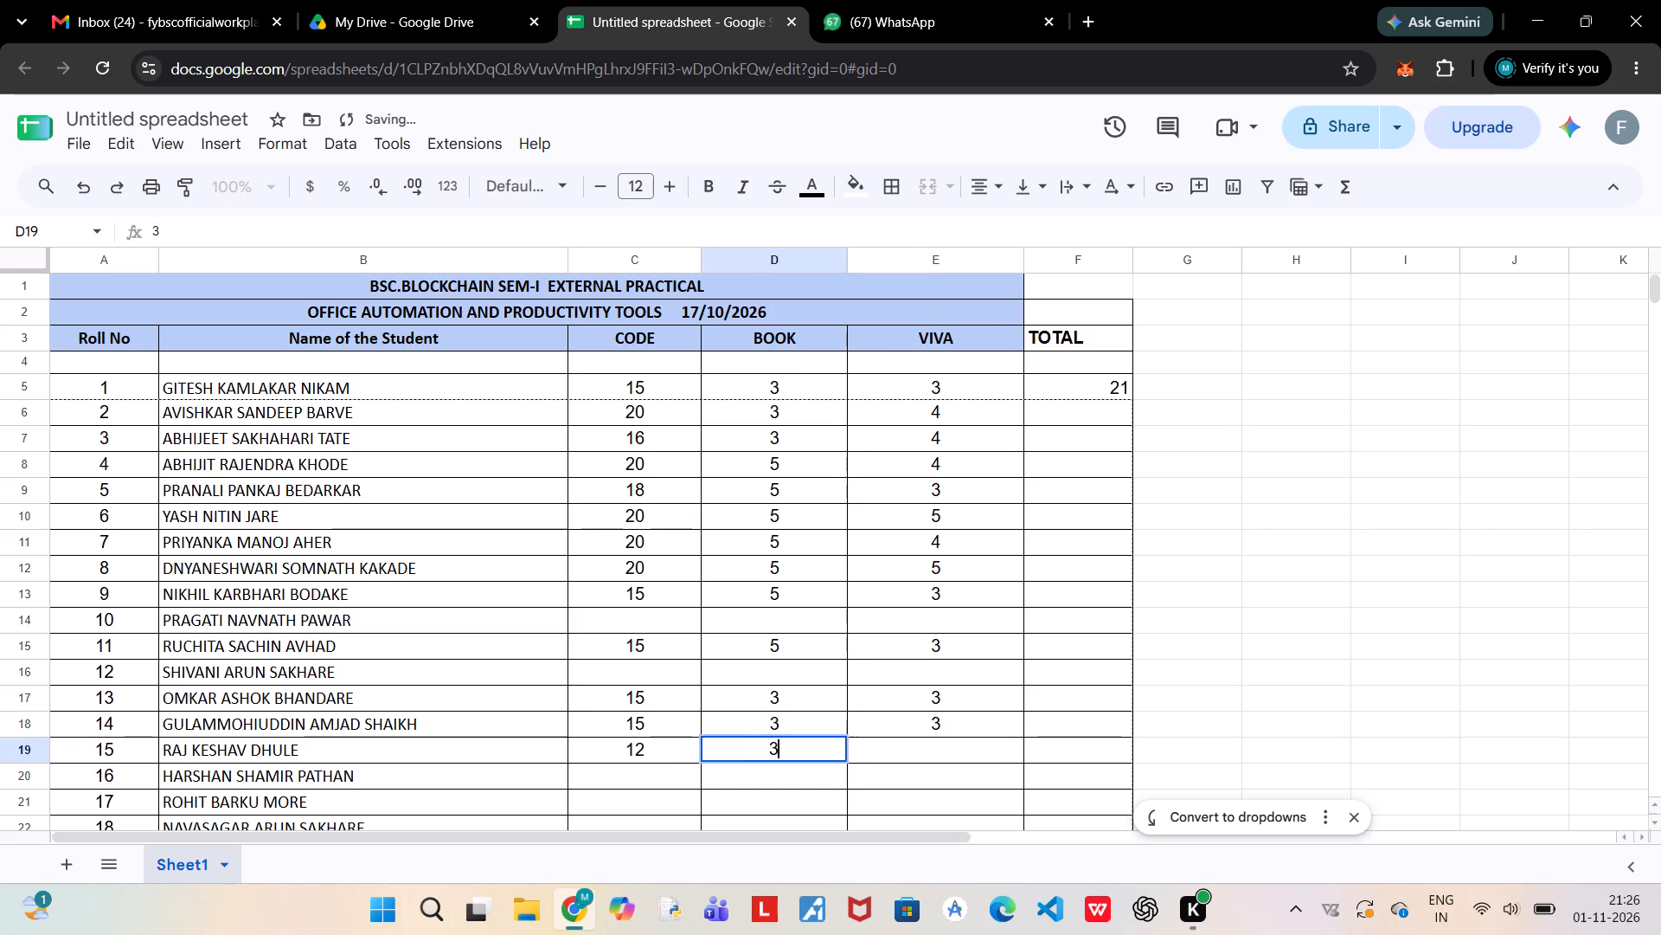
{"action": "key", "text": "Right"}
{"action": "key", "text": "4"}
{"action": "key", "text": "Down"}
Enter the marks for Roll No 16 in row 20: CODE 10, BOOK 3 and VIVA 4.
{"action": "key", "text": "Left"}
{"action": "key", "text": "Left"}
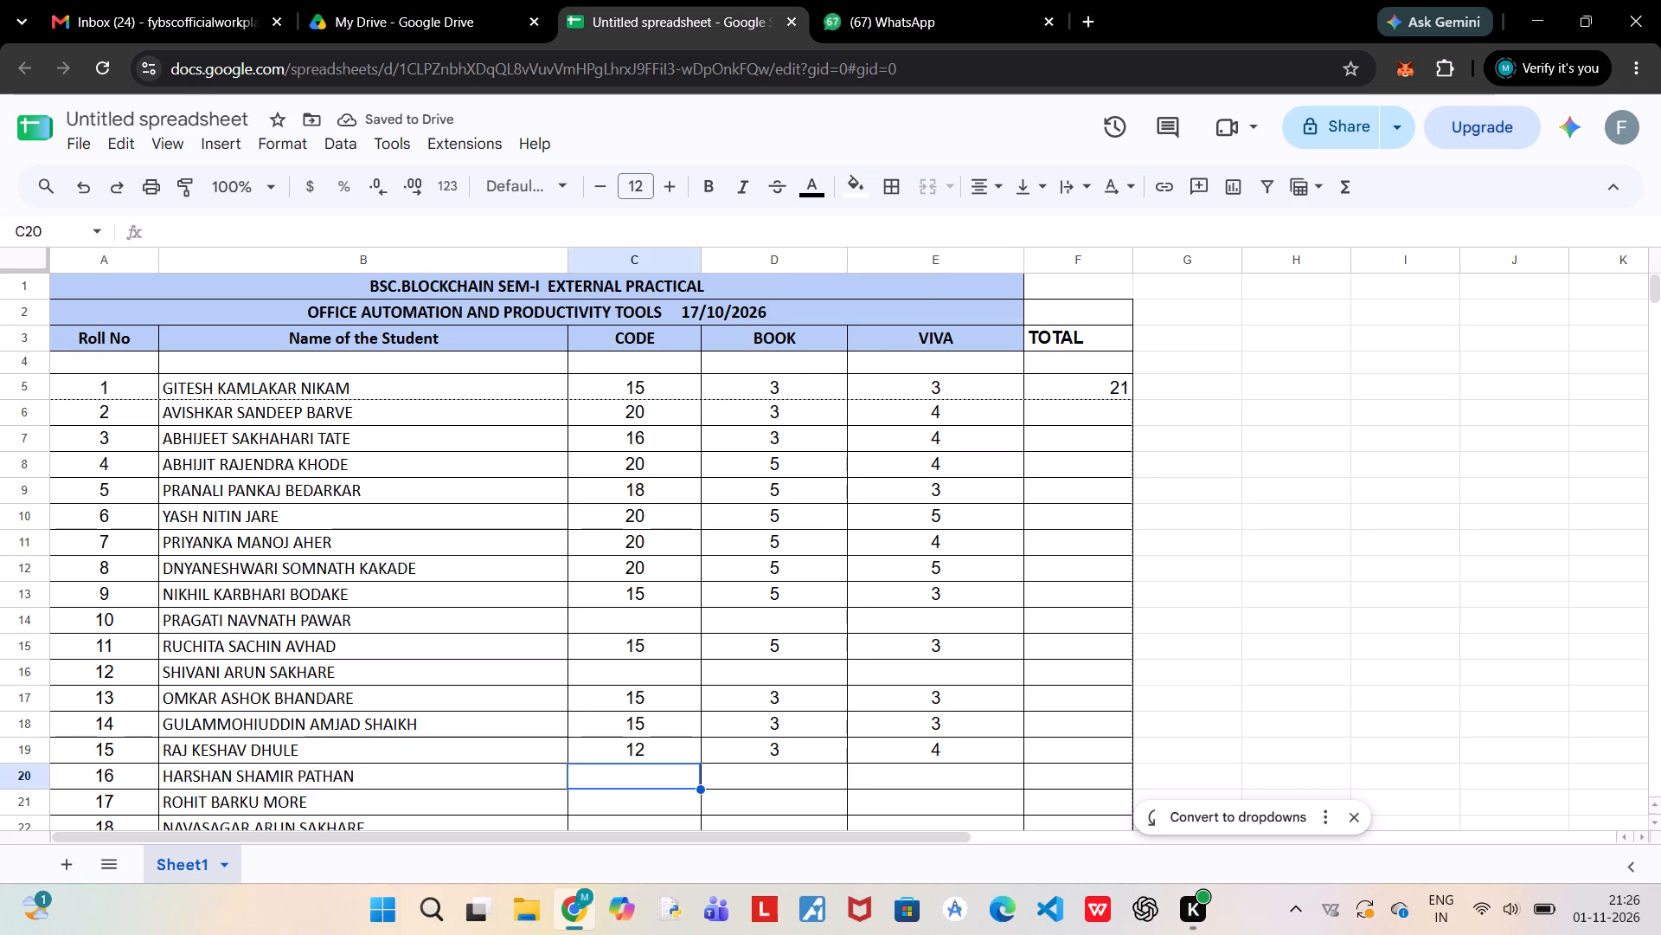
{"action": "type", "text": "103"}
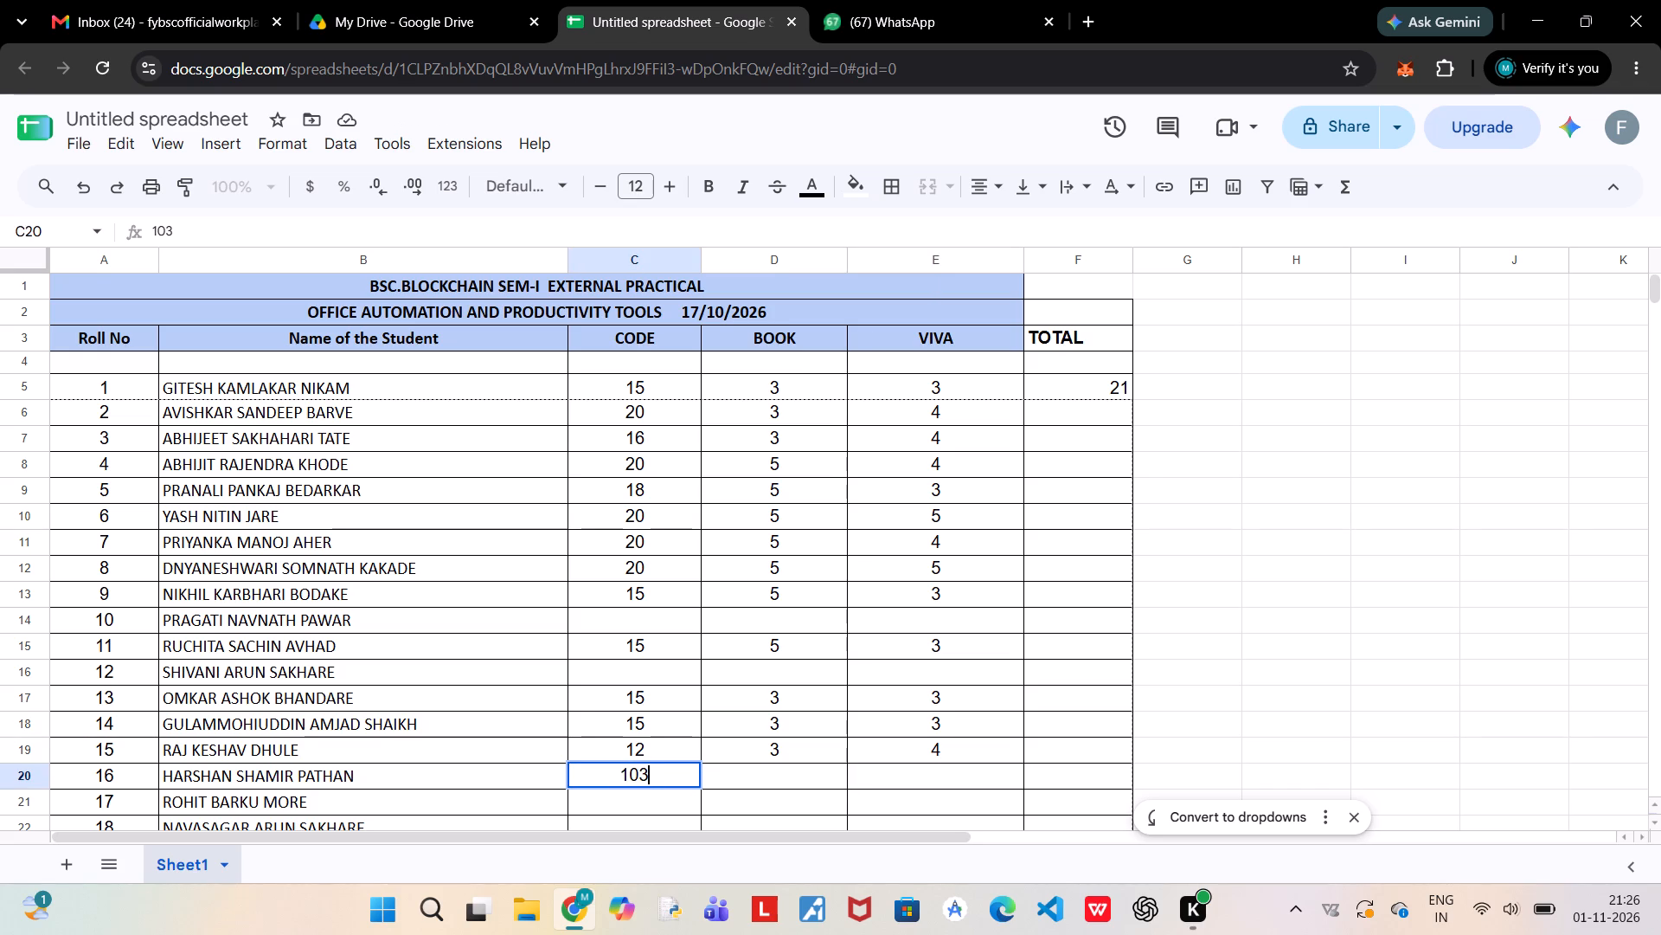
{"action": "key", "text": "BackSpace"}
{"action": "key", "text": "Right"}
{"action": "key", "text": "3"}
{"action": "key", "text": "Right"}
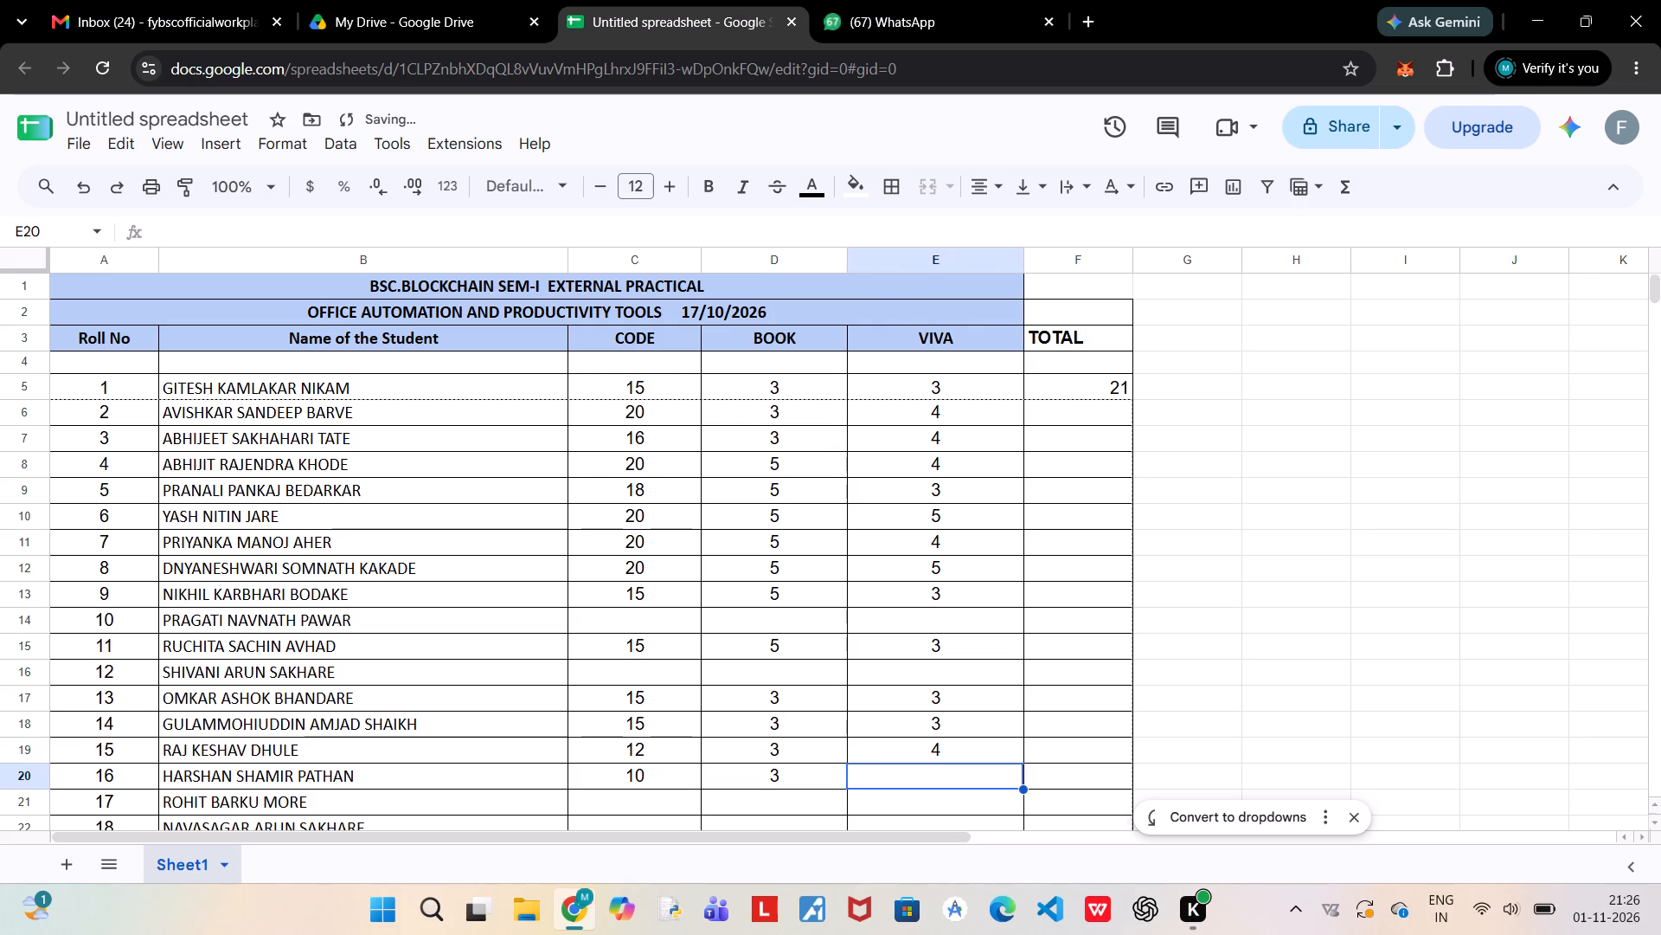
{"action": "key", "text": "4"}
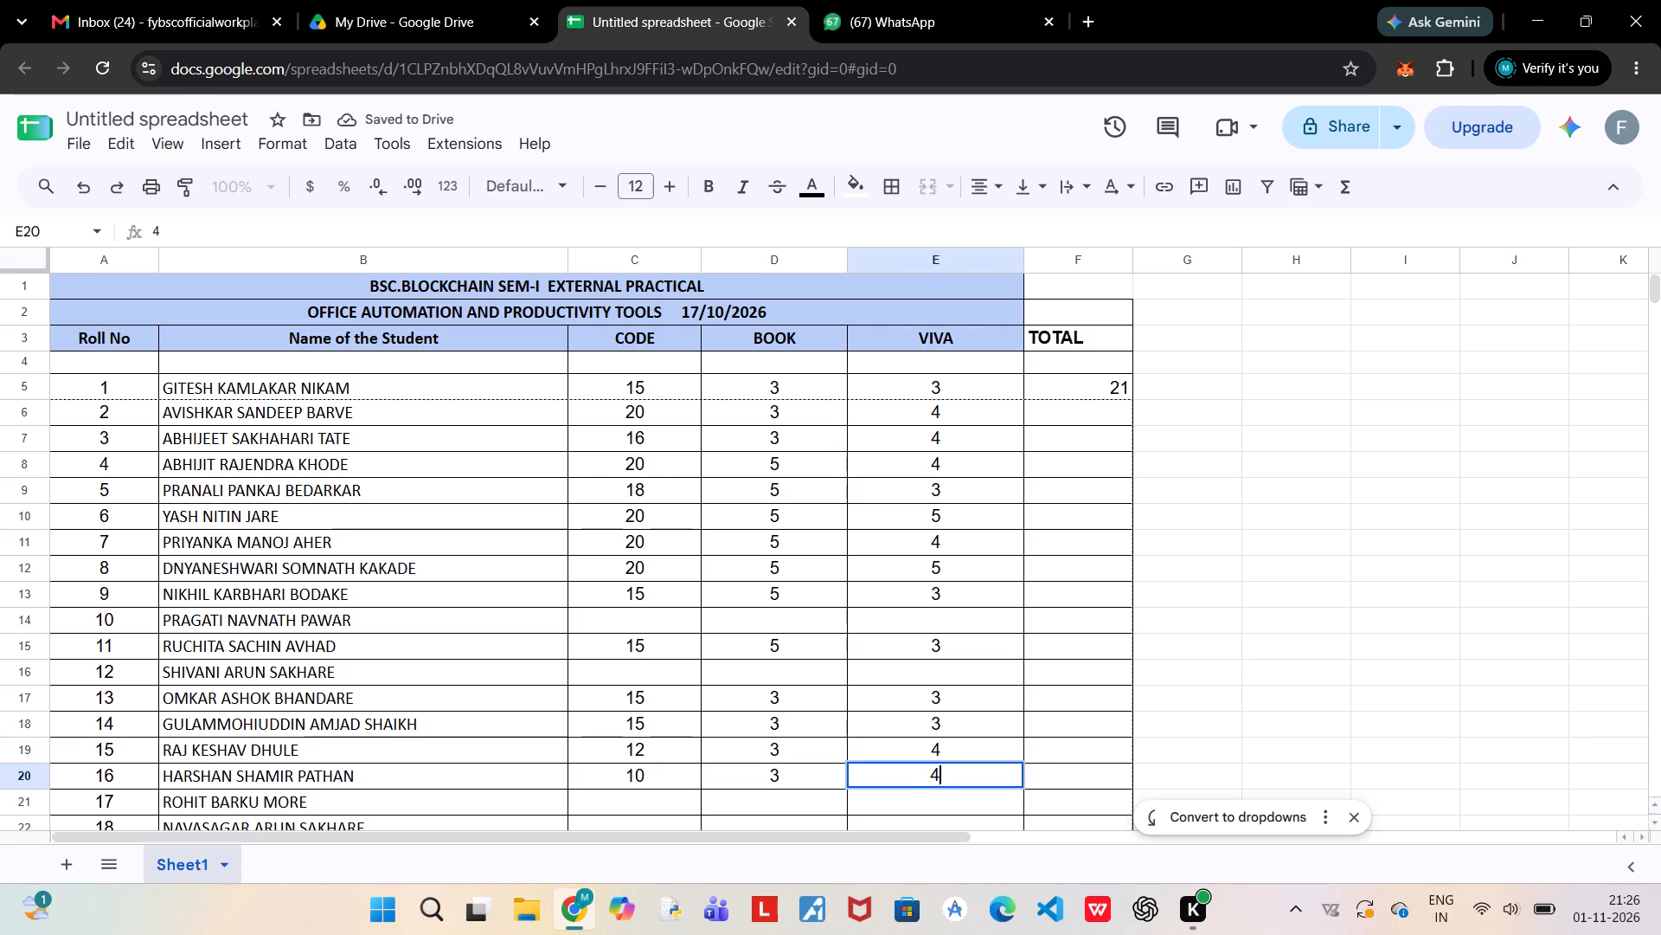
{"action": "key", "text": "Down"}
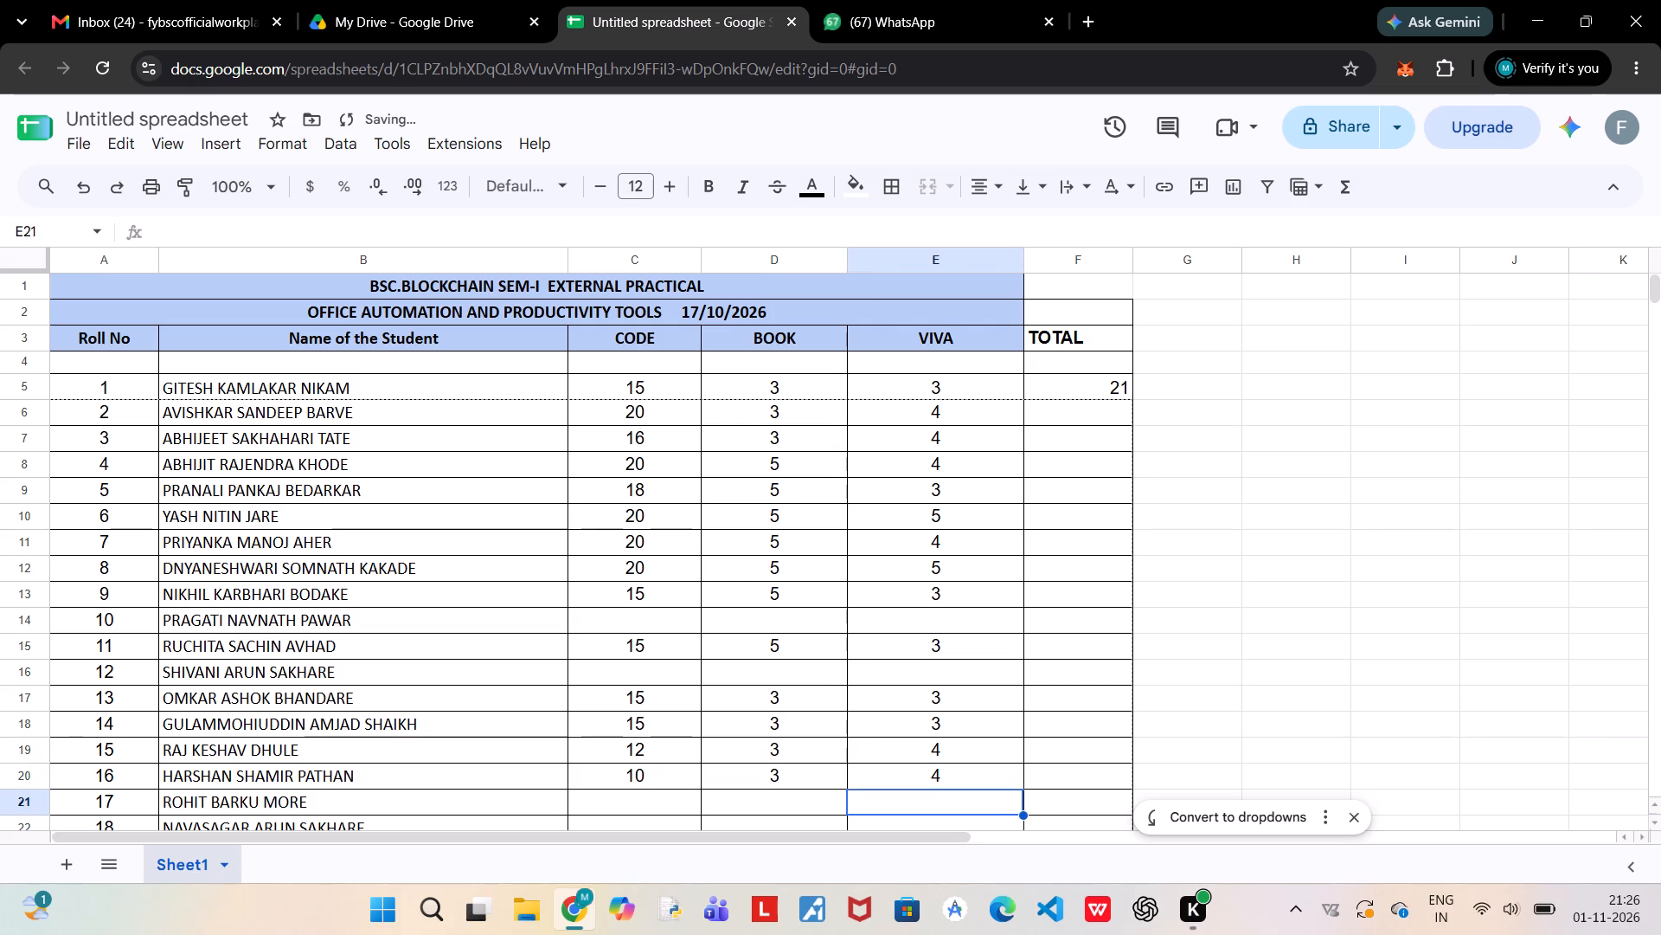
Enter the marks for Roll No 17 in row 21: CODE 10, BOOK 5 and VIVA 4.
{"action": "key", "text": "Left"}
{"action": "key", "text": "Left"}
{"action": "type", "text": "10"}
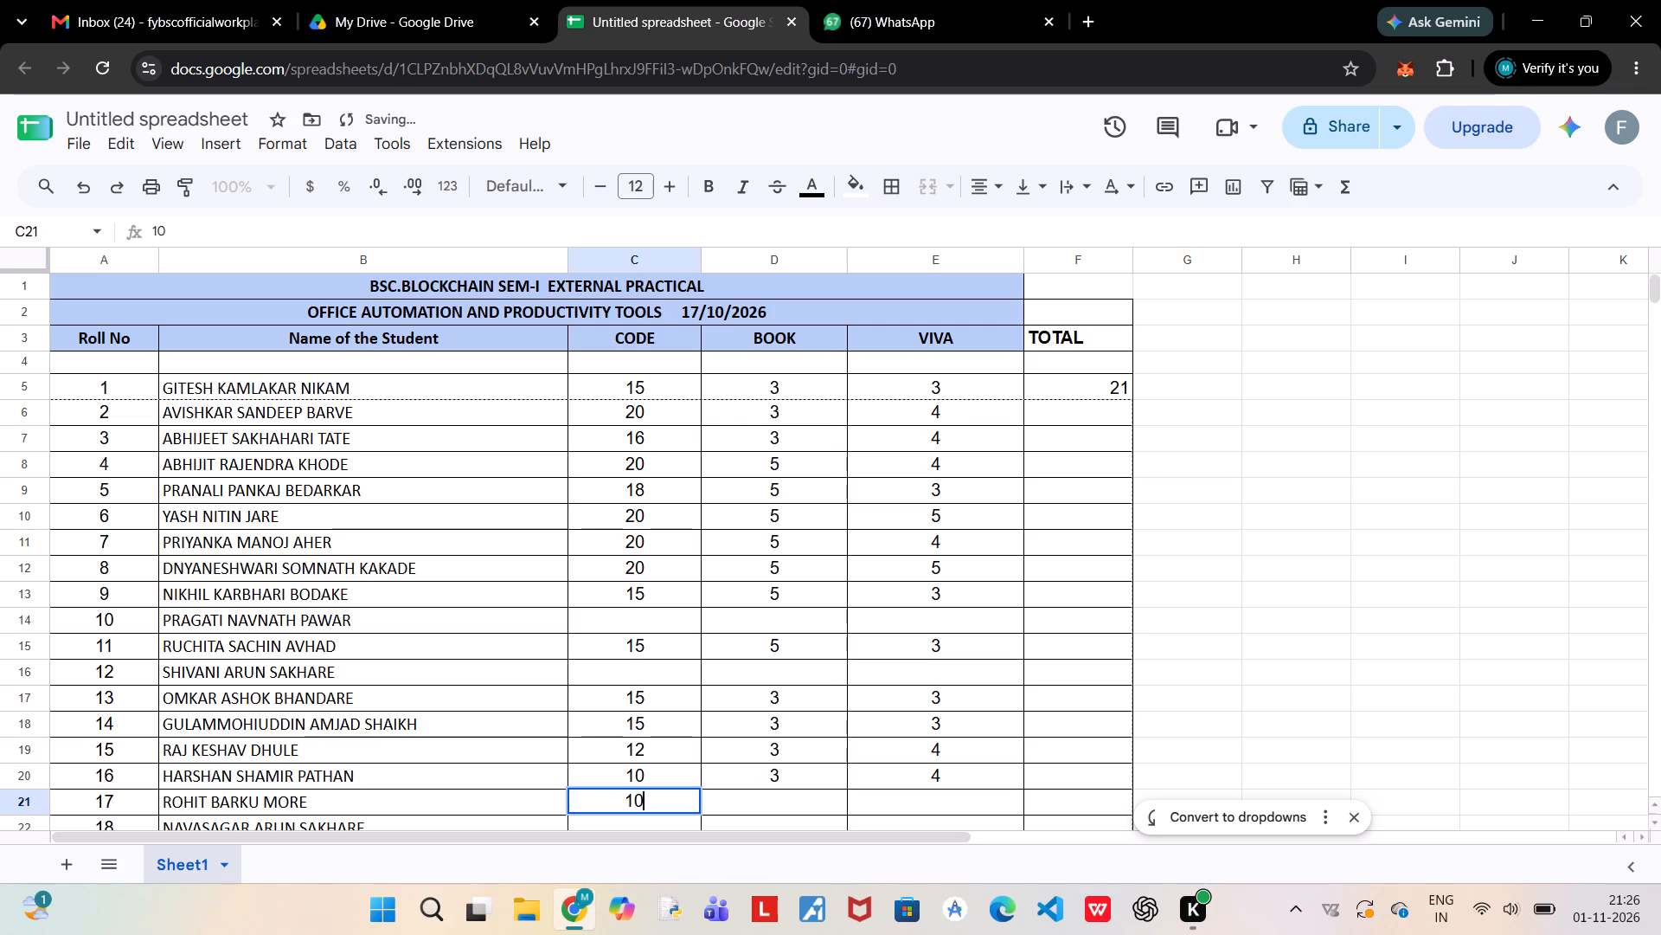
{"action": "key", "text": "Right"}
{"action": "key", "text": "5"}
{"action": "key", "text": "Right"}
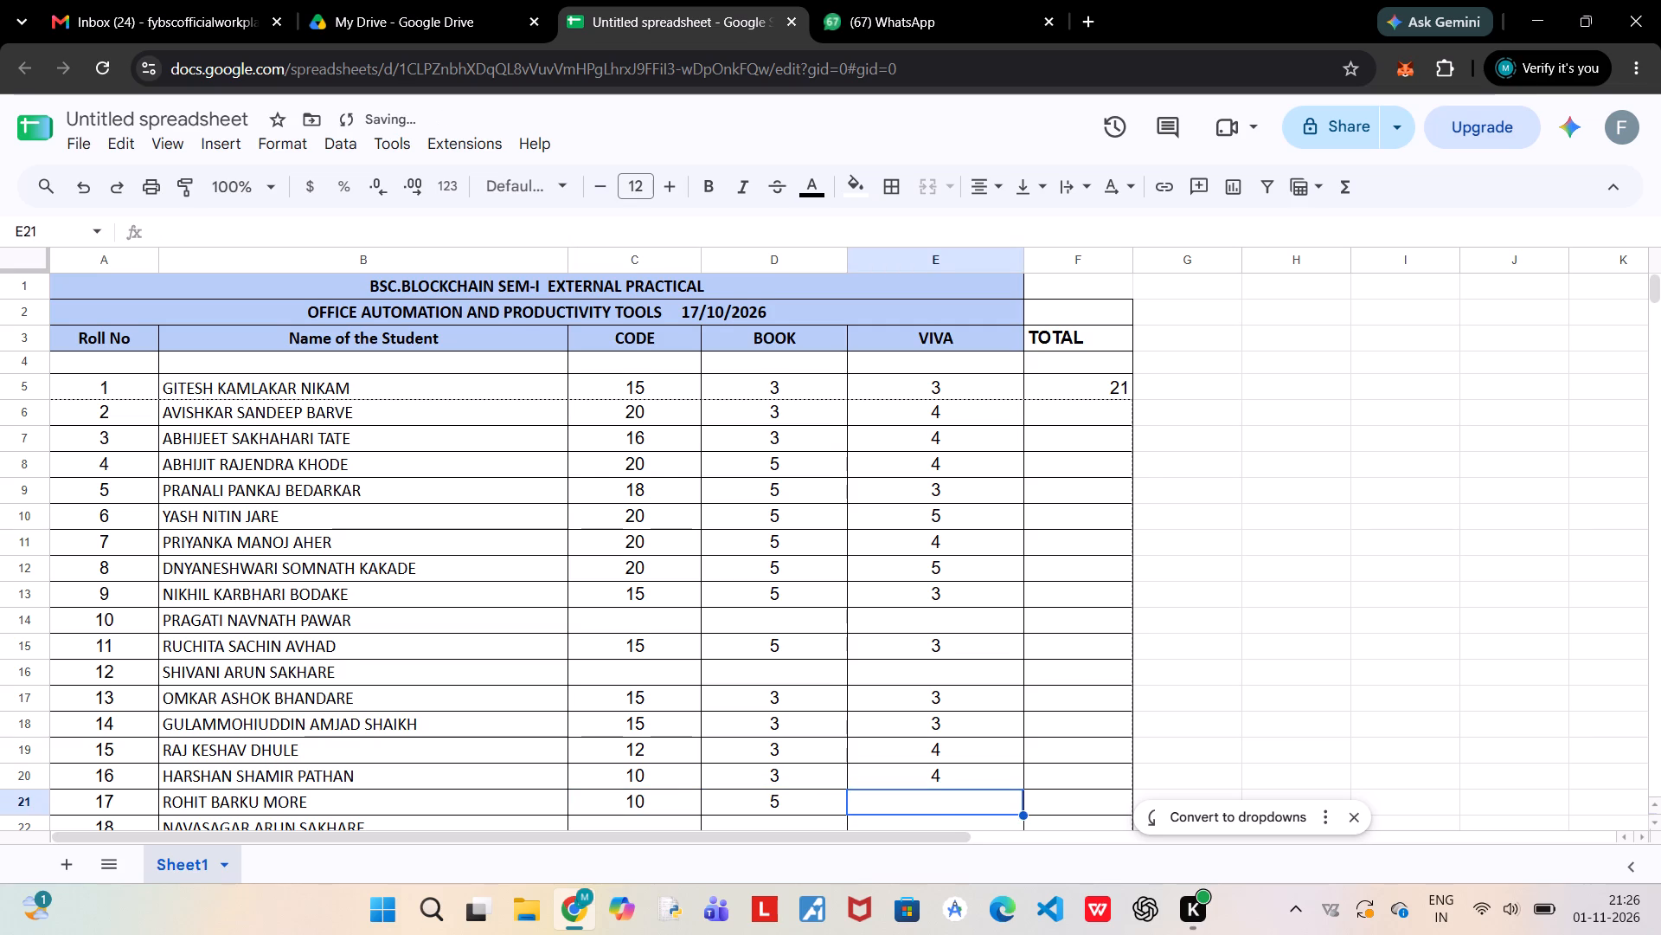
{"action": "key", "text": "4"}
{"action": "key", "text": "Down"}
Skip Roll No 18 and enter the marks for Roll No 19 in row 23: CODE 15, BOOK 3 and VIVA 3.
{"action": "key", "text": "Down"}
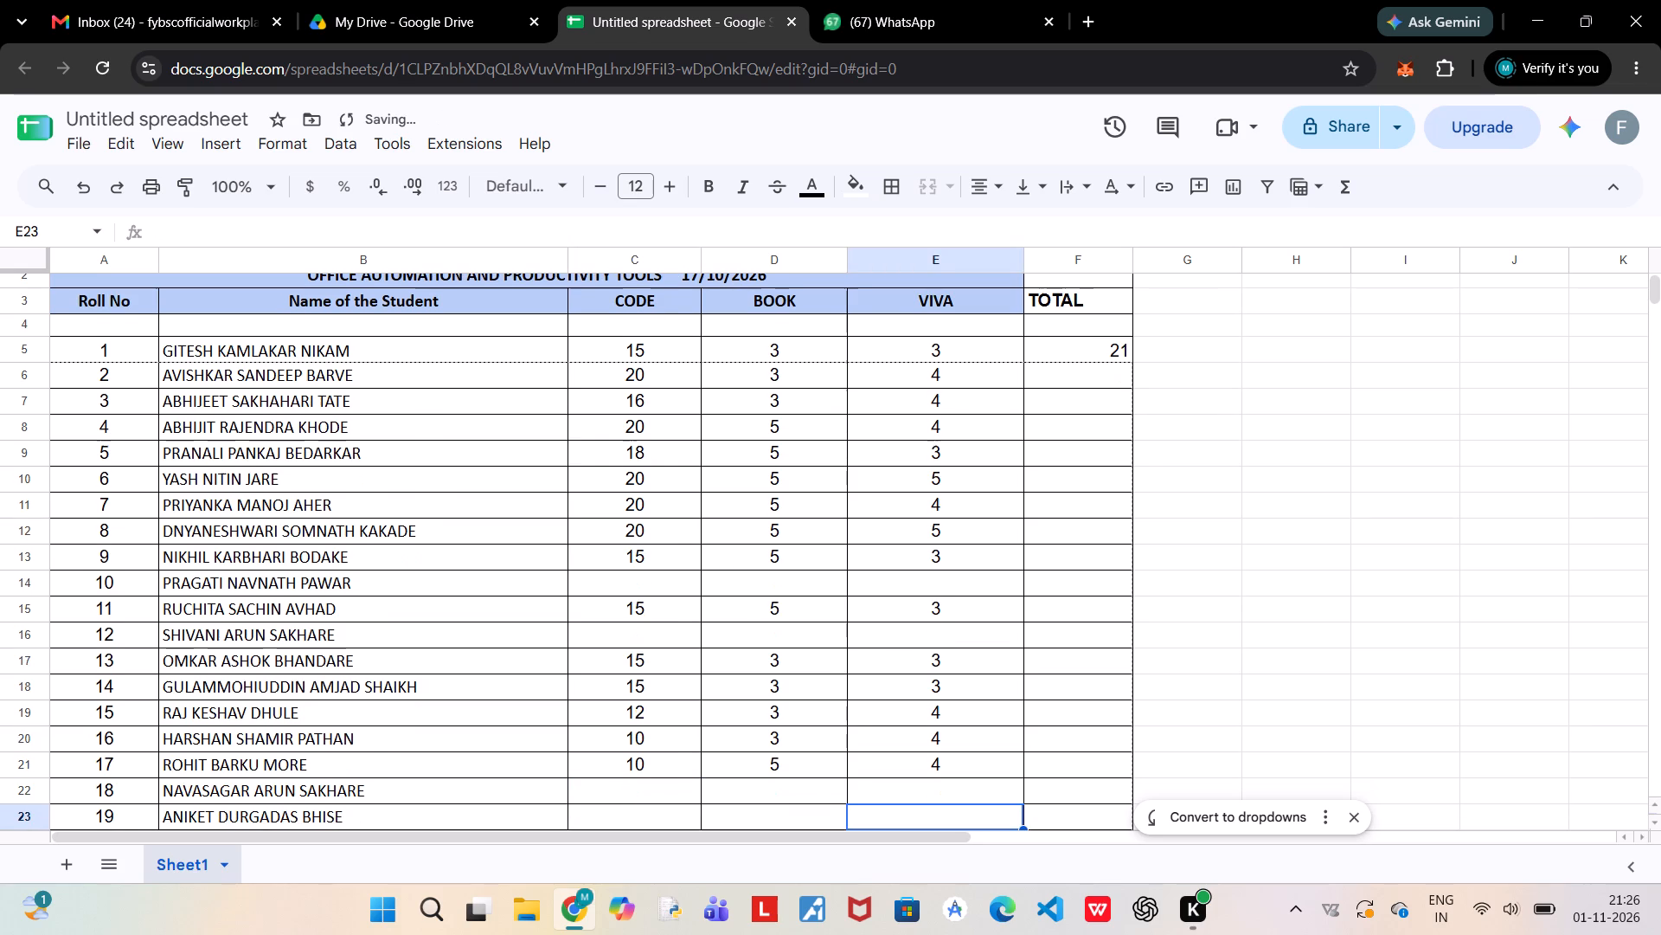
{"action": "key", "text": "Left"}
{"action": "key", "text": "Left"}
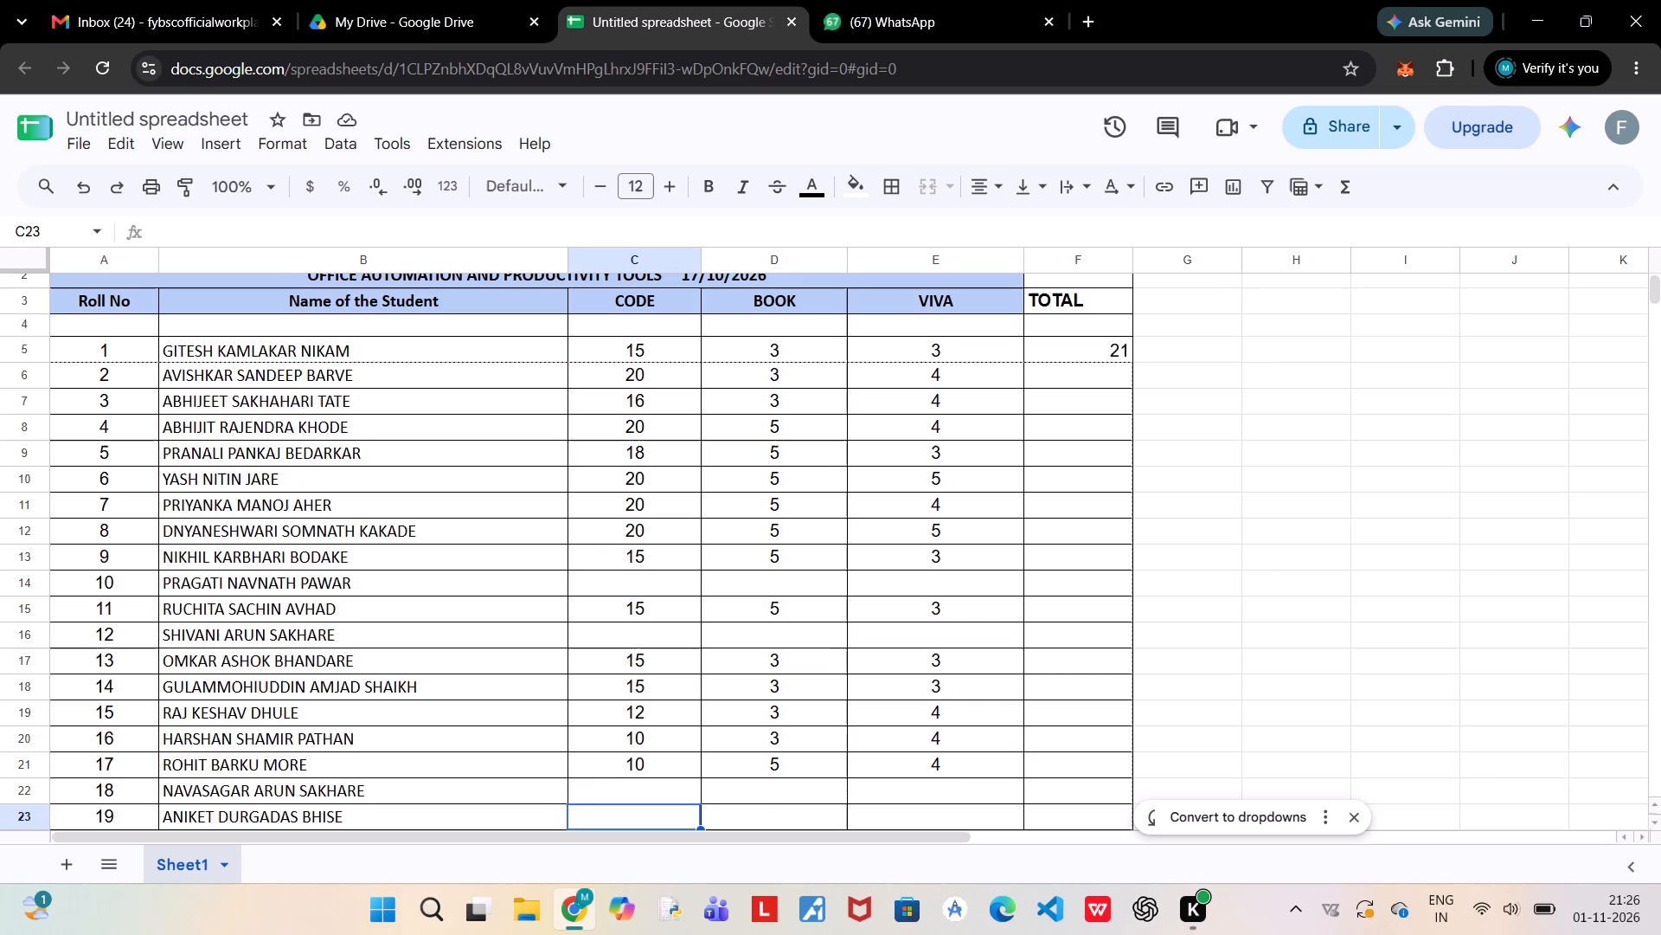
{"action": "type", "text": "15"}
{"action": "key", "text": "Right"}
{"action": "key", "text": "3"}
{"action": "key", "text": "Right"}
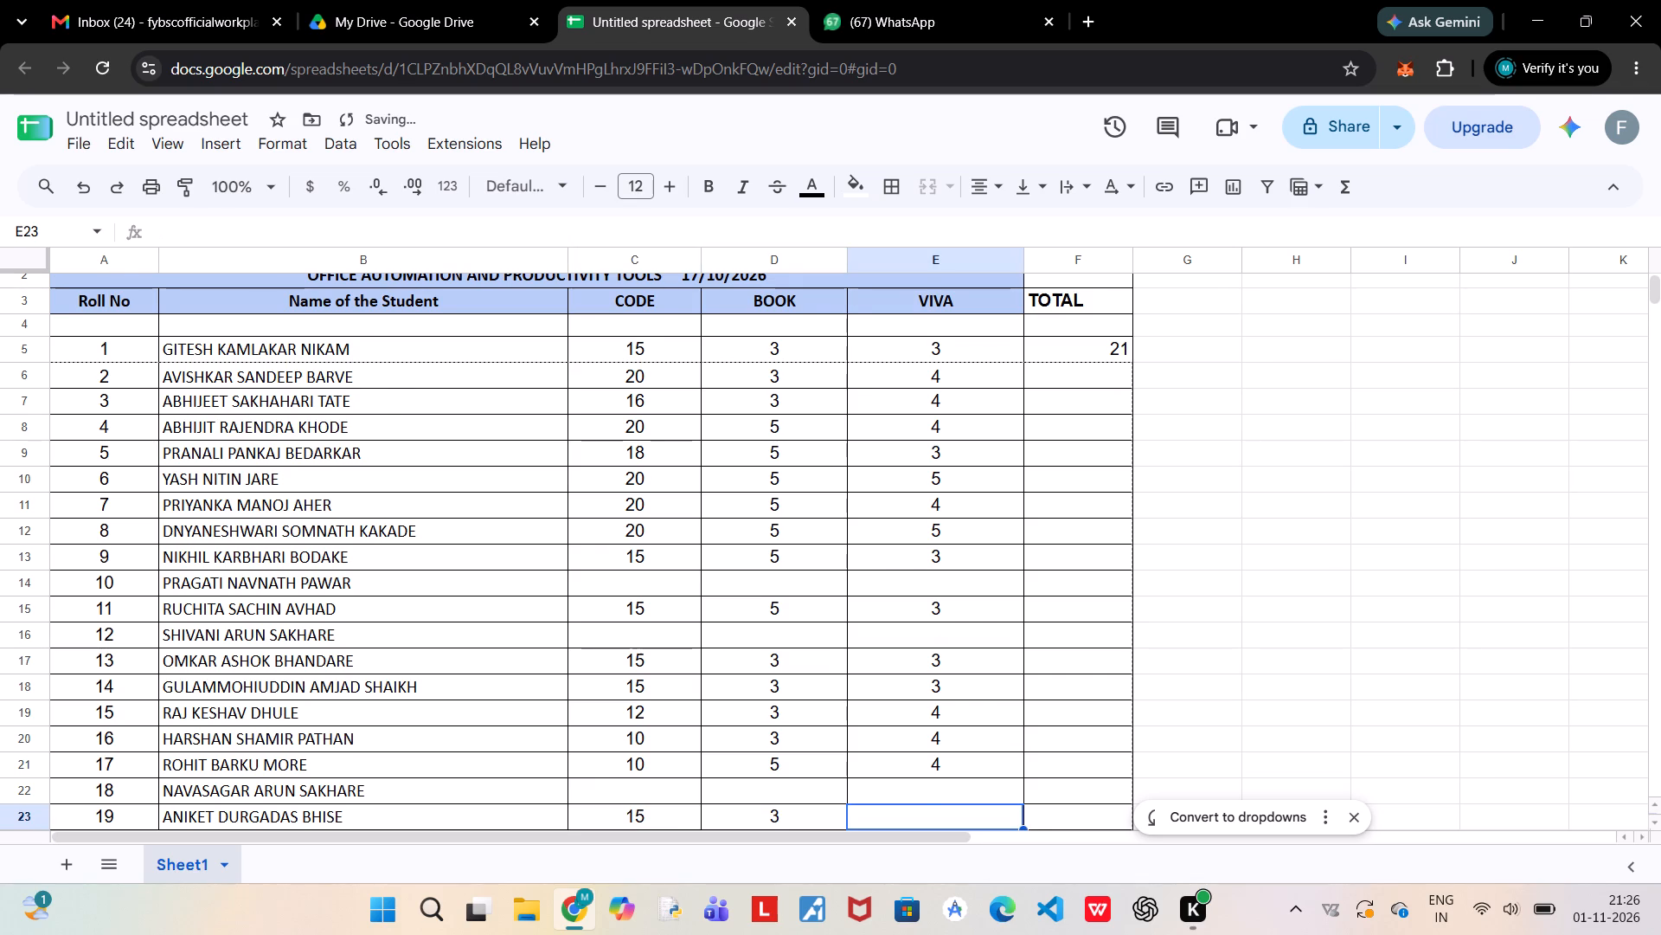
{"action": "key", "text": "3"}
{"action": "key", "text": "Down"}
Enter the marks for Roll No 20 in row 24: CODE 18, BOOK 3 and VIVA 3.
{"action": "key", "text": "Left"}
{"action": "key", "text": "Left"}
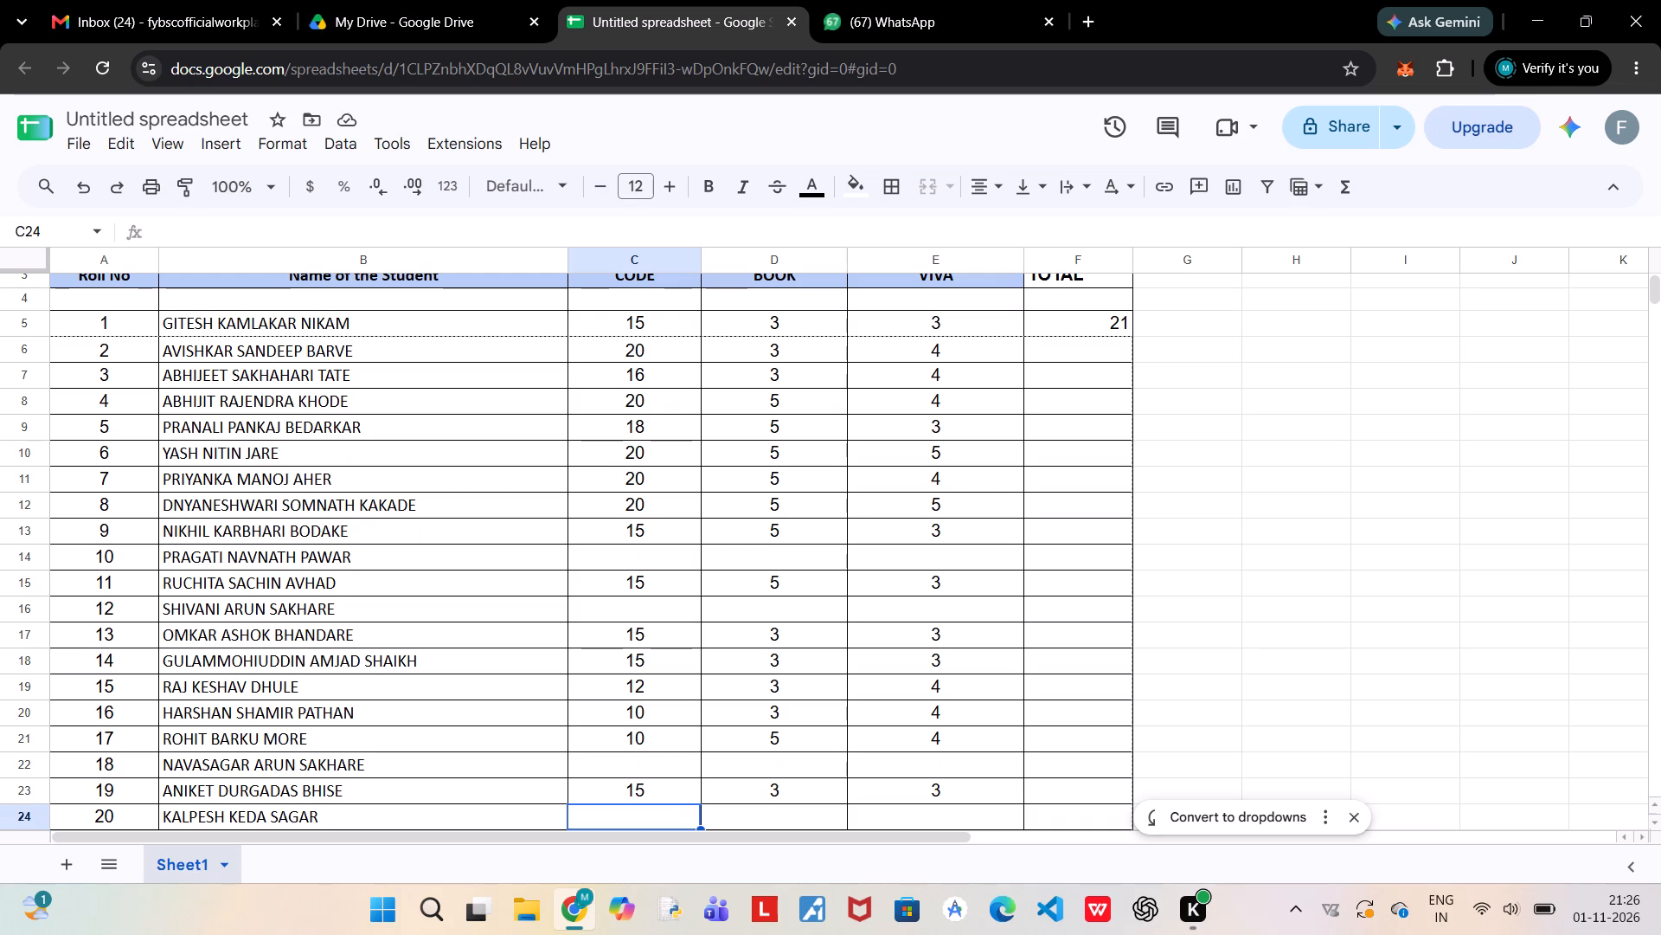
{"action": "type", "text": "18"}
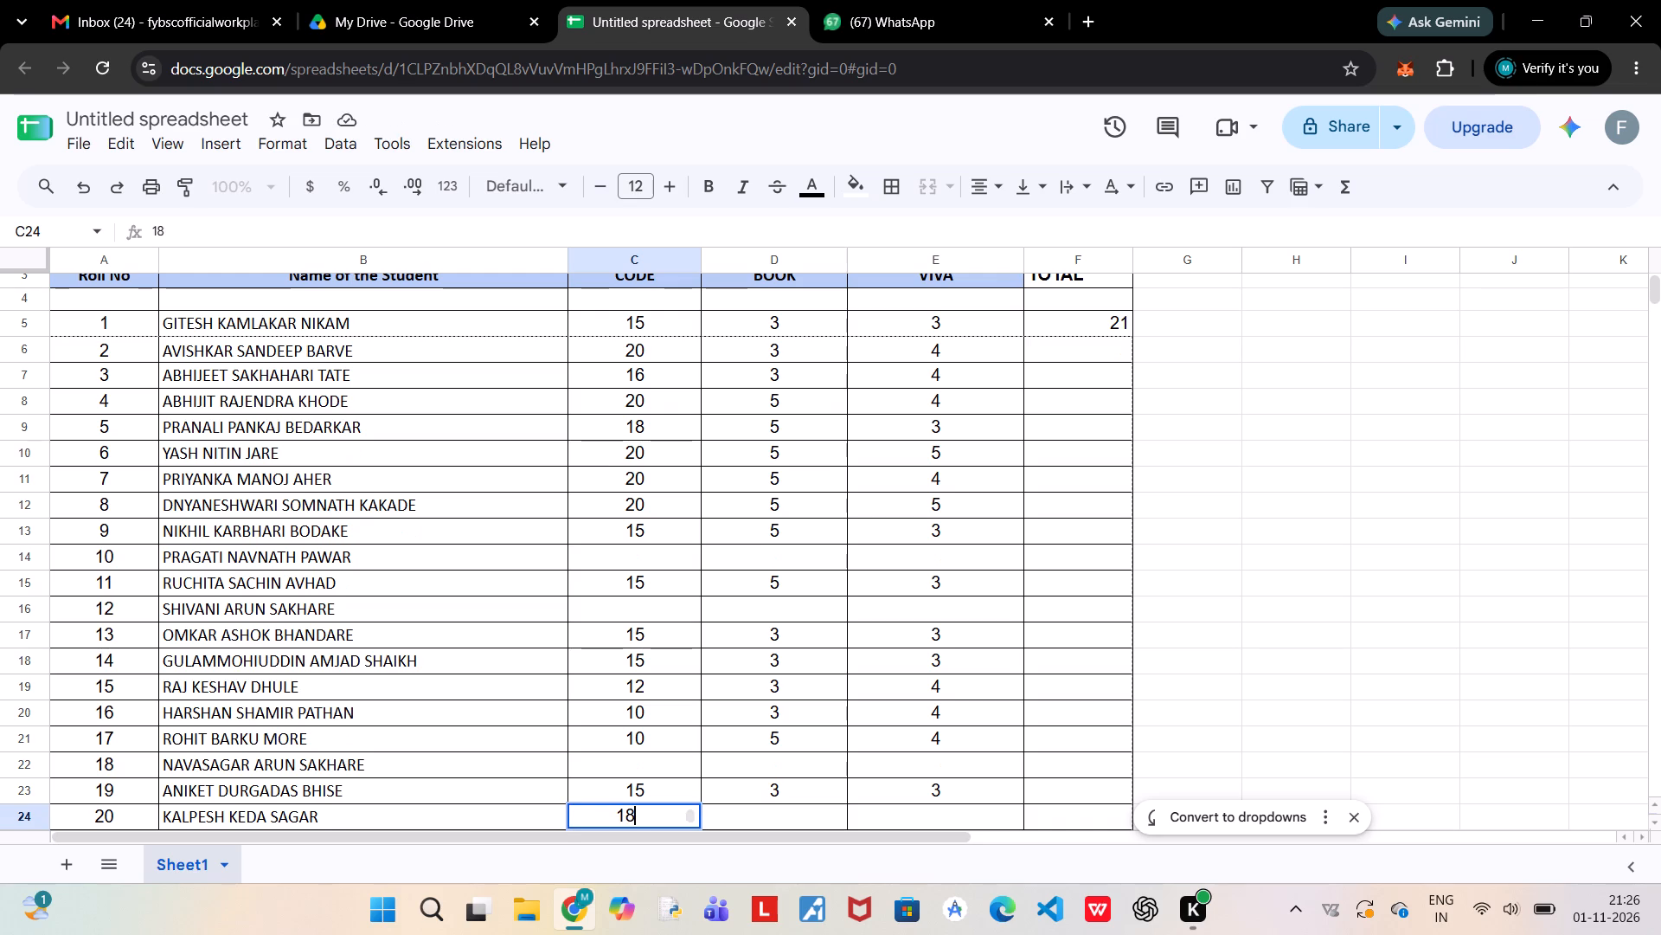
{"action": "key", "text": "Right"}
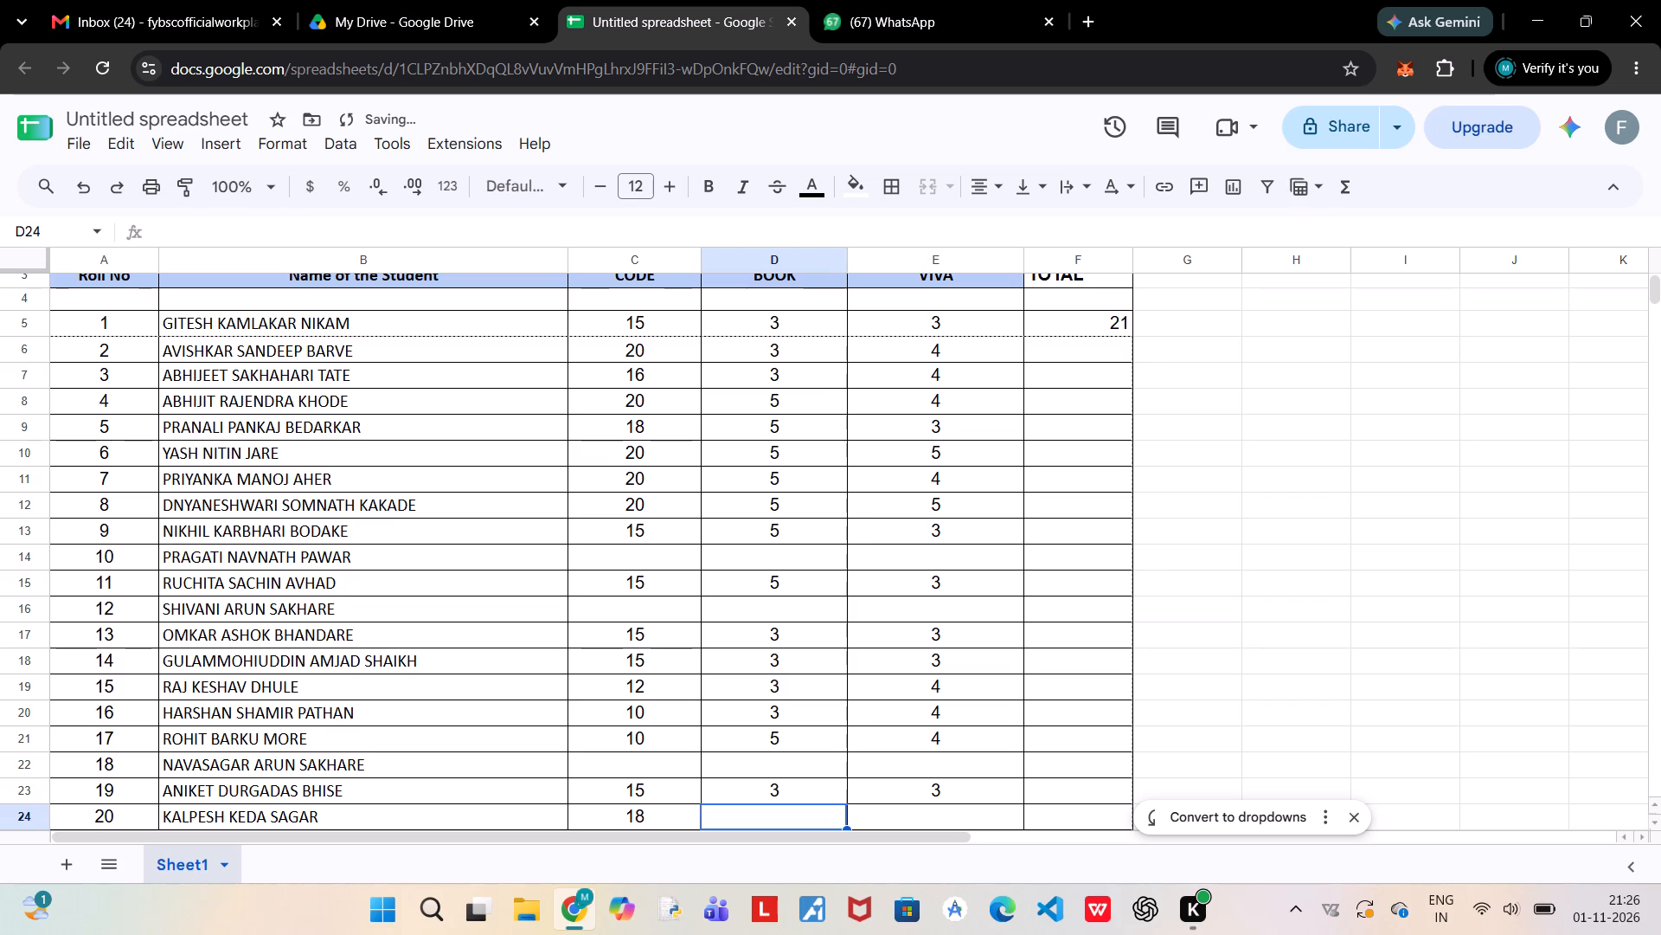
{"action": "key", "text": "3"}
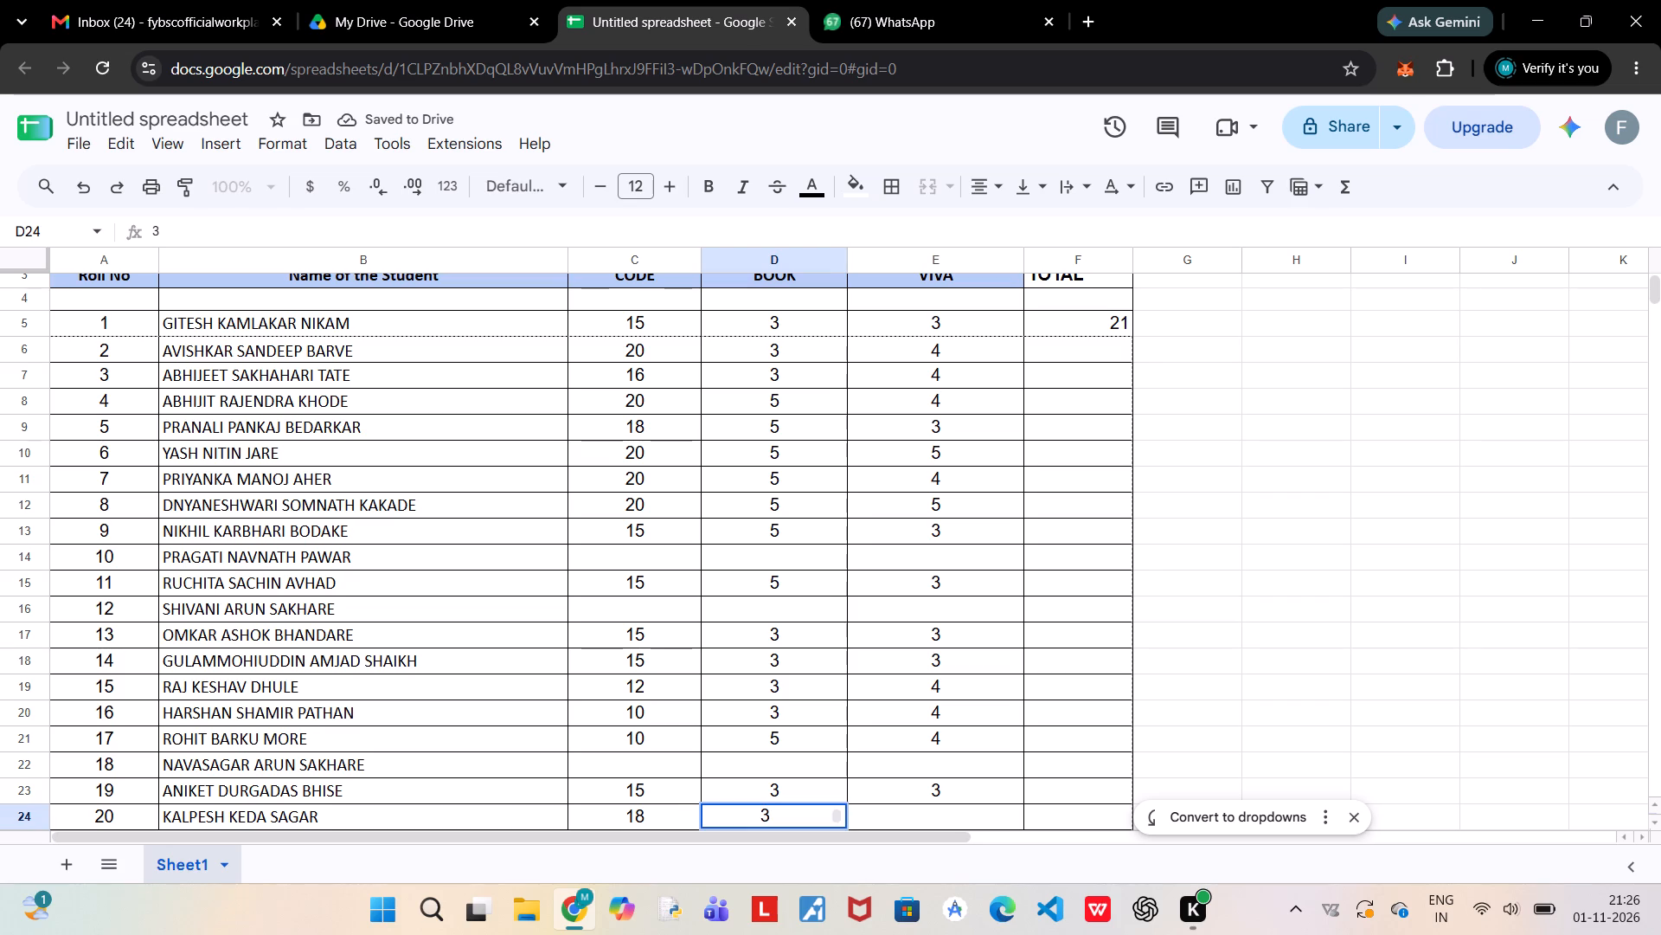
{"action": "key", "text": "Right"}
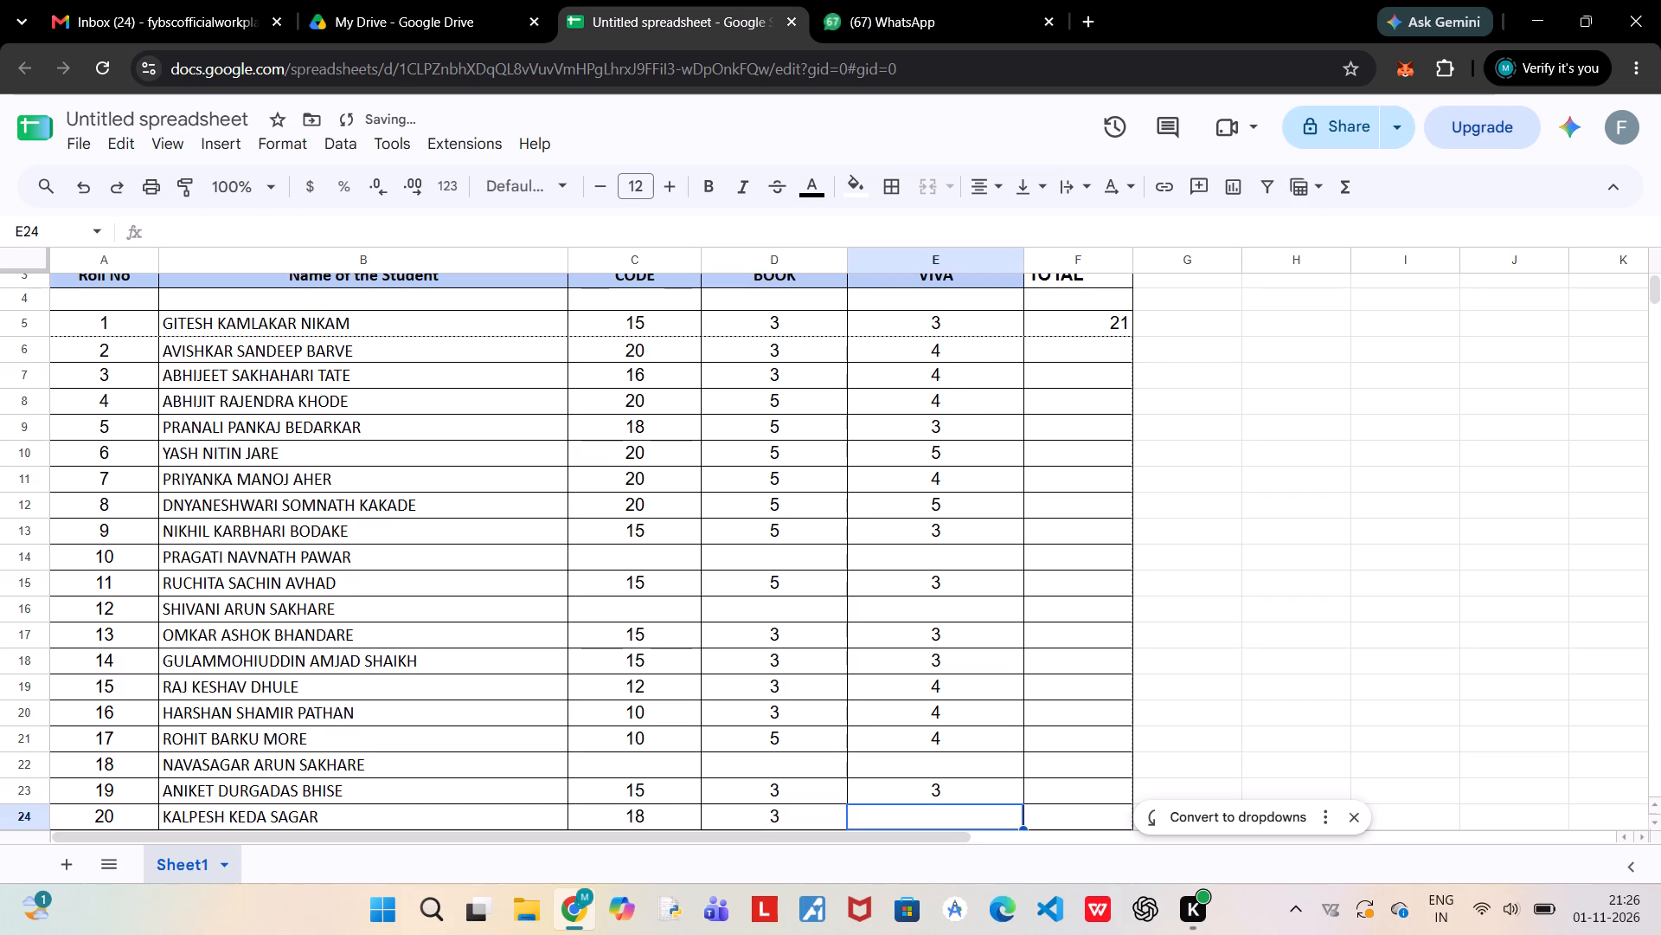
{"action": "key", "text": "3"}
{"action": "key", "text": "Down"}
Enter the marks for Roll No 21 in row 25: CODE 20, BOOK 5 and VIVA 4.
{"action": "key", "text": "Left"}
{"action": "key", "text": "Left"}
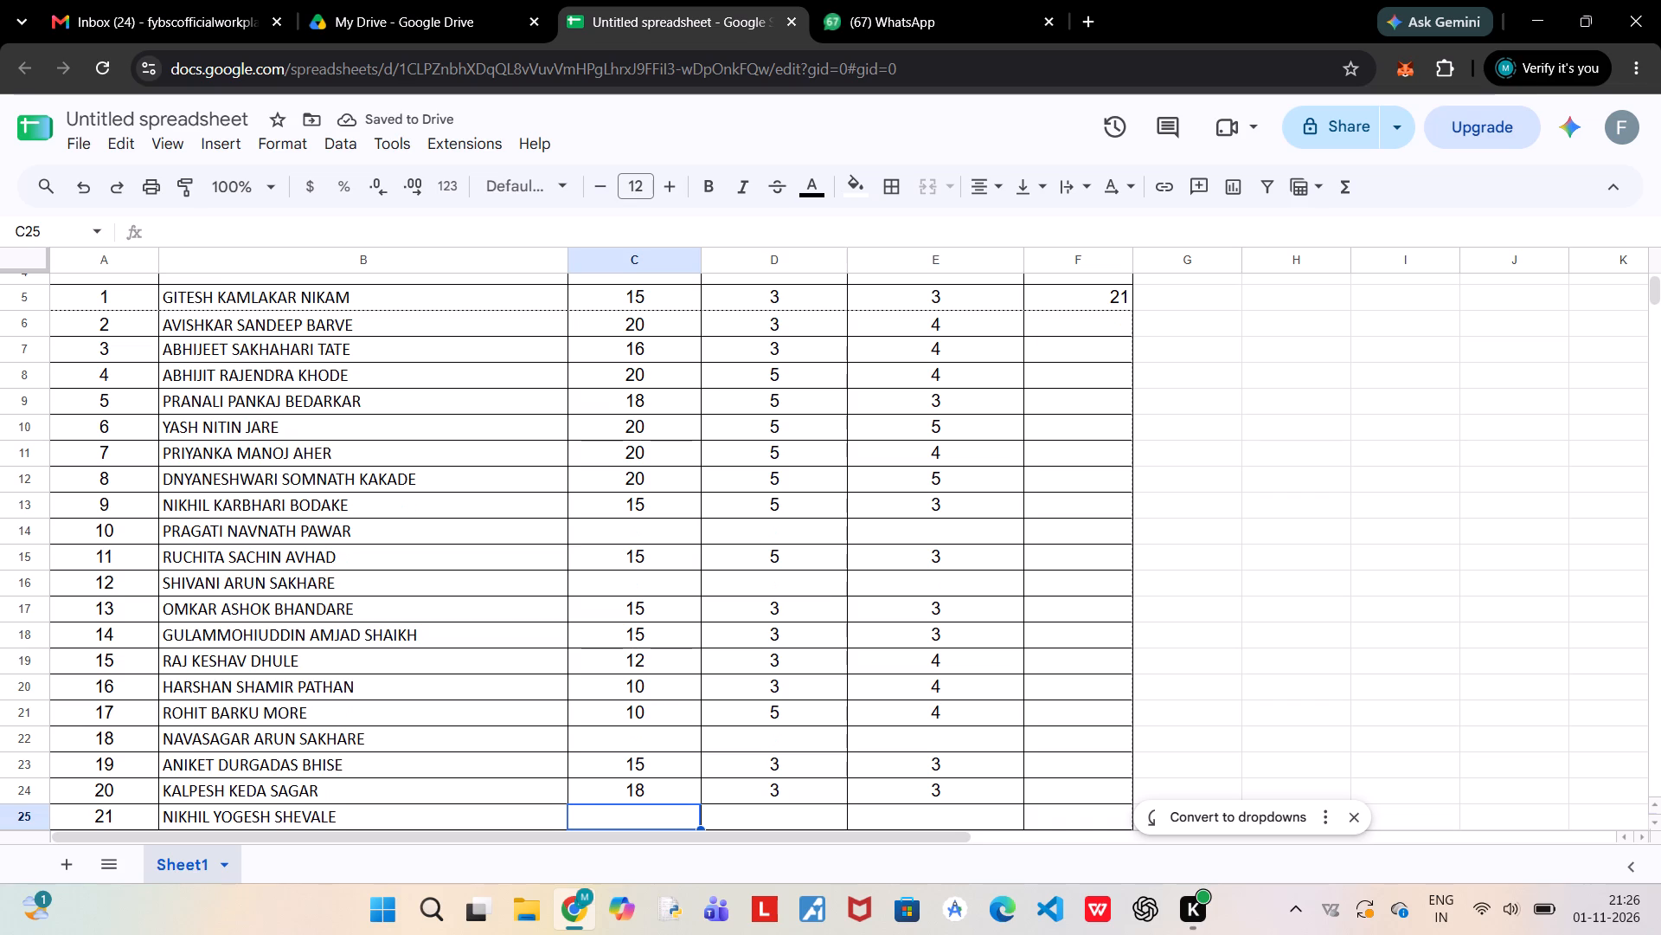
{"action": "type", "text": "20"}
{"action": "key", "text": "Right"}
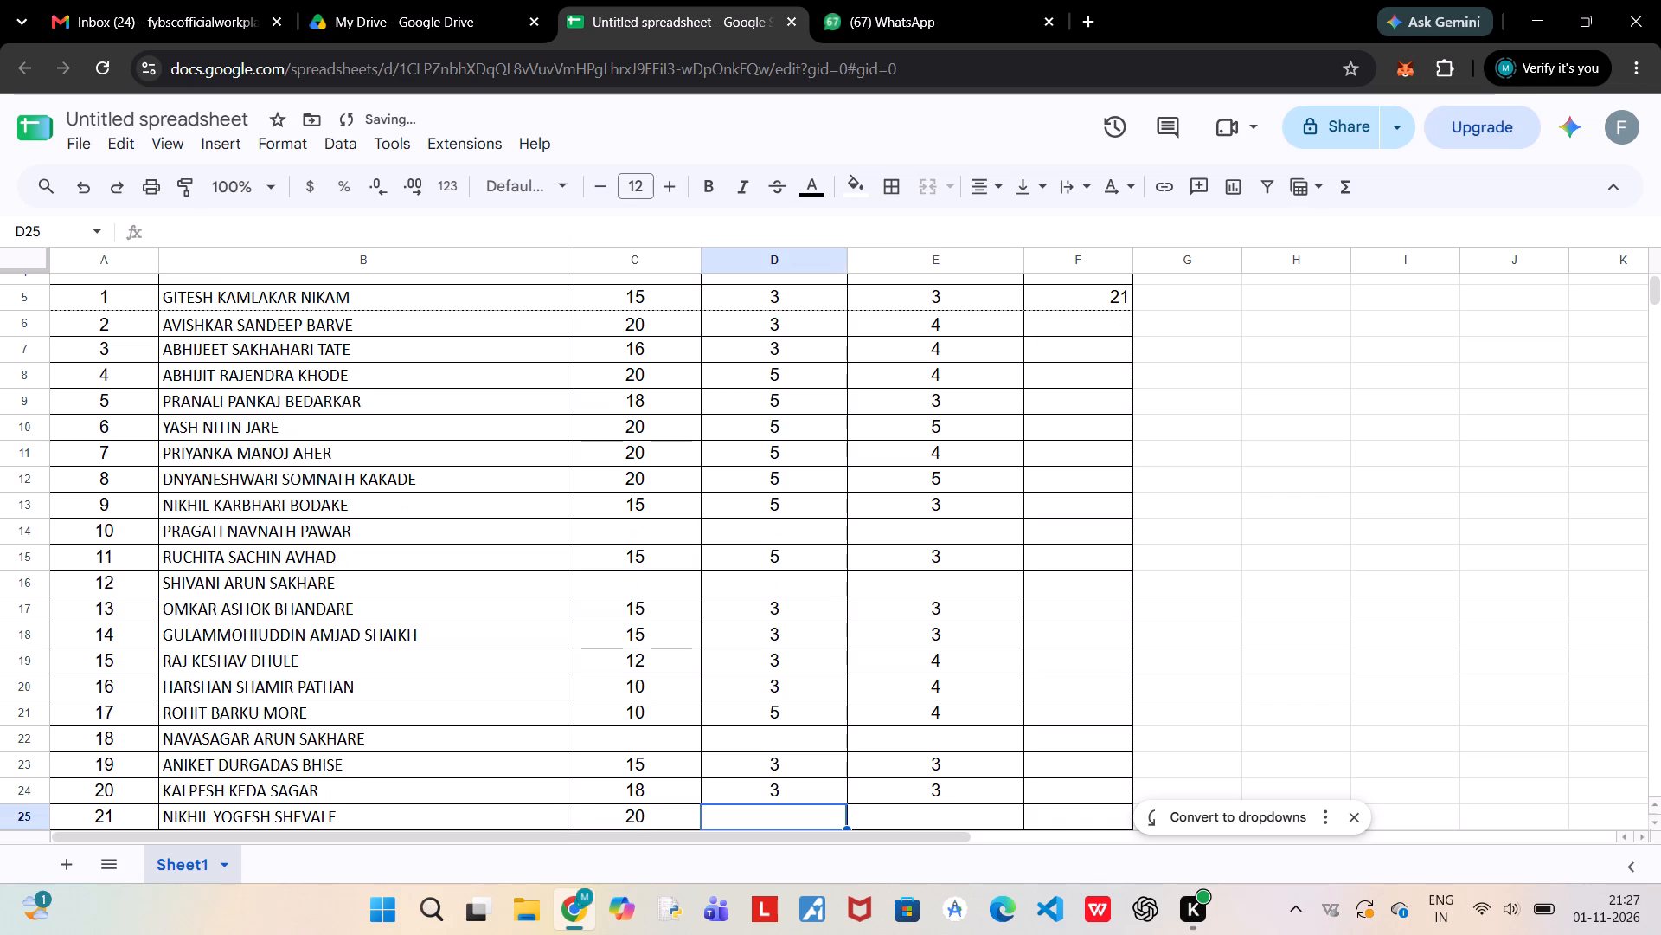
{"action": "key", "text": "5"}
{"action": "key", "text": "Right"}
{"action": "key", "text": "4"}
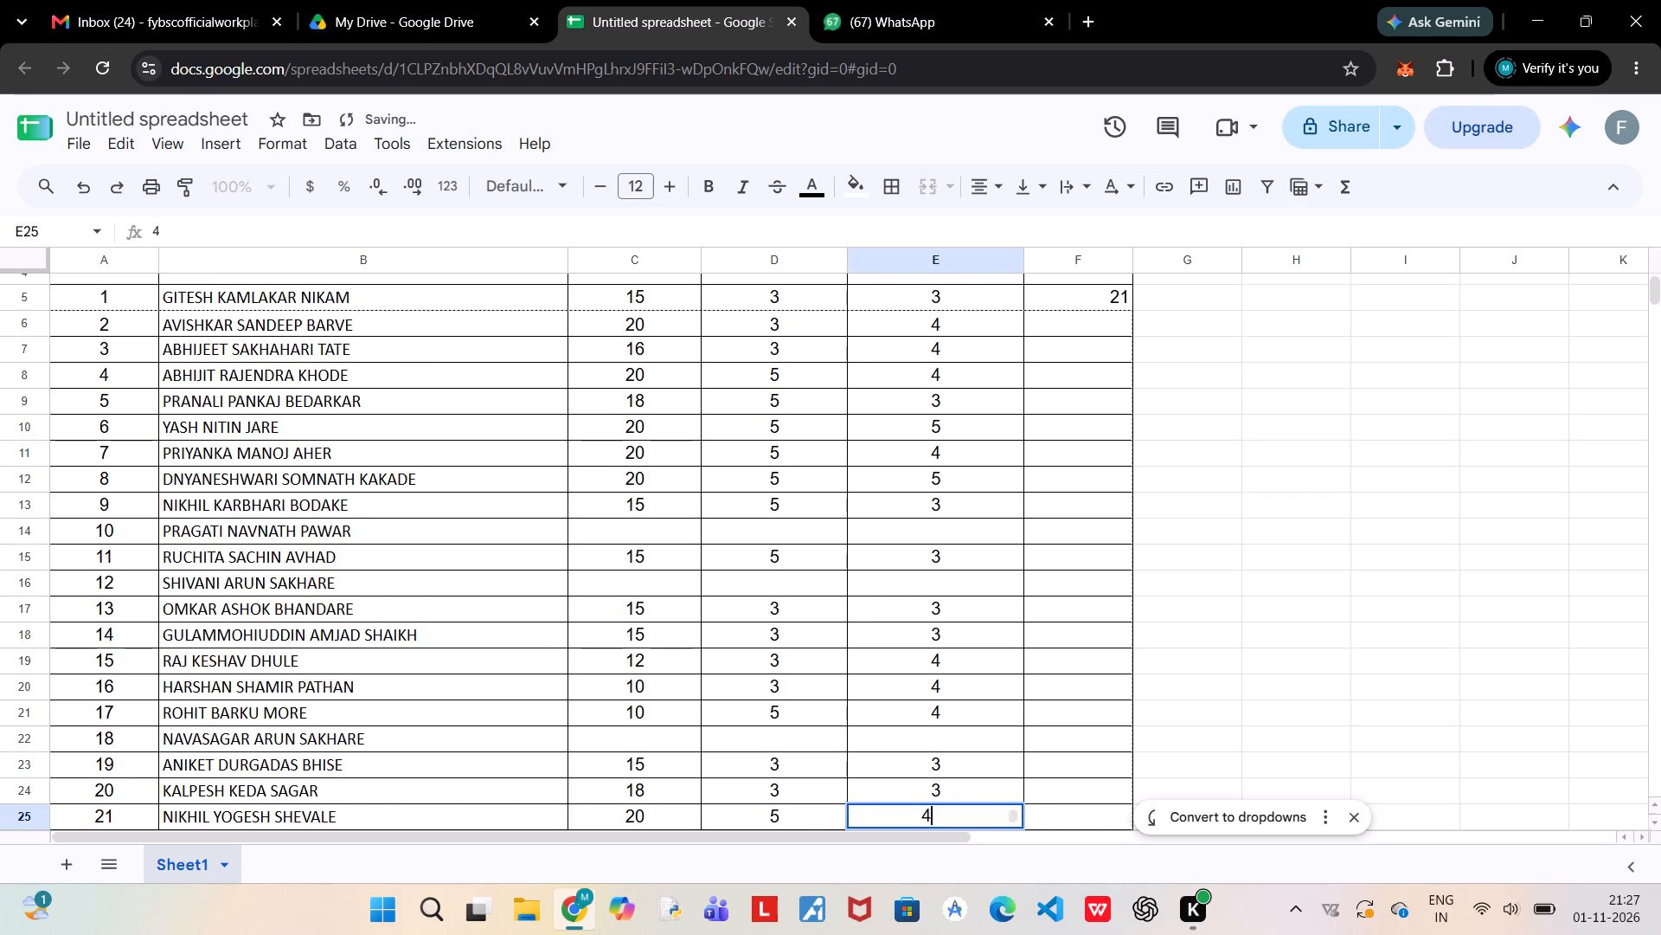
{"action": "key", "text": "Down"}
Enter the marks for Roll No 22 in row 26: CODE 20, BOOK 3 and VIVA 4.
{"action": "key", "text": "Left"}
{"action": "key", "text": "Left"}
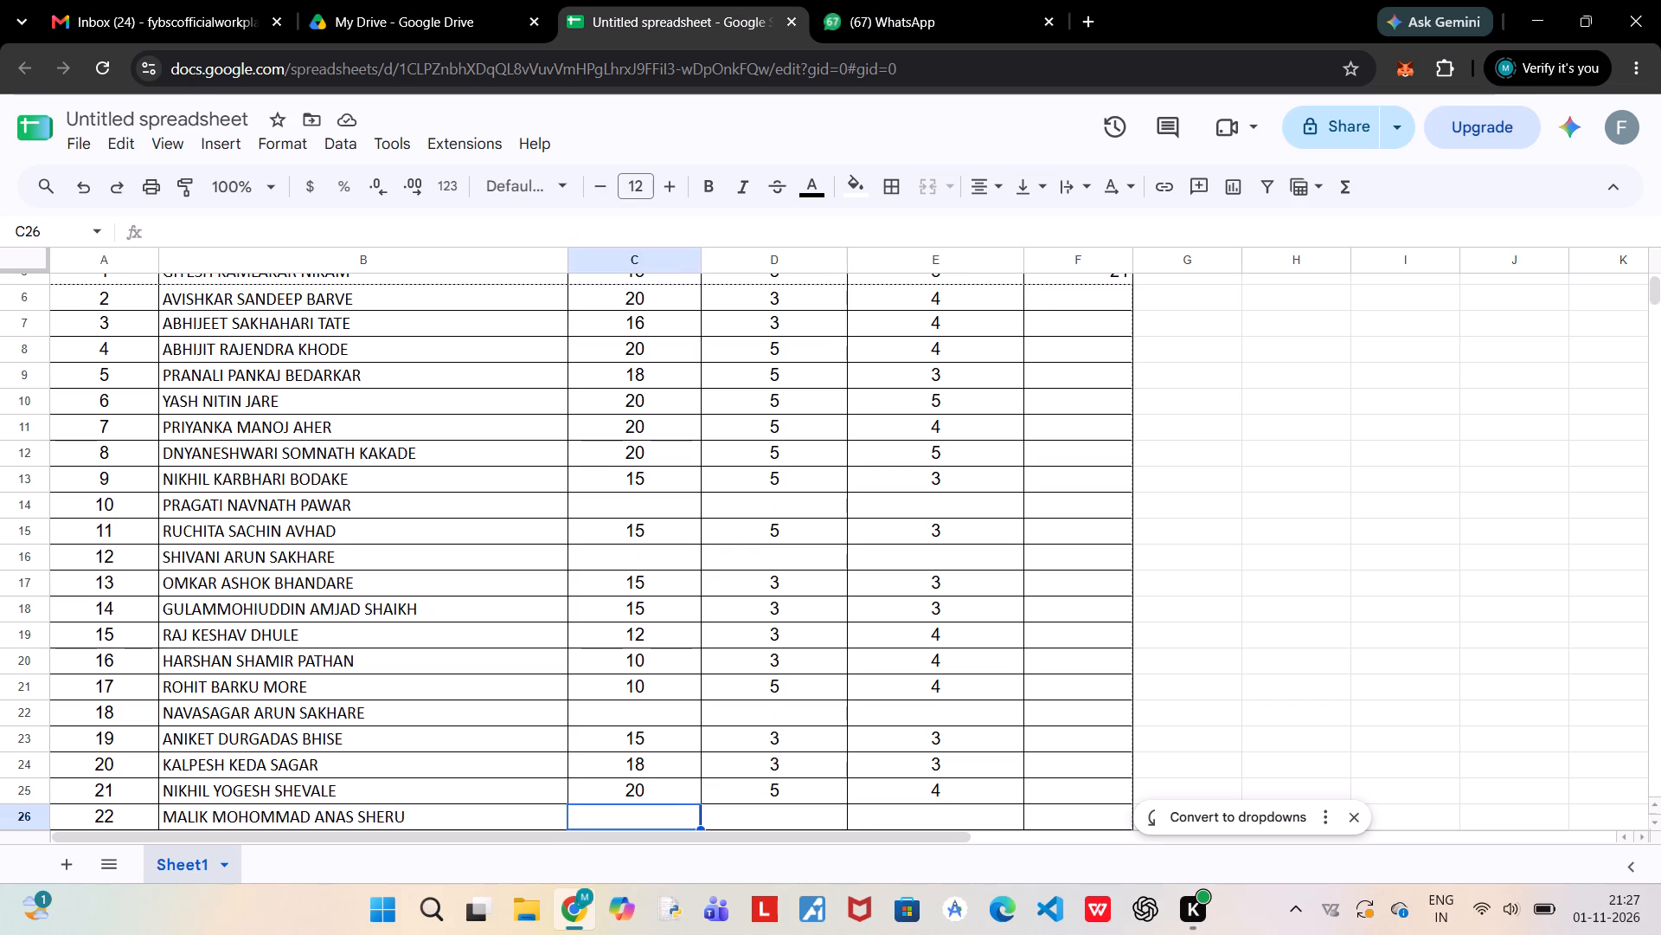
{"action": "type", "text": "20"}
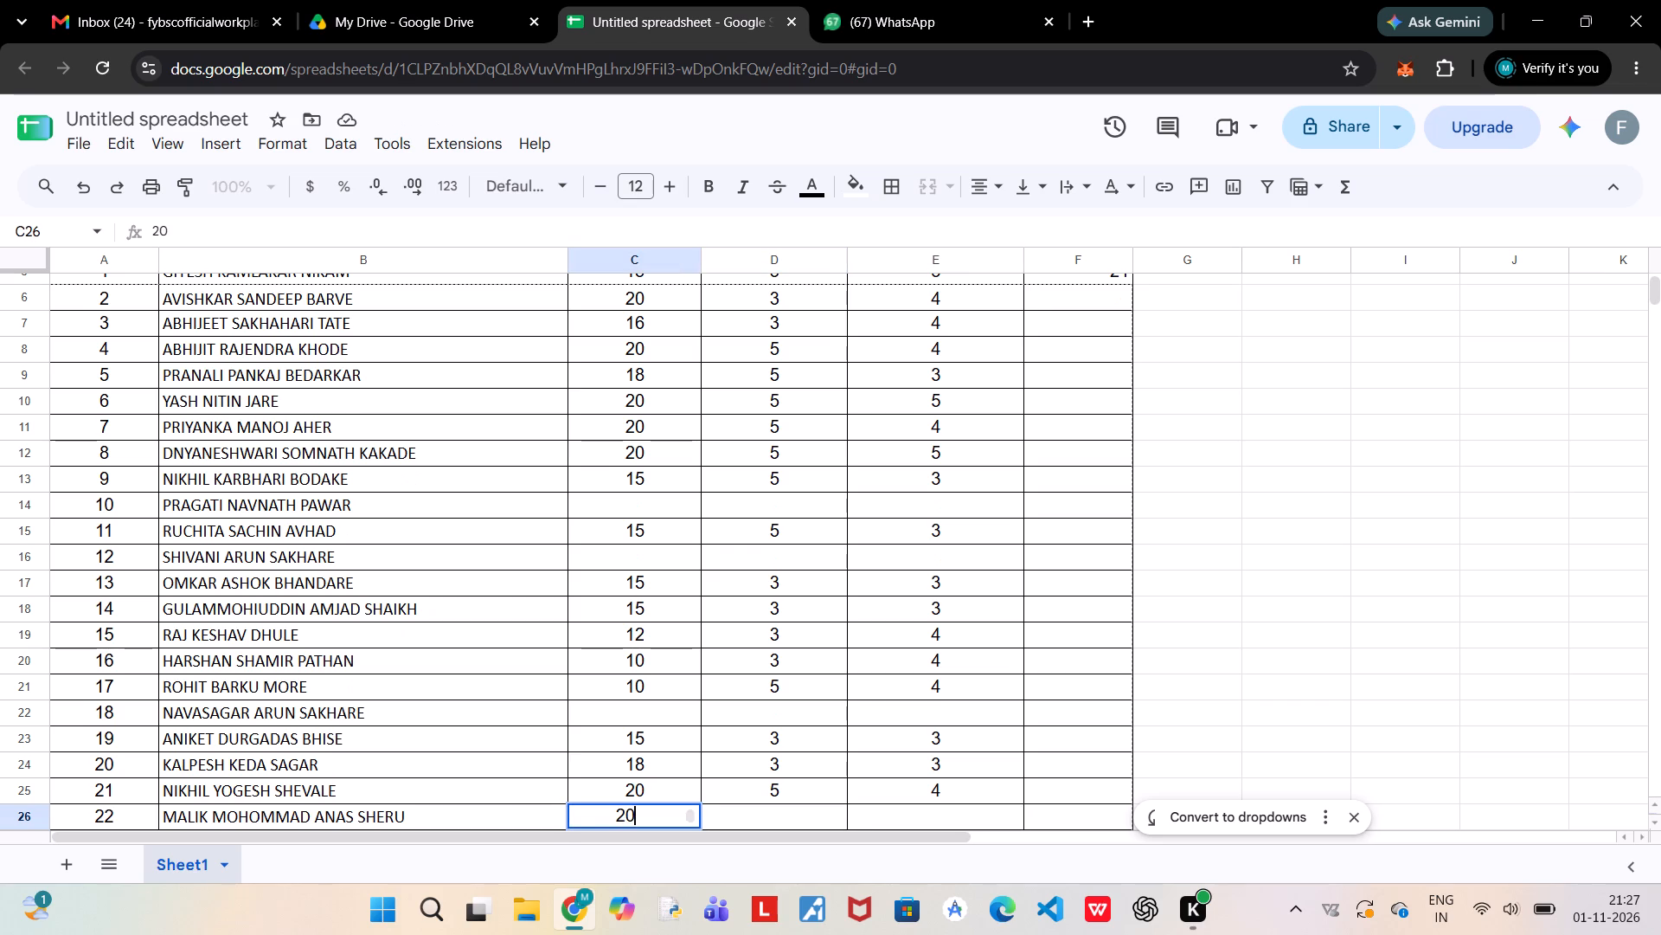
{"action": "key", "text": "Right"}
{"action": "key", "text": "3"}
{"action": "key", "text": "Right"}
{"action": "key", "text": "4"}
{"action": "key", "text": "Down"}
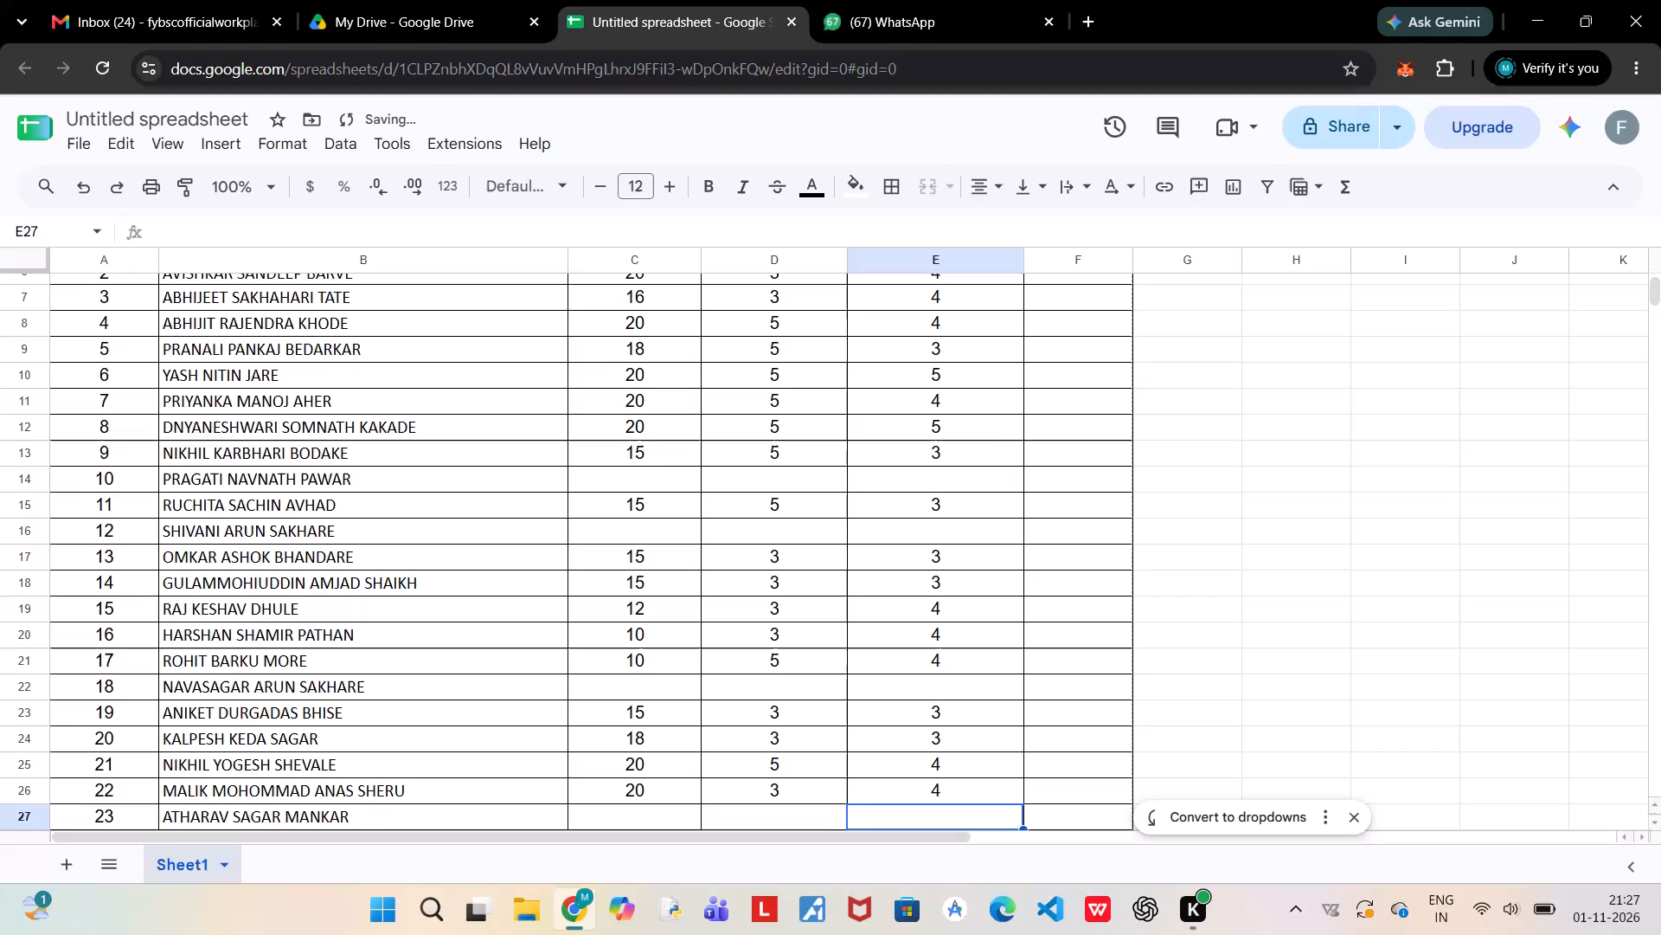
Enter the marks for Roll No 23 in row 27: CODE 15, BOOK 3 and VIVA 4.
{"action": "key", "text": "Left"}
{"action": "key", "text": "Left"}
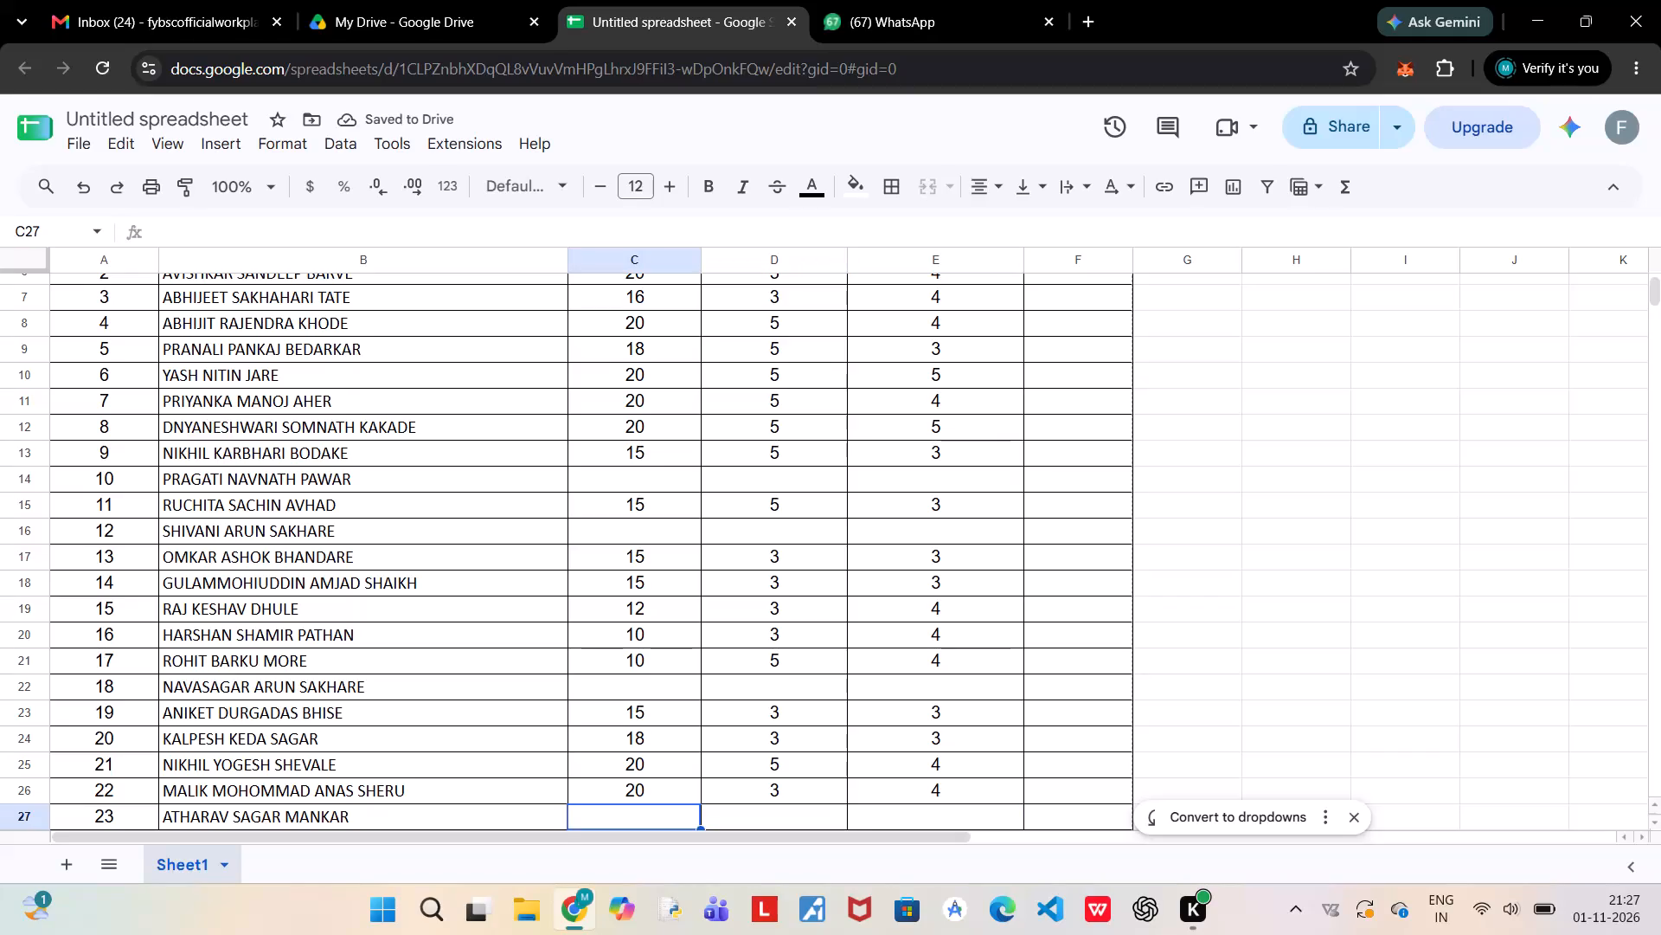
{"action": "type", "text": "15"}
{"action": "key", "text": "Right"}
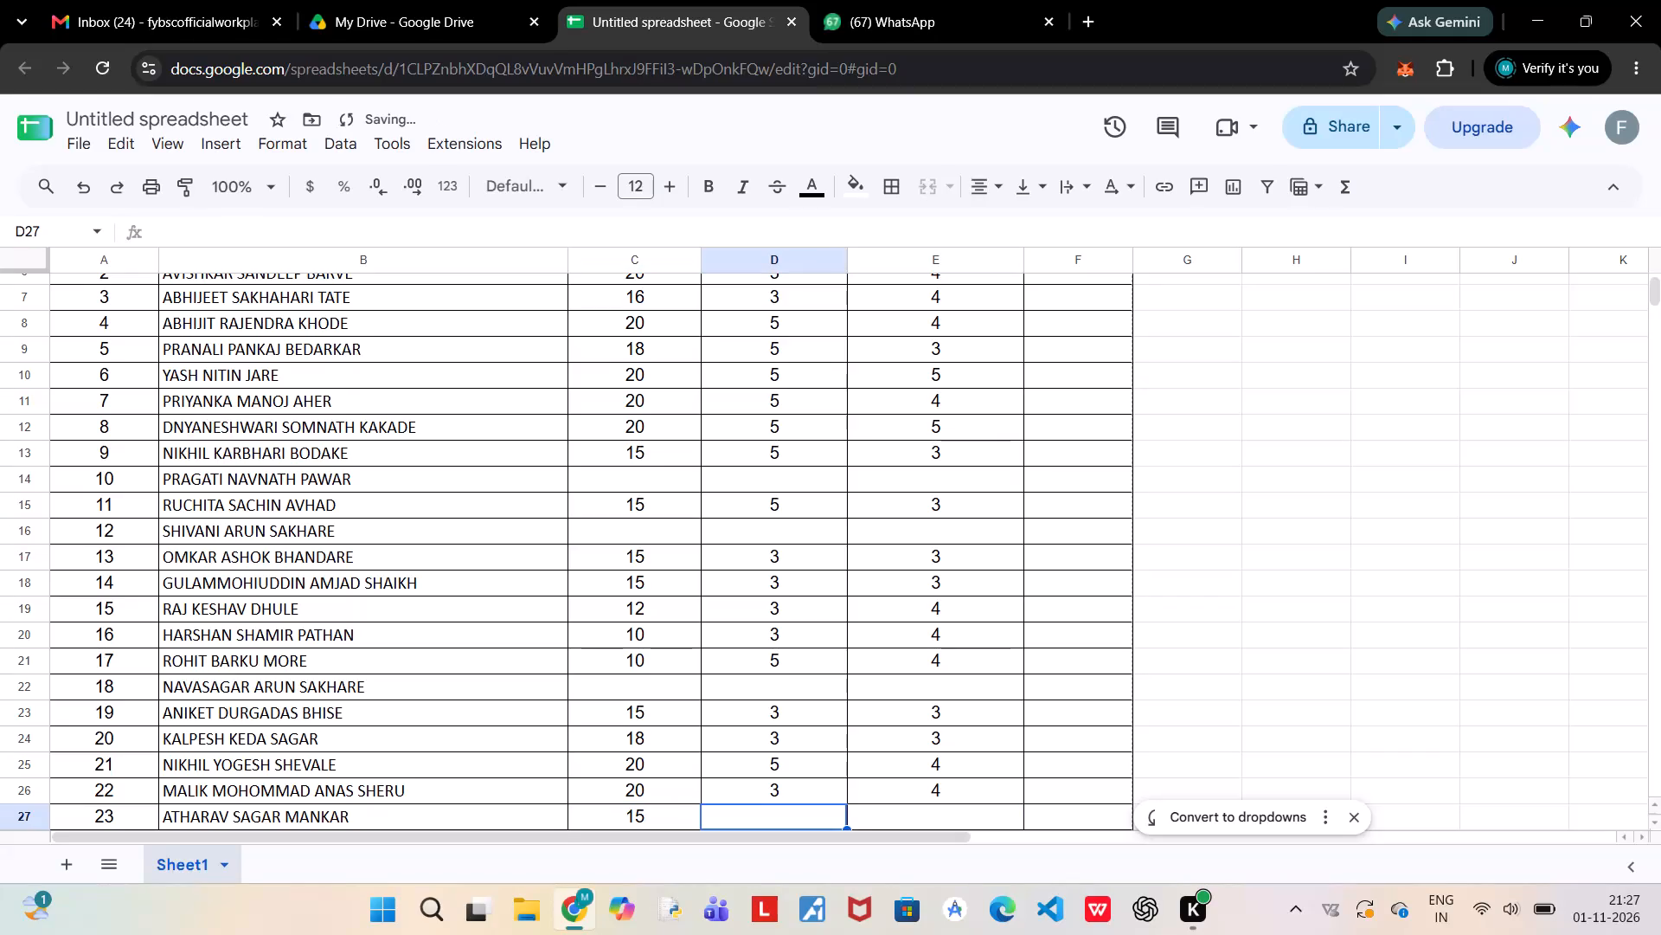
{"action": "key", "text": "3"}
{"action": "key", "text": "Right"}
{"action": "key", "text": "4"}
{"action": "key", "text": "Down"}
Enter the marks for Roll No 24 in row 28: CODE 15, BOOK 5 and VIVA 4.
{"action": "key", "text": "Left"}
{"action": "key", "text": "Left"}
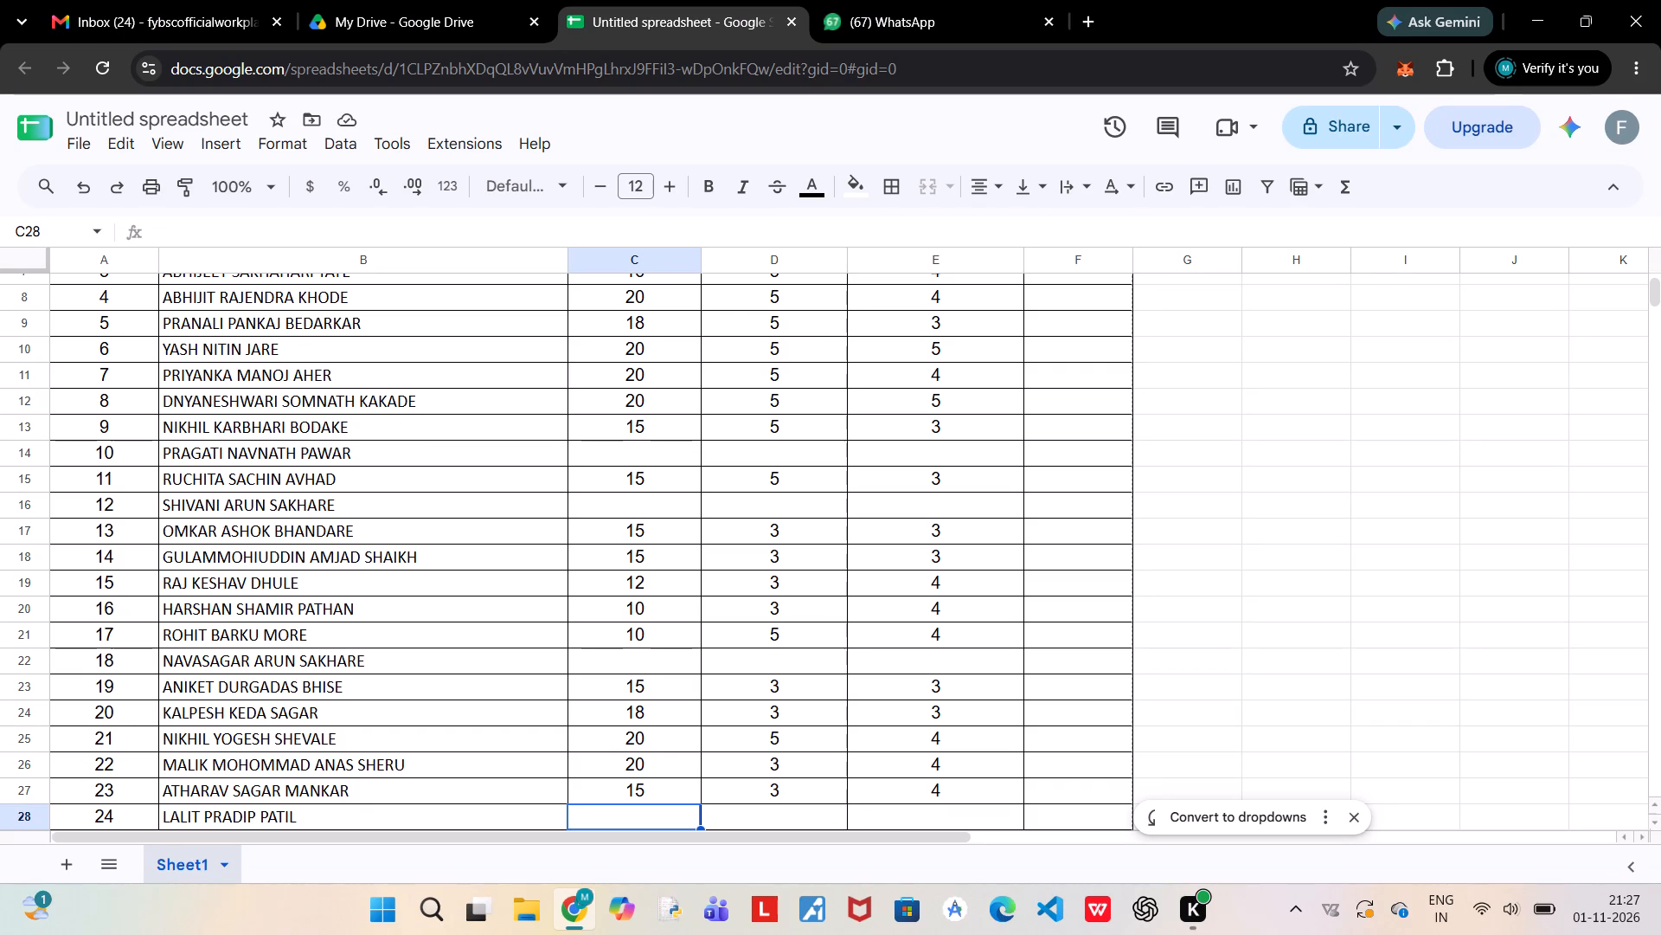
{"action": "type", "text": "15"}
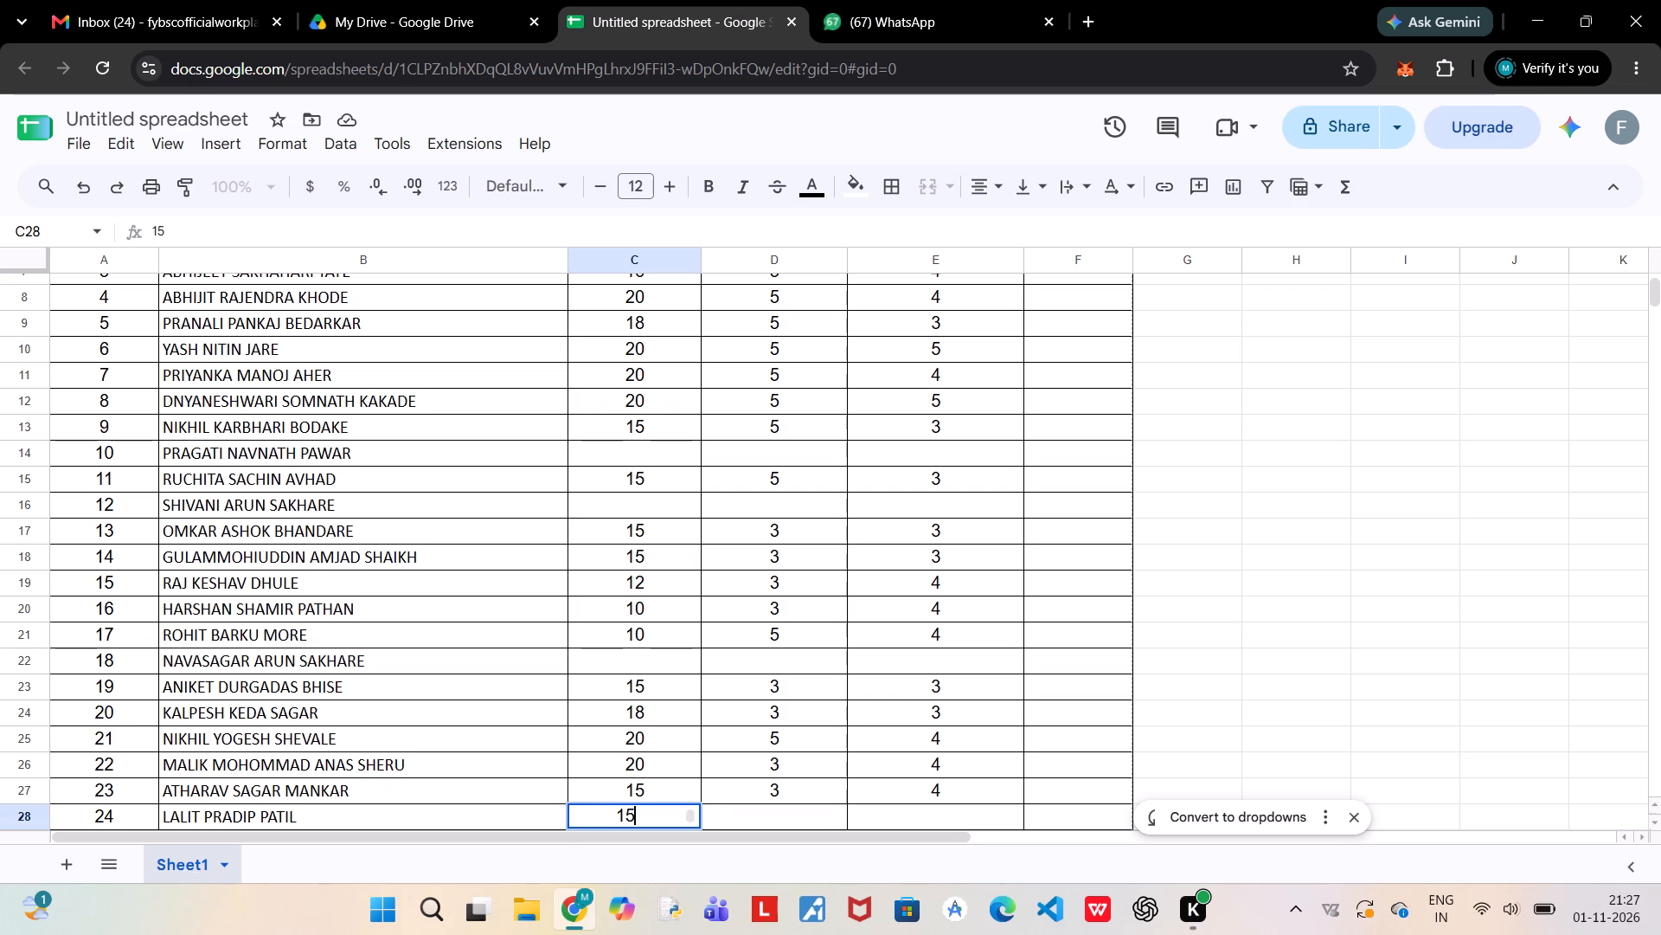
{"action": "key", "text": "Right"}
{"action": "key", "text": "5"}
{"action": "key", "text": "Right"}
{"action": "key", "text": "4"}
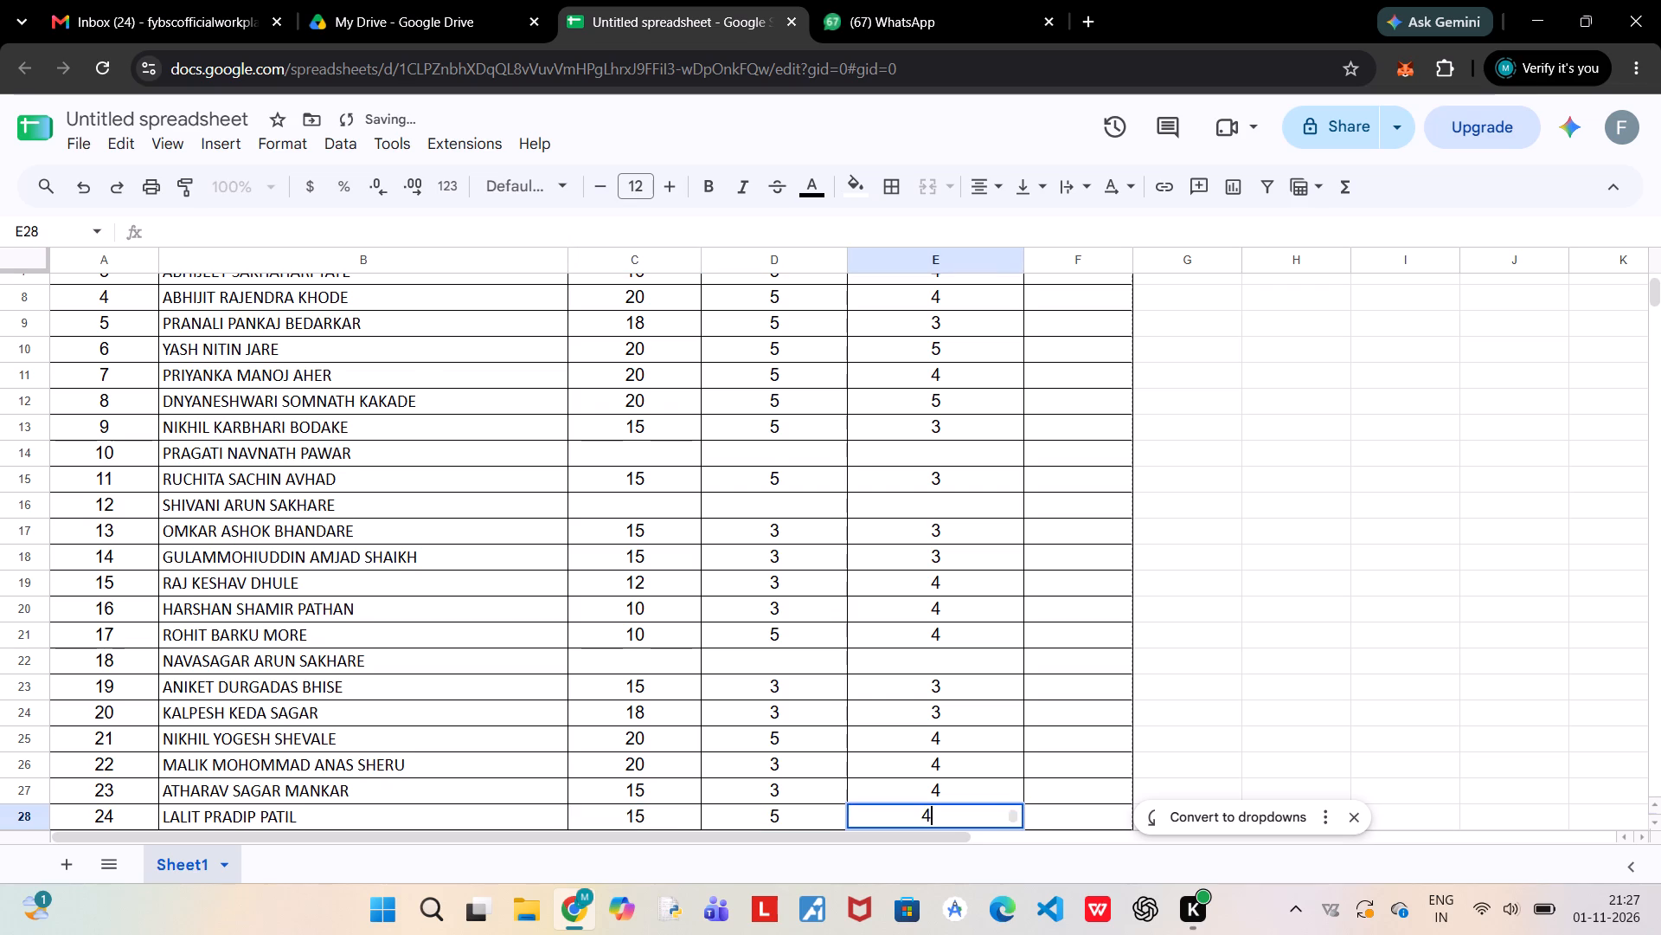
{"action": "key", "text": "Down"}
Enter the marks for Roll No 25 in row 29: CODE 10, BOOK 3 and VIVA 4.
{"action": "key", "text": "Left"}
{"action": "key", "text": "Left"}
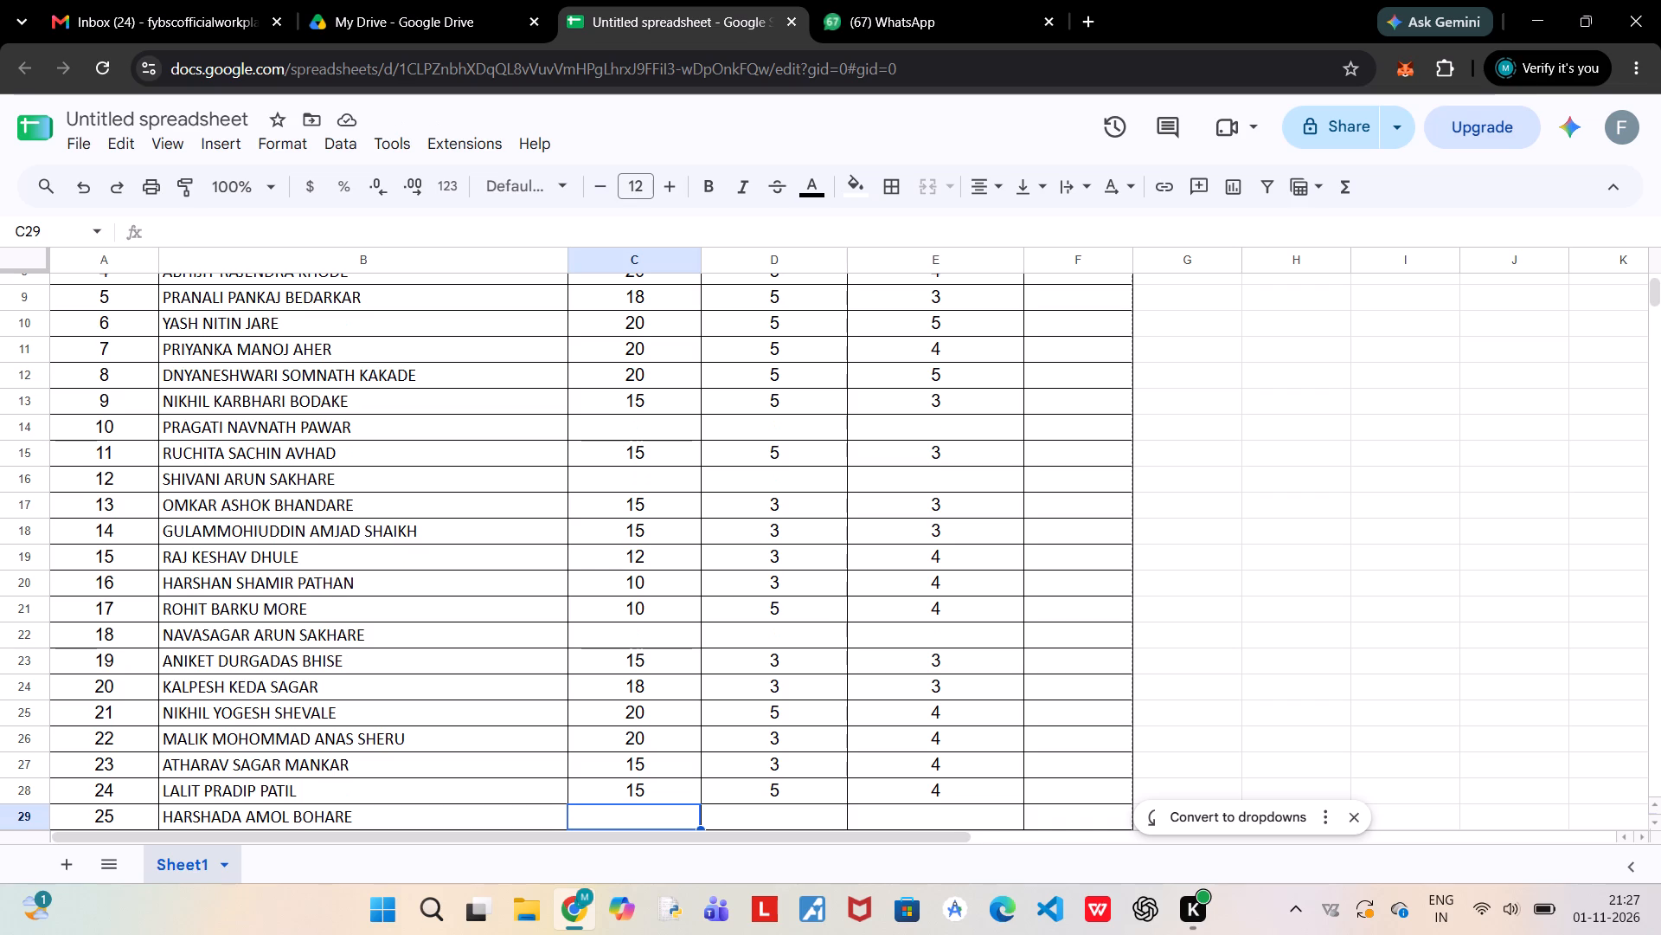
{"action": "type", "text": "10"}
{"action": "key", "text": "Right"}
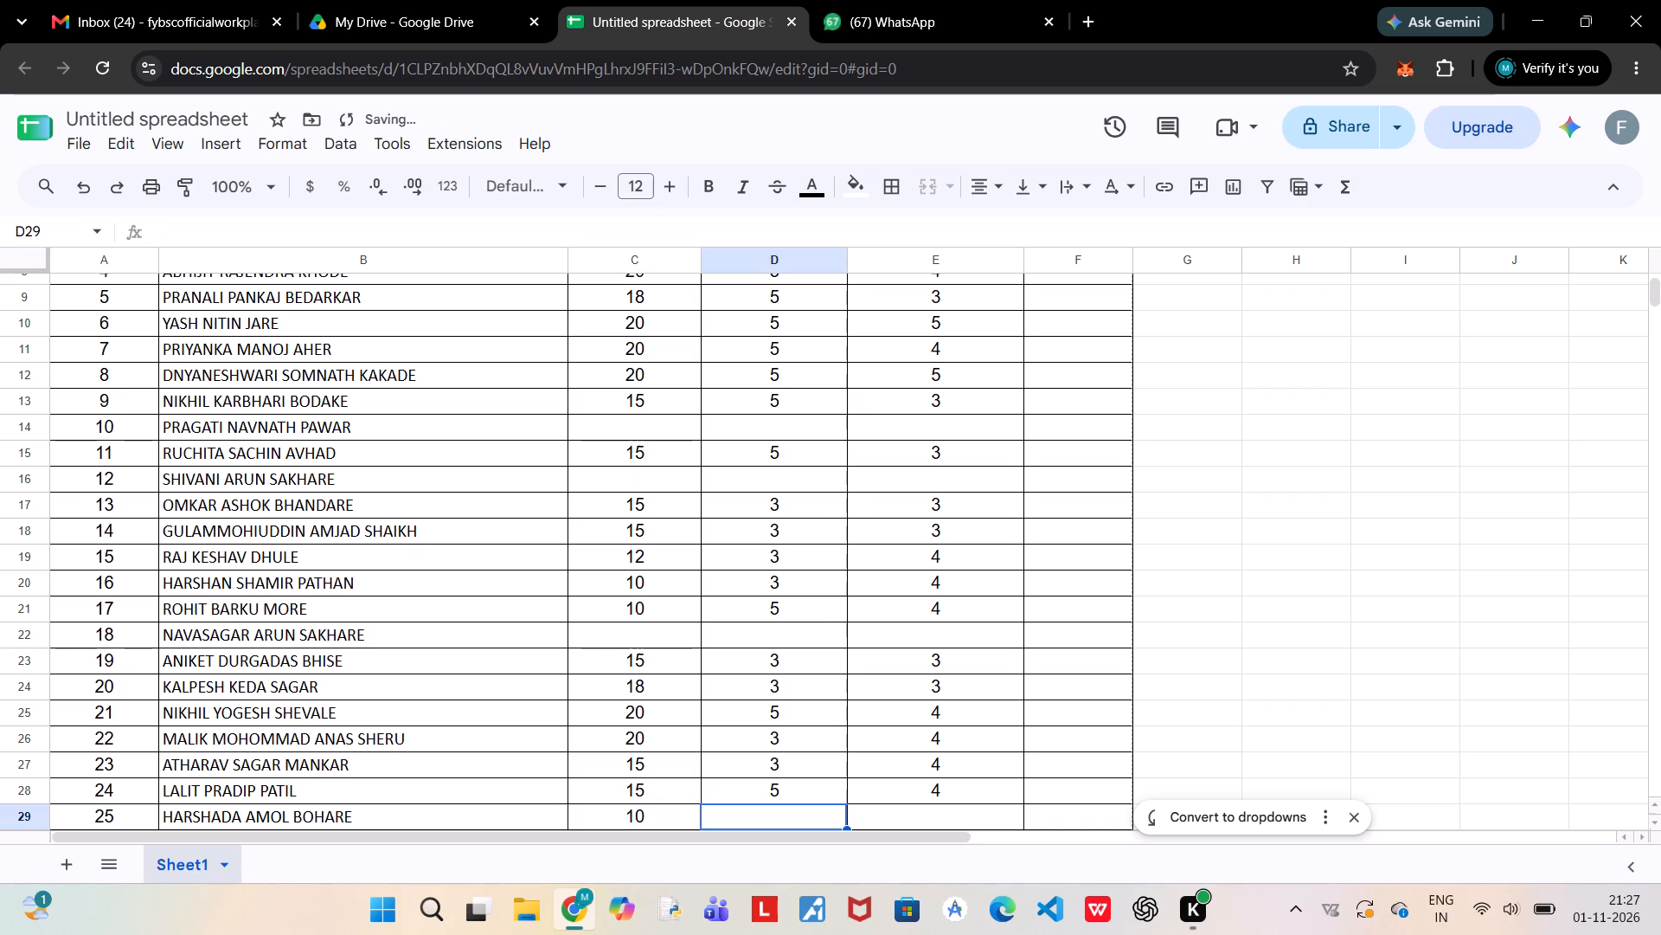
{"action": "key", "text": "3"}
{"action": "key", "text": "Right"}
{"action": "key", "text": "4"}
{"action": "key", "text": "Down"}
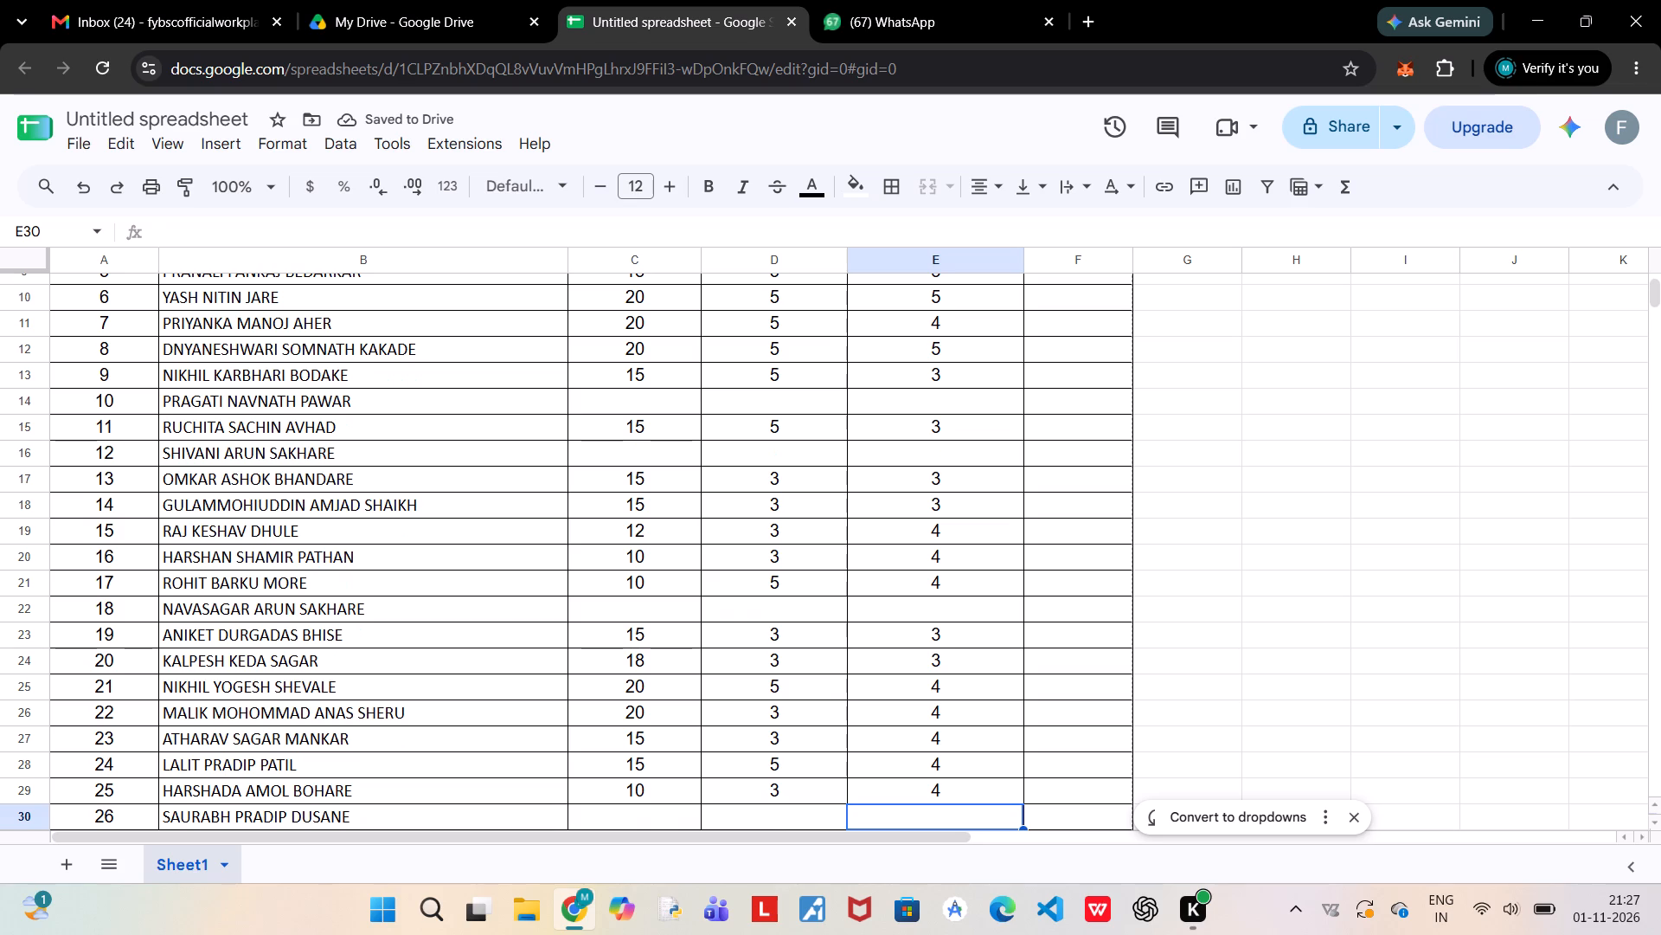
Skip Roll No 26 and enter the marks for Roll No 27 in row 31: CODE 15, BOOK 3 and VIVA 3.
{"action": "key", "text": "Down"}
{"action": "key", "text": "Left"}
{"action": "key", "text": "Left"}
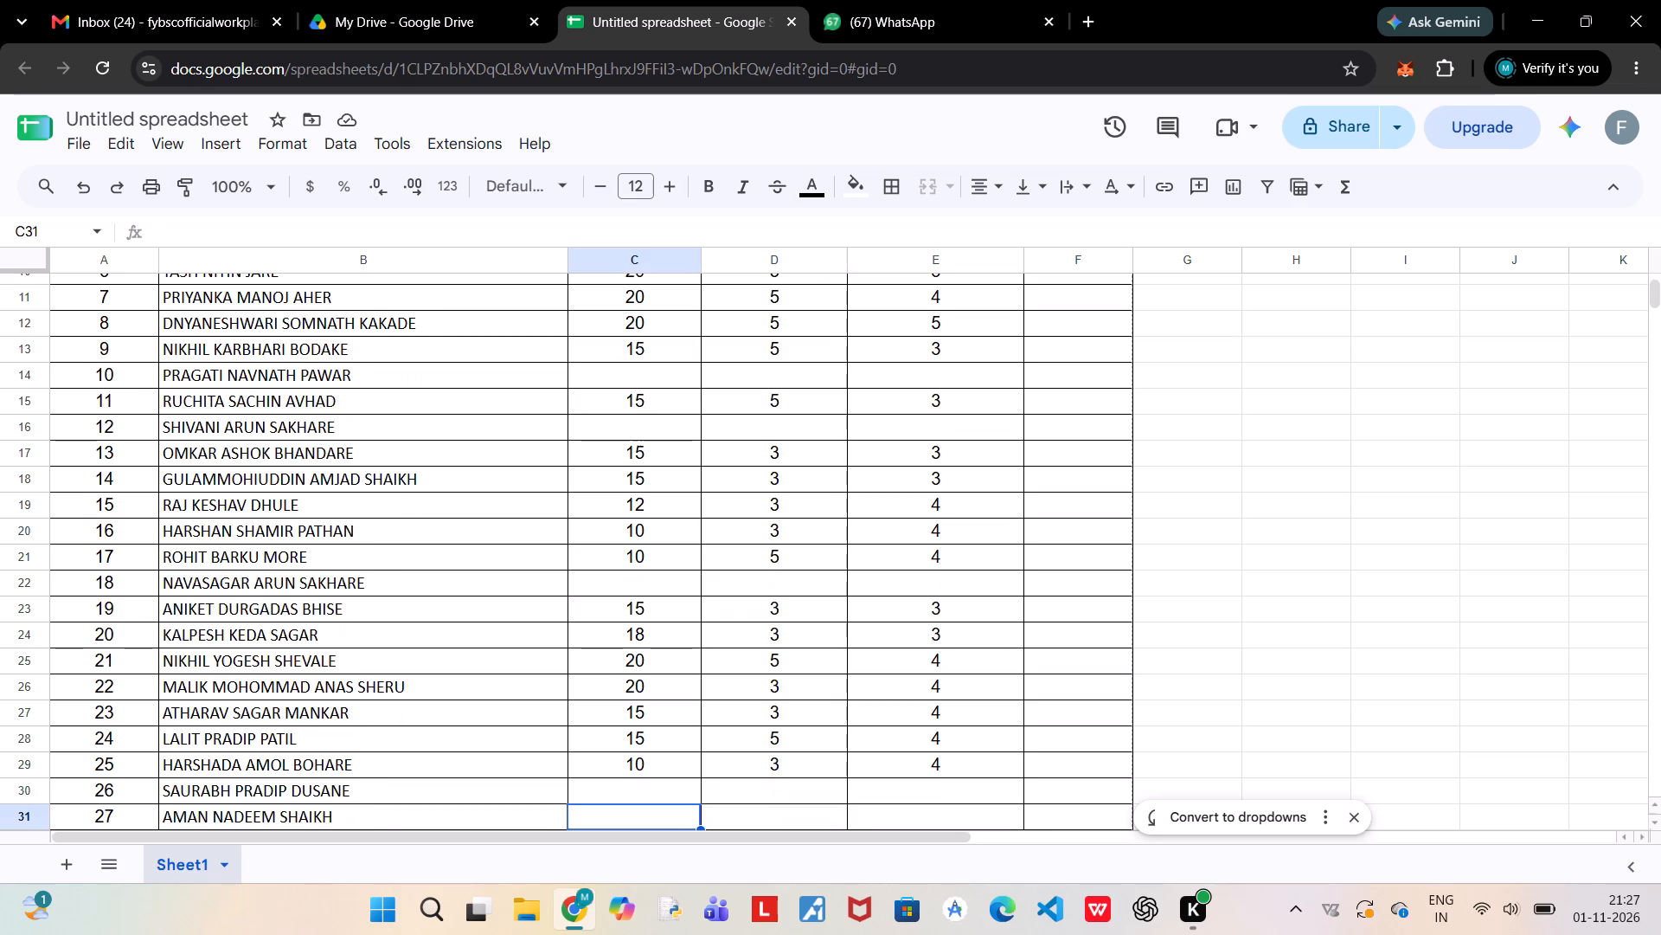
{"action": "type", "text": "15"}
{"action": "key", "text": "Right"}
{"action": "key", "text": "3"}
{"action": "key", "text": "Right"}
{"action": "key", "text": "3"}
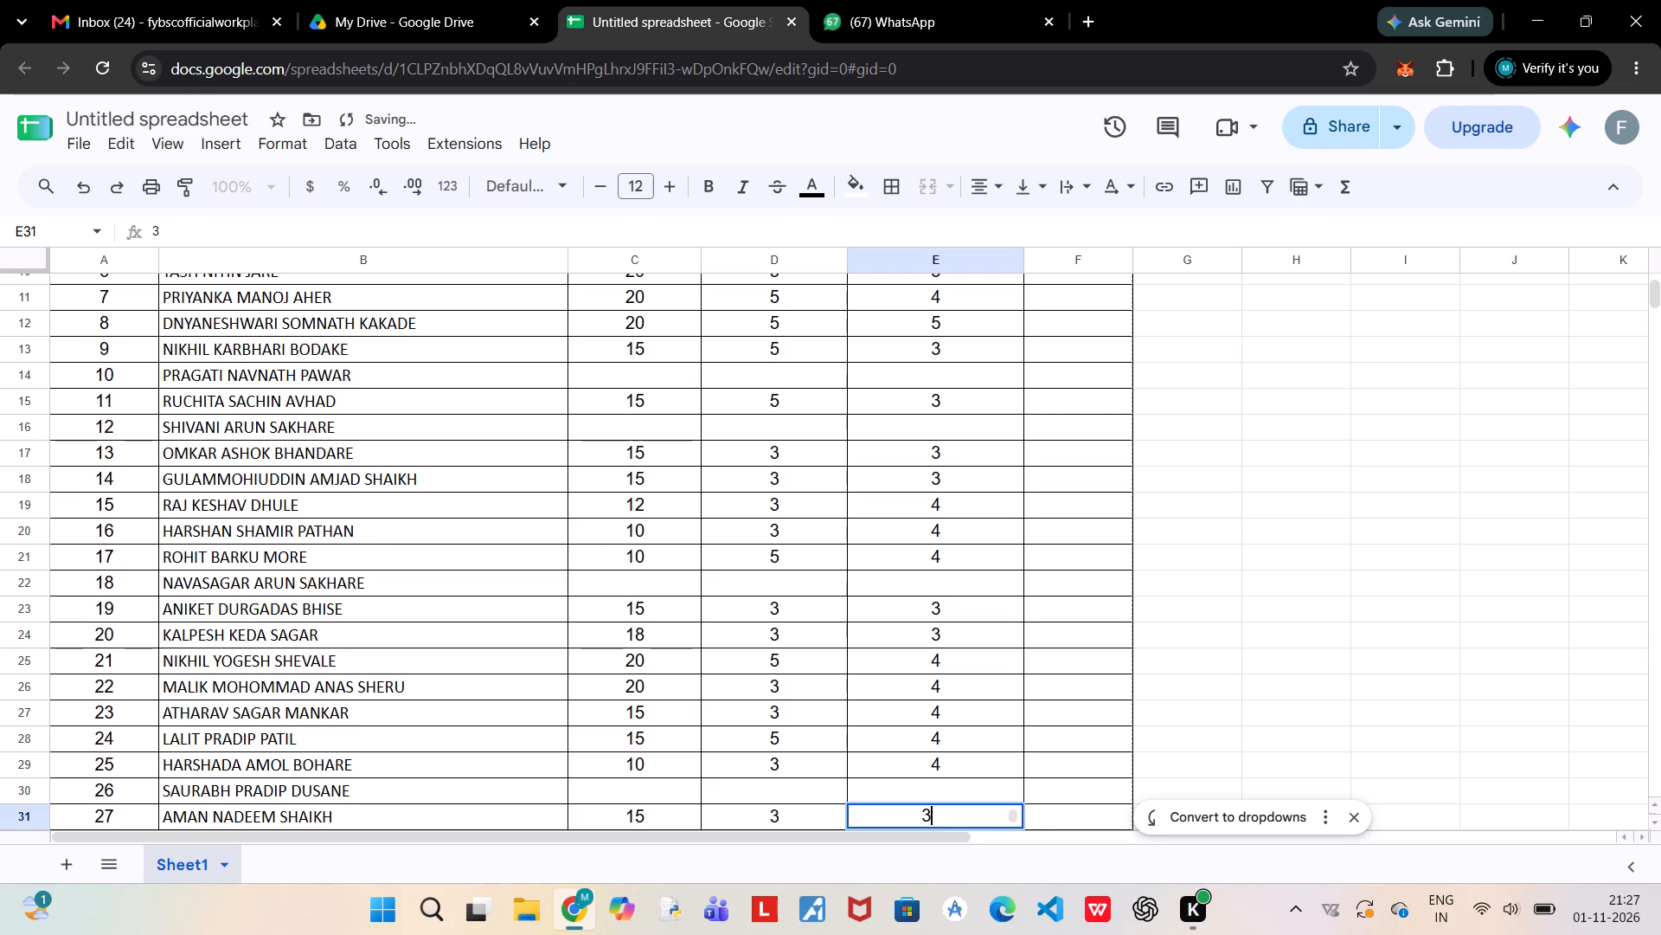
{"action": "key", "text": "Down"}
Enter the marks for Roll No 28 in row 32: CODE 18, BOOK 3 and VIVA 3.
{"action": "key", "text": "Left"}
{"action": "key", "text": "Left"}
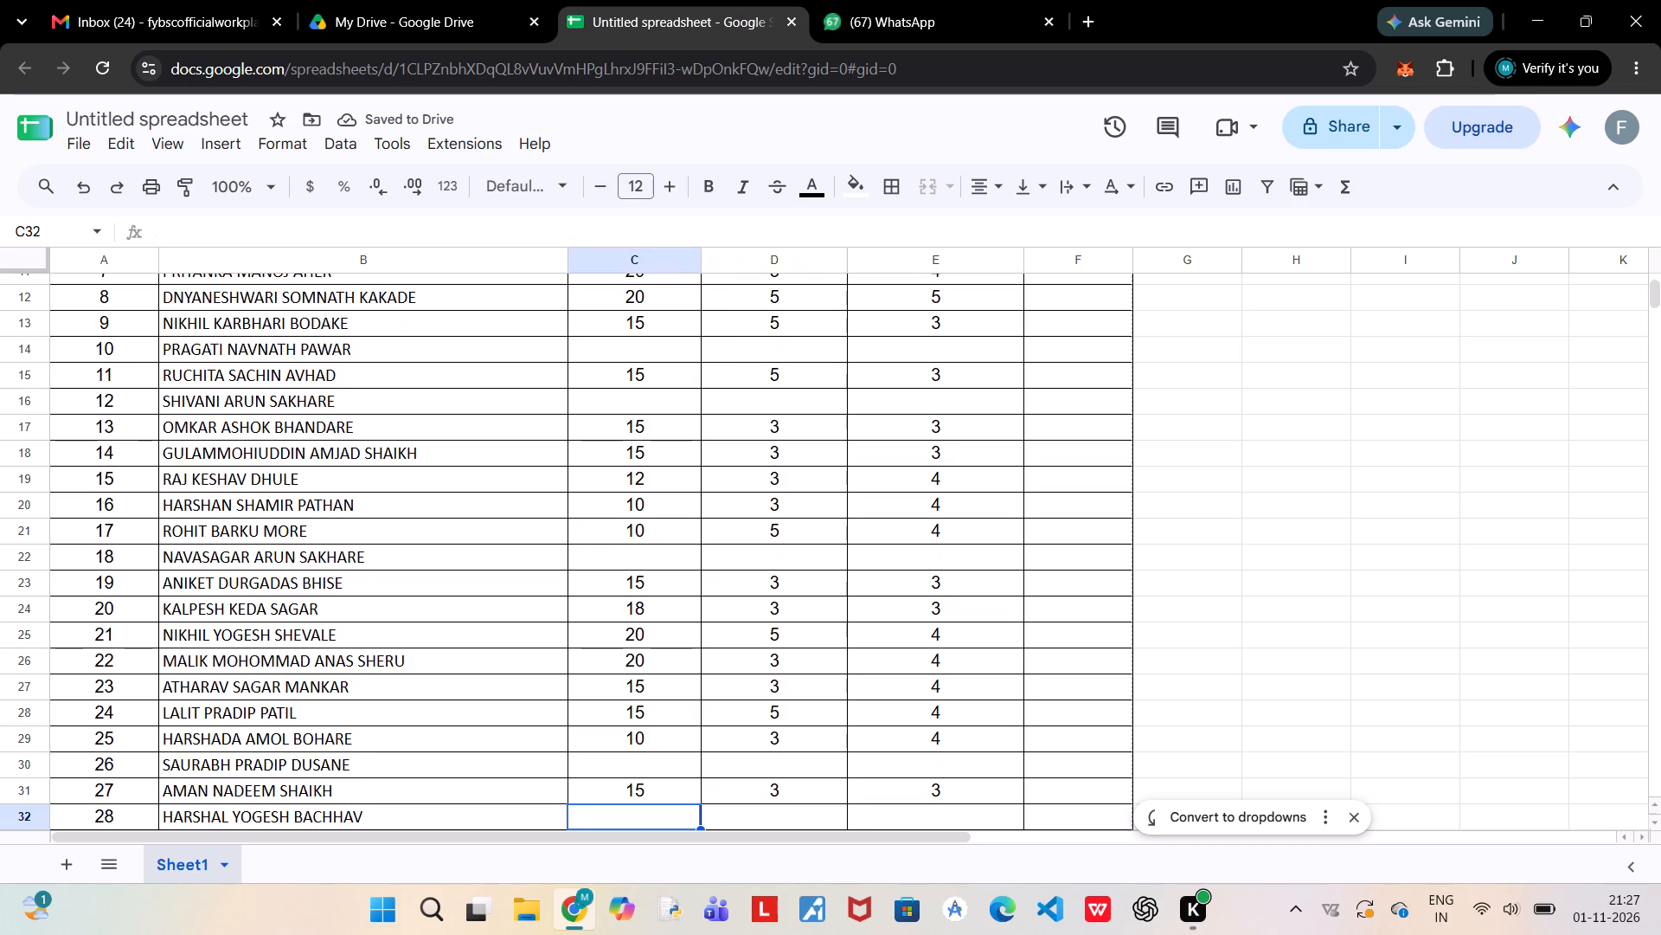
{"action": "key", "text": "1"}
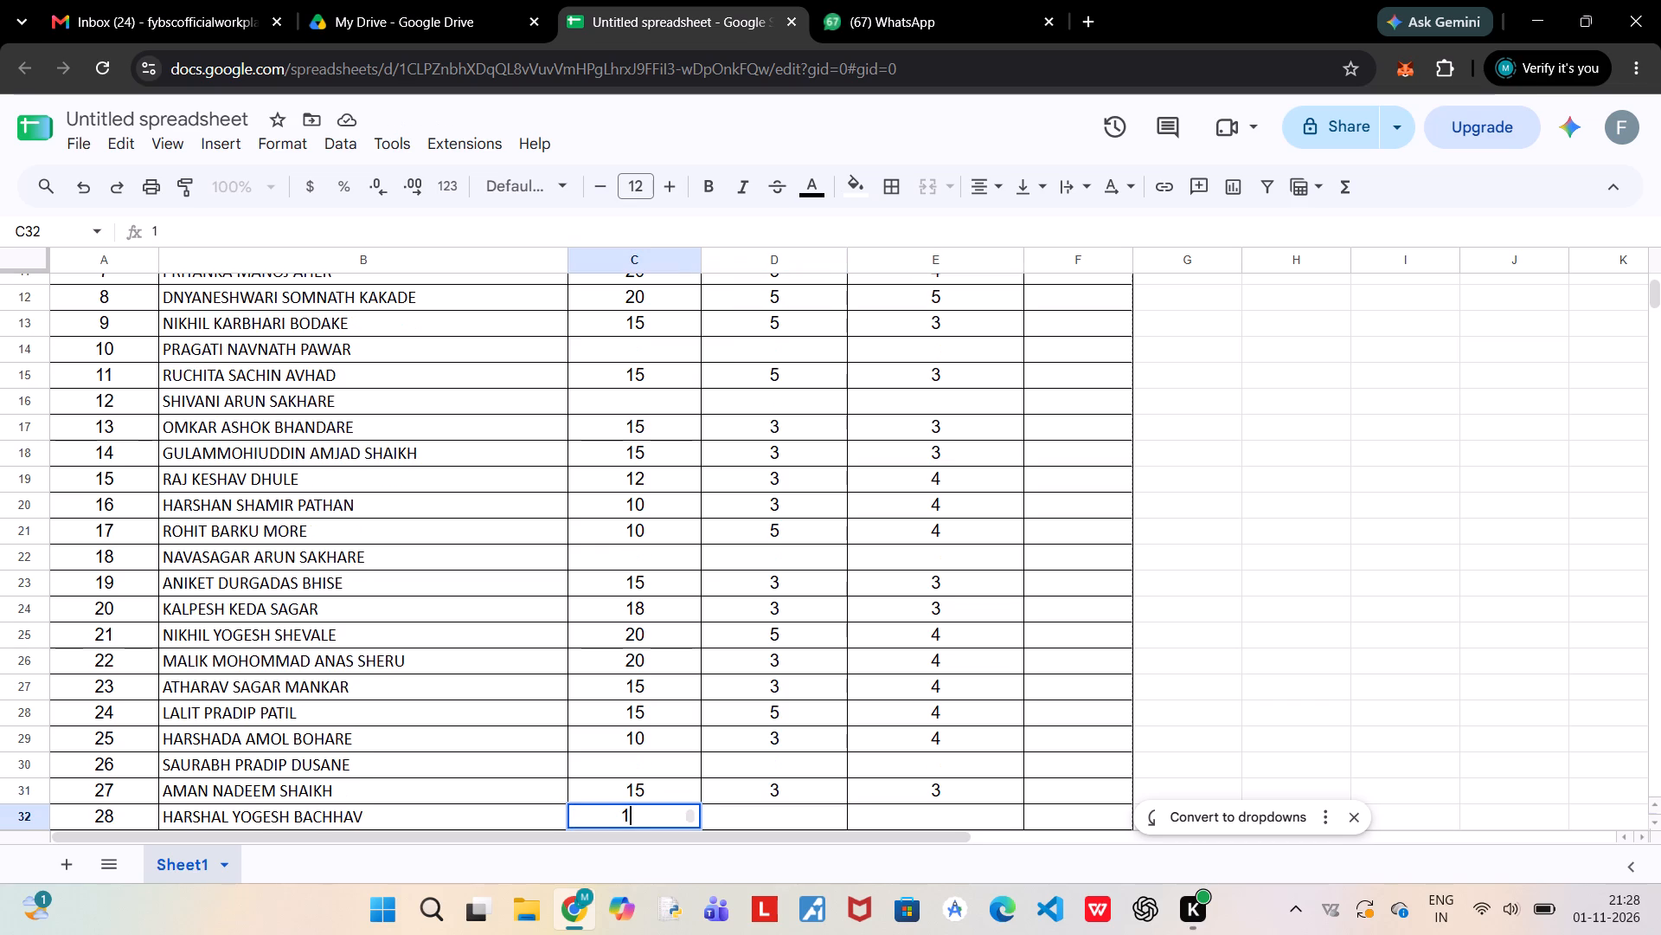
{"action": "key", "text": "8"}
{"action": "key", "text": "Right"}
{"action": "key", "text": "3"}
{"action": "key", "text": "Right"}
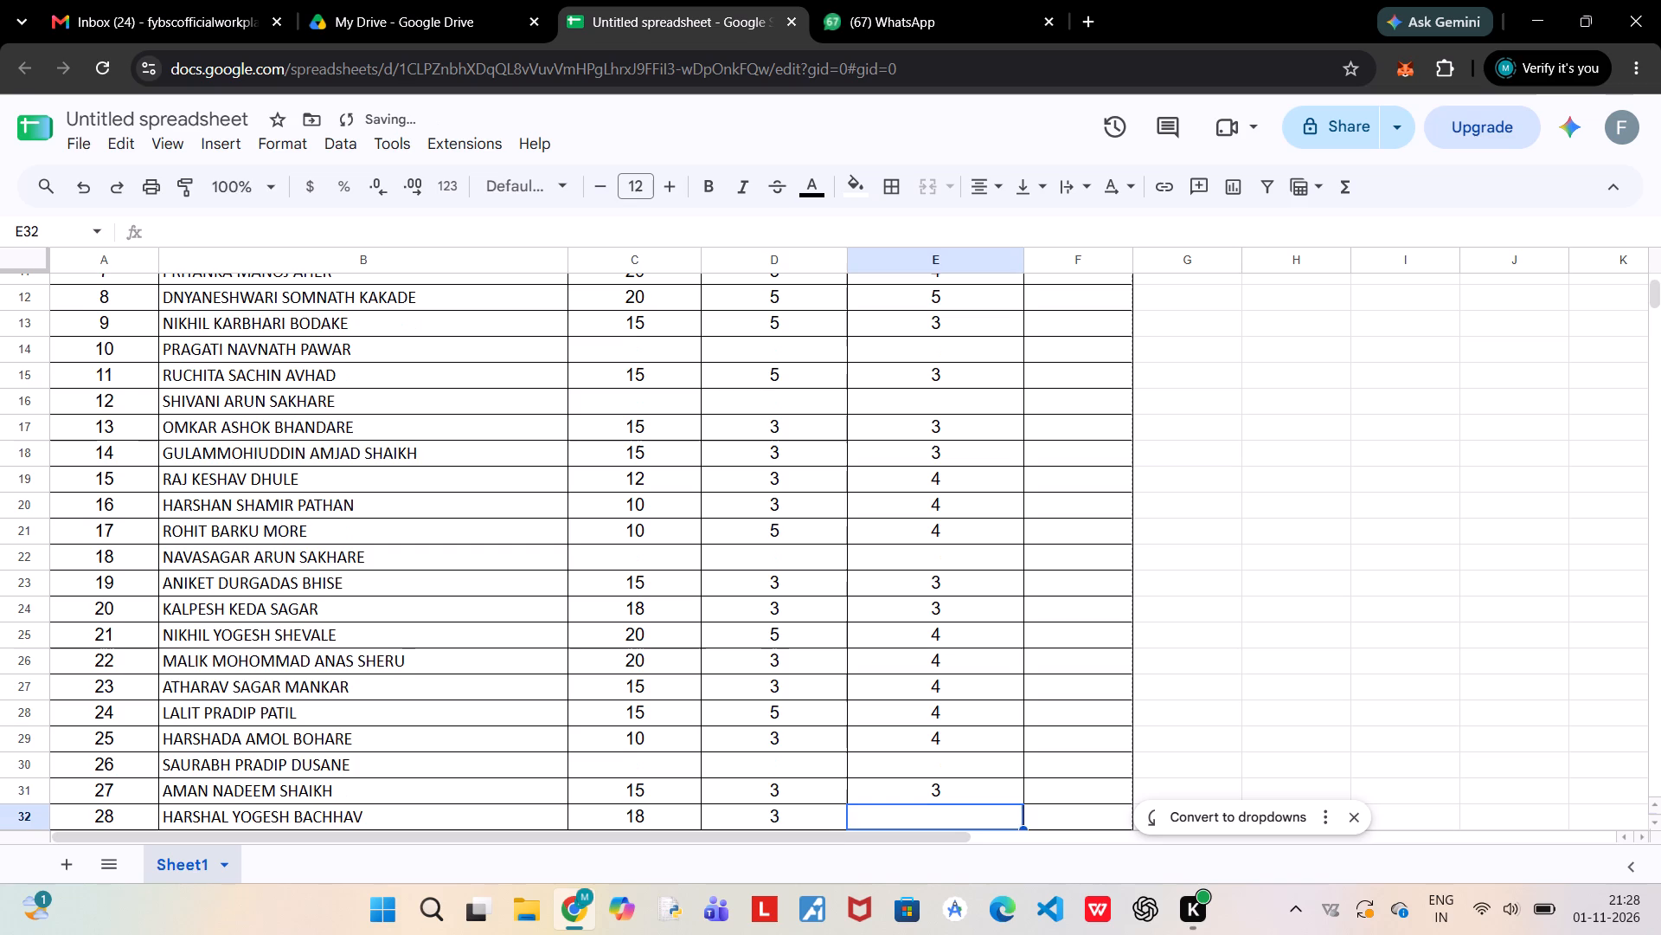
{"action": "key", "text": "3"}
{"action": "key", "text": "Down"}
Enter the marks for Roll No 29 in row 33: CODE 18, BOOK 3 and VIVA 4.
{"action": "key", "text": "Left"}
{"action": "key", "text": "Left"}
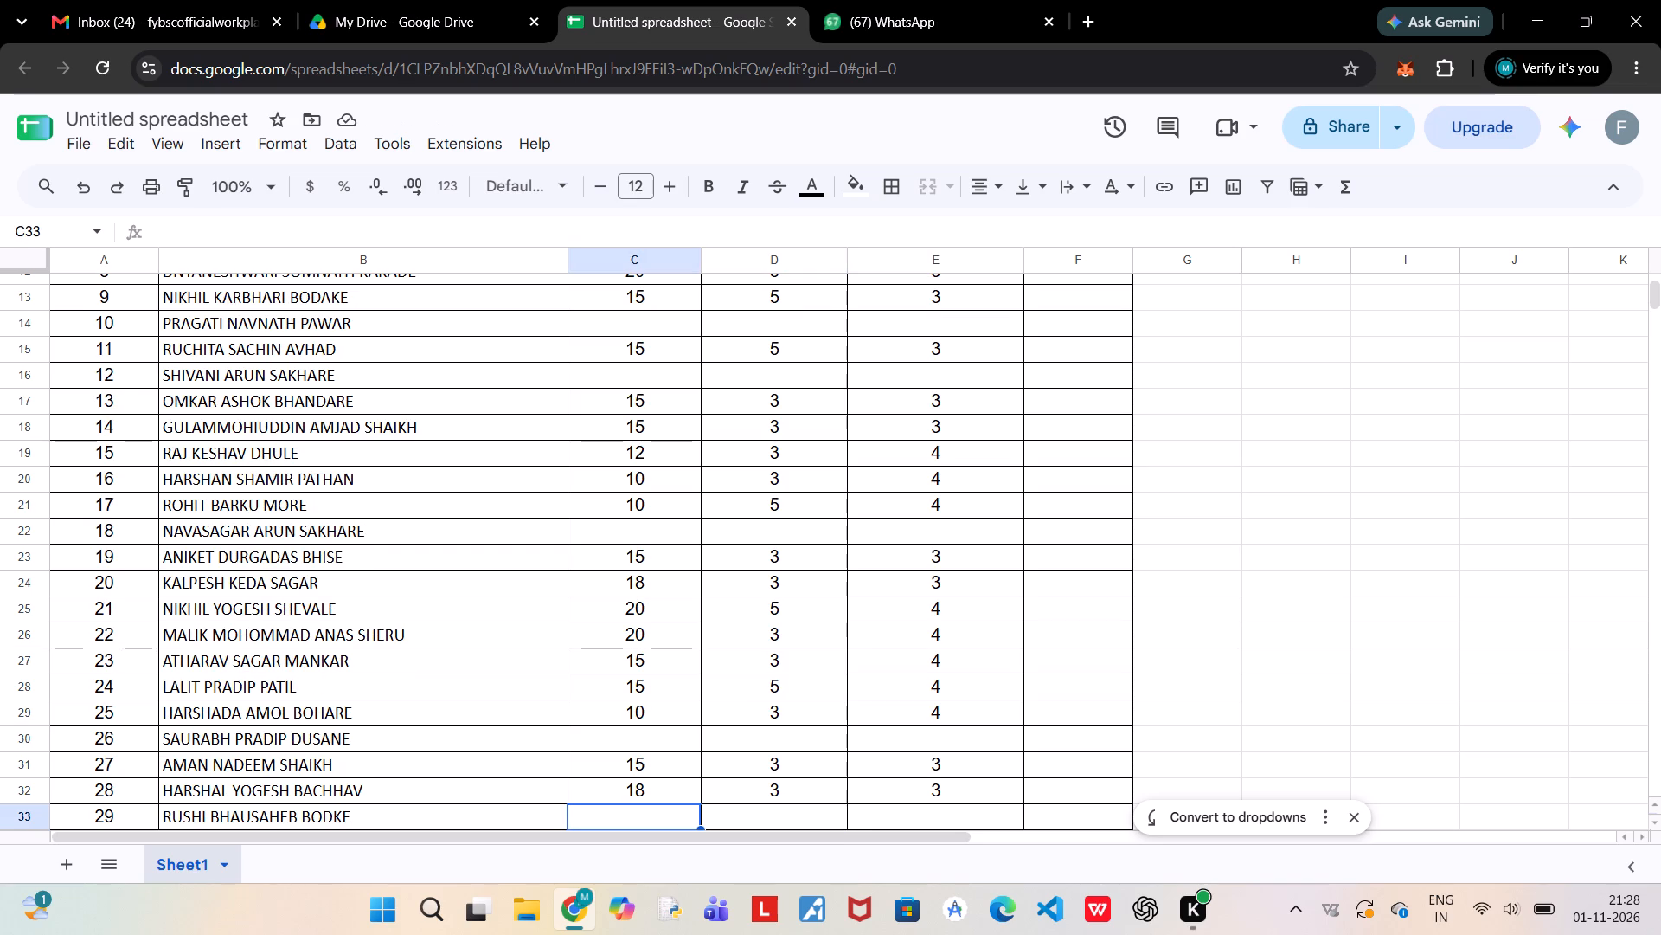
{"action": "type", "text": "18"}
{"action": "key", "text": "Right"}
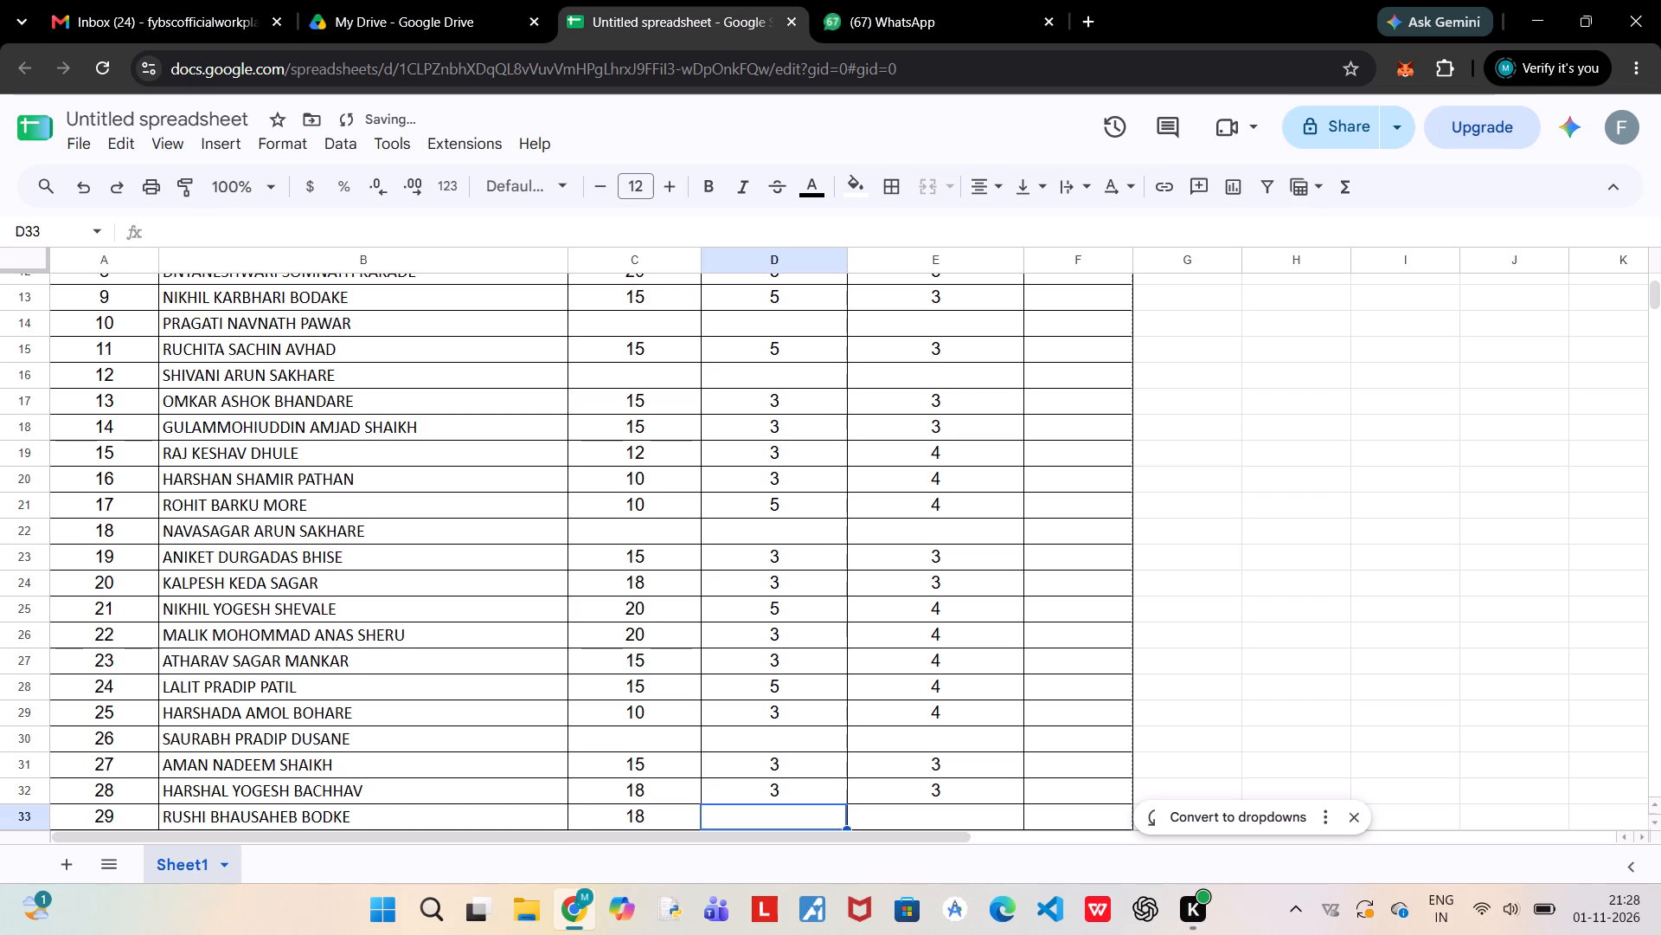
{"action": "key", "text": "3"}
{"action": "key", "text": "Right"}
{"action": "key", "text": "4"}
{"action": "key", "text": "Down"}
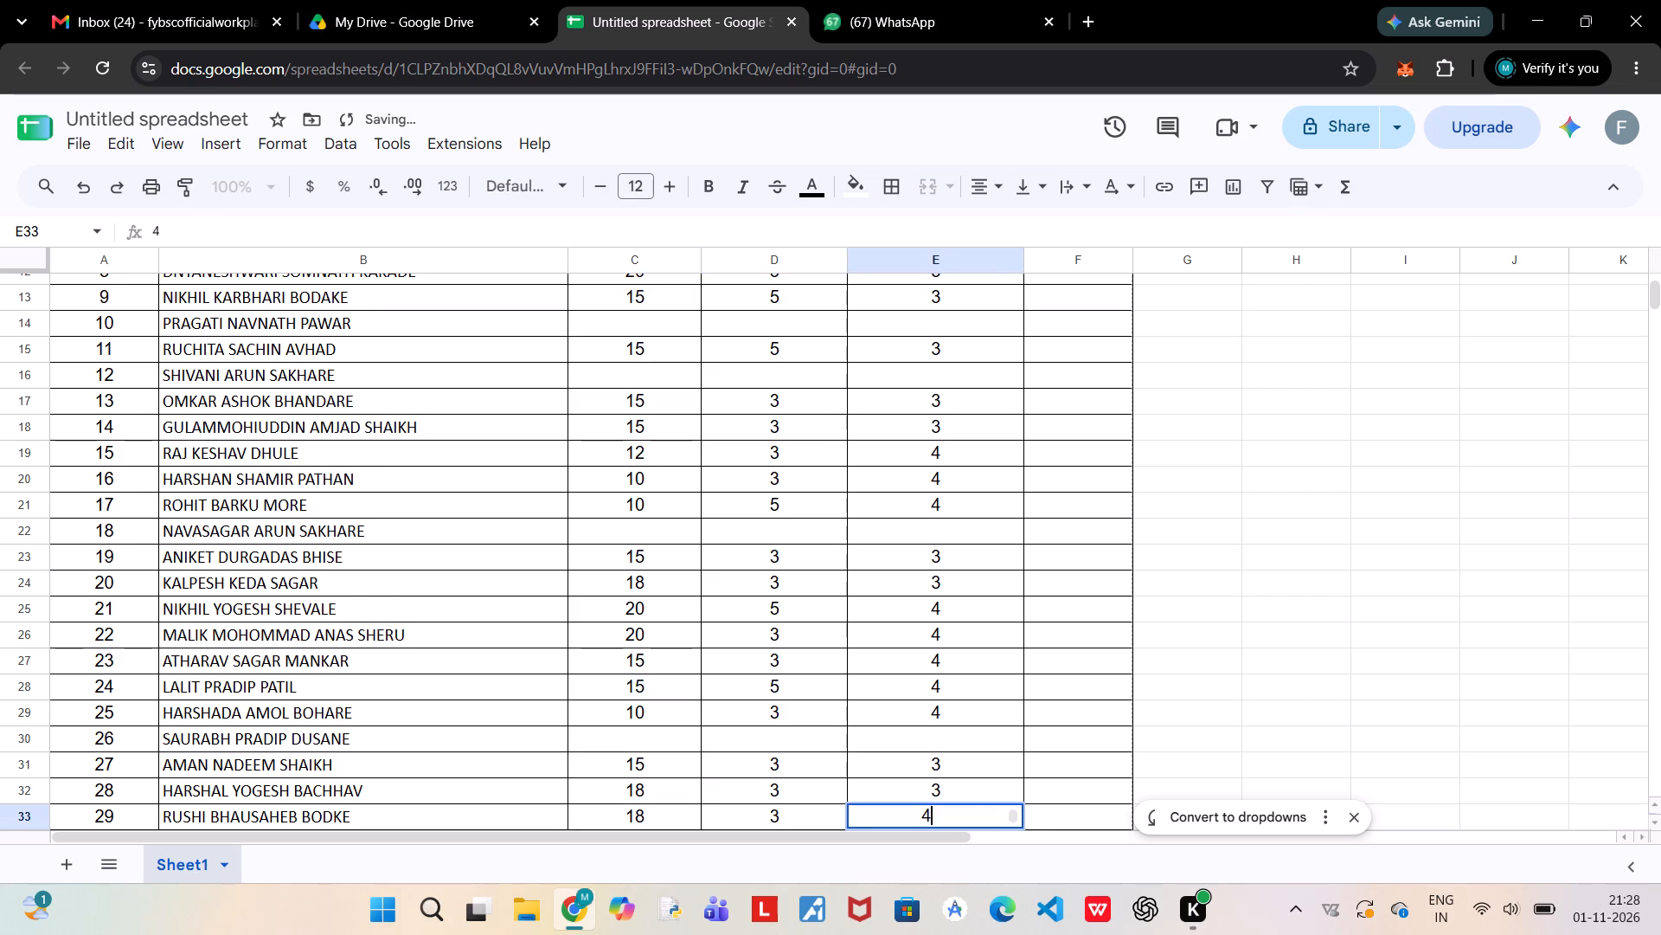
Enter the marks for Roll No 30 in row 34: CODE 20, BOOK 3 and VIVA 4.
{"action": "key", "text": "Left"}
{"action": "key", "text": "Left"}
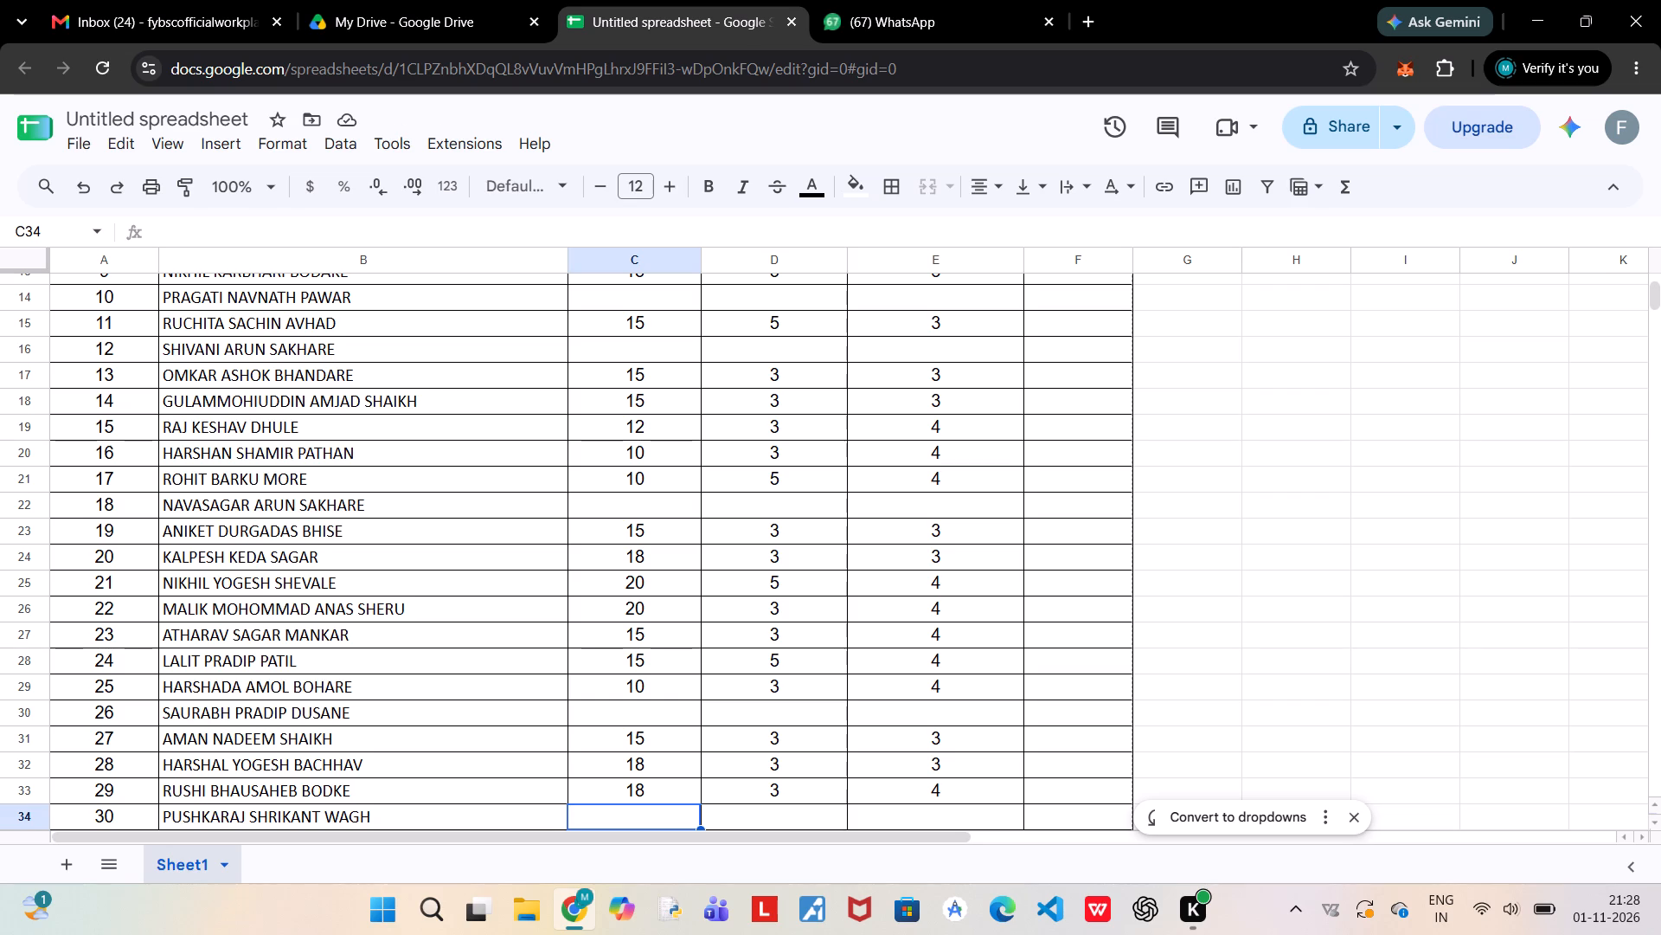
{"action": "type", "text": "20"}
{"action": "key", "text": "Right"}
{"action": "key", "text": "3"}
{"action": "key", "text": "Right"}
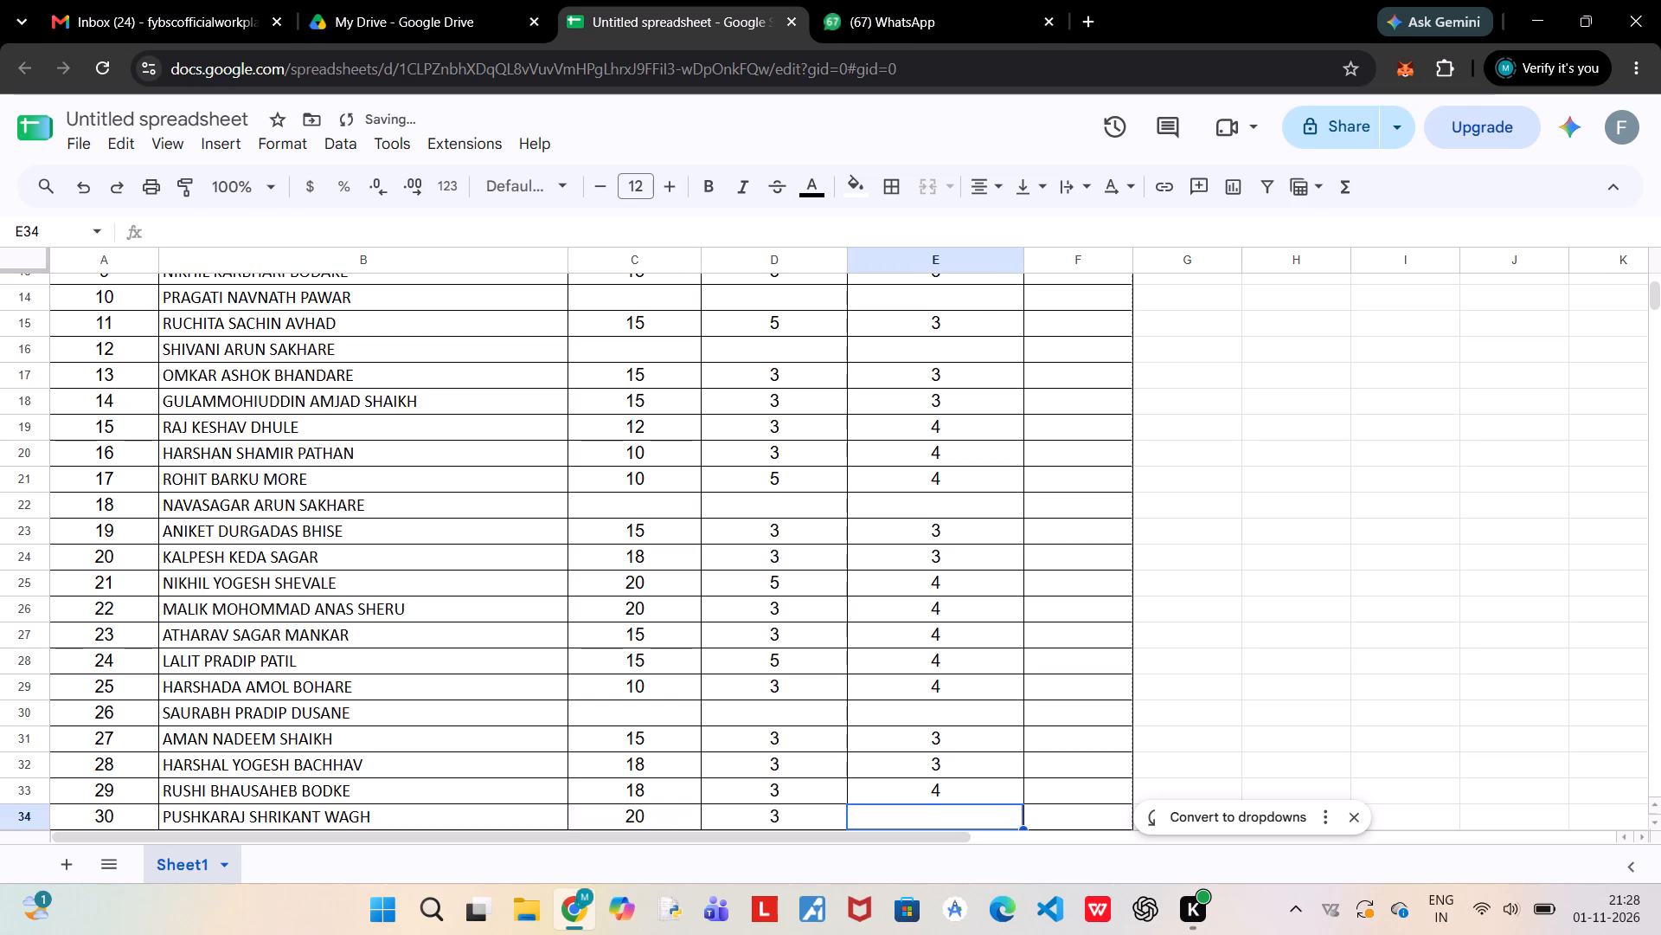
{"action": "key", "text": "4"}
{"action": "key", "text": "Down"}
Enter the marks for Roll No 31 in row 35: CODE 18, BOOK 5 and VIVA 3.
{"action": "key", "text": "Left"}
{"action": "key", "text": "Left"}
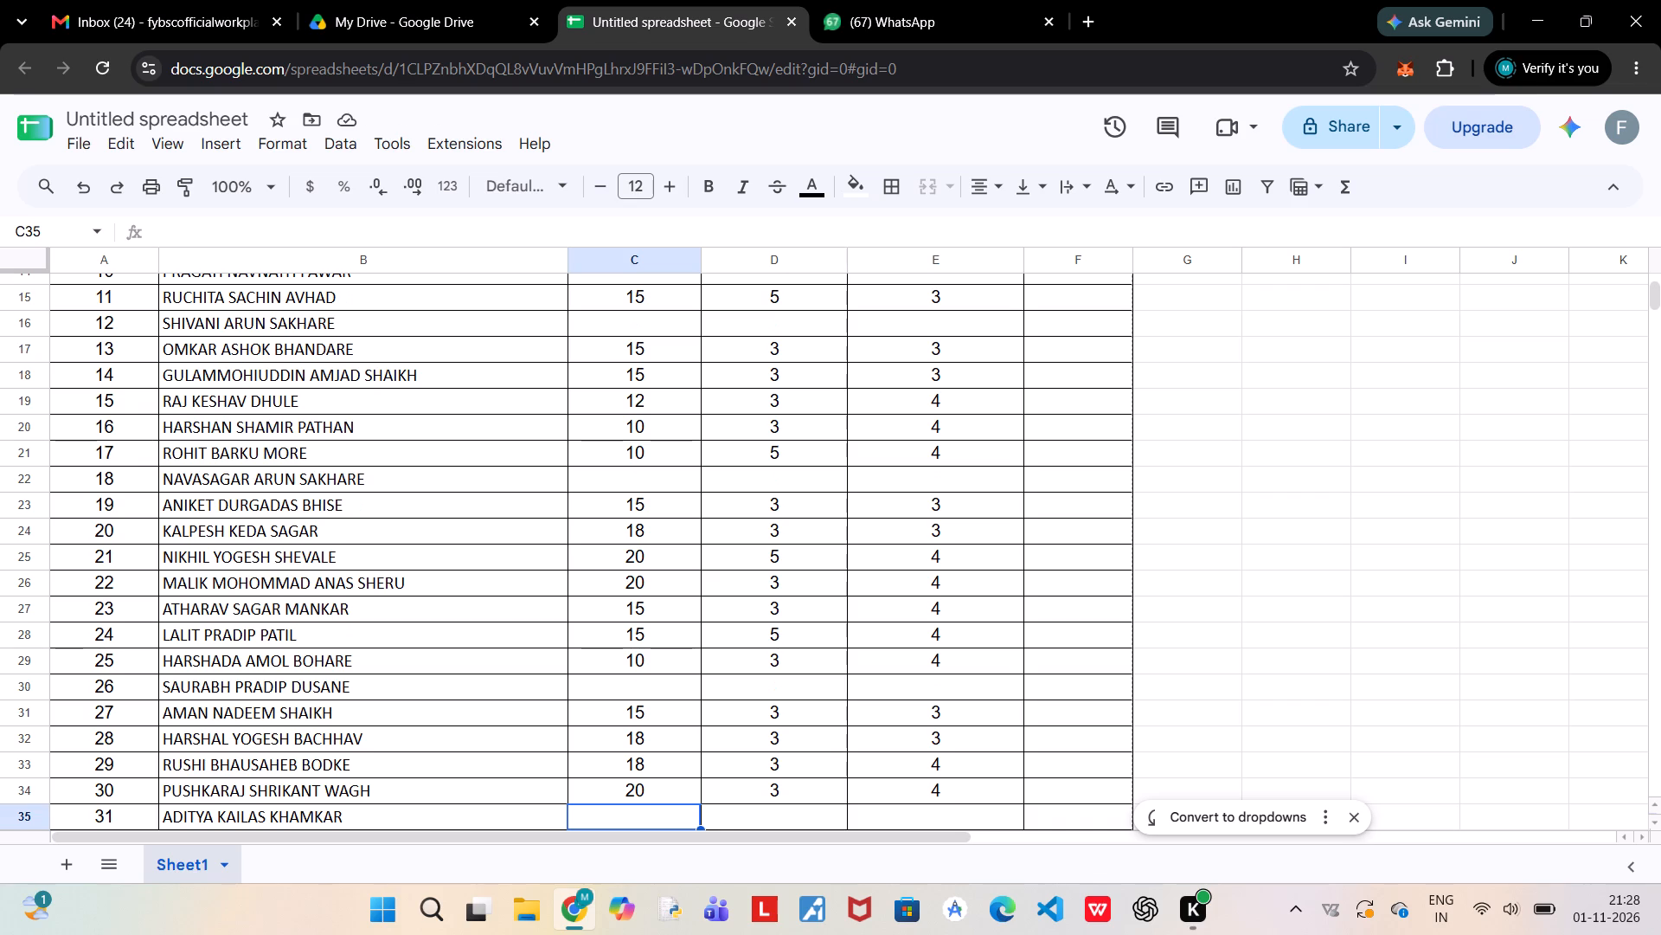
{"action": "type", "text": "18"}
{"action": "key", "text": "Right"}
{"action": "key", "text": "5"}
{"action": "key", "text": "Right"}
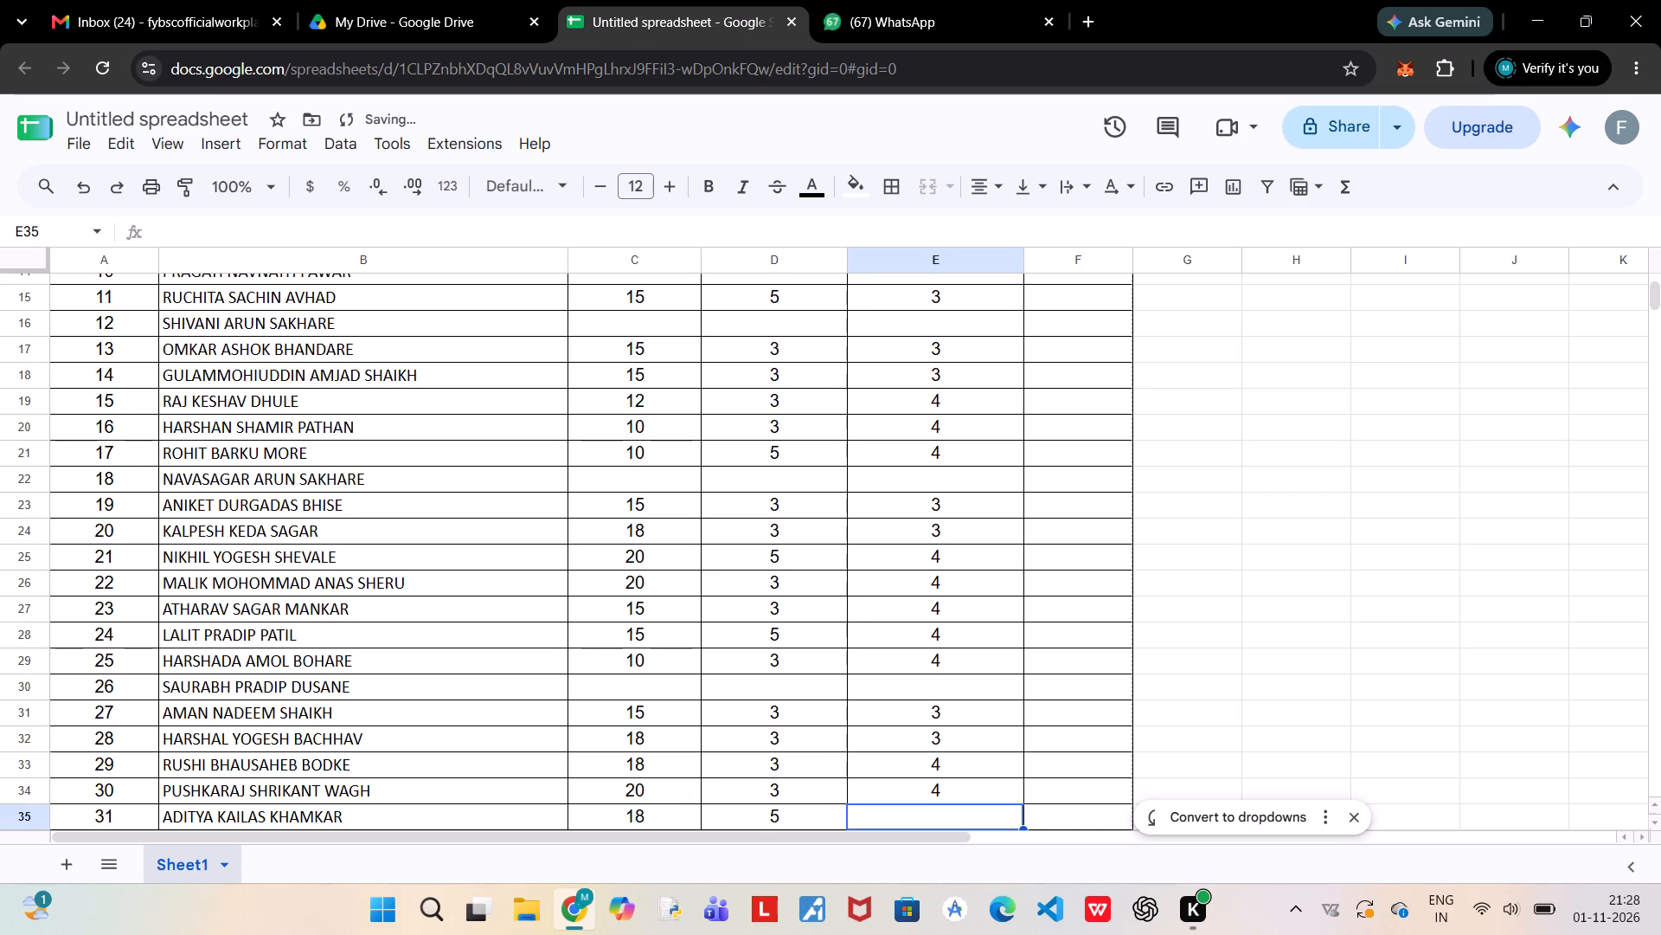
{"action": "key", "text": "3"}
{"action": "key", "text": "Down"}
Enter the marks for Roll No 32 in row 36: CODE 16, BOOK 5 and VIVA 4.
{"action": "key", "text": "Left"}
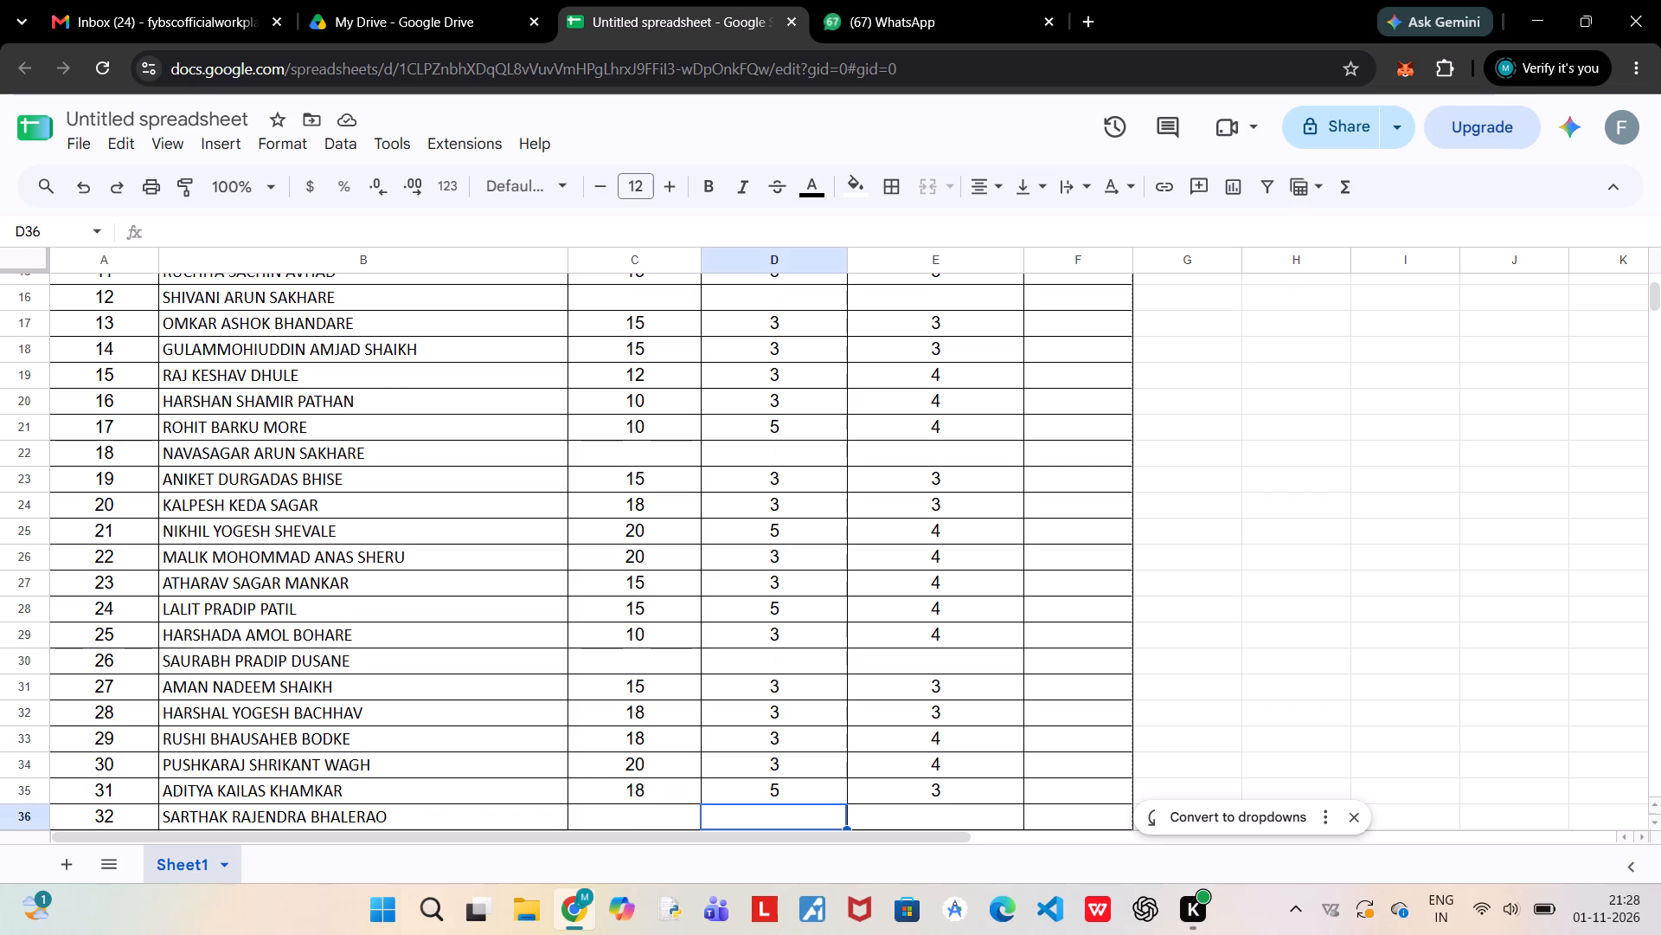
{"action": "key", "text": "Left"}
{"action": "key", "text": "1"}
{"action": "key", "text": "6"}
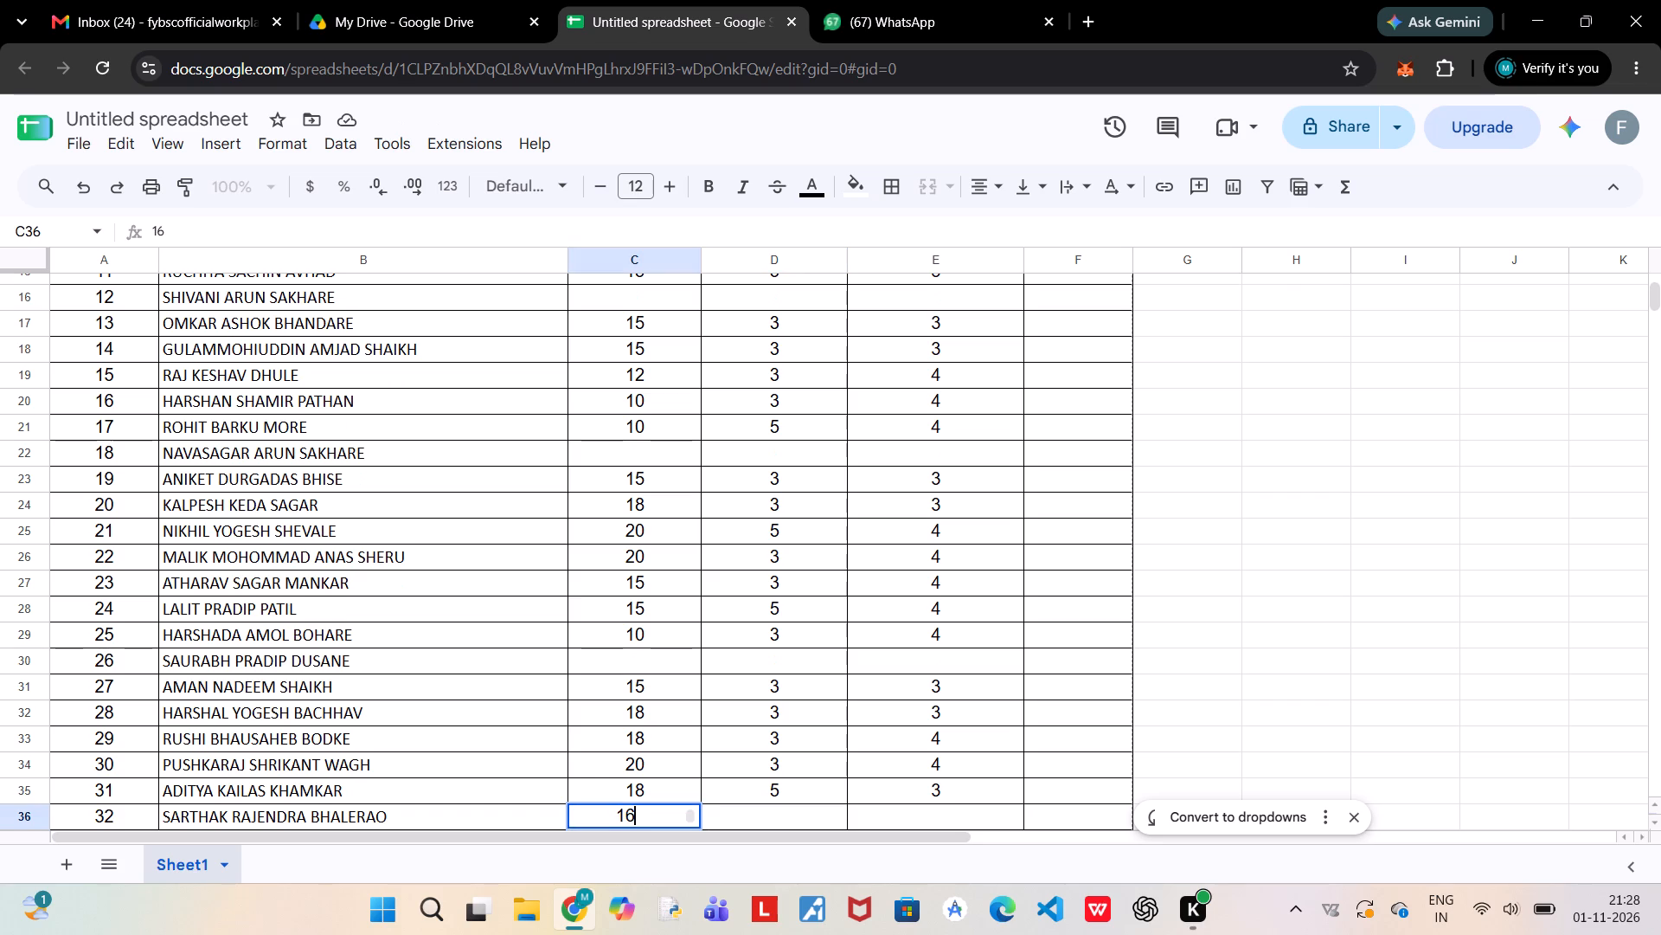
{"action": "key", "text": "Right"}
{"action": "key", "text": "5"}
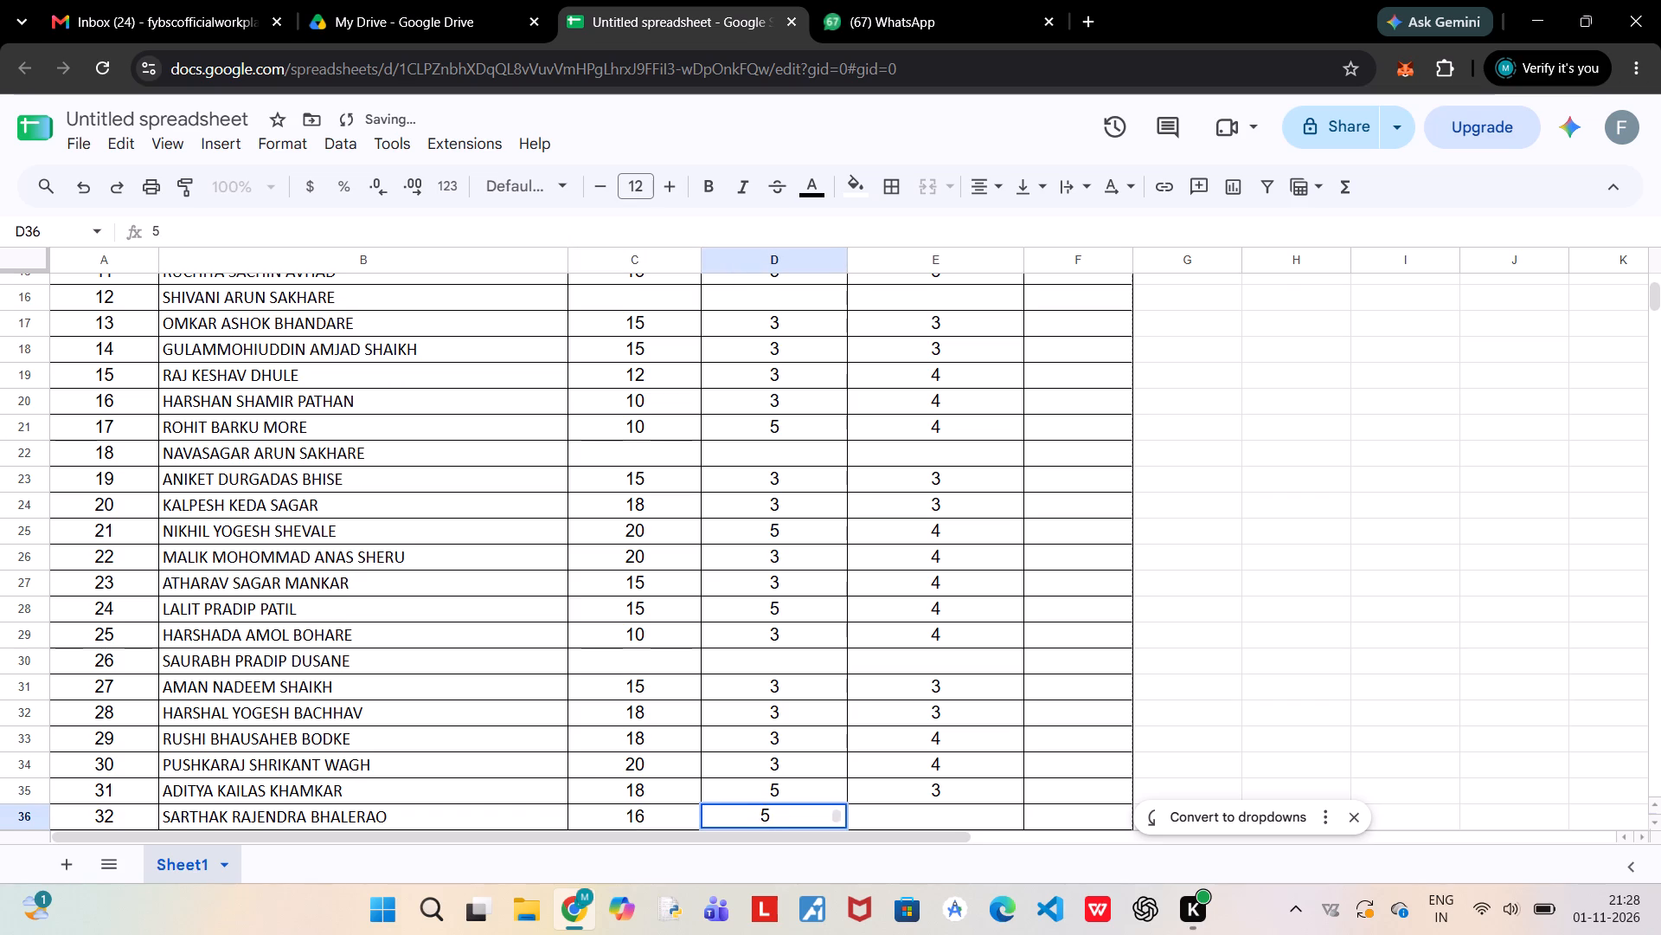
{"action": "key", "text": "Right"}
{"action": "key", "text": "4"}
{"action": "key", "text": "Down"}
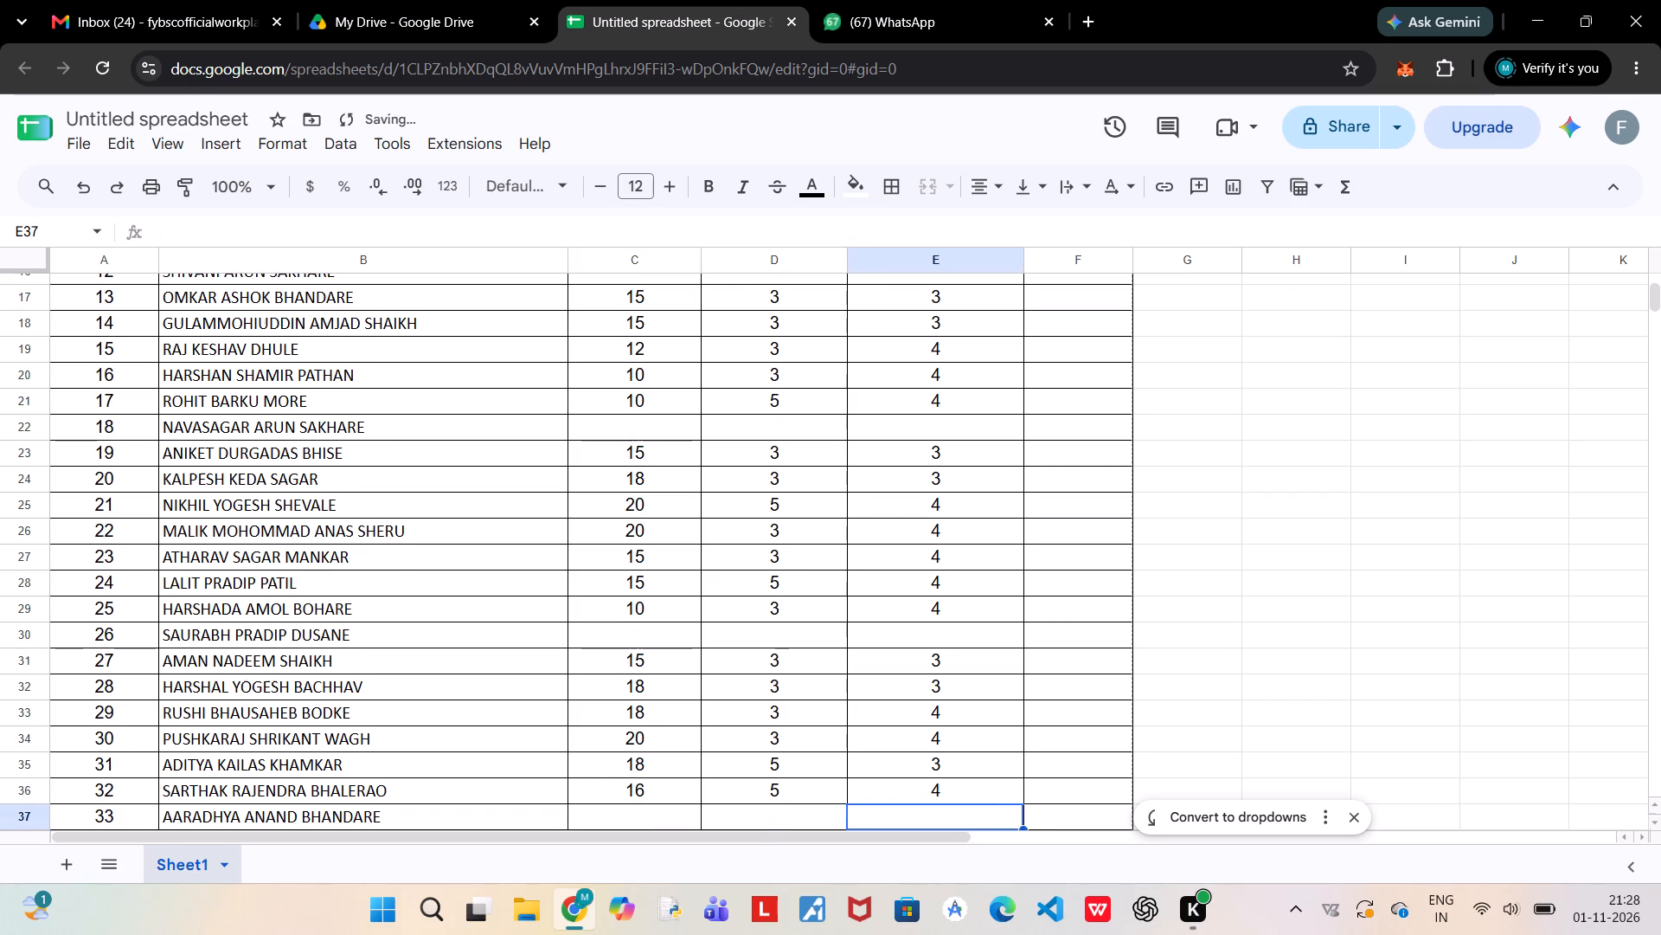
Enter the marks for Roll No 33 in row 37: CODE 20, BOOK 5 and VIVA 5.
{"action": "key", "text": "Left"}
{"action": "key", "text": "Left"}
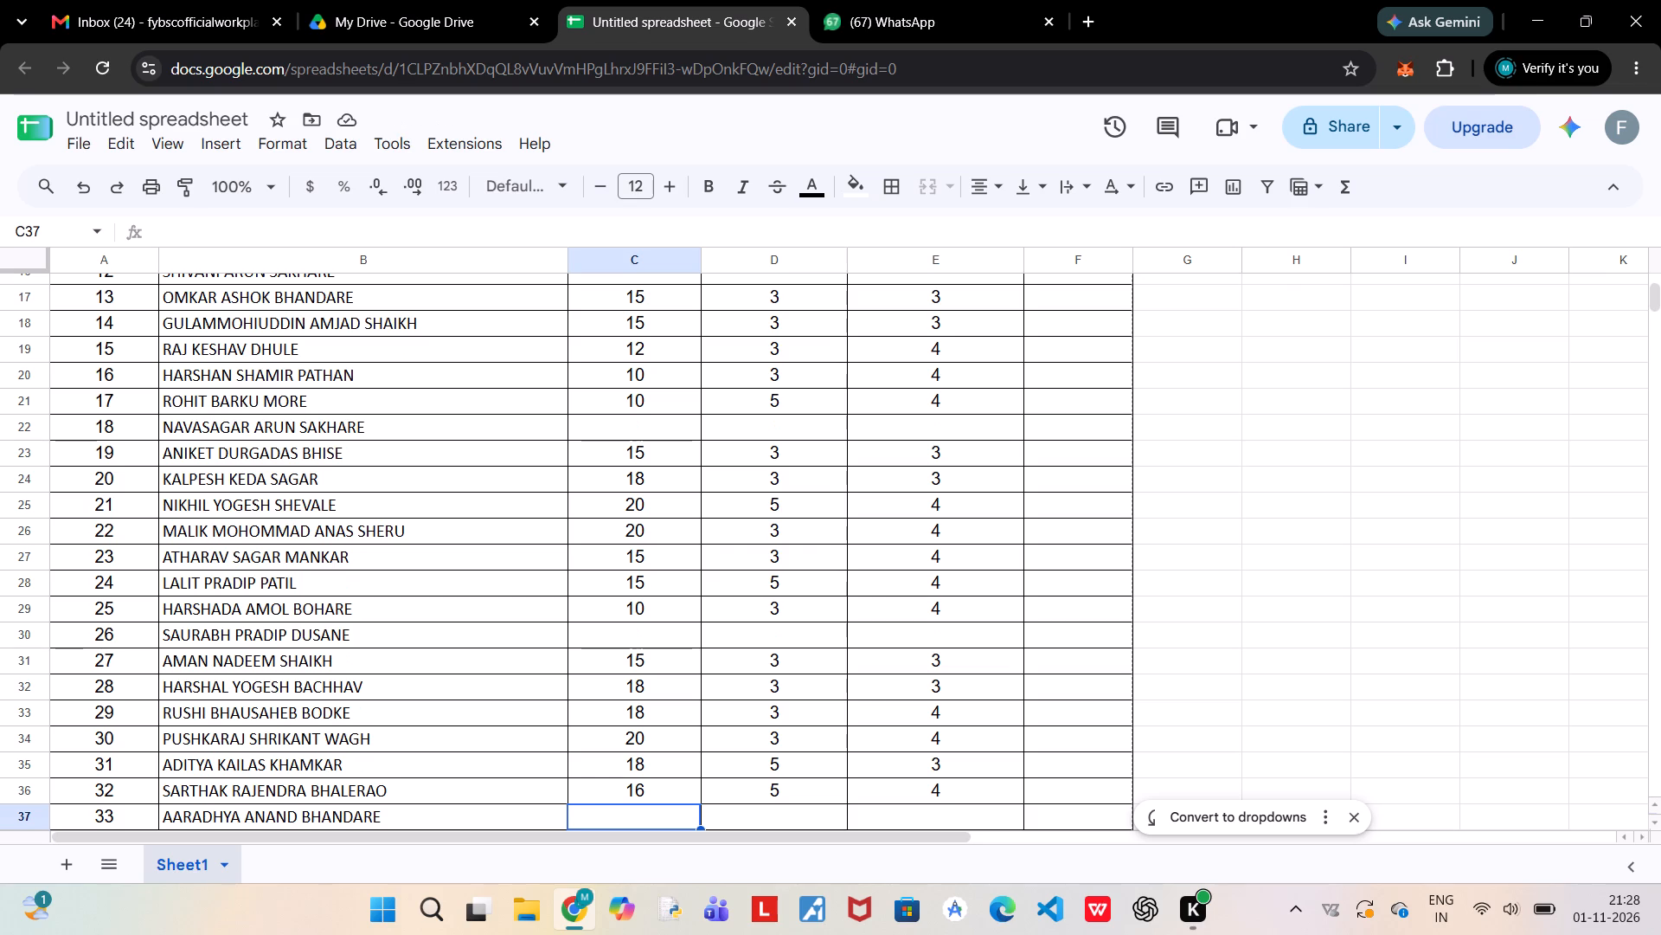
{"action": "type", "text": "20"}
{"action": "key", "text": "Right"}
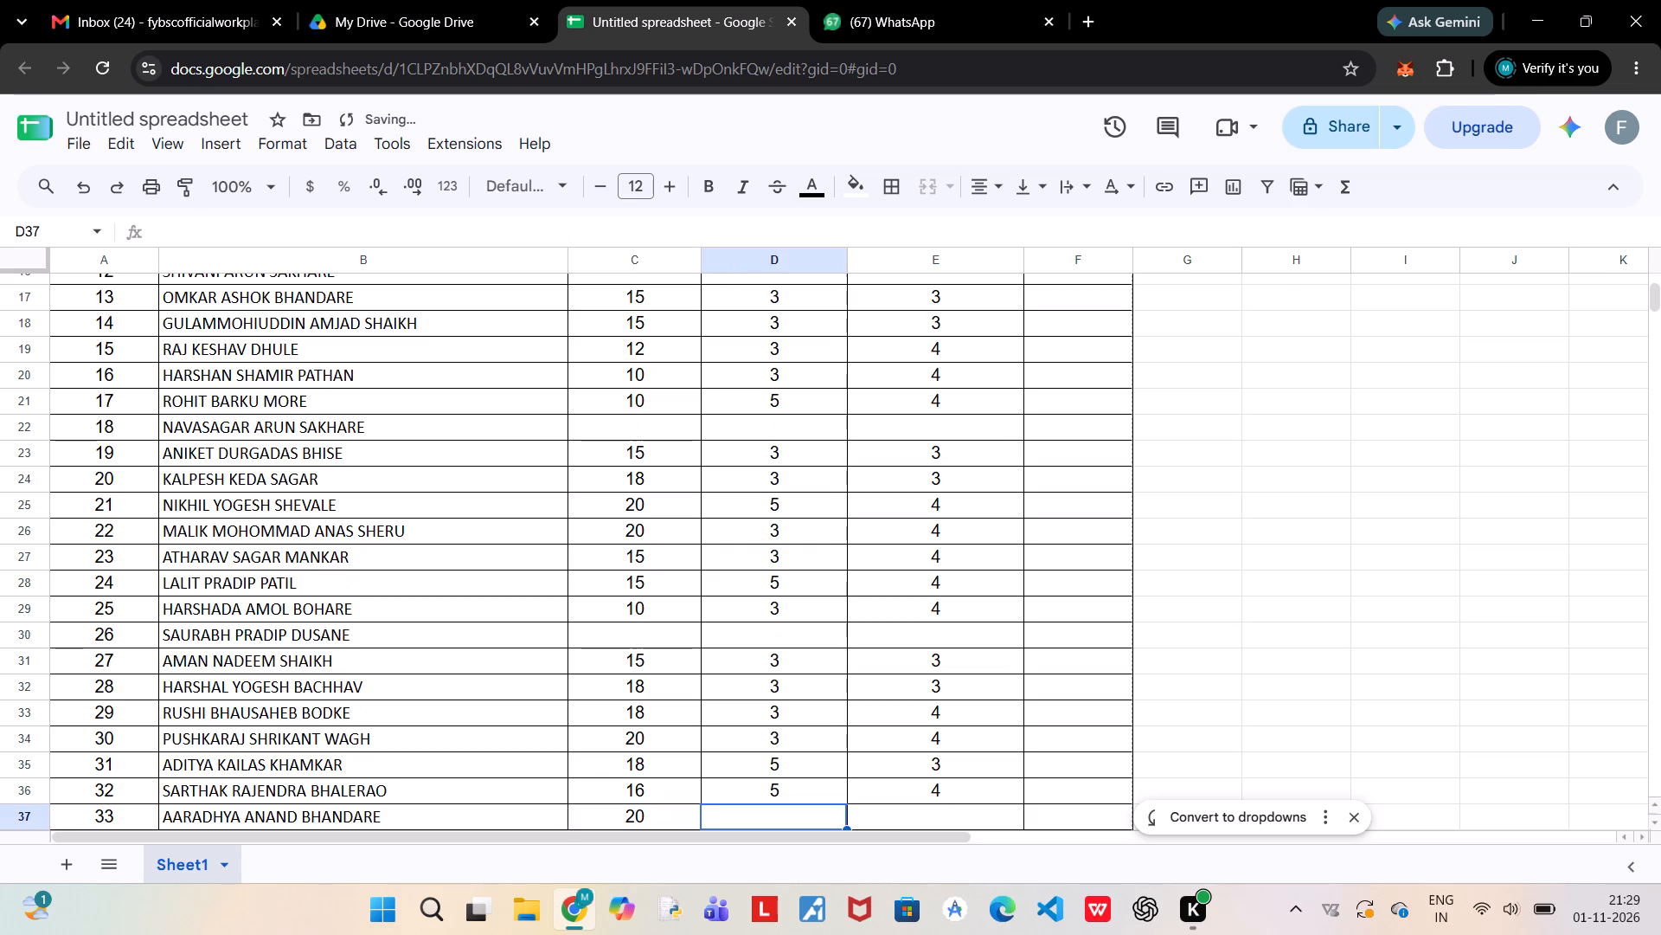
{"action": "key", "text": "5"}
{"action": "key", "text": "Right"}
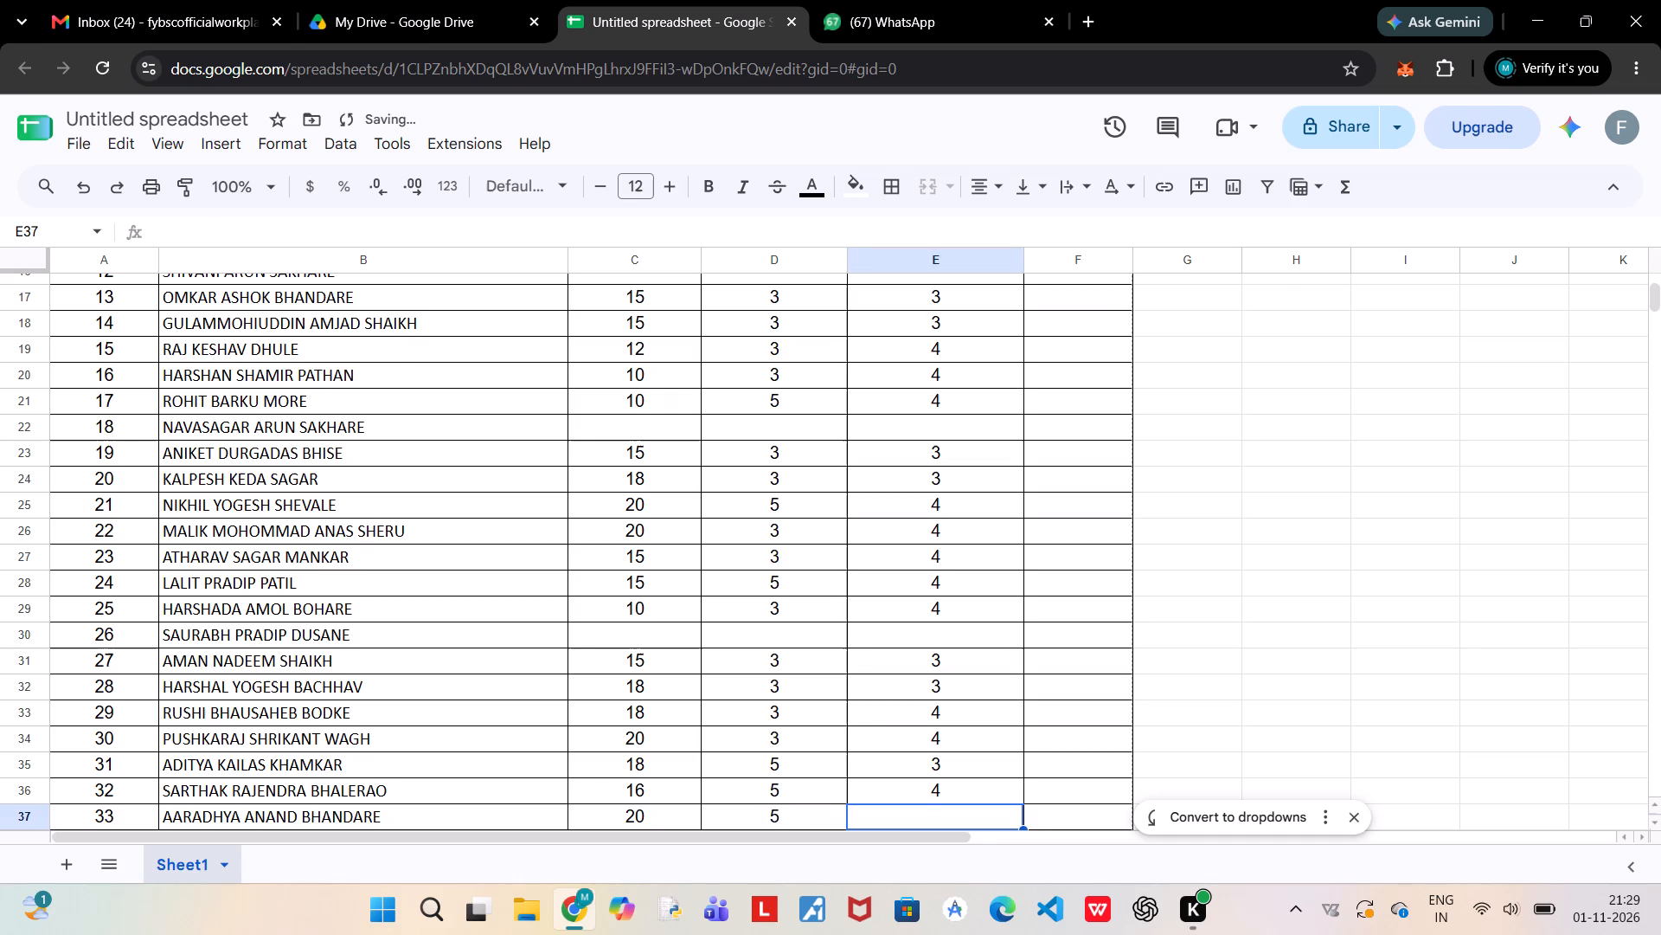
{"action": "key", "text": "5"}
{"action": "key", "text": "Right"}
{"action": "key", "text": "Down"}
Enter the marks for Roll No 34 in row 38: CODE 15, BOOK 3 and VIVA 4.
{"action": "key", "text": "Left"}
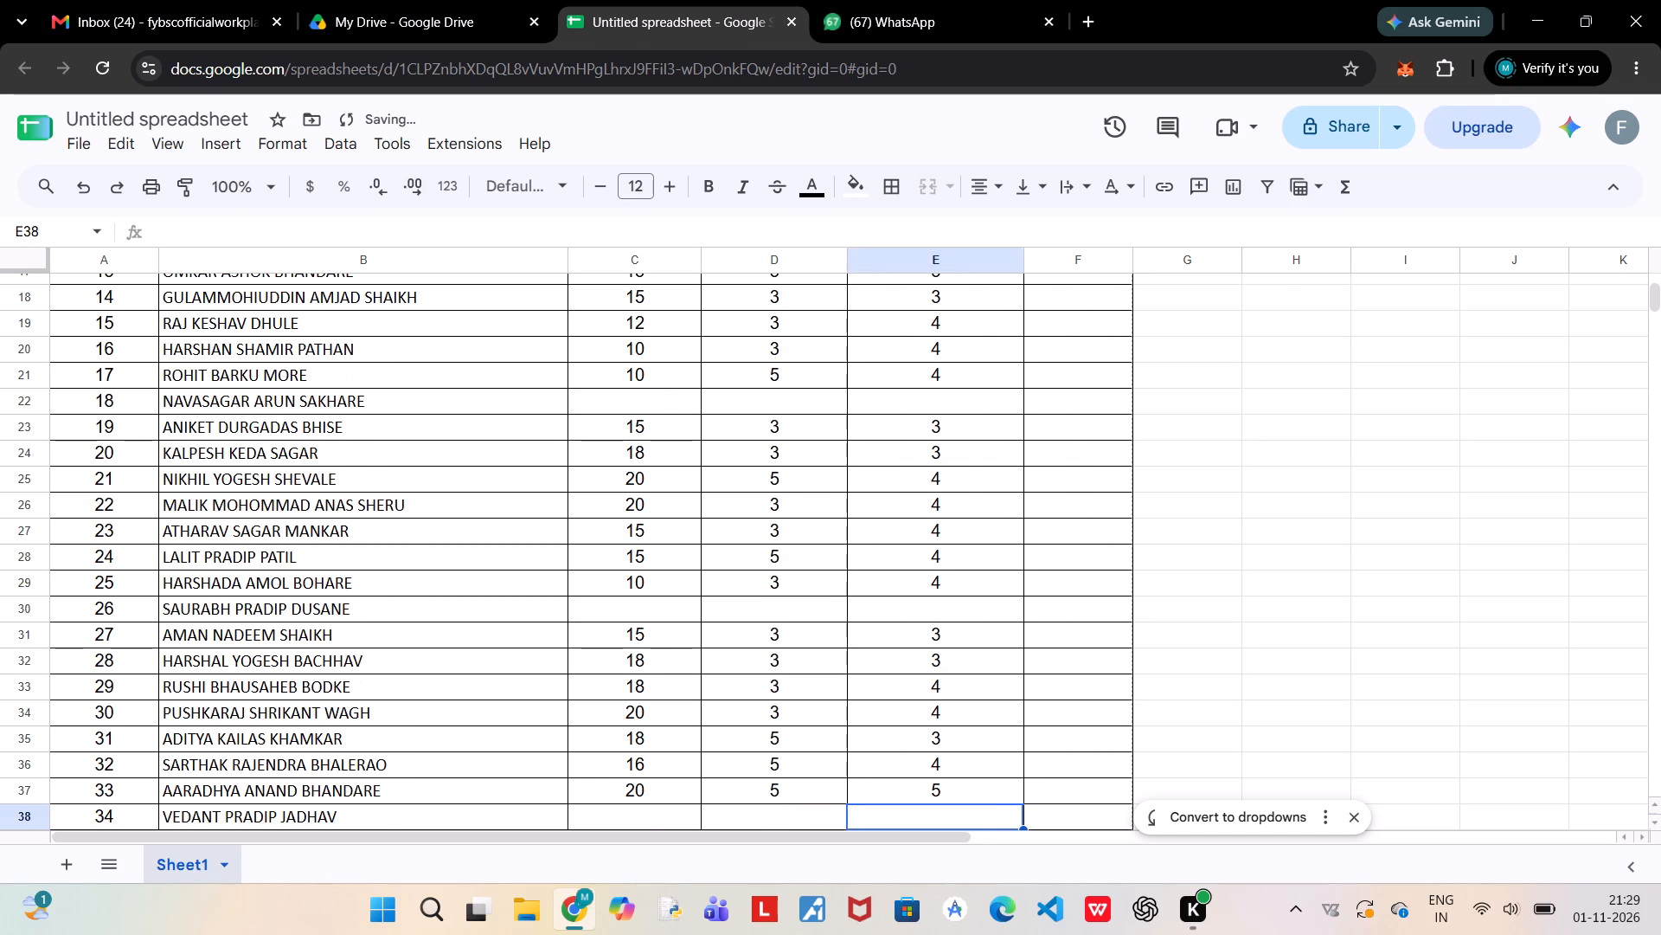
{"action": "key", "text": "Left"}
{"action": "key", "text": "Left"}
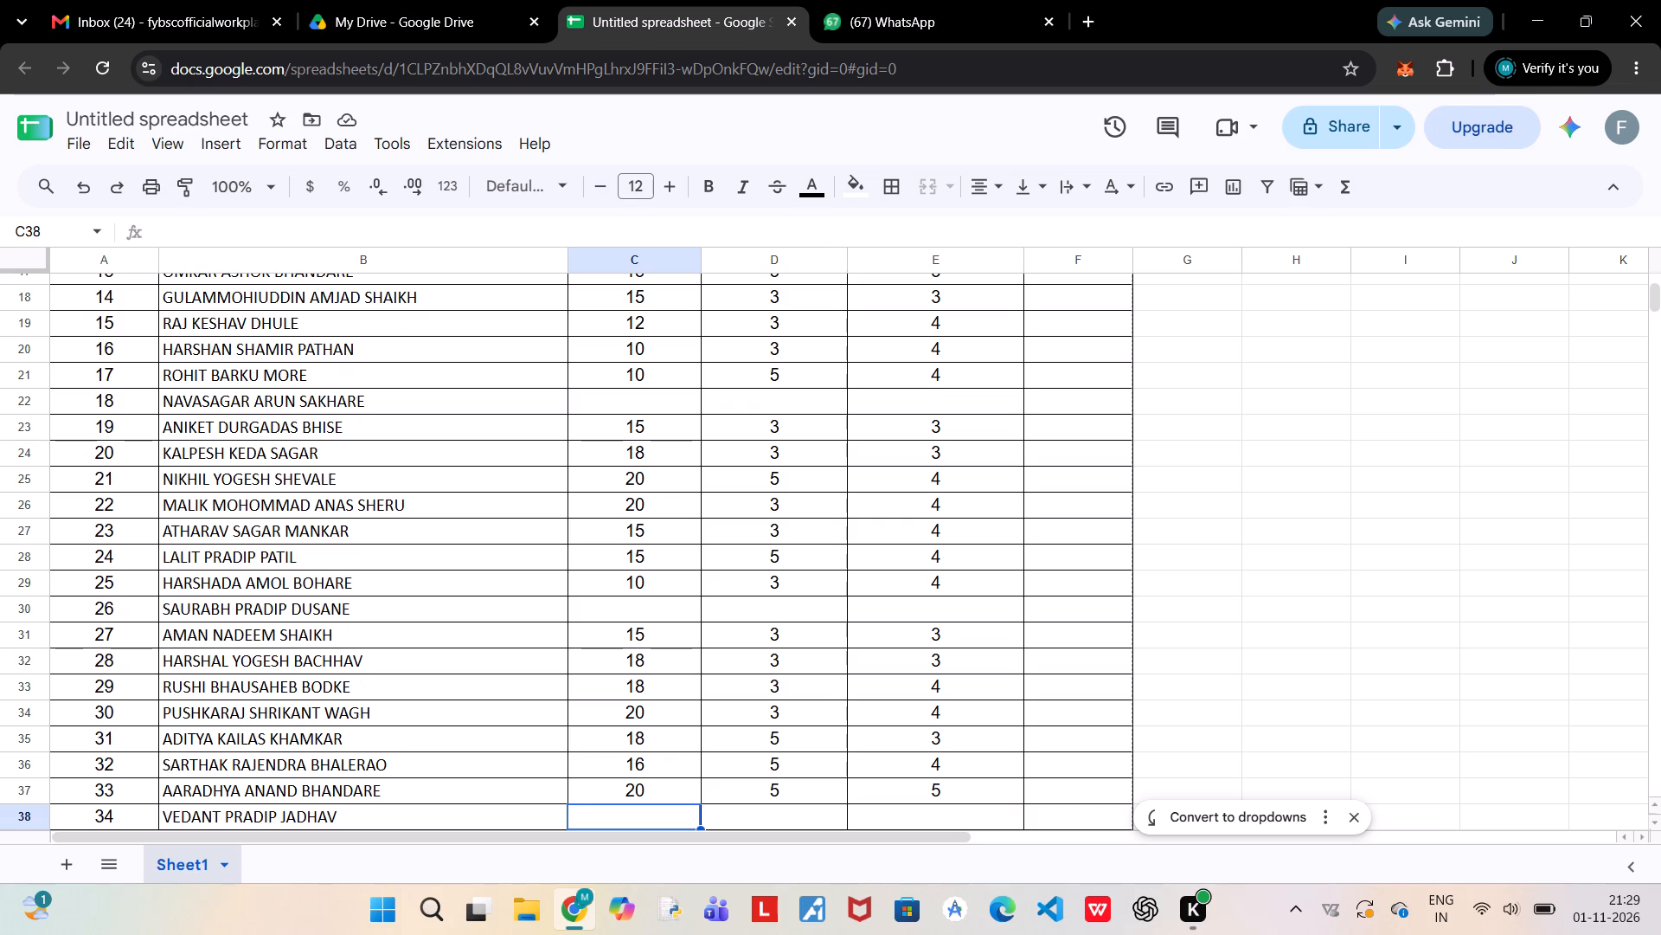
{"action": "key", "text": "1"}
{"action": "key", "text": "5"}
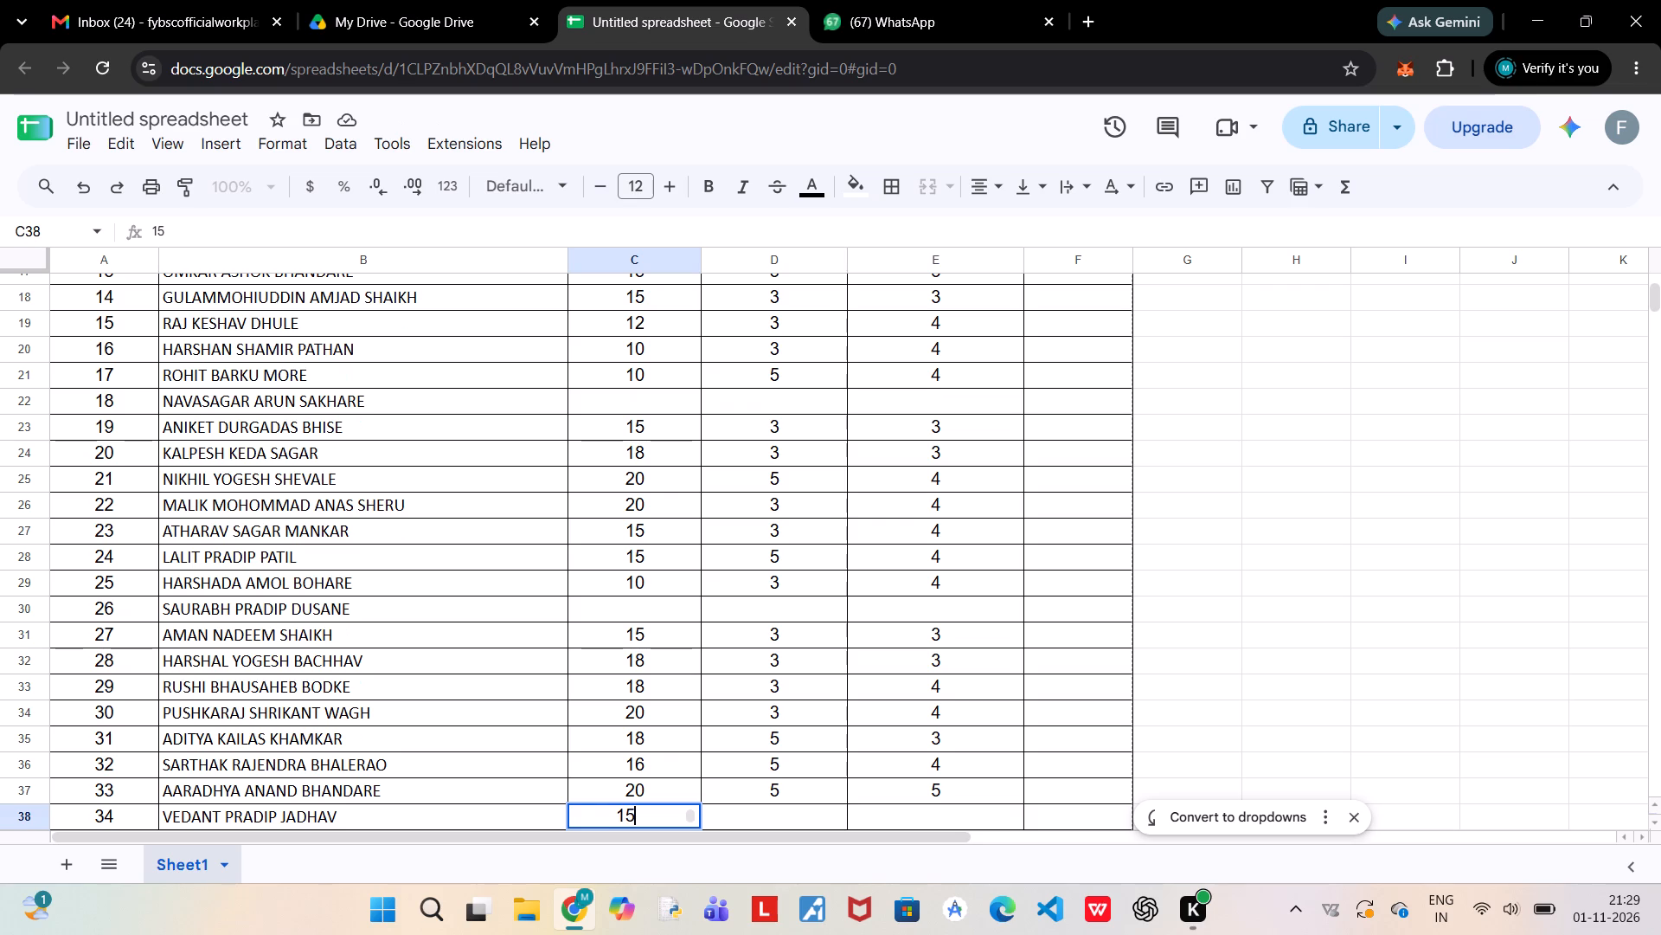
{"action": "key", "text": "Right"}
{"action": "key", "text": "3"}
{"action": "key", "text": "Right"}
{"action": "key", "text": "4"}
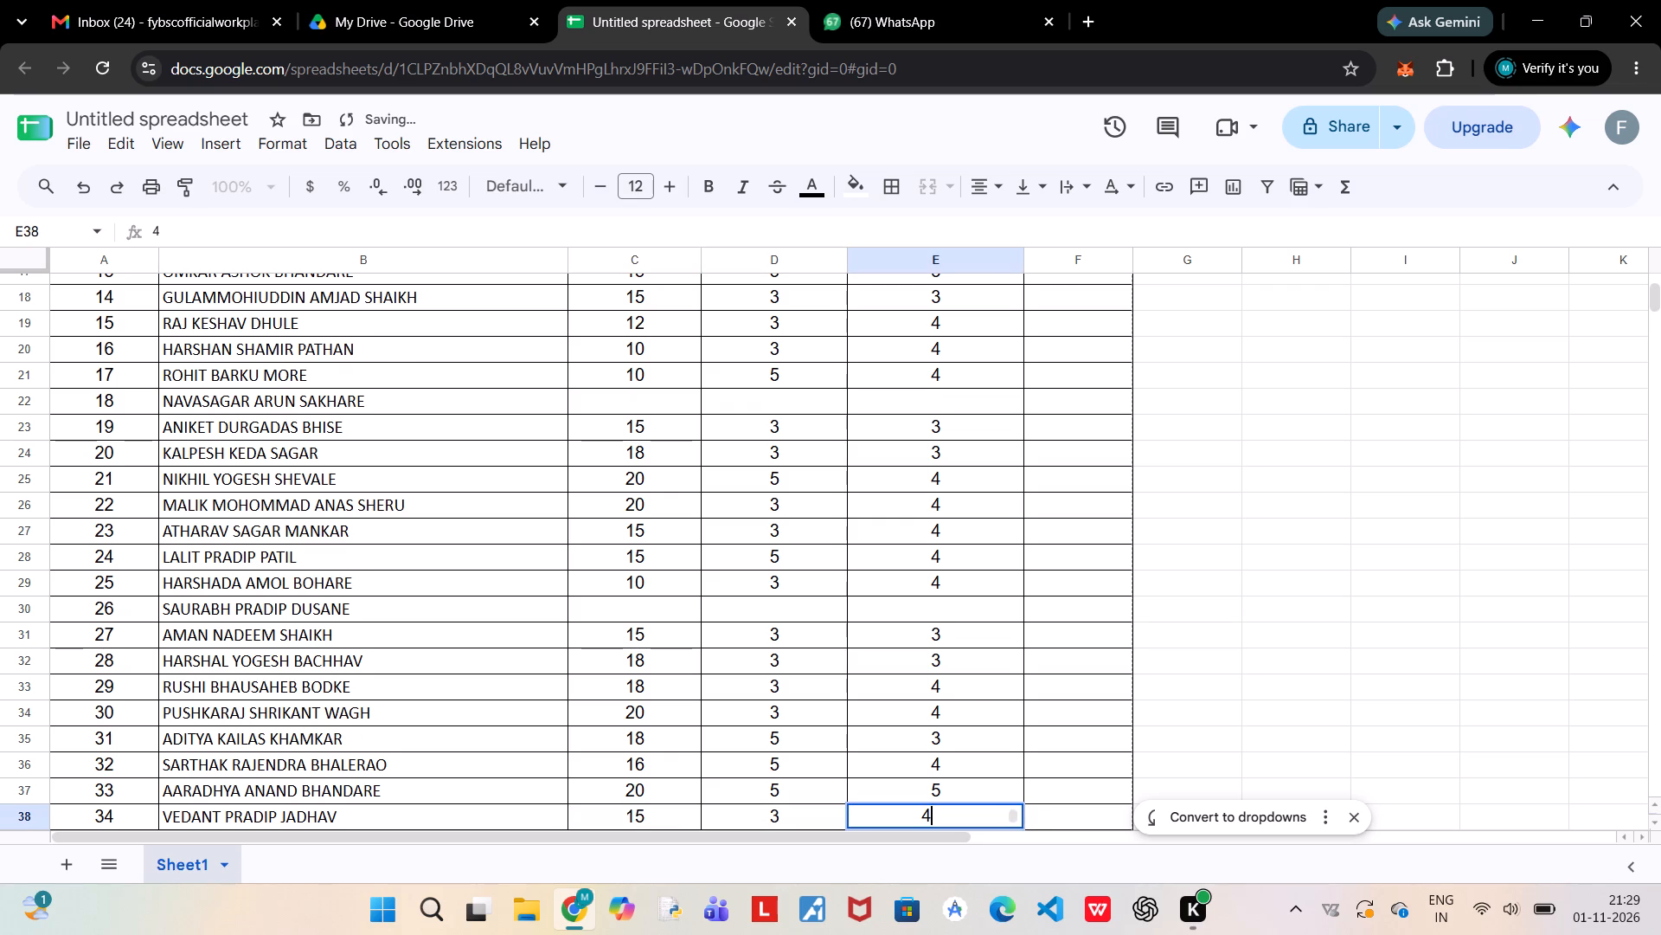
{"action": "key", "text": "Down"}
Enter the marks for Roll No 35 in row 39: CODE 18, BOOK 3 and VIVA 3.
{"action": "key", "text": "Left"}
{"action": "key", "text": "Left"}
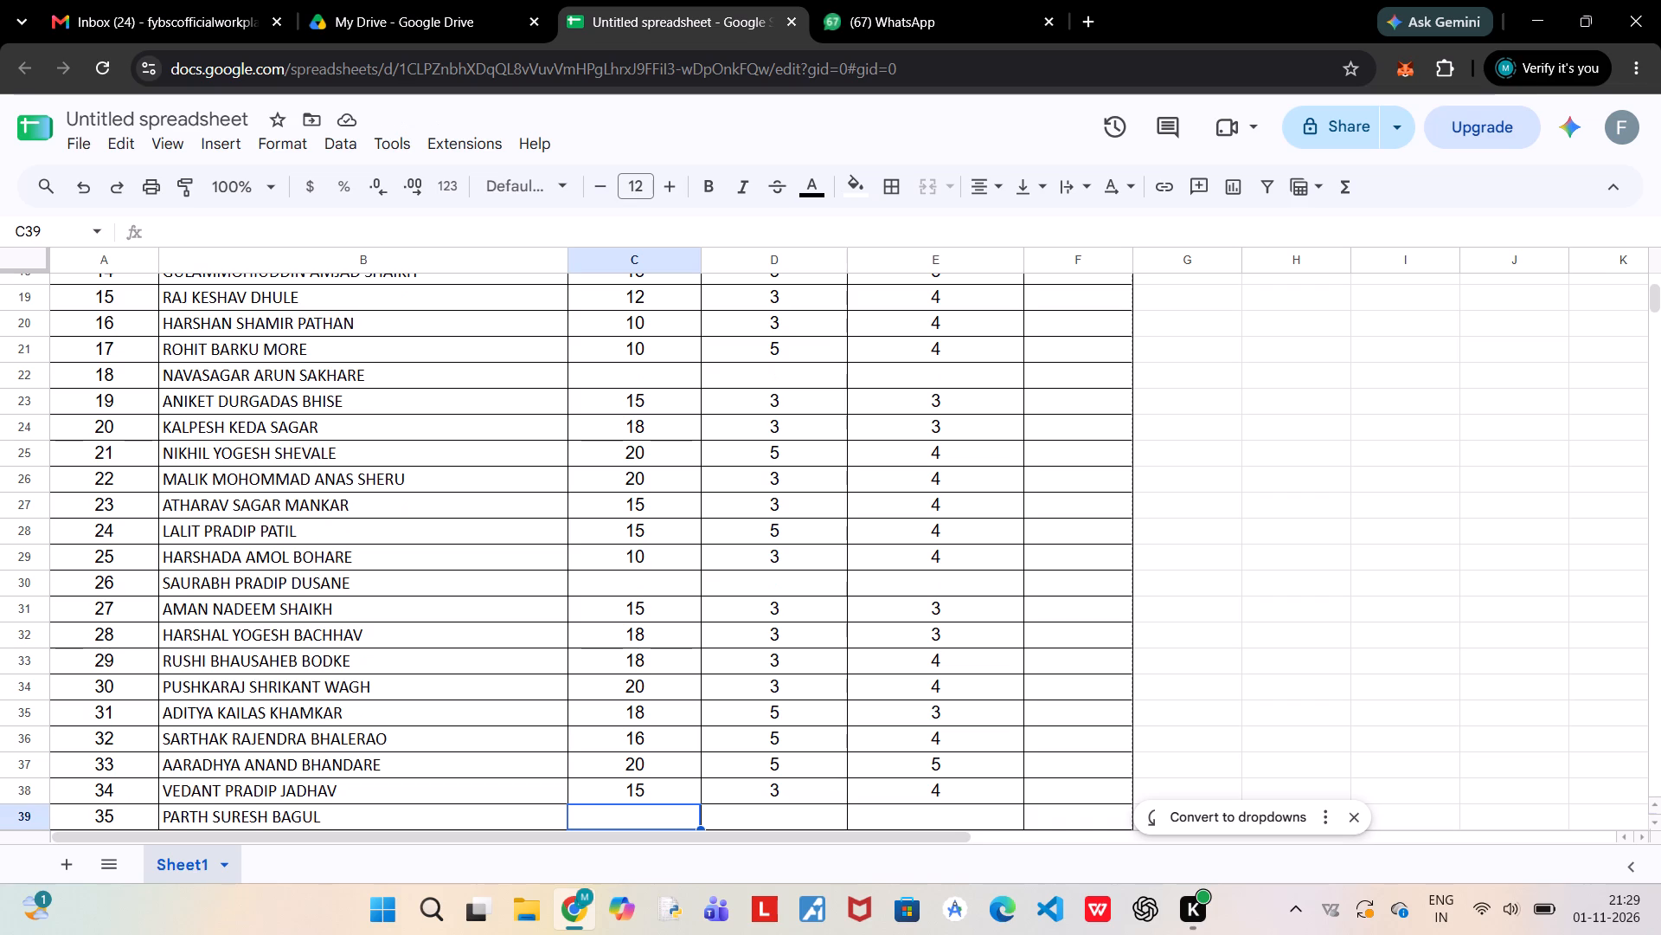
{"action": "type", "text": "18"}
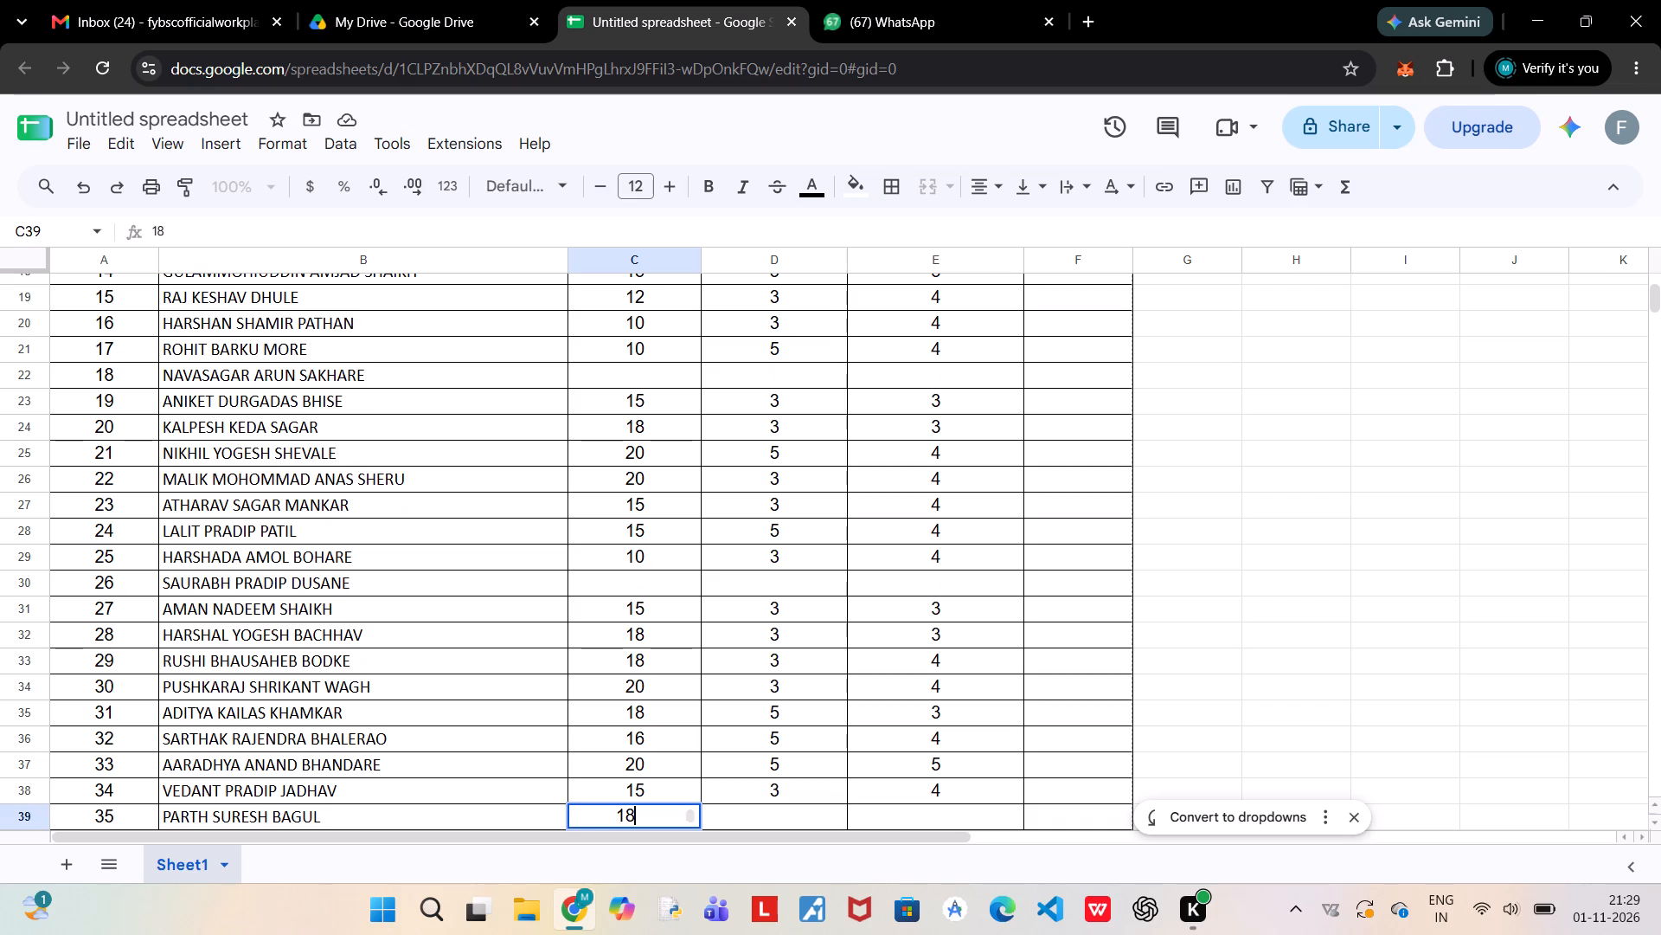
{"action": "key", "text": "Right"}
{"action": "key", "text": "3"}
{"action": "key", "text": "Right"}
{"action": "key", "text": "3"}
{"action": "key", "text": "Down"}
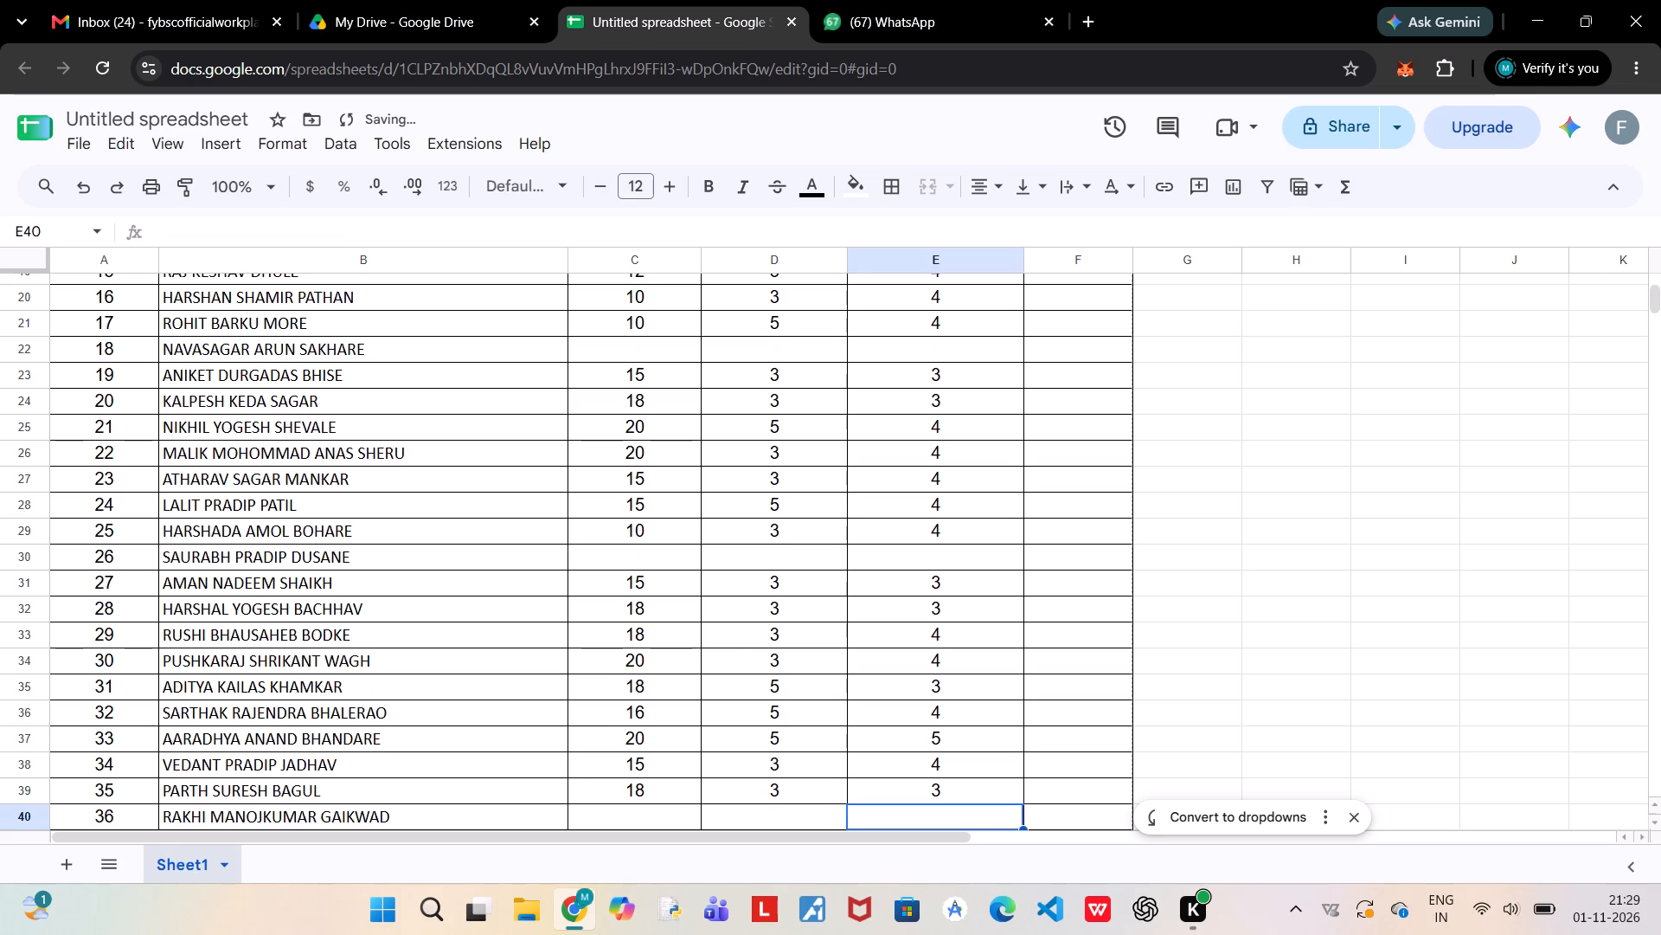
Enter the marks for Roll No 36 in row 40: CODE 16, BOOK 5 and VIVA 4.
{"action": "key", "text": "Left"}
{"action": "key", "text": "Left"}
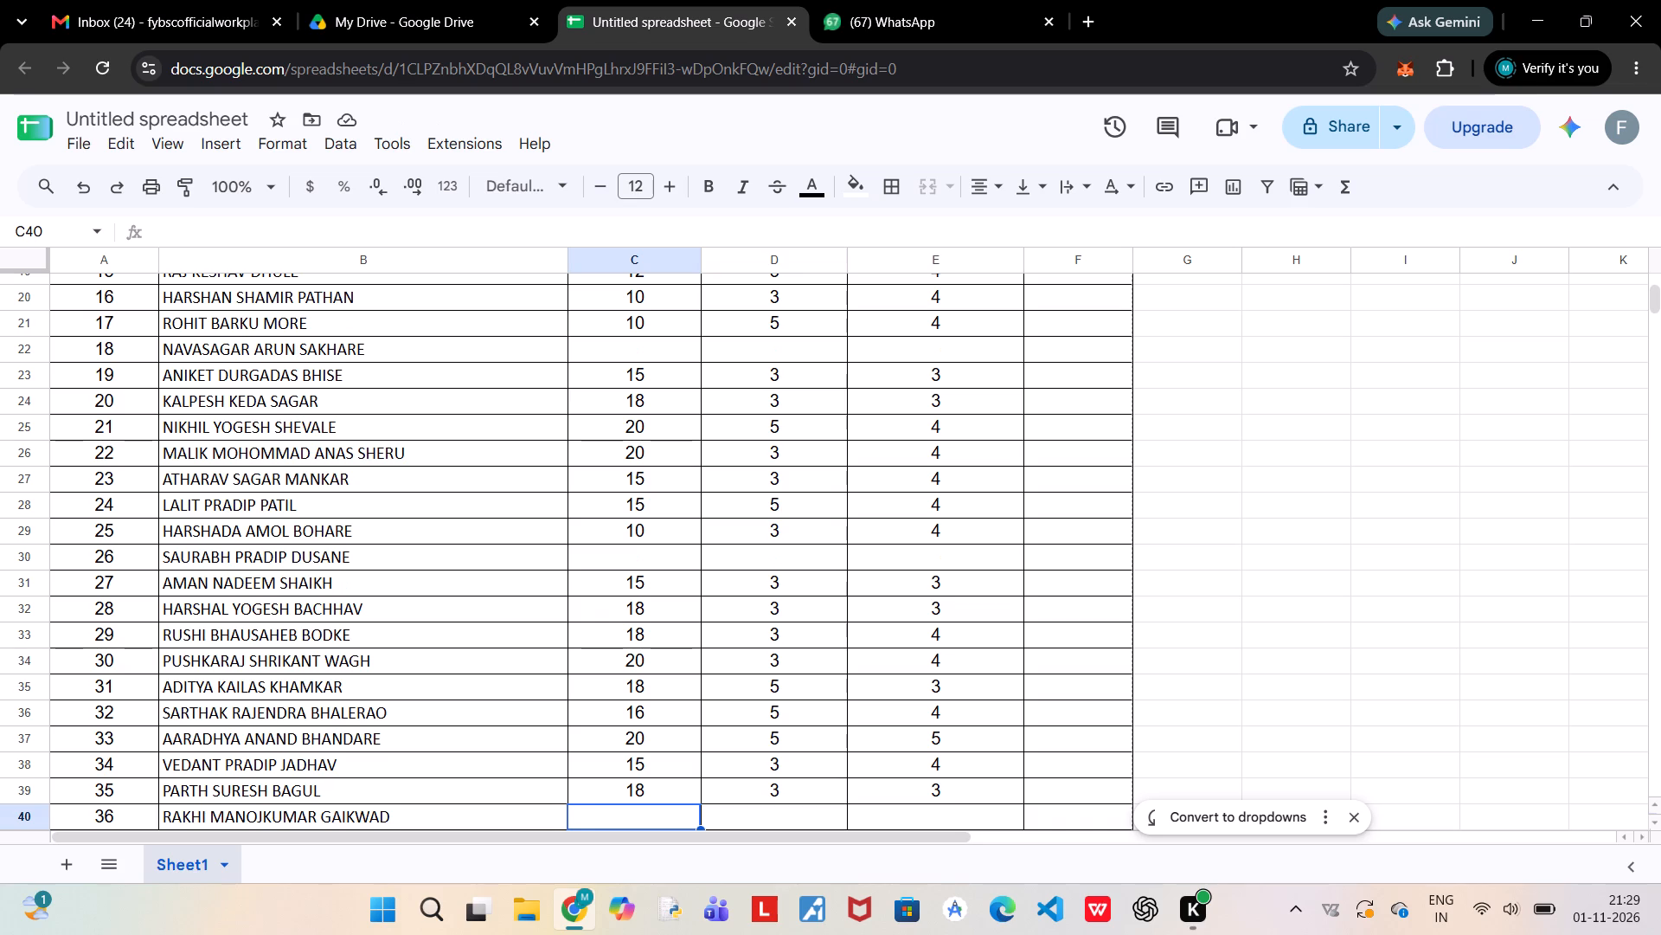
{"action": "type", "text": "16"}
{"action": "key", "text": "Right"}
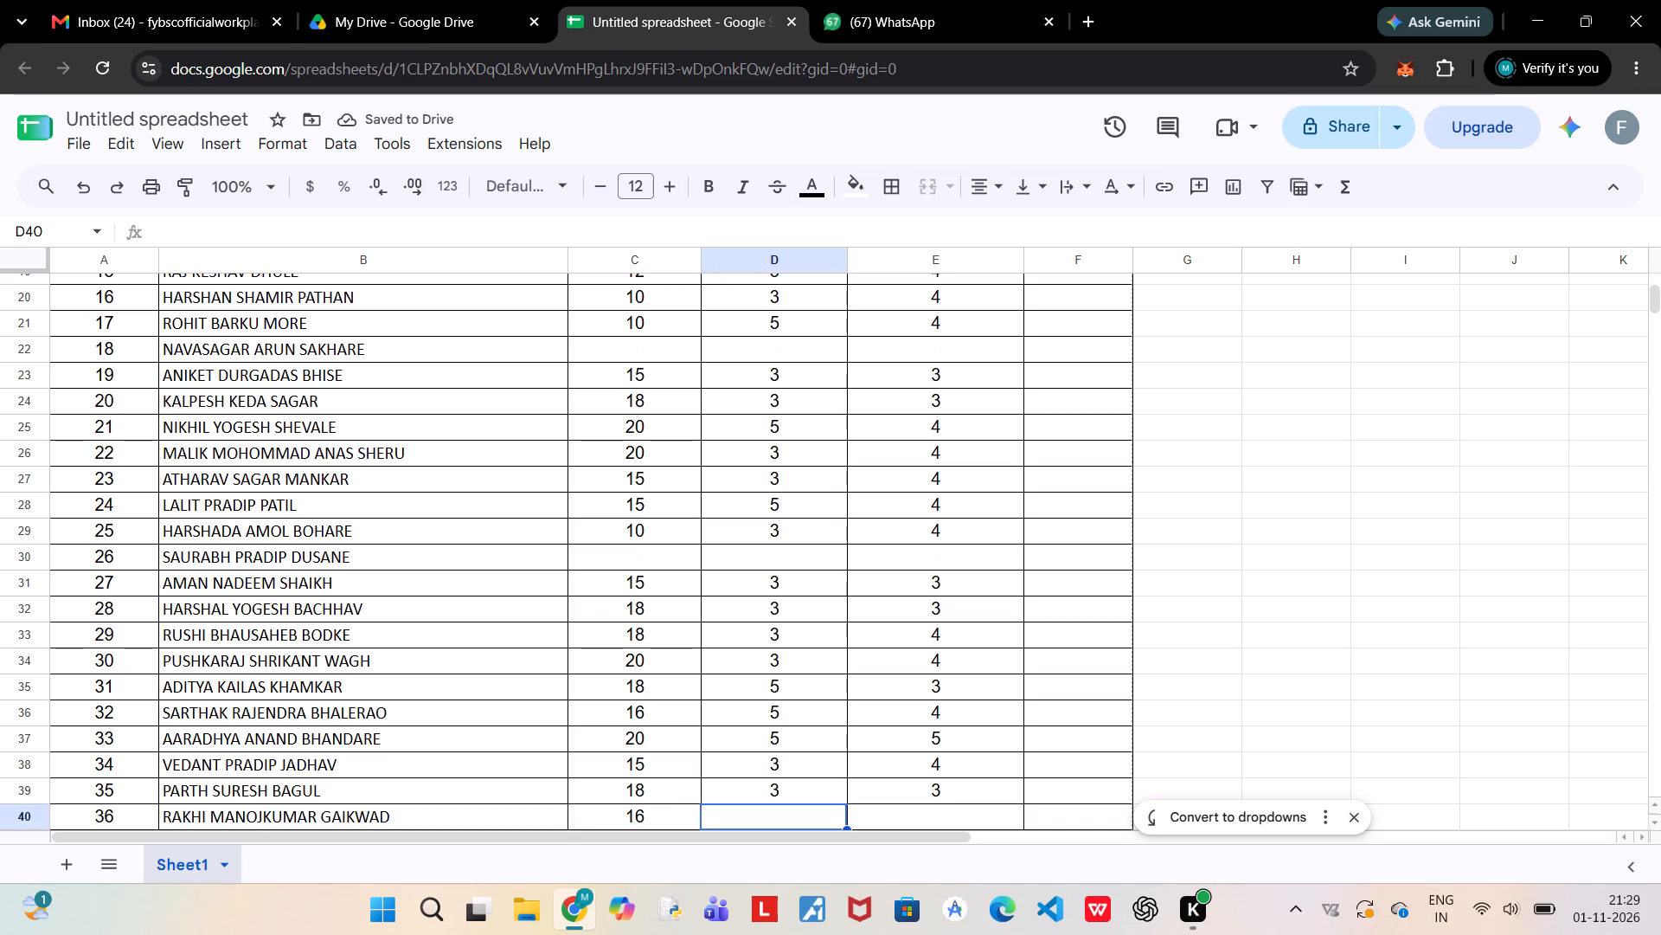
{"action": "key", "text": "5"}
{"action": "key", "text": "Right"}
{"action": "key", "text": "4"}
{"action": "key", "text": "Down"}
Enter the marks for Roll No 37 in row 41: CODE 20, BOOK 5 and VIVA 5.
{"action": "key", "text": "Left"}
{"action": "key", "text": "Left"}
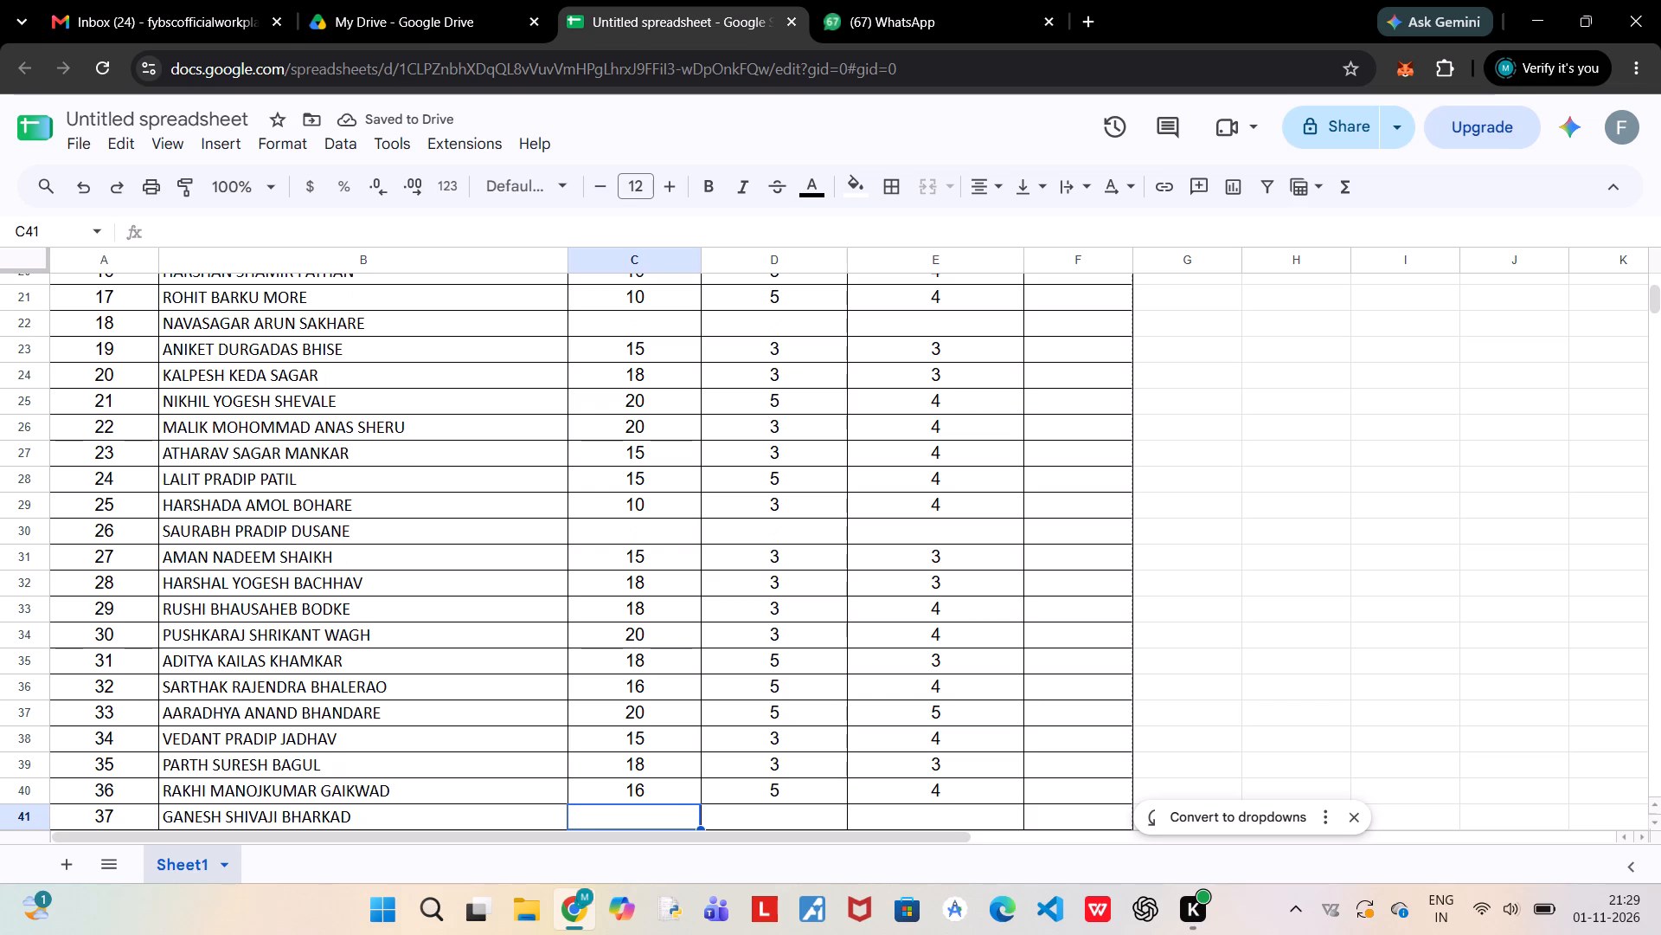
{"action": "type", "text": "20"}
{"action": "key", "text": "Right"}
{"action": "key", "text": "5"}
{"action": "key", "text": "Right"}
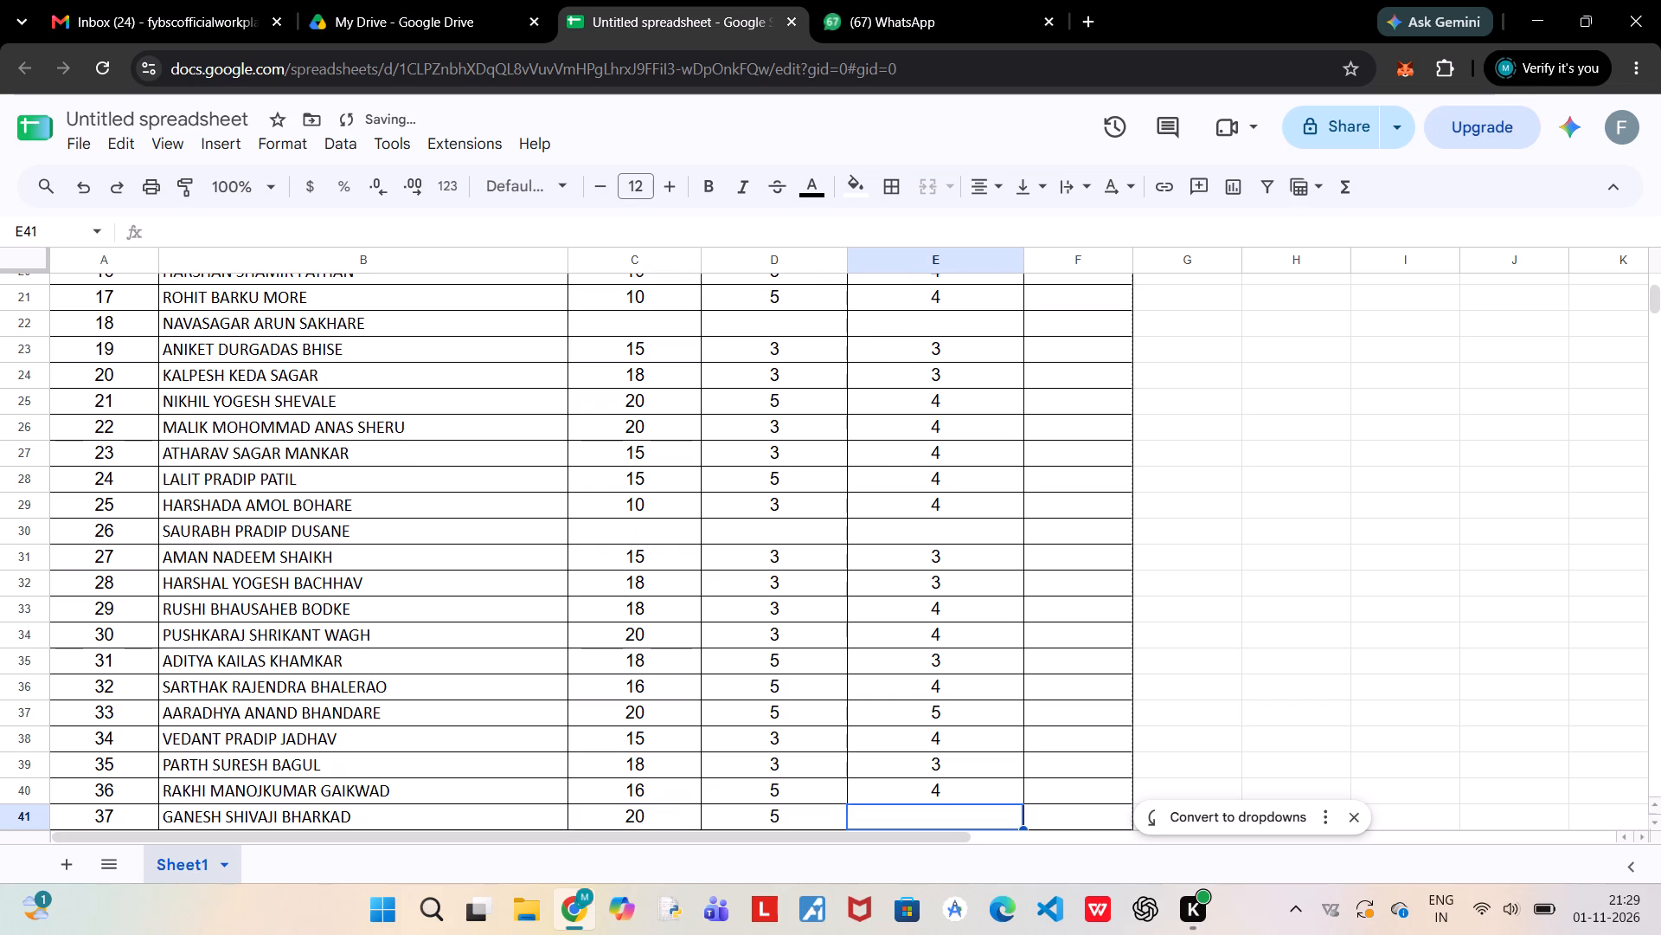
{"action": "key", "text": "5"}
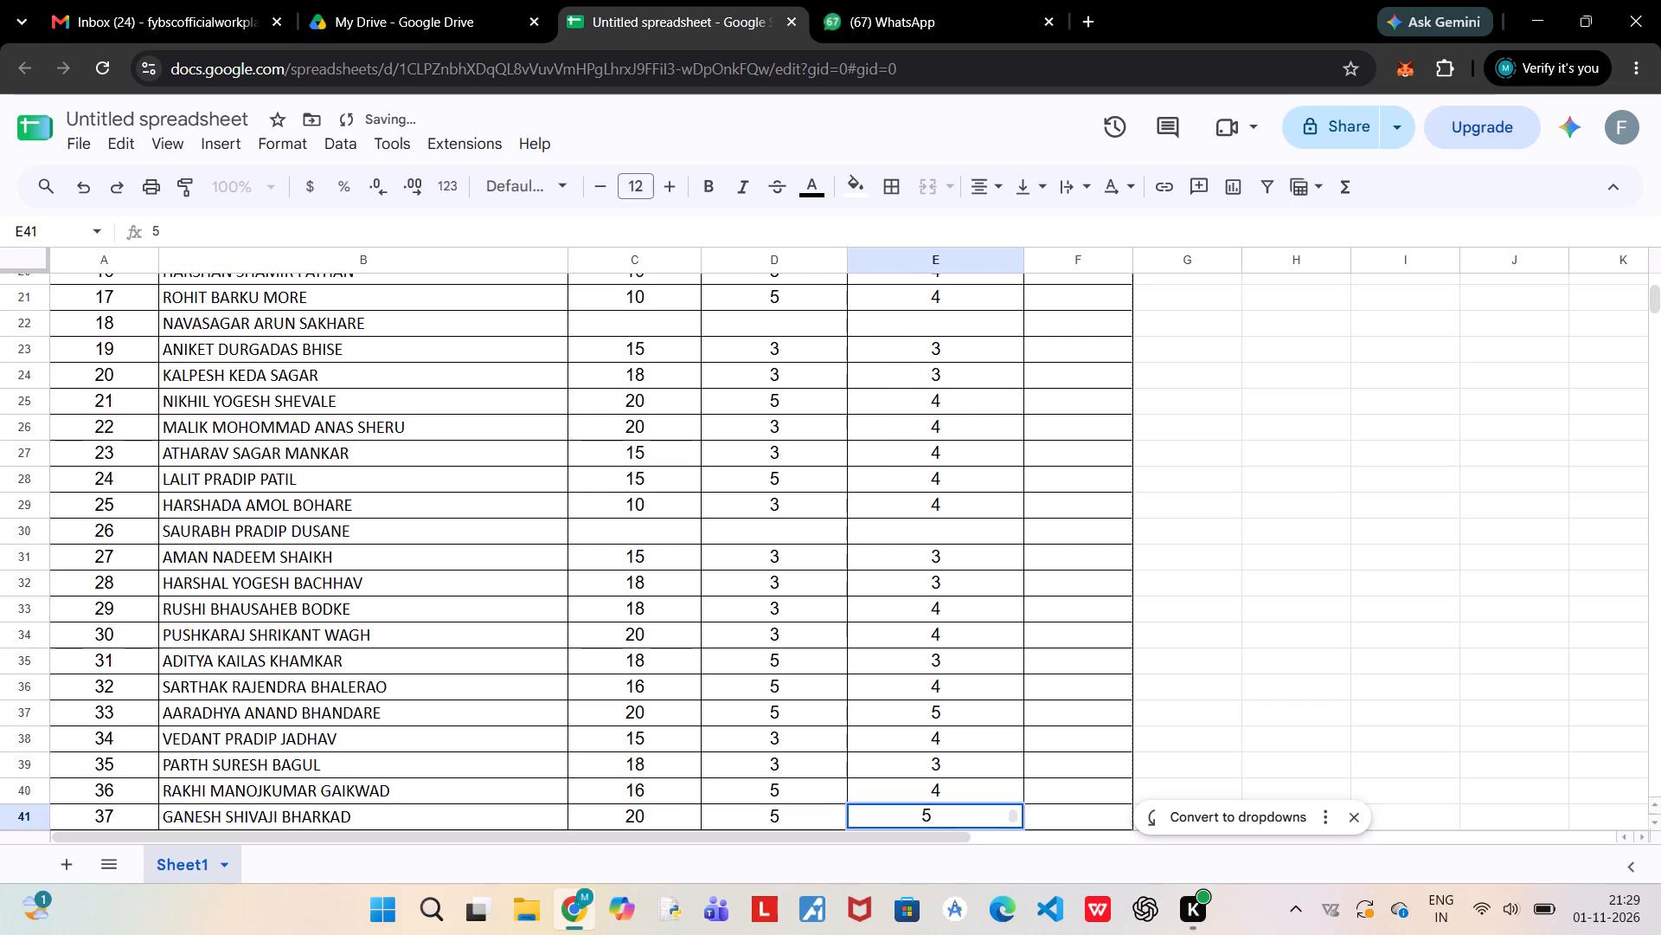
{"action": "key", "text": "Down"}
Enter the marks for Roll No 38 in row 42: CODE 18, BOOK 5 and VIVA 3.
{"action": "key", "text": "Left"}
{"action": "key", "text": "Left"}
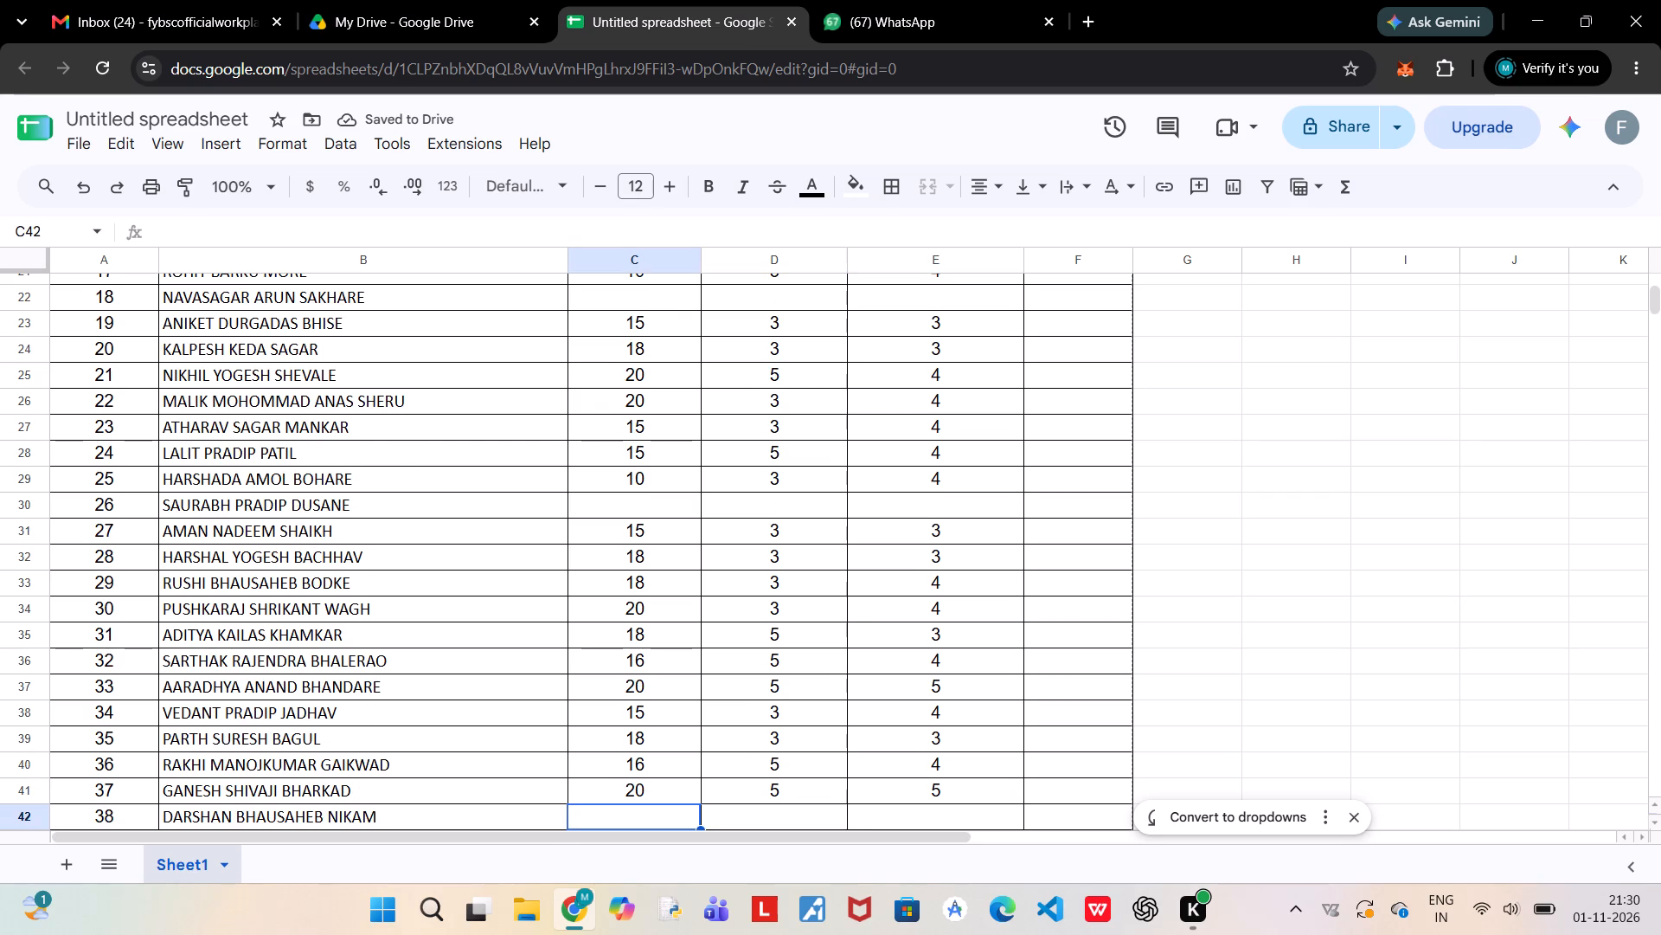
{"action": "type", "text": "18"}
{"action": "key", "text": "Right"}
{"action": "key", "text": "5"}
{"action": "key", "text": "Right"}
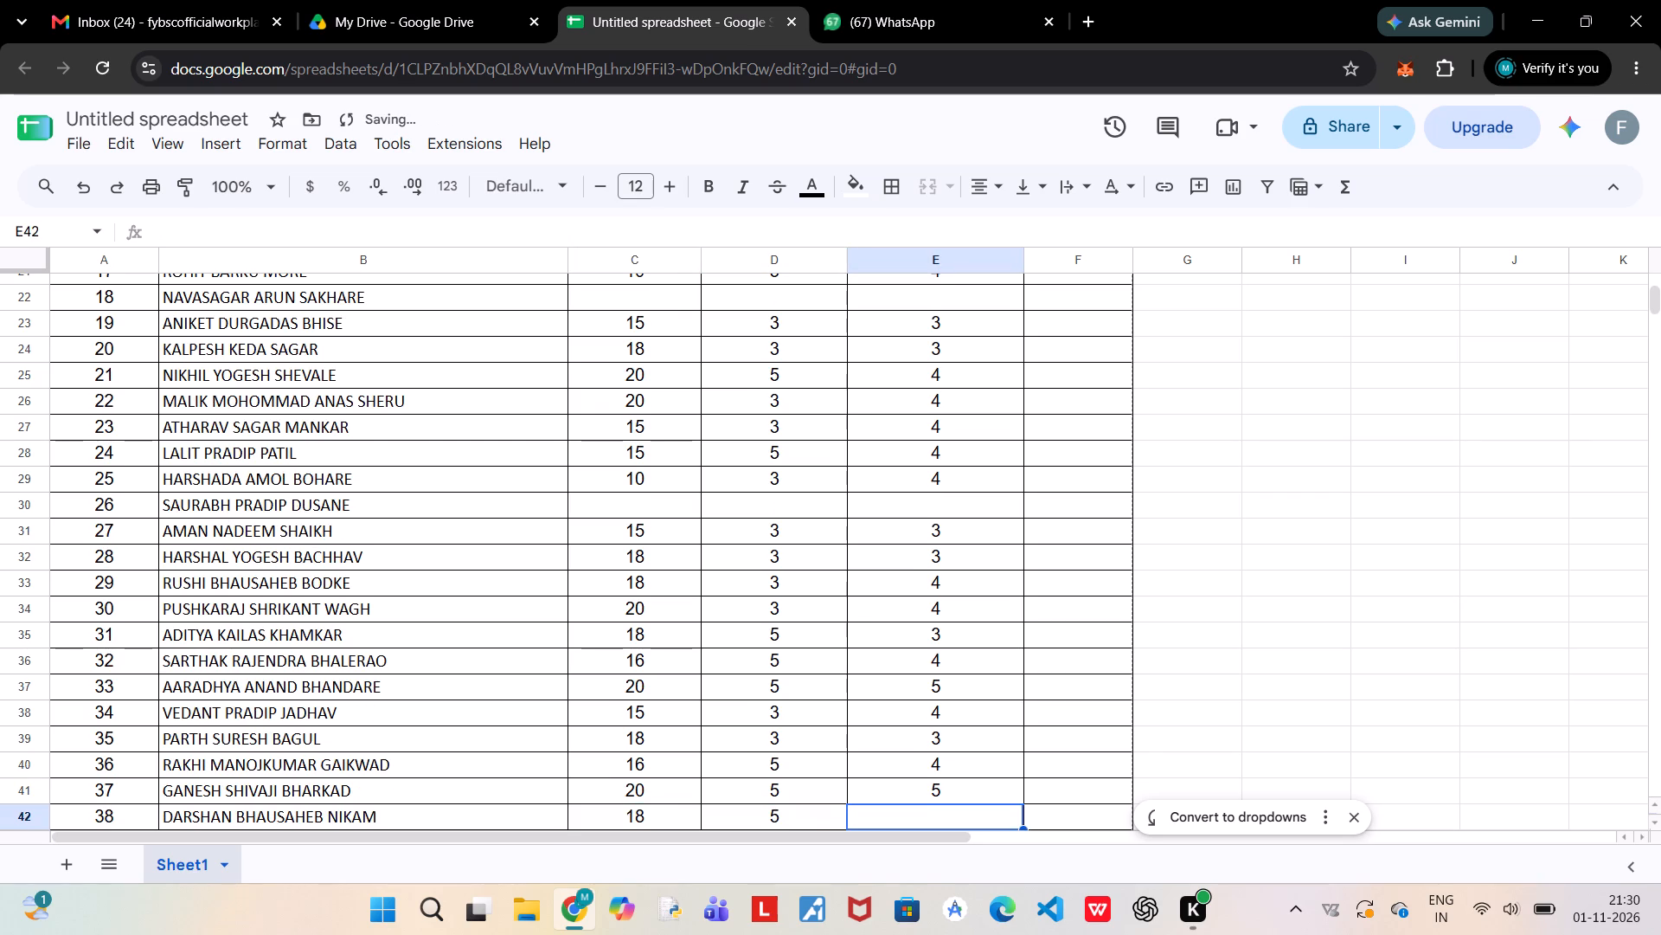
{"action": "key", "text": "3"}
{"action": "key", "text": "Down"}
Enter the marks for Roll No 39 in row 43: CODE 18, BOOK 5 and VIVA 4.
{"action": "key", "text": "Left"}
{"action": "key", "text": "Left"}
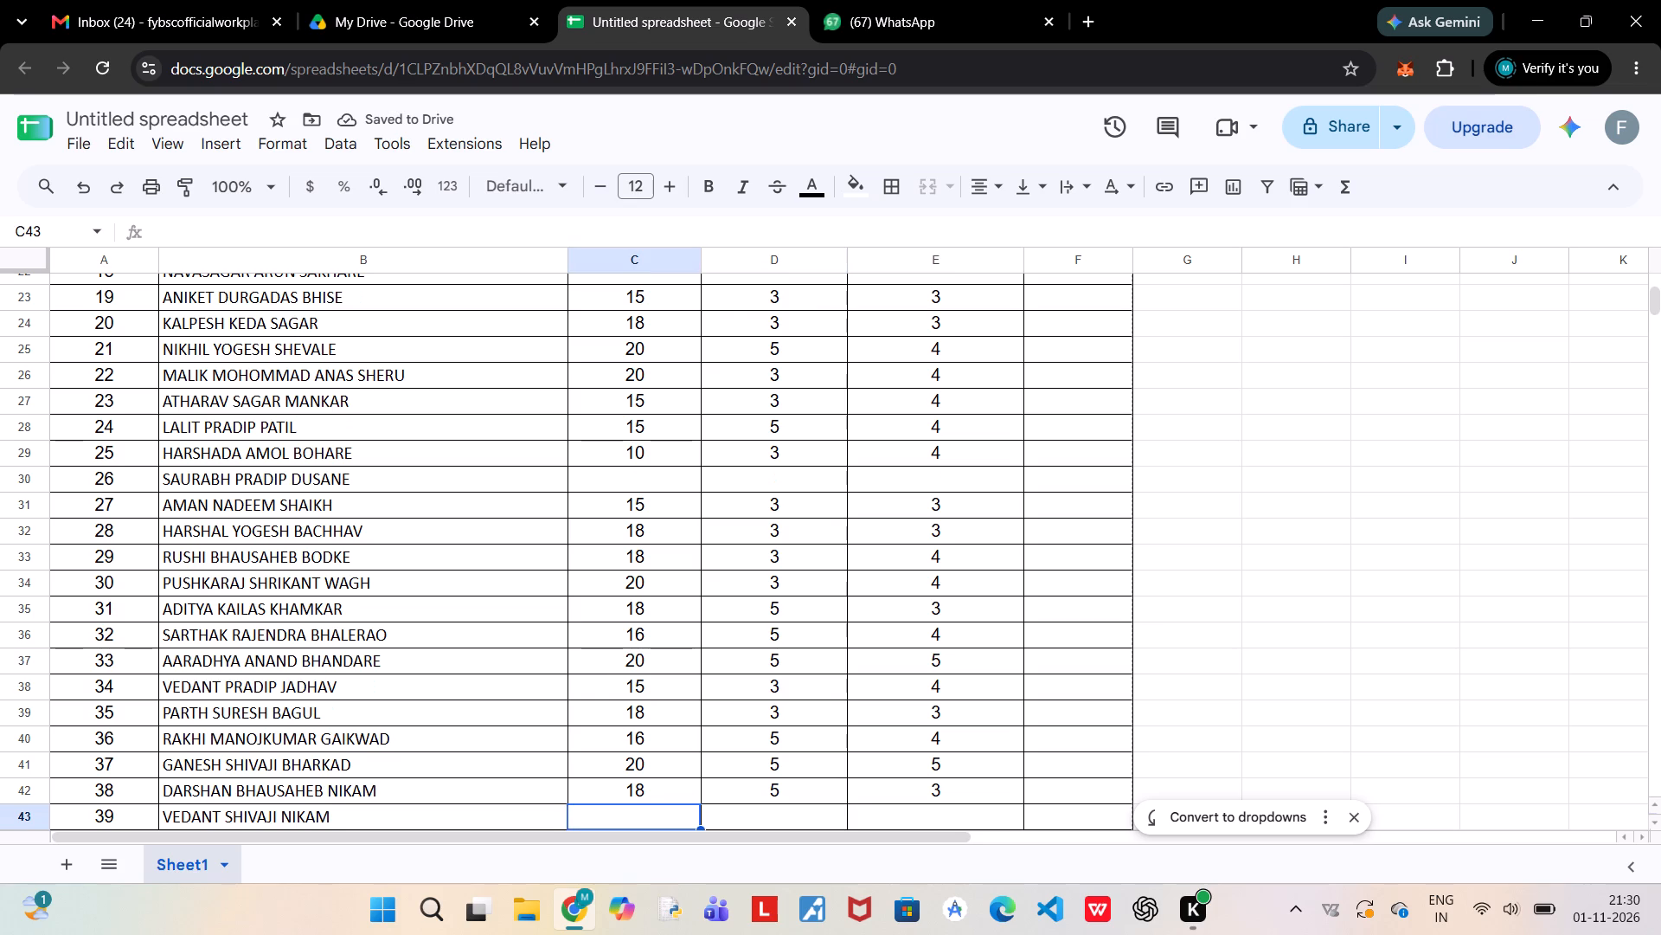
{"action": "type", "text": "18"}
{"action": "key", "text": "Right"}
{"action": "key", "text": "5"}
{"action": "key", "text": "Right"}
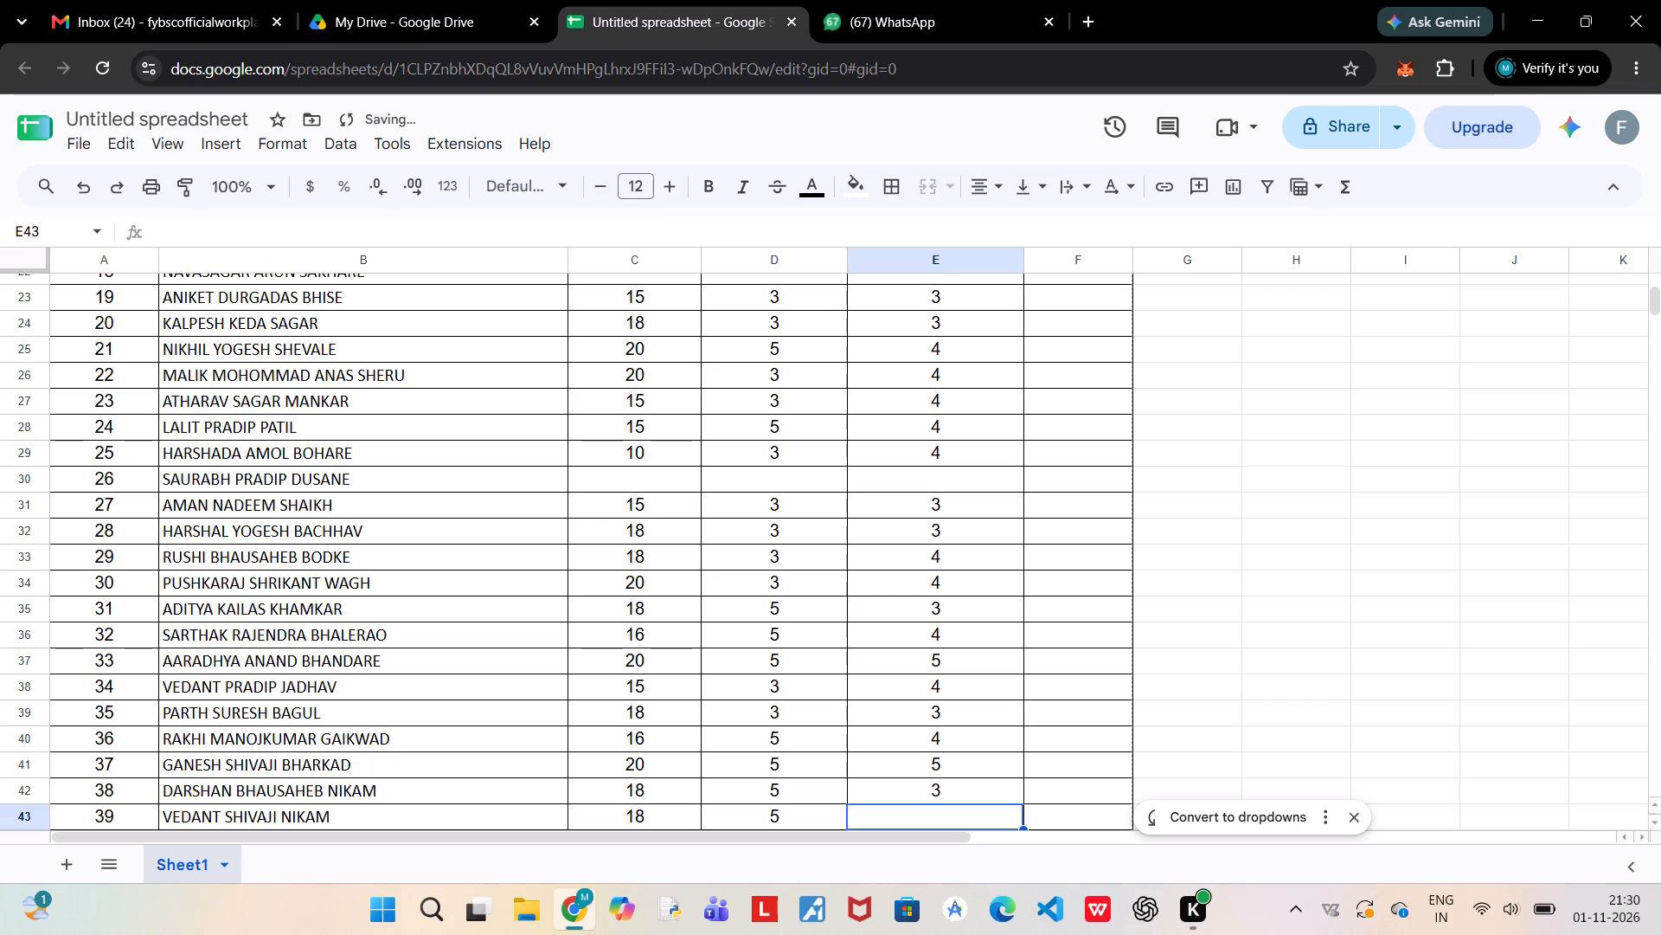
{"action": "key", "text": "4"}
{"action": "key", "text": "Down"}
Skip Roll No 40 and enter the marks for Roll No 41 in row 45: CODE 10, BOOK 3 and VIVA 3.
{"action": "key", "text": "Left"}
{"action": "key", "text": "Left"}
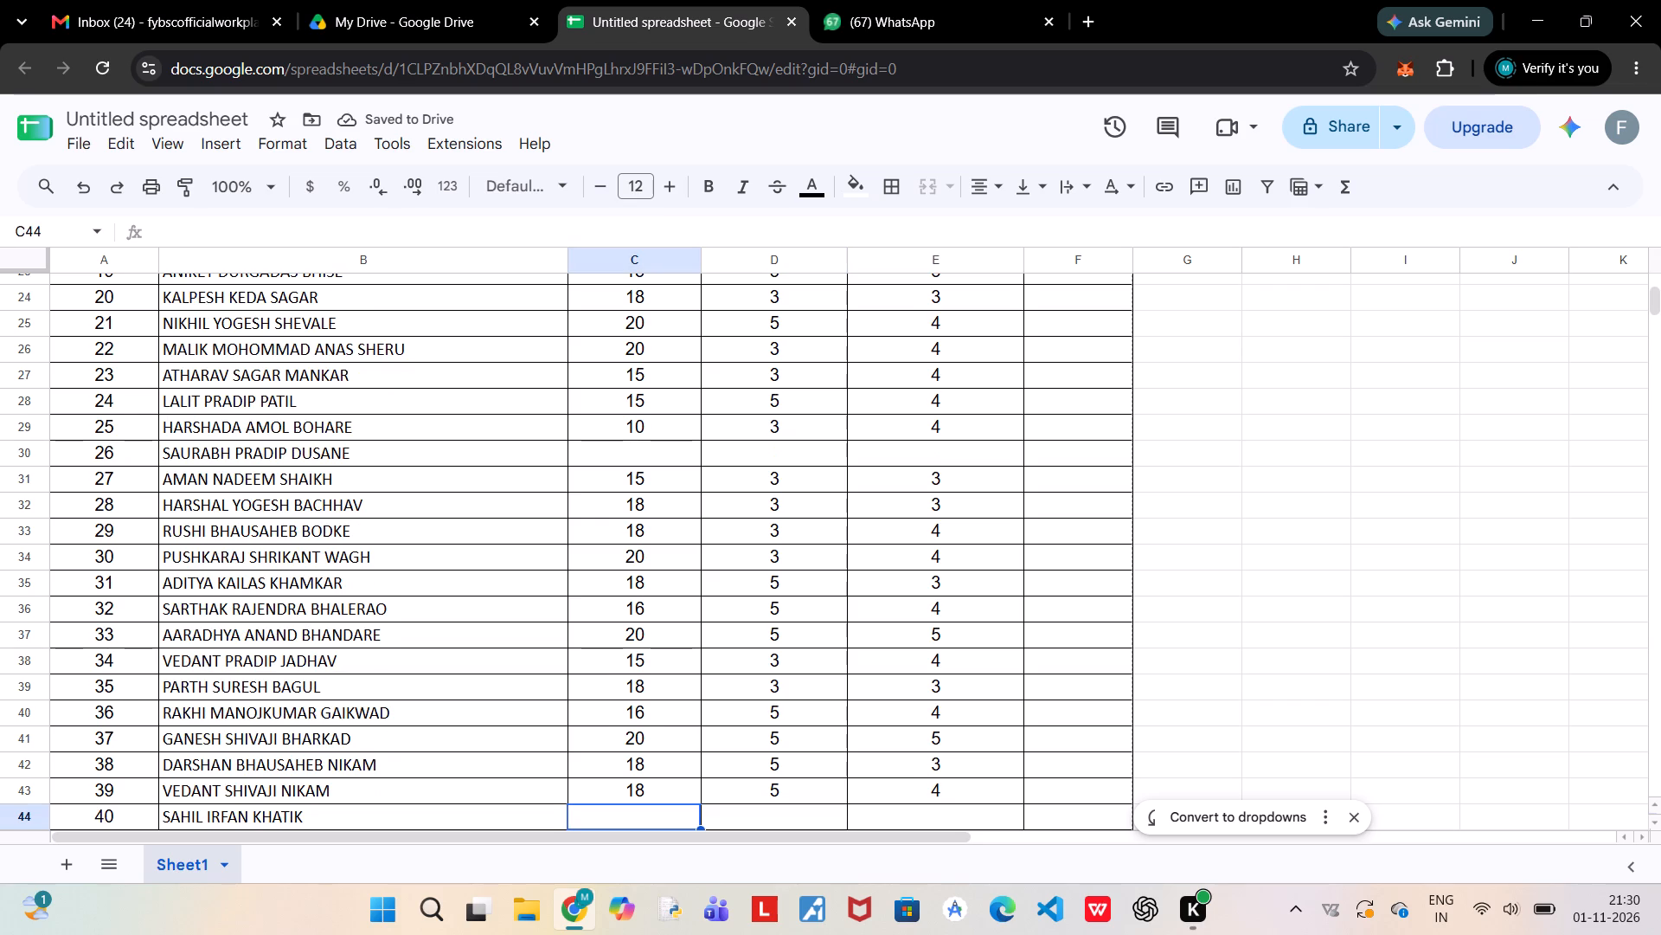
{"action": "key", "text": "Down"}
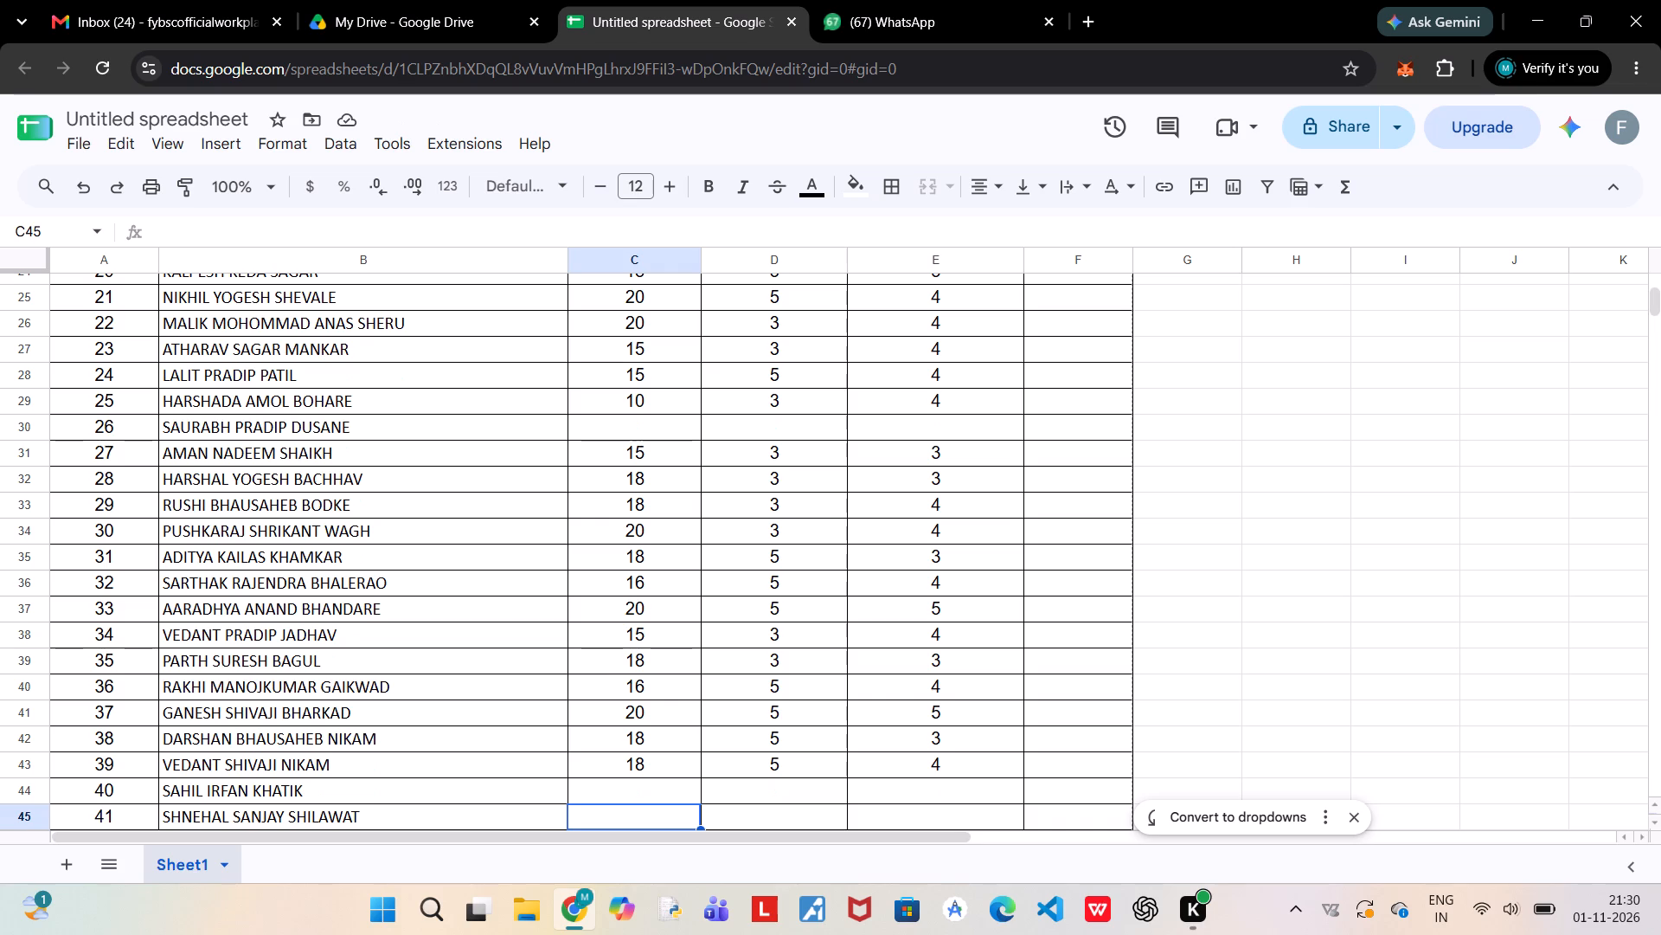
{"action": "type", "text": "10"}
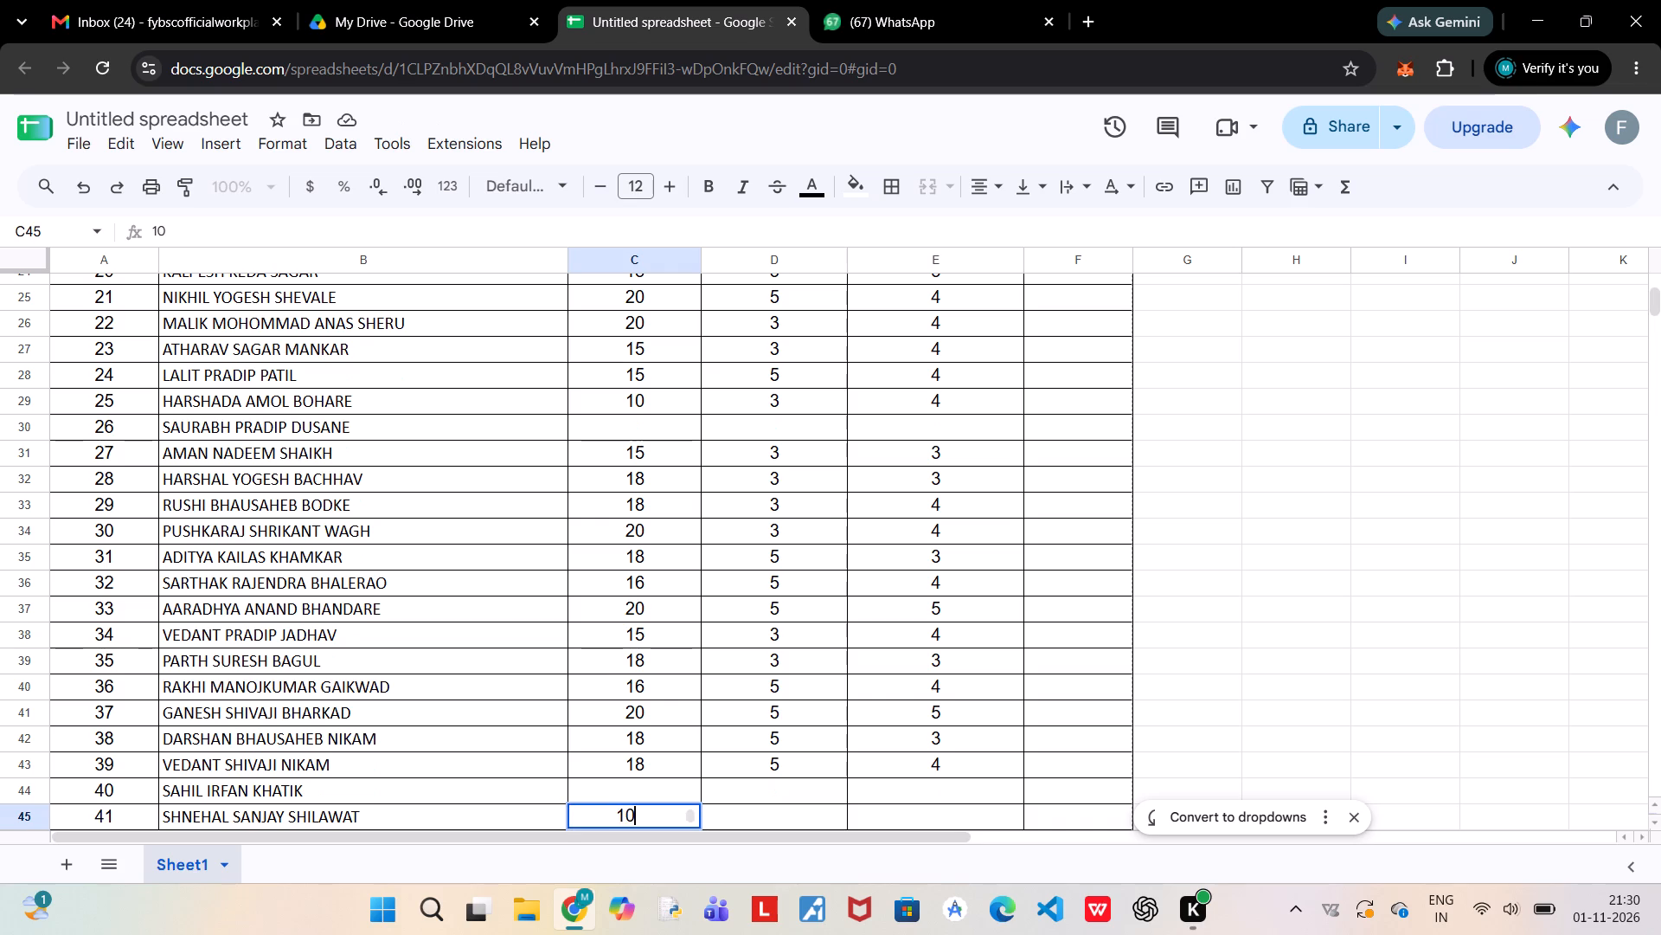
{"action": "key", "text": "Right"}
{"action": "key", "text": "3"}
{"action": "key", "text": "Right"}
{"action": "key", "text": "3"}
{"action": "key", "text": "Down"}
Skip Roll Nos 42 to 45 and enter the marks for Roll No 46 in row 50: CODE 18, BOOK 3 and VIVA 4.
{"action": "key", "text": "Down"}
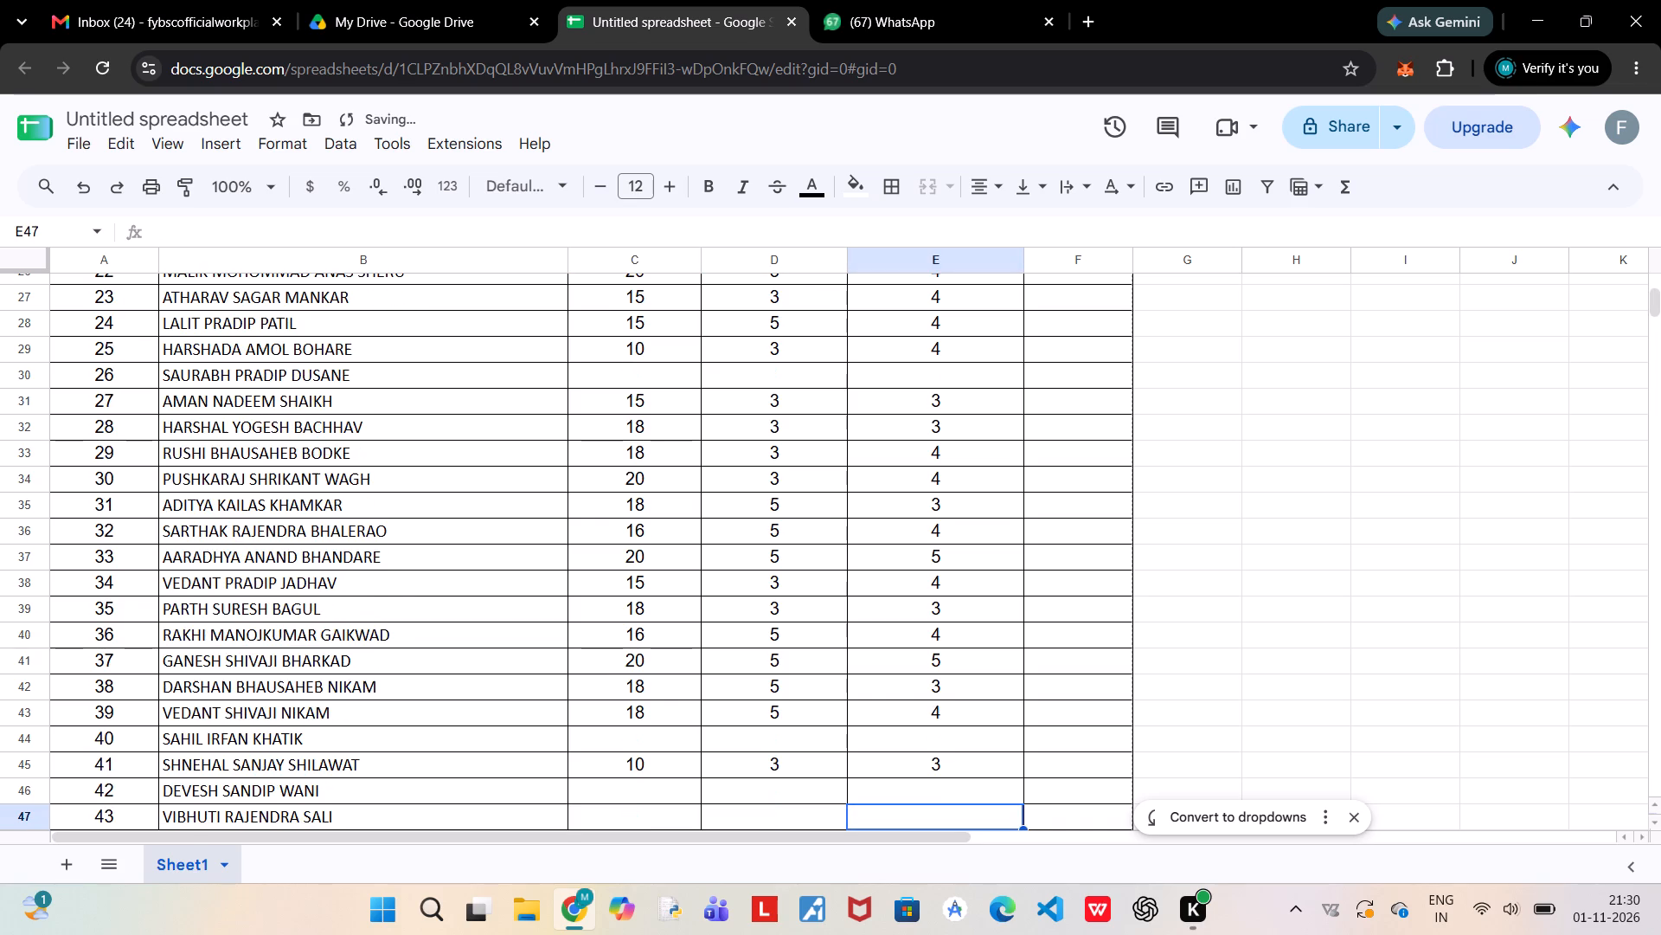
{"action": "key", "text": "Up"}
{"action": "key", "text": "Left"}
{"action": "key", "text": "Left"}
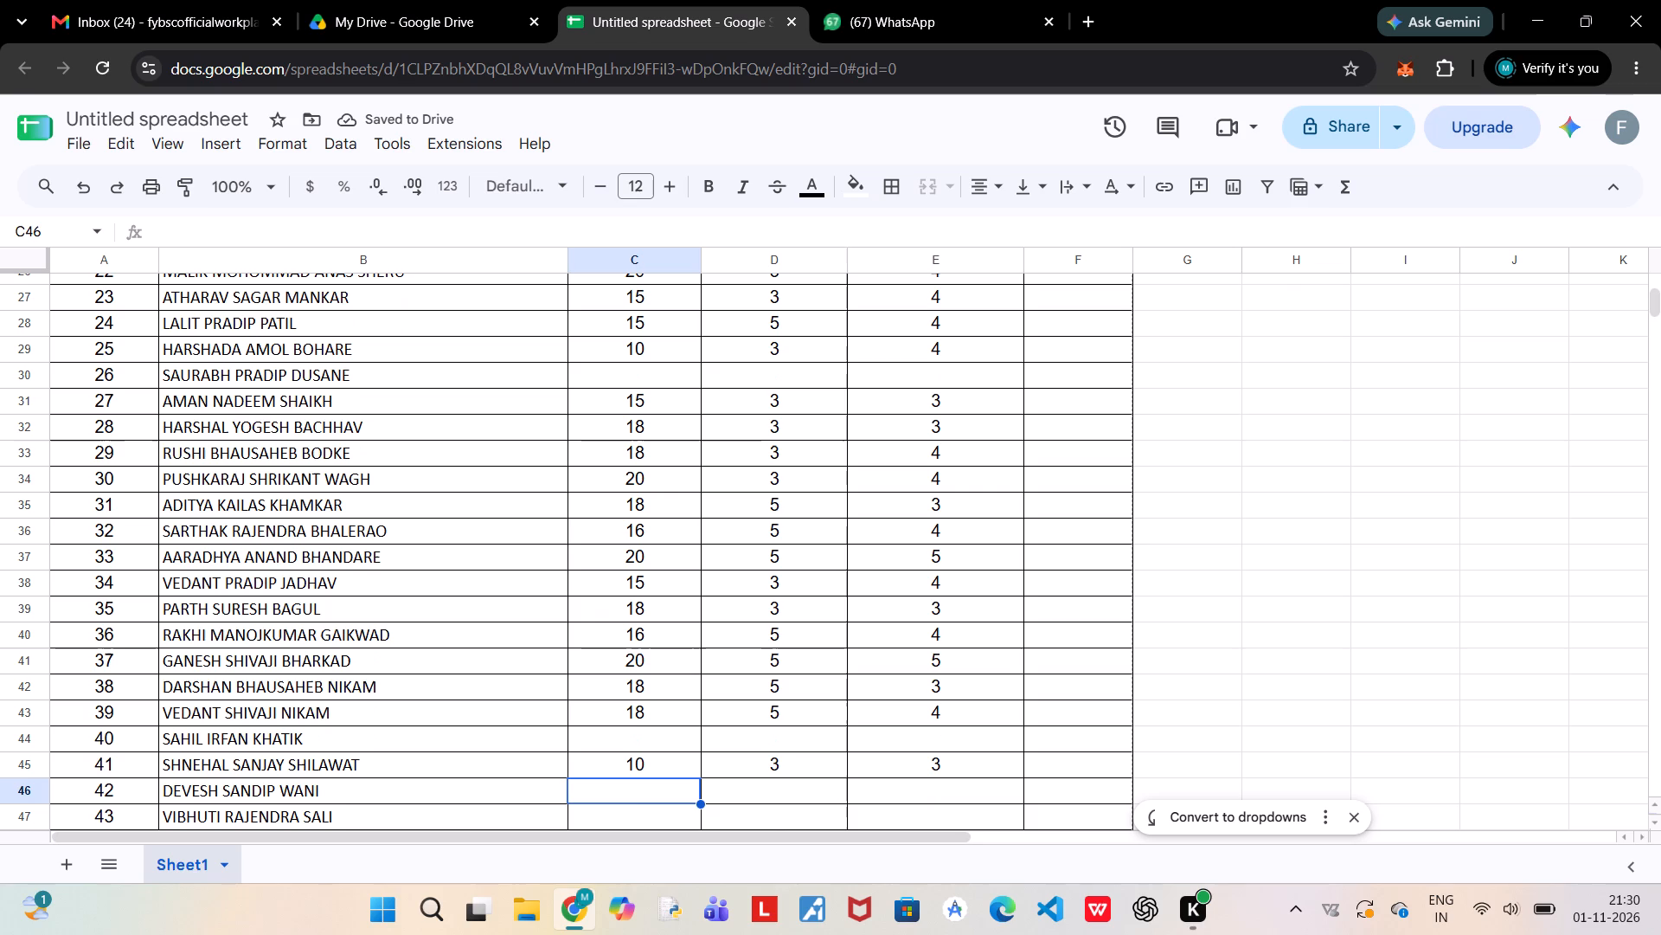
{"action": "key", "text": "Down"}
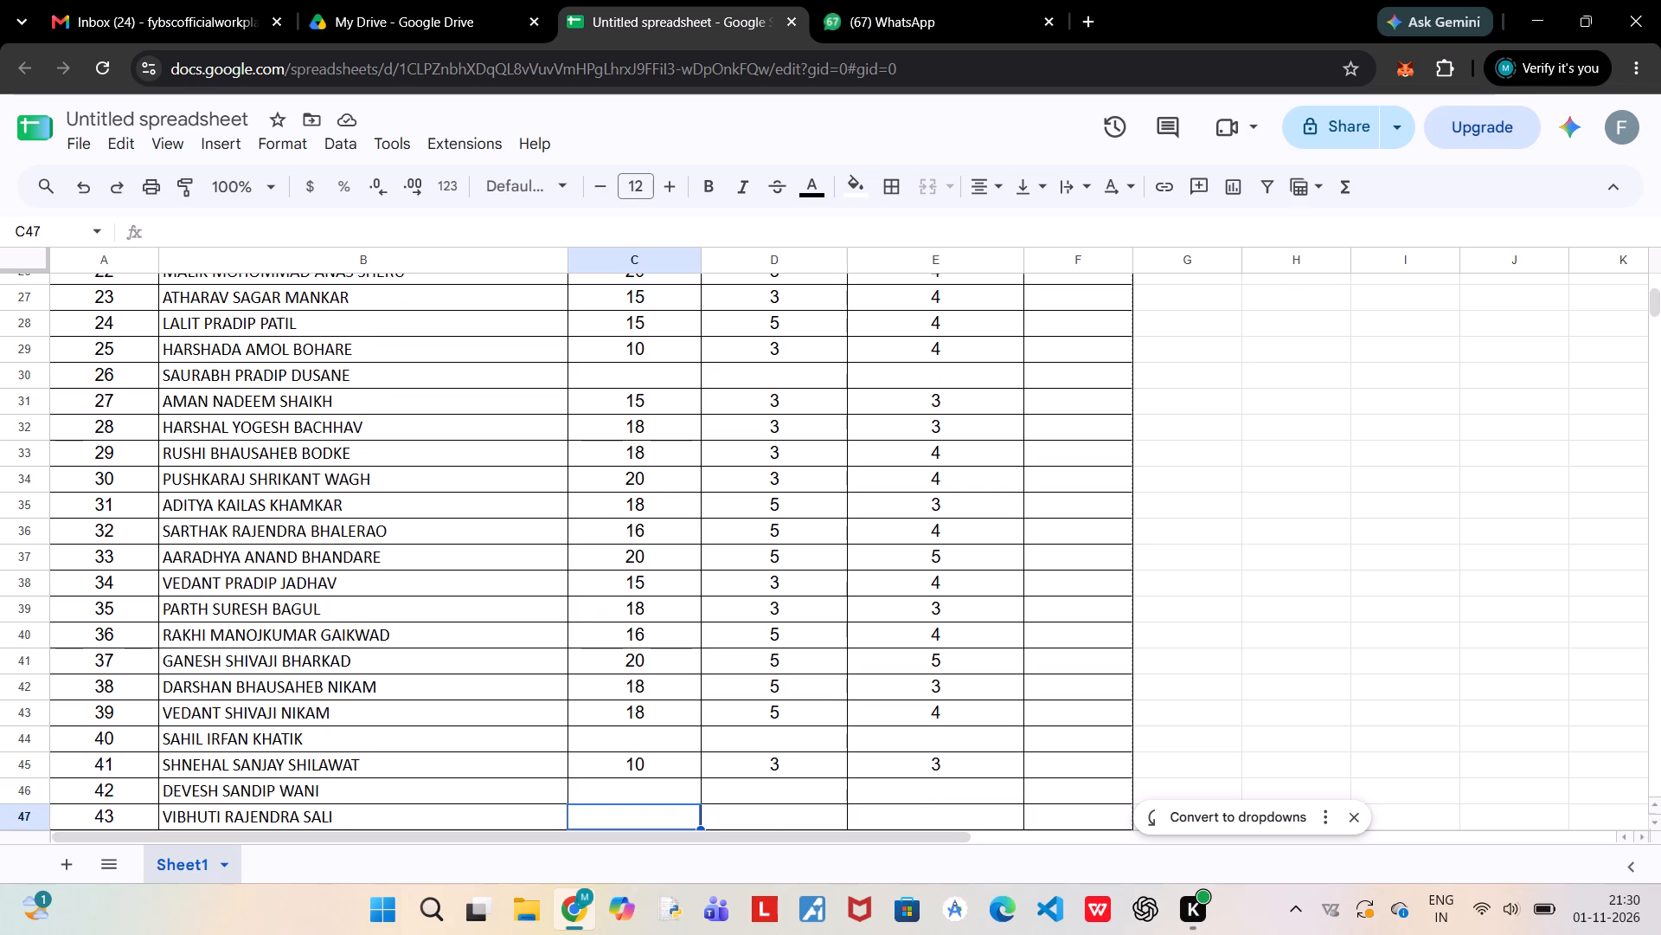
{"action": "key", "text": "Down"}
{"action": "key", "text": "Down"}
{"action": "key", "text": "Down"}
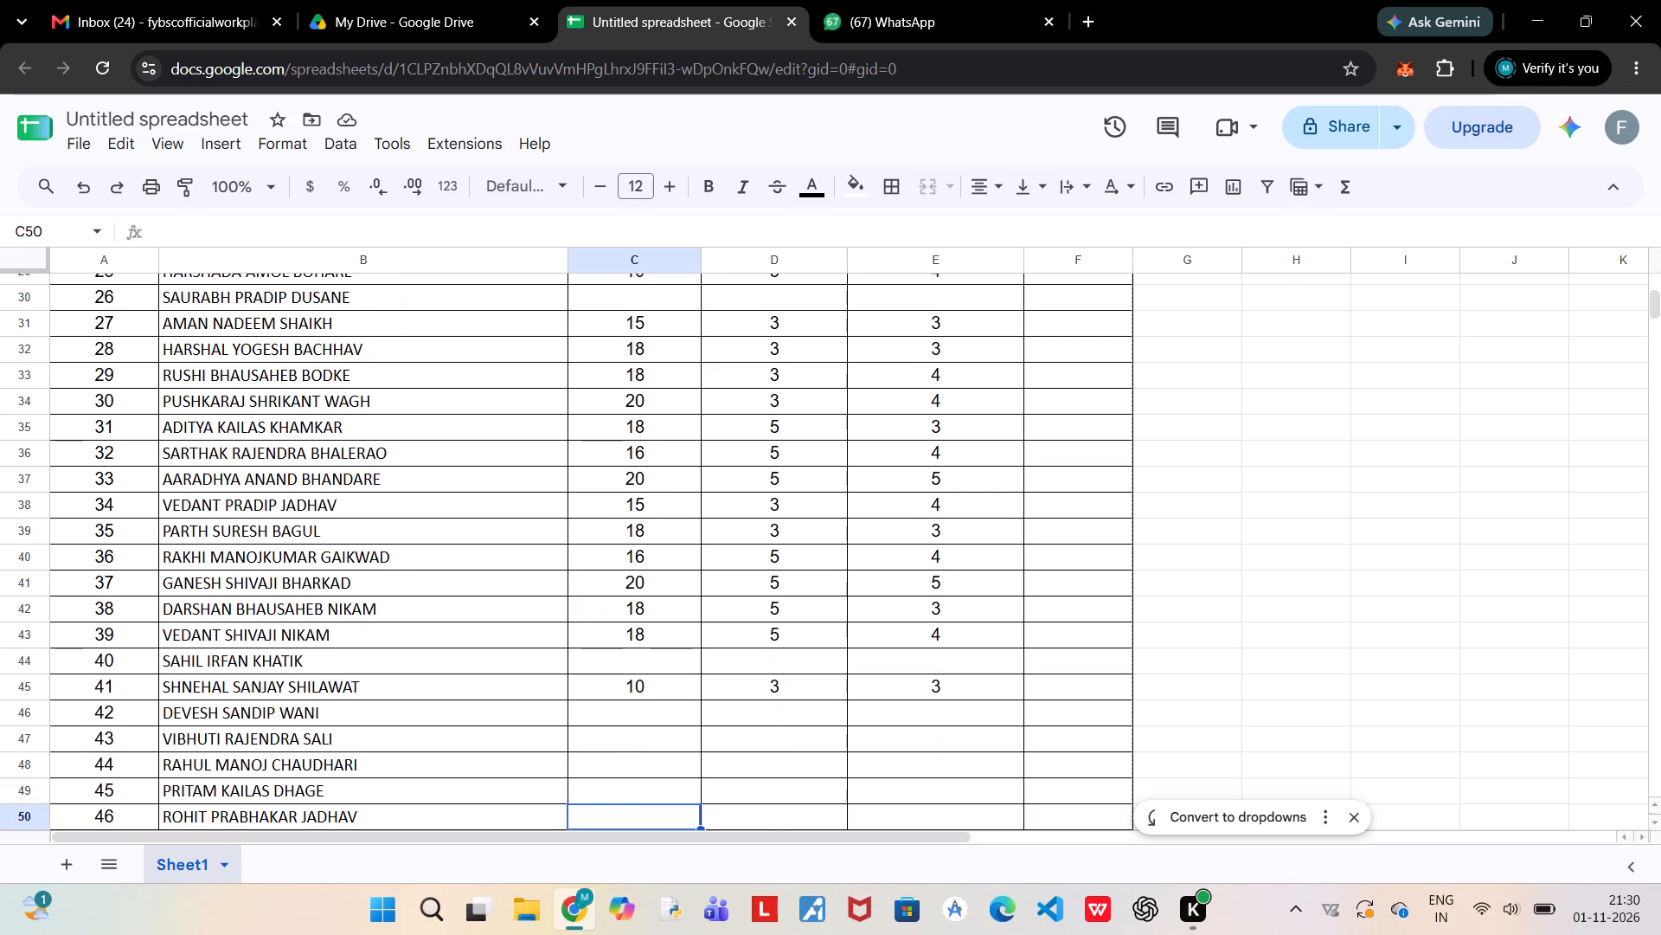
{"action": "type", "text": "18"}
{"action": "key", "text": "Right"}
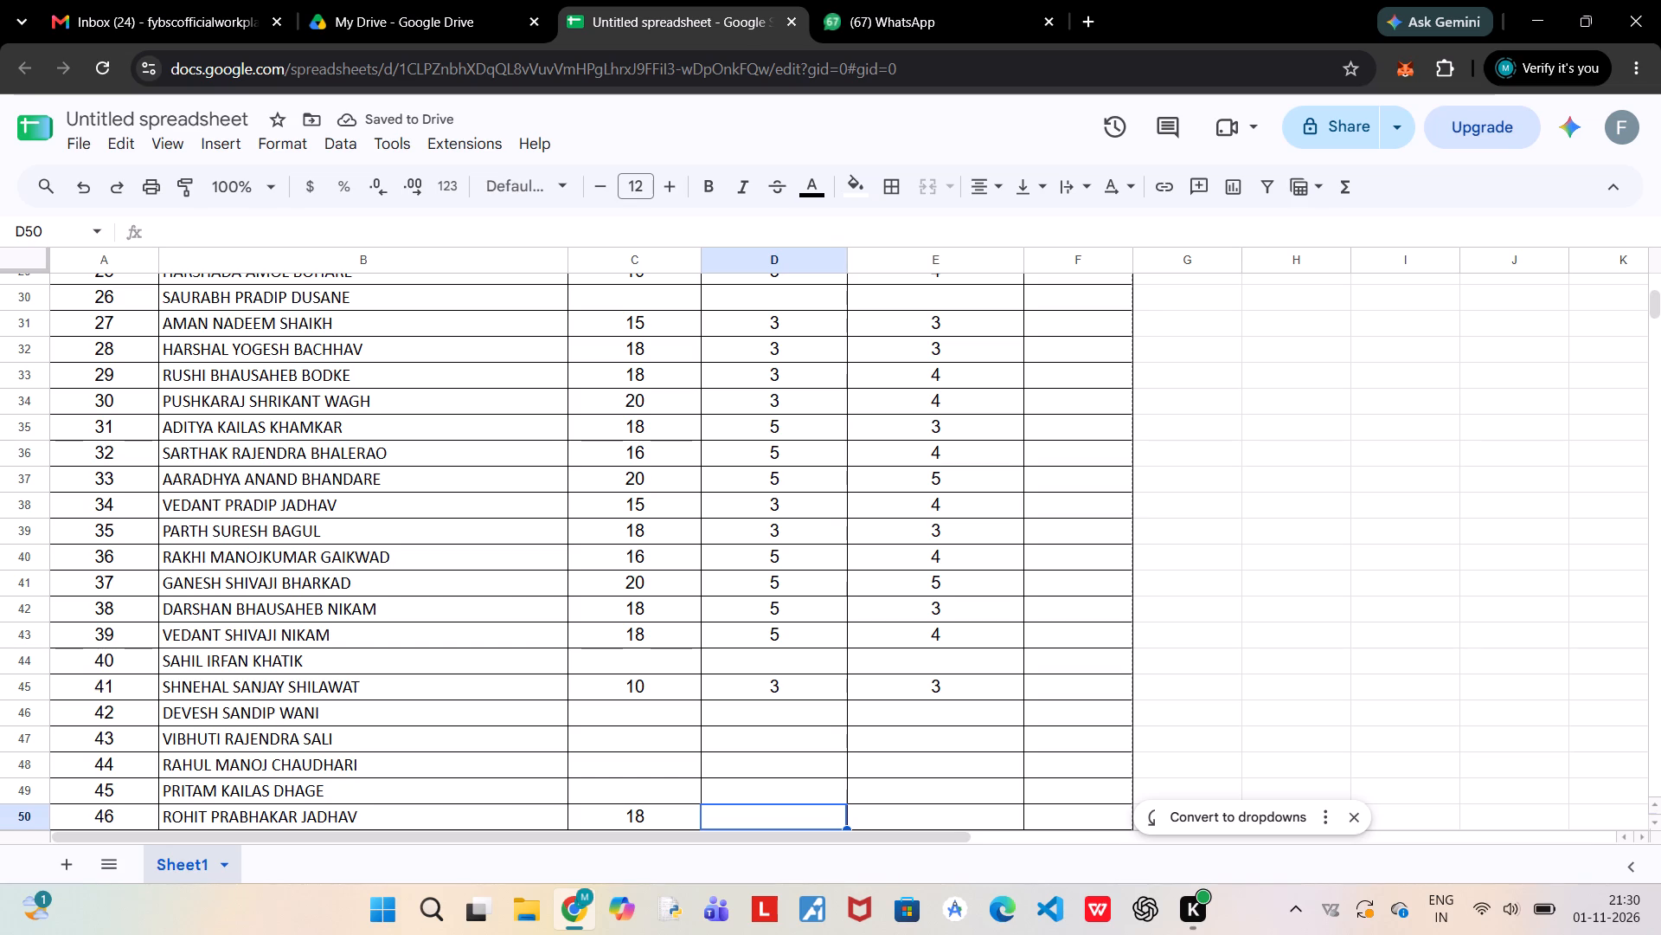
{"action": "key", "text": "Right"}
{"action": "key", "text": "4"}
{"action": "key", "text": "Left"}
{"action": "key", "text": "3"}
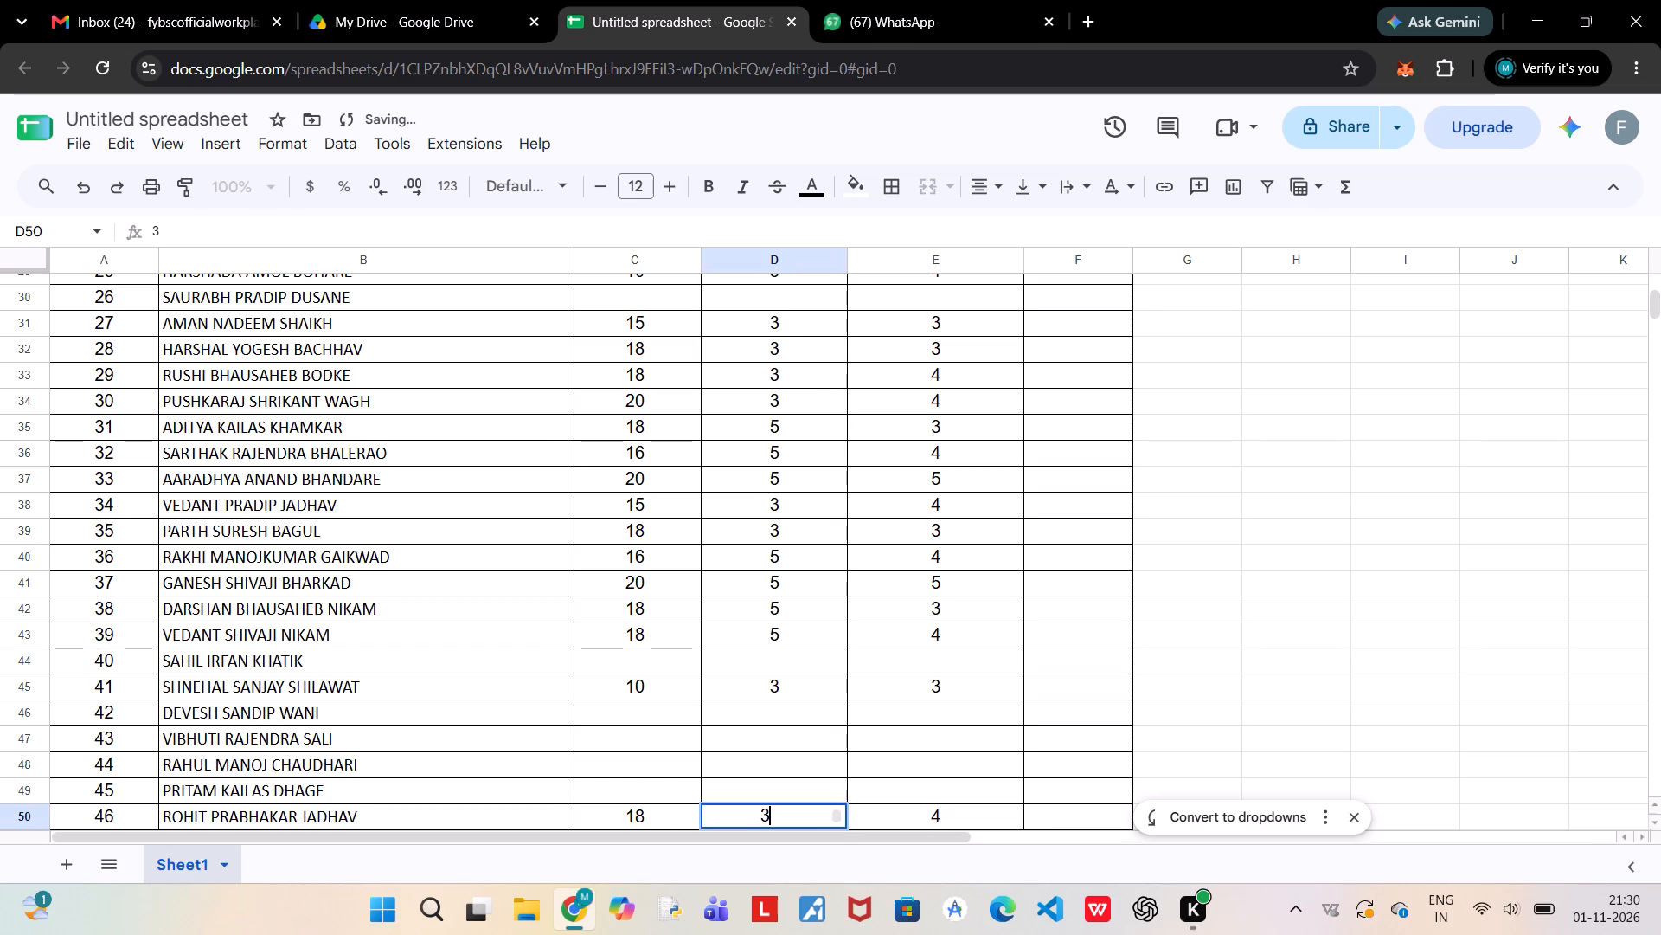
{"action": "key", "text": "Down"}
Enter the marks for Roll No 47 in row 51: CODE 15, BOOK 3 and VIVA 3.
{"action": "key", "text": "Left"}
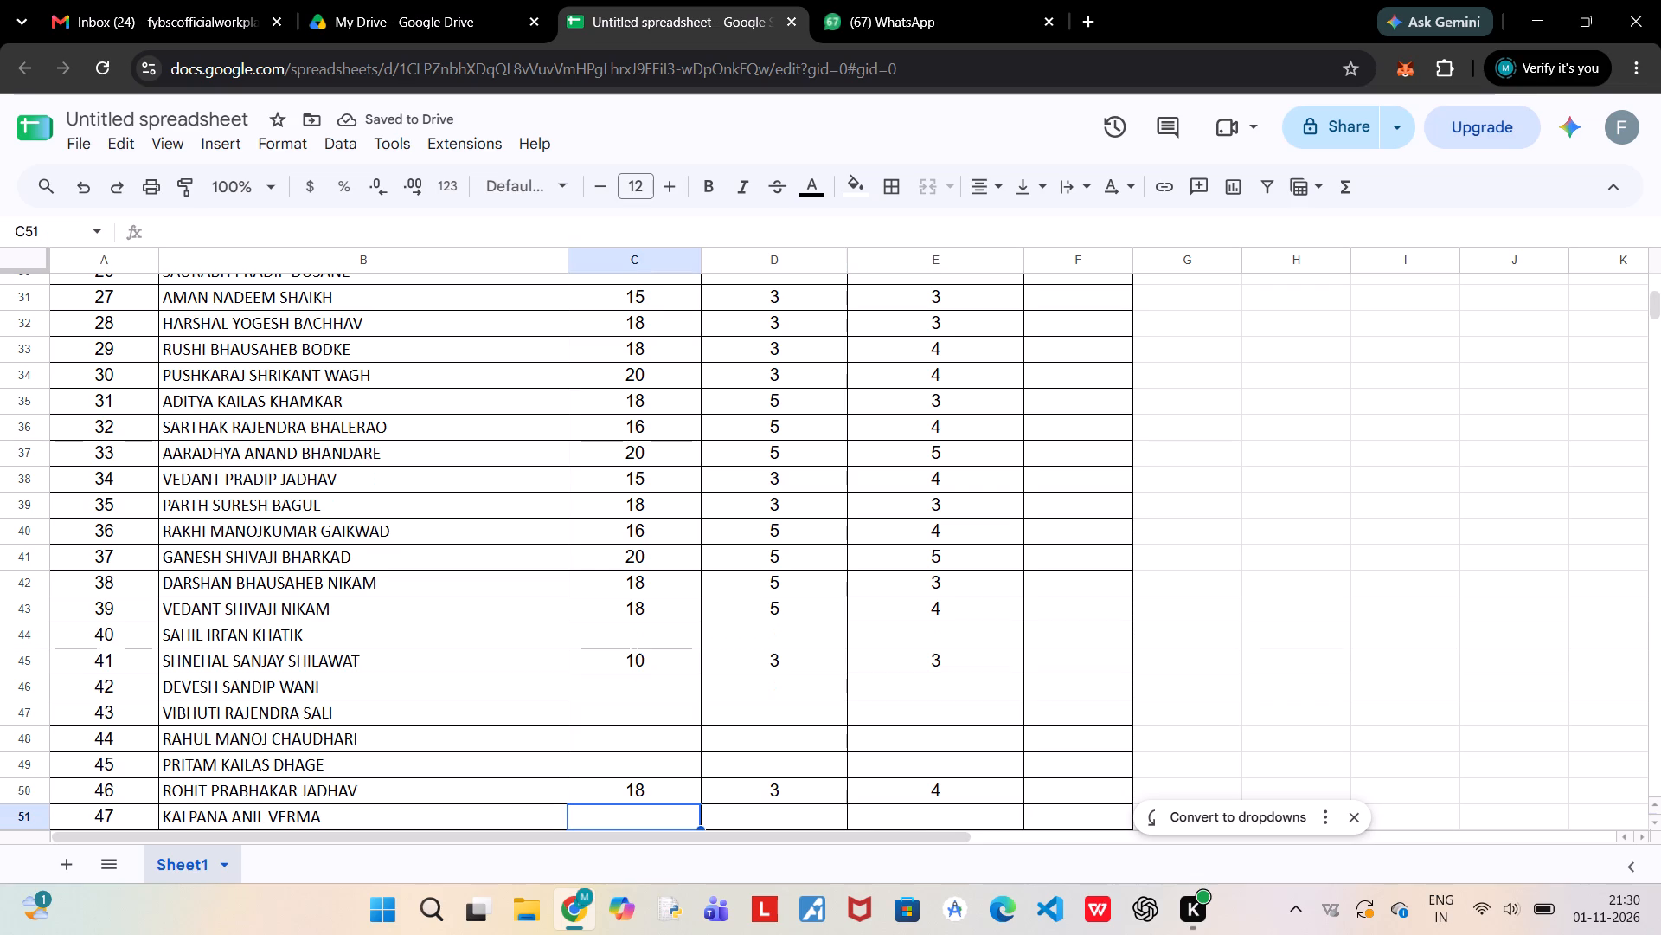
{"action": "type", "text": "15"}
{"action": "key", "text": "Right"}
{"action": "key", "text": "3"}
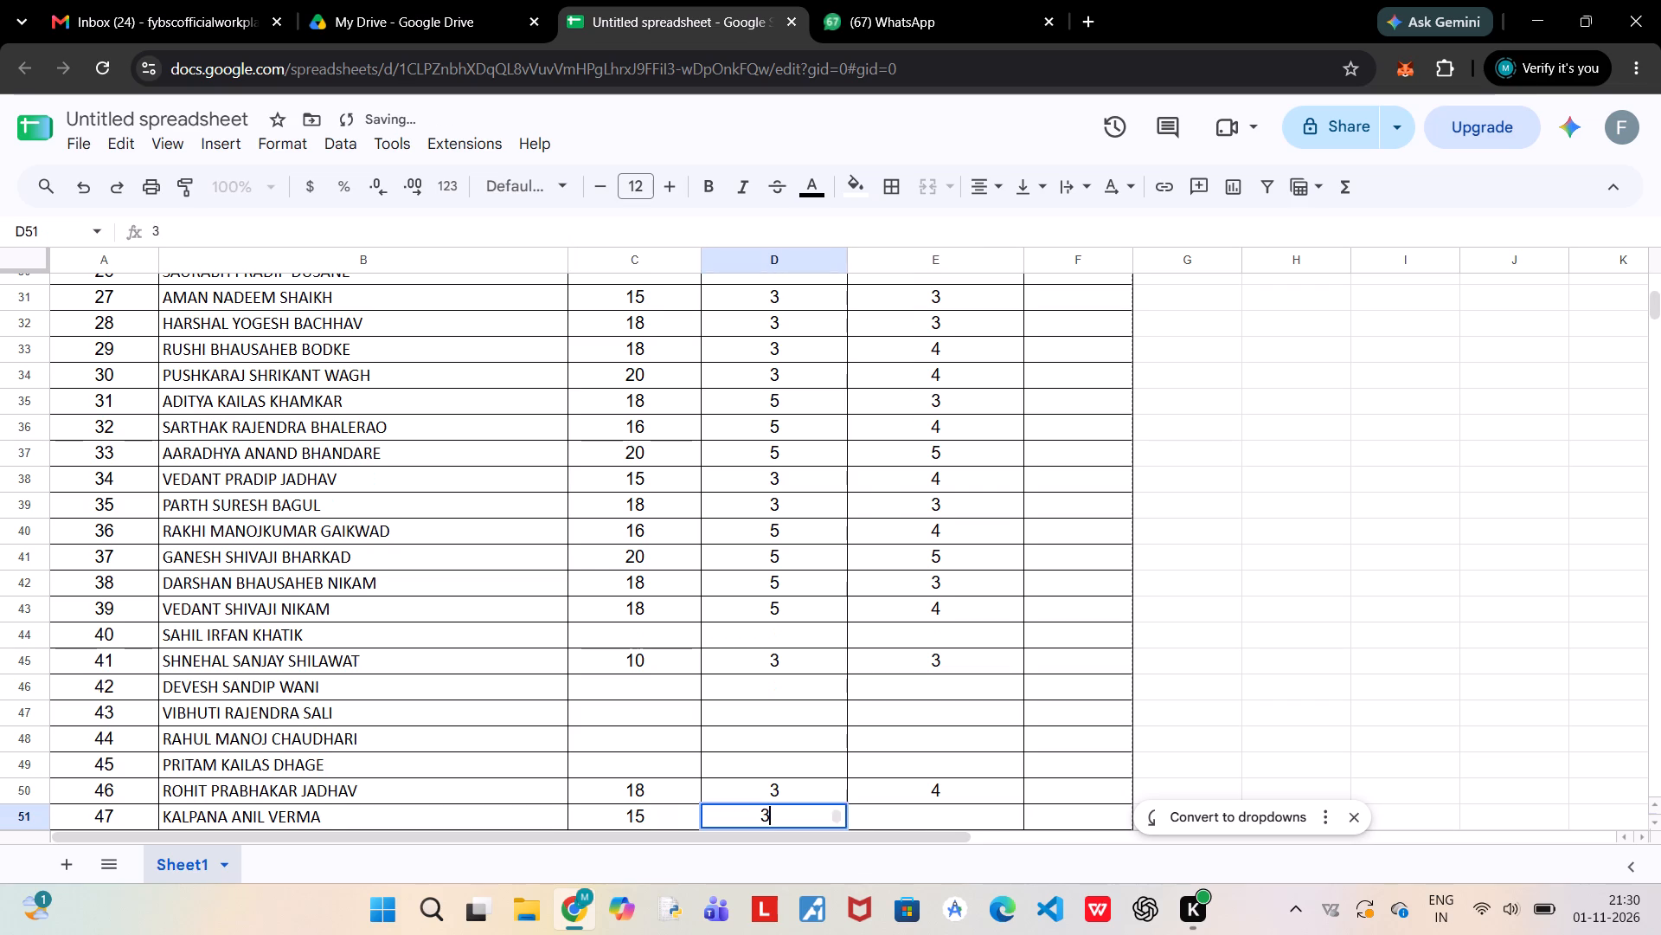
{"action": "key", "text": "Right"}
{"action": "key", "text": "3"}
{"action": "key", "text": "Down"}
{"action": "key", "text": "Left"}
{"action": "key", "text": "Left"}
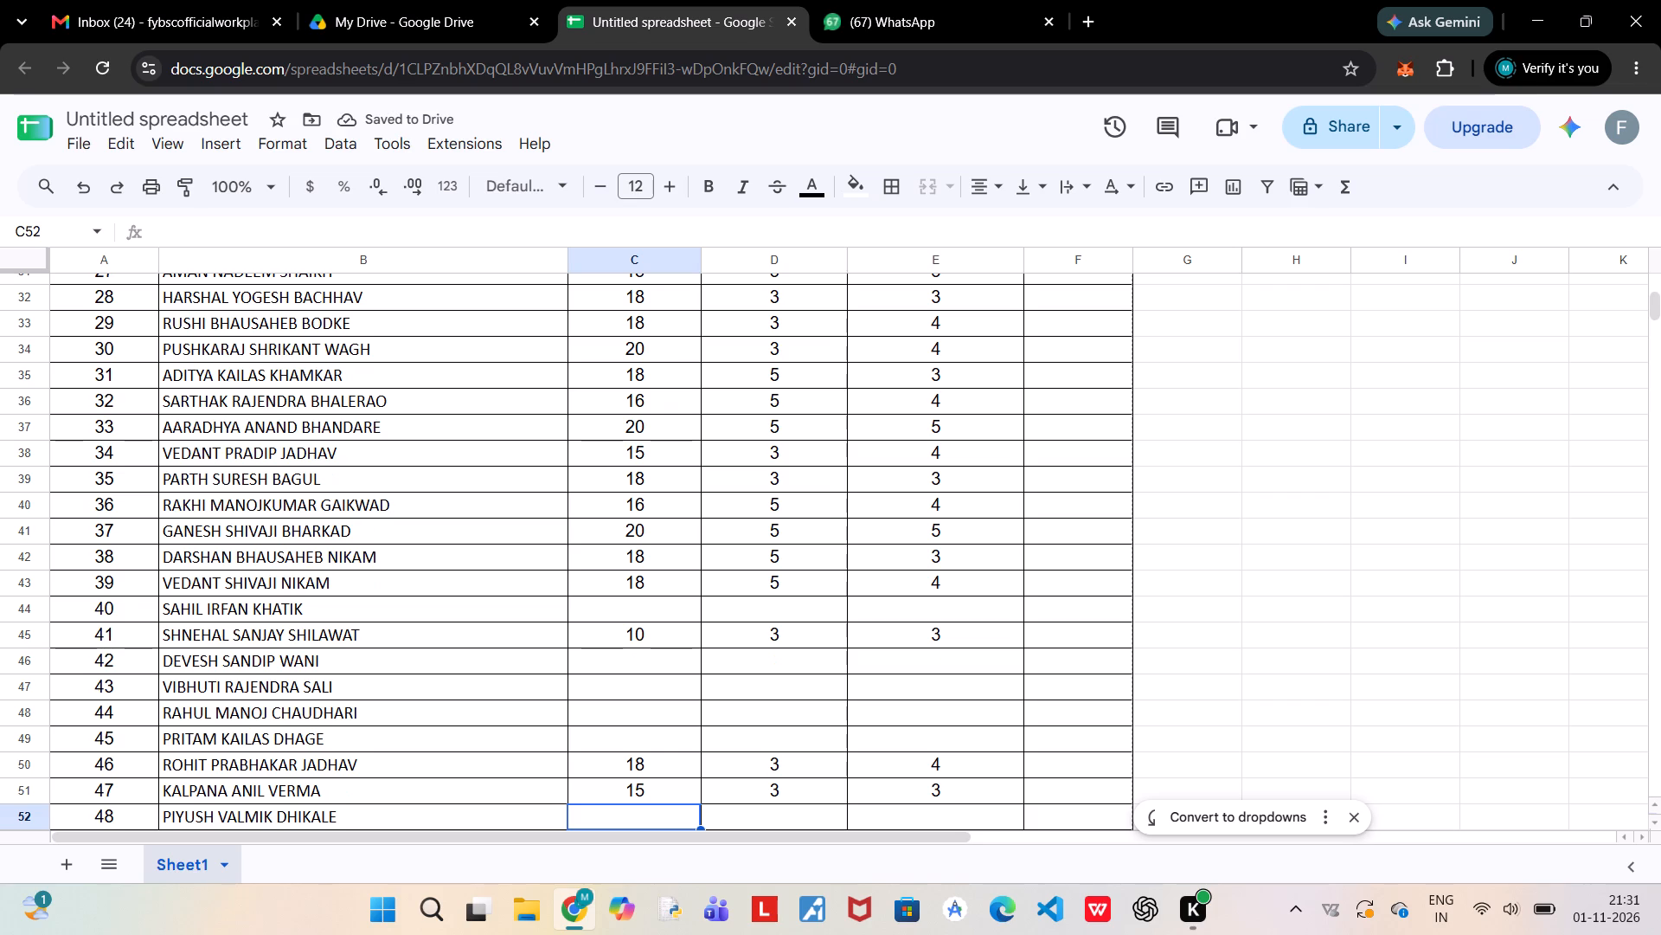
{"action": "type", "text": "18"}
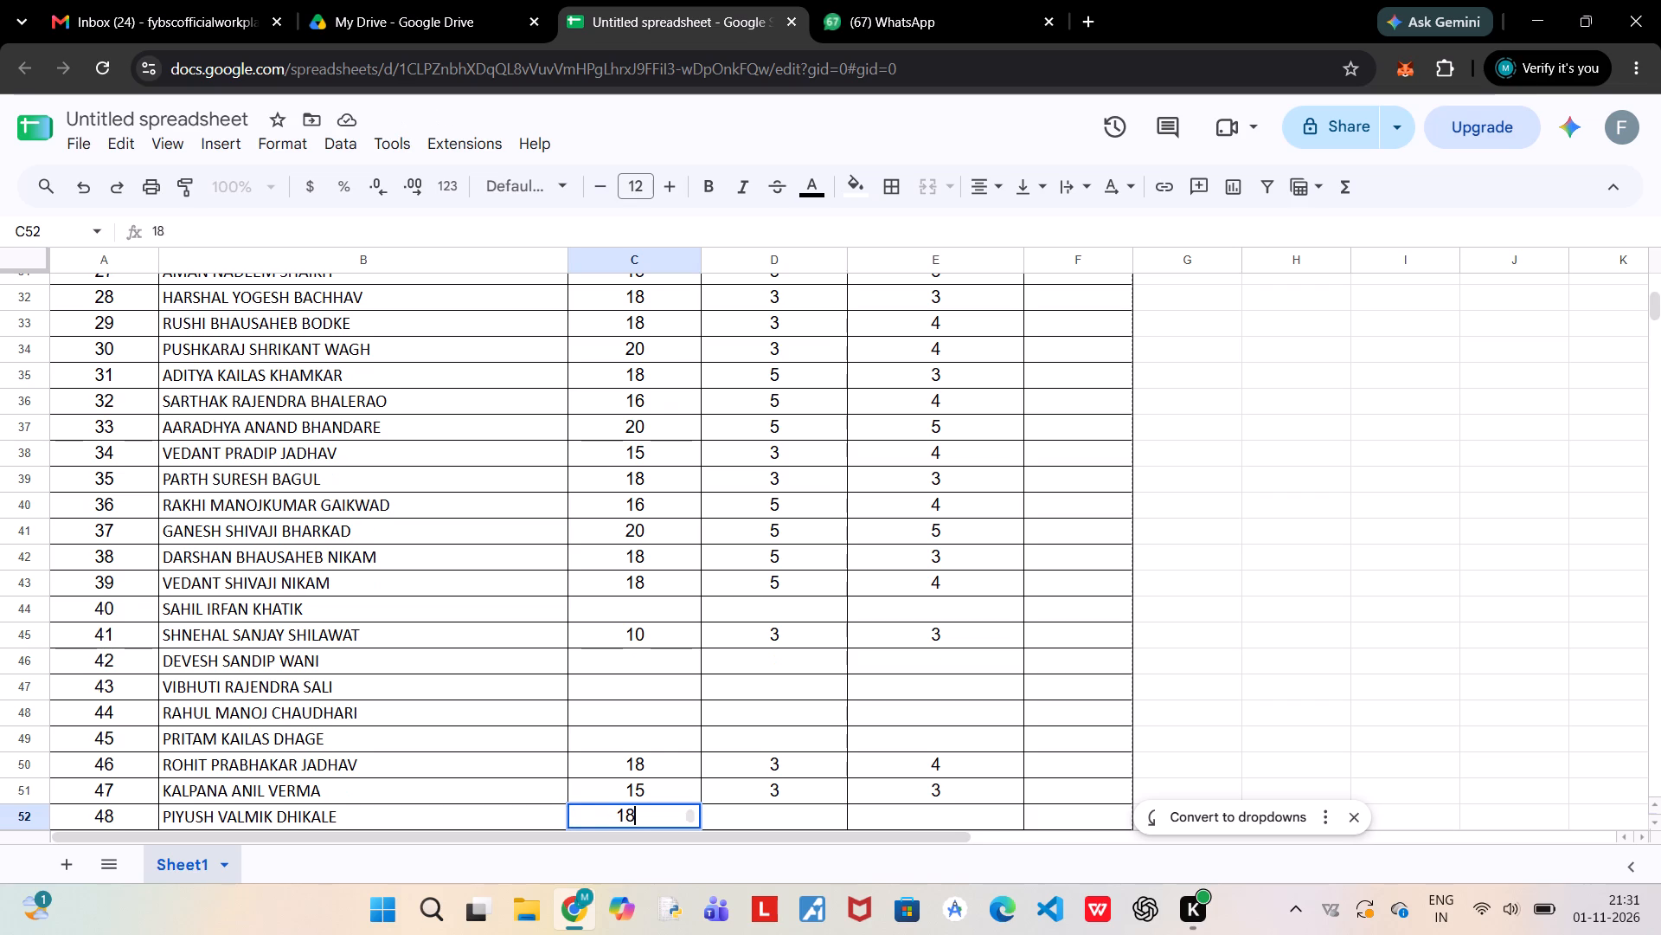
{"action": "key", "text": "Right"}
{"action": "key", "text": "5"}
{"action": "key", "text": "Right"}
{"action": "key", "text": "4"}
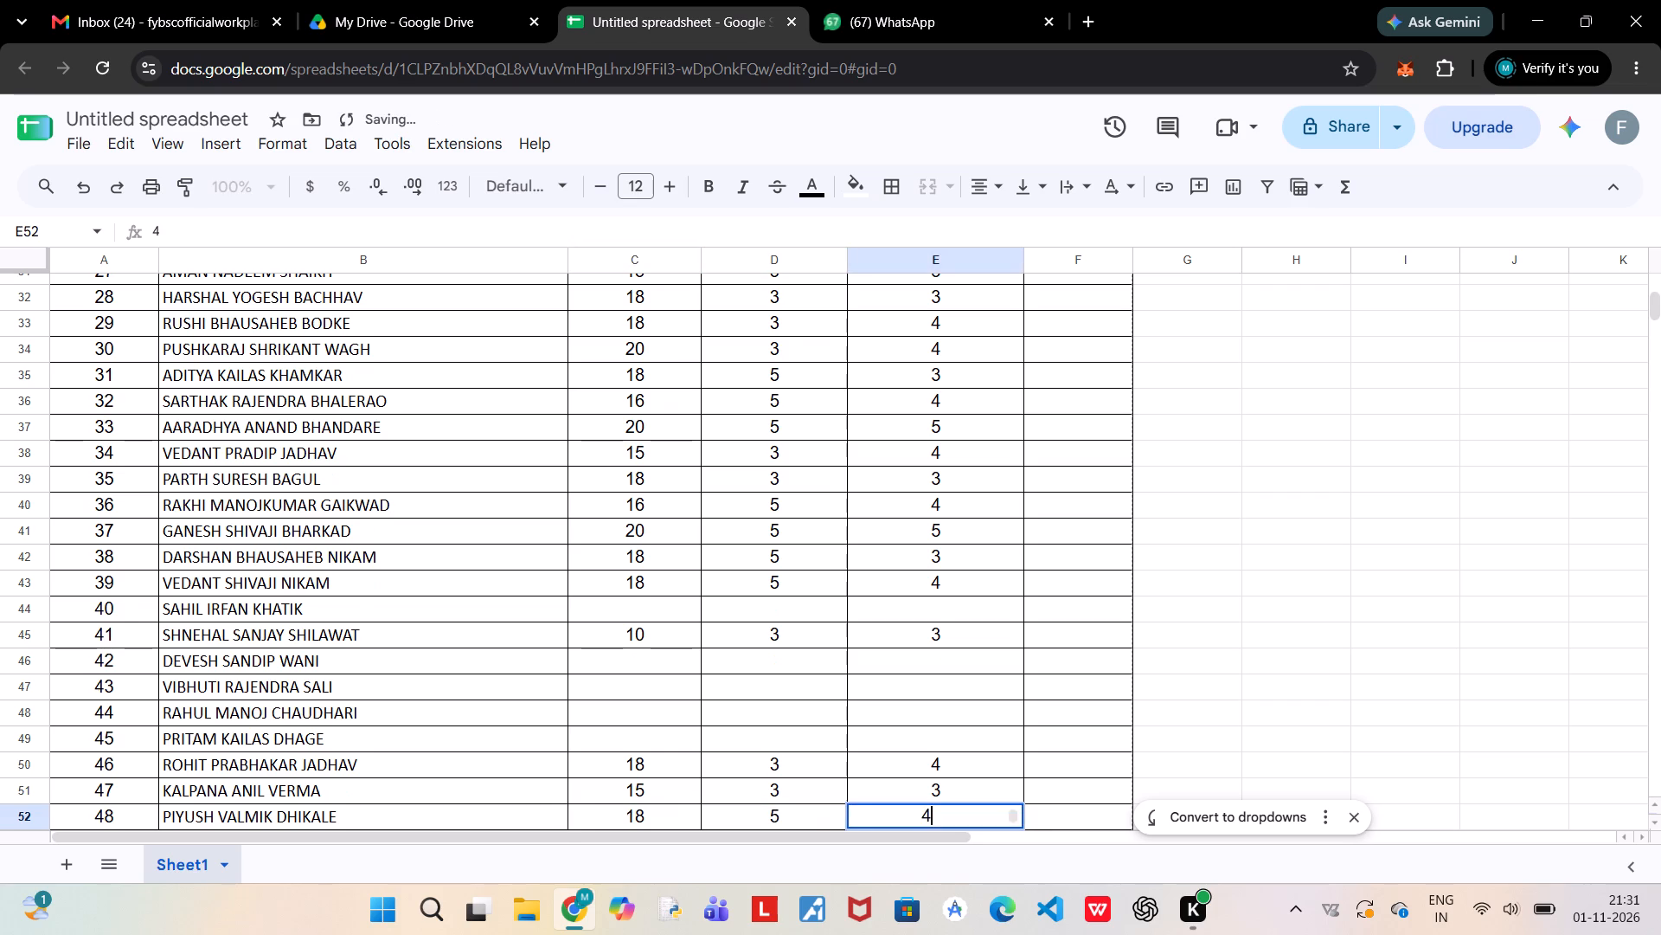
{"action": "key", "text": "Down"}
Enter the marks for Roll No 49 in row 53: CODE 18, BOOK 5 and VIVA 4.
{"action": "key", "text": "Left"}
{"action": "key", "text": "Left"}
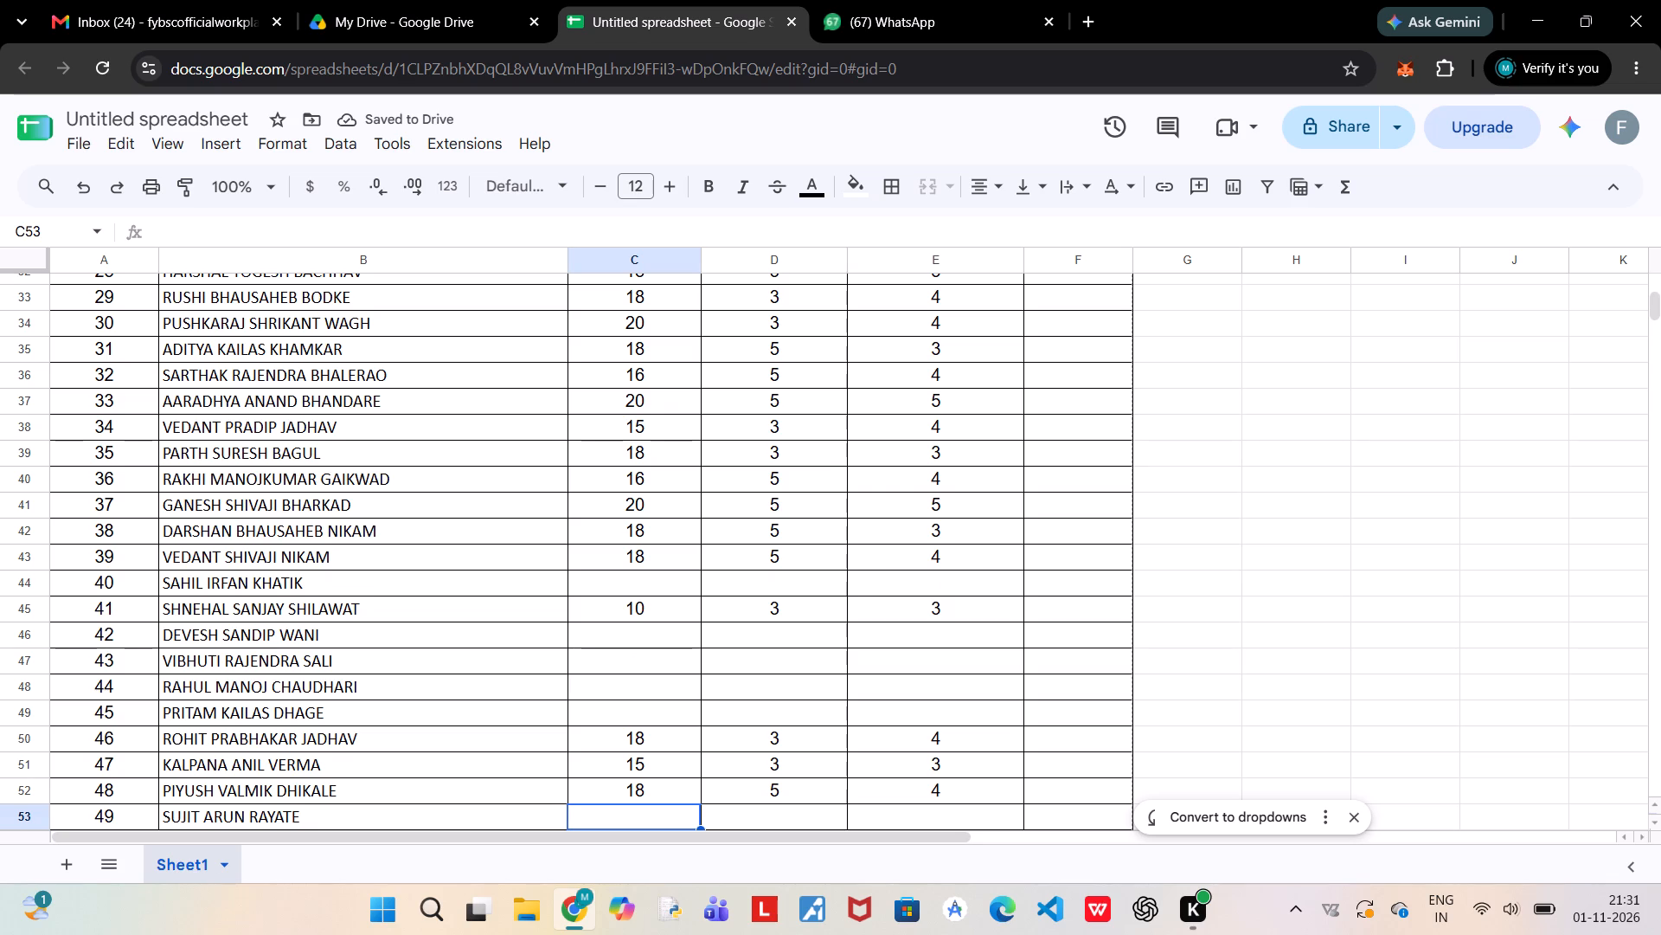
{"action": "type", "text": "18"}
{"action": "key", "text": "Right"}
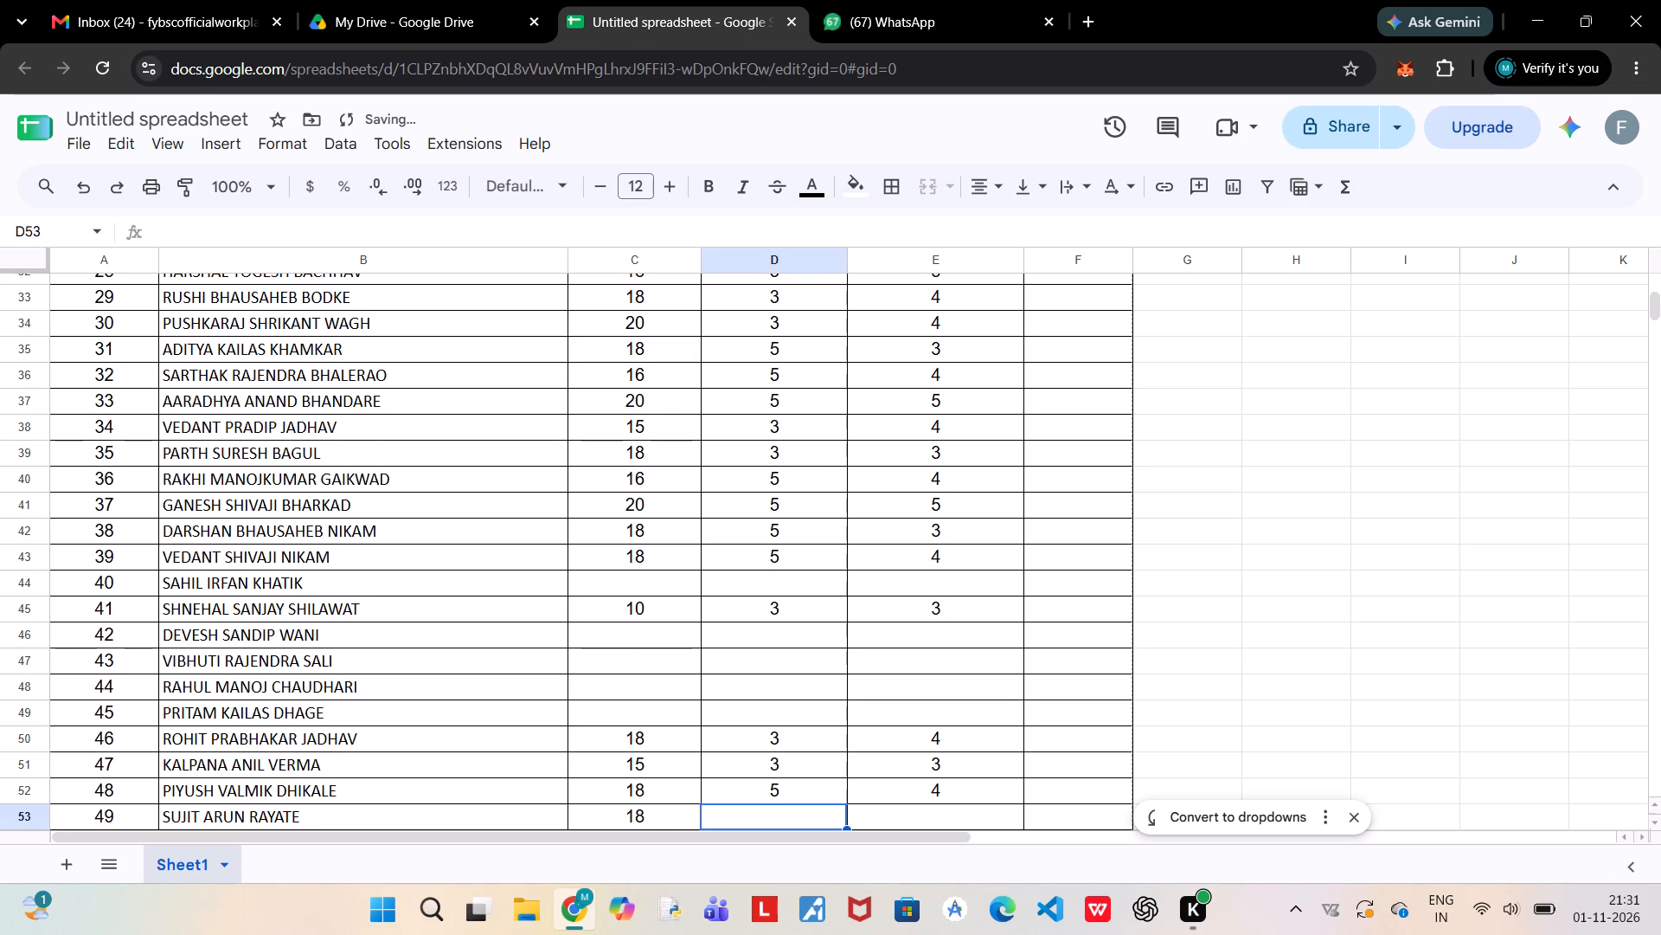
{"action": "key", "text": "5"}
{"action": "key", "text": "Right"}
{"action": "key", "text": "4"}
{"action": "key", "text": "Down"}
Enter the marks for Roll No 50 in row 54: CODE 18, BOOK 5 and VIVA 4.
{"action": "key", "text": "Left"}
{"action": "key", "text": "Left"}
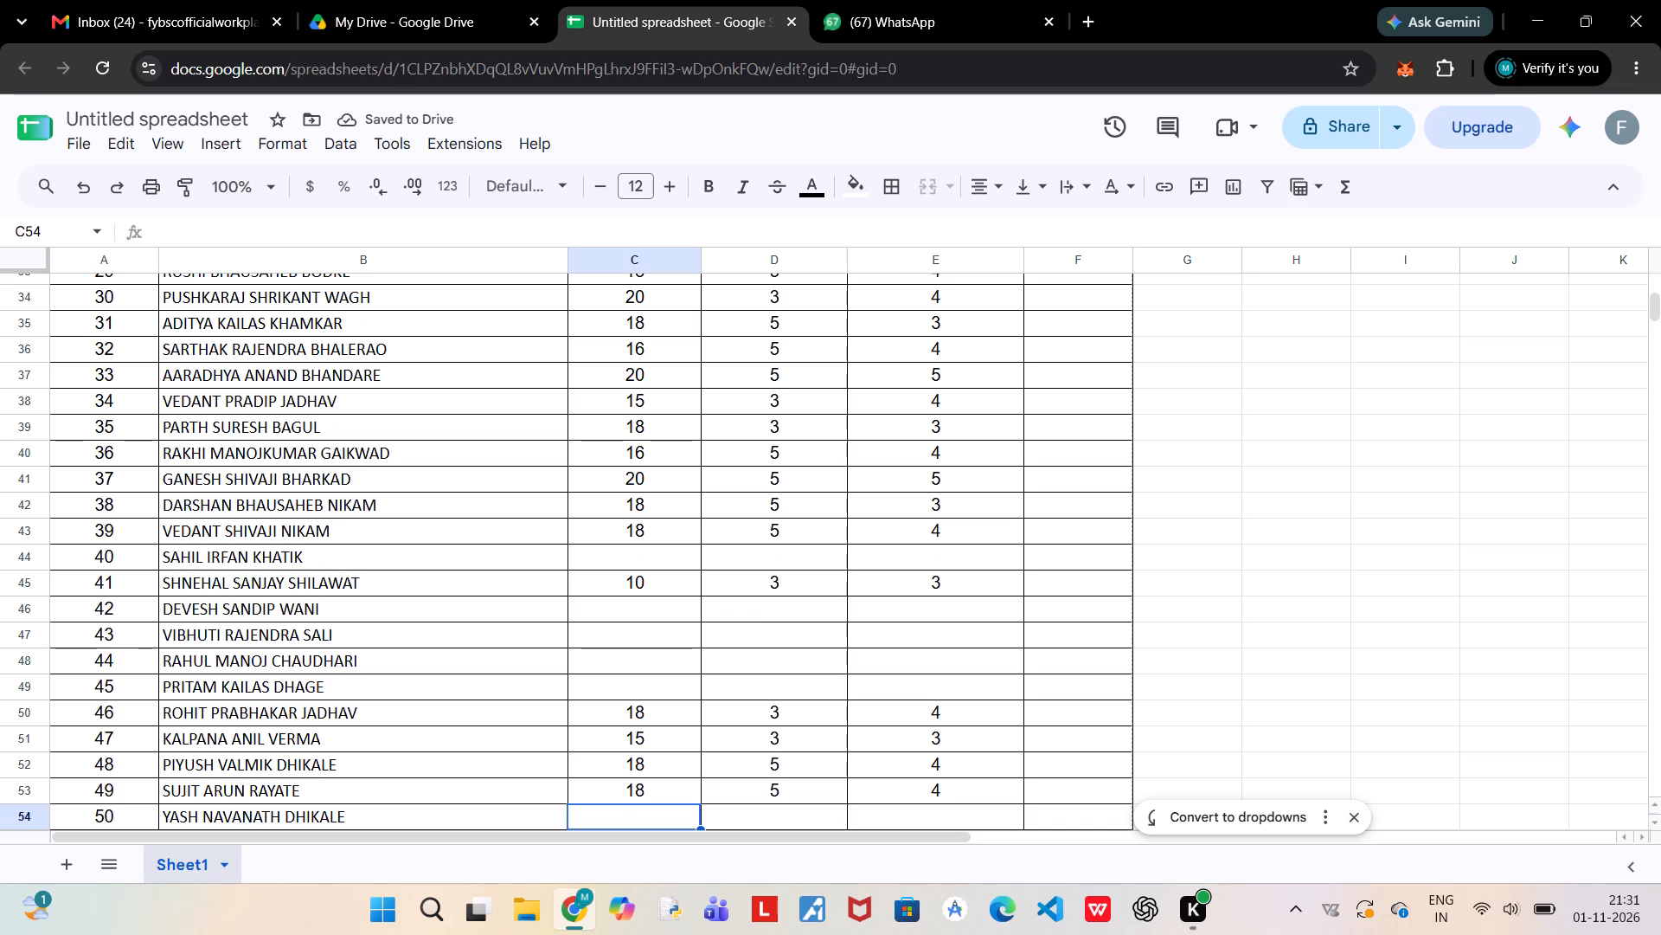
{"action": "type", "text": "18"}
{"action": "key", "text": "Right"}
{"action": "key", "text": "5"}
{"action": "key", "text": "Right"}
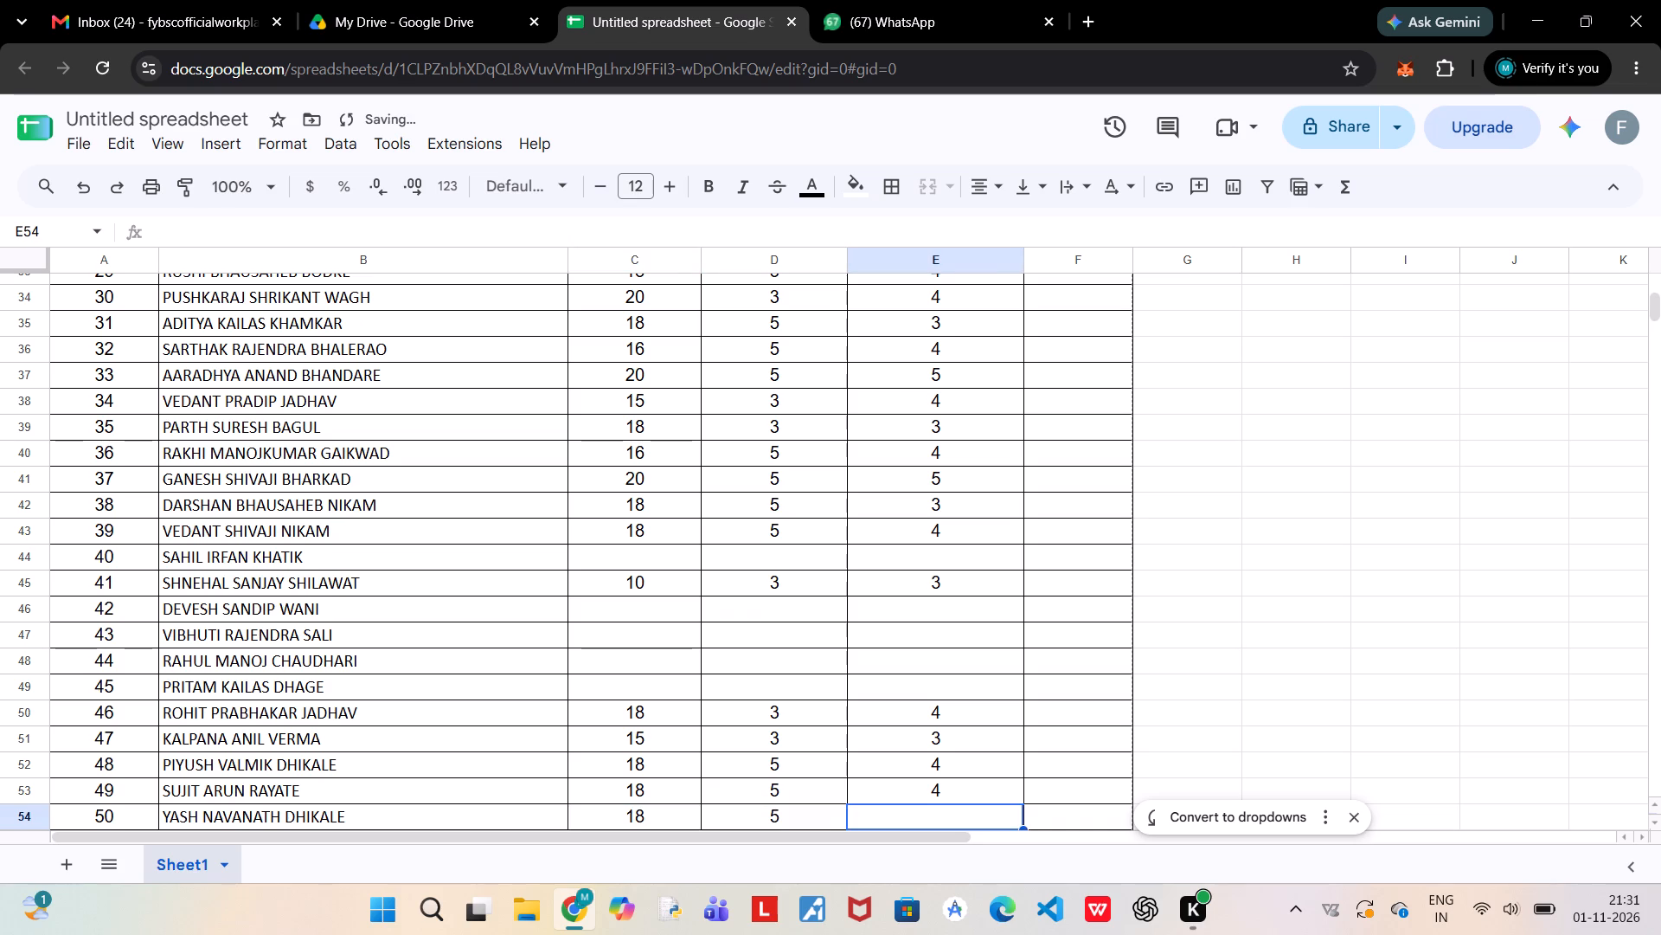
{"action": "key", "text": "4"}
{"action": "key", "text": "Down"}
Skip Roll No 51 and enter the marks for Roll No 52 in row 56: CODE 20, BOOK 5 and VIVA 5.
{"action": "key", "text": "Left"}
{"action": "key", "text": "Left"}
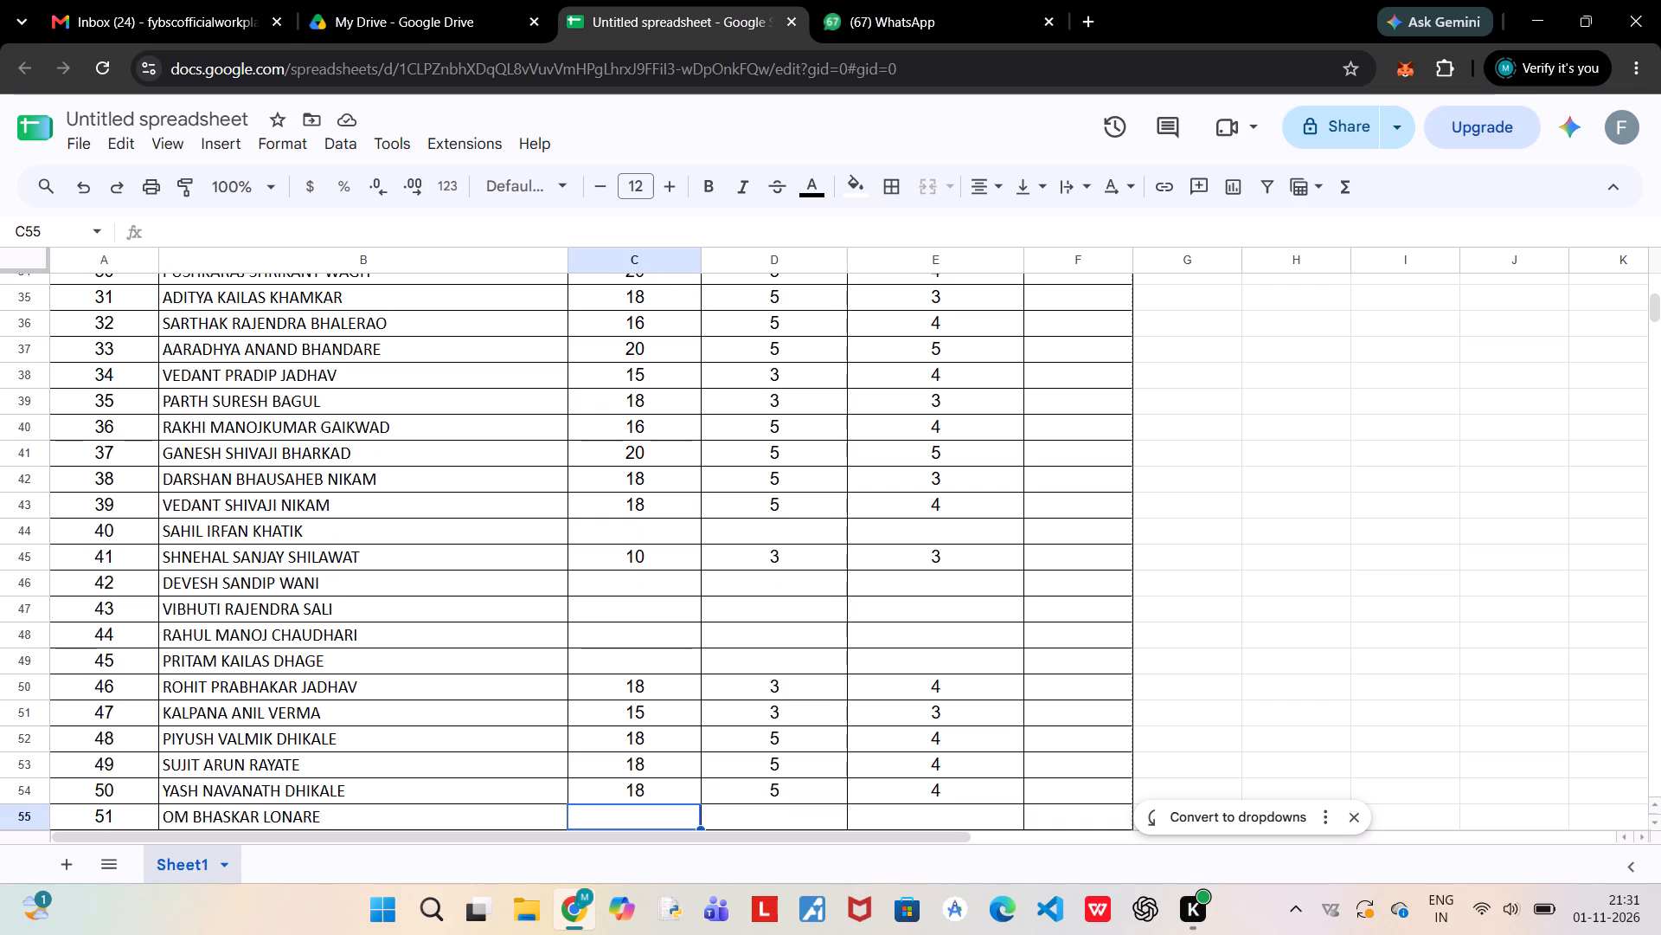
{"action": "key", "text": "Down"}
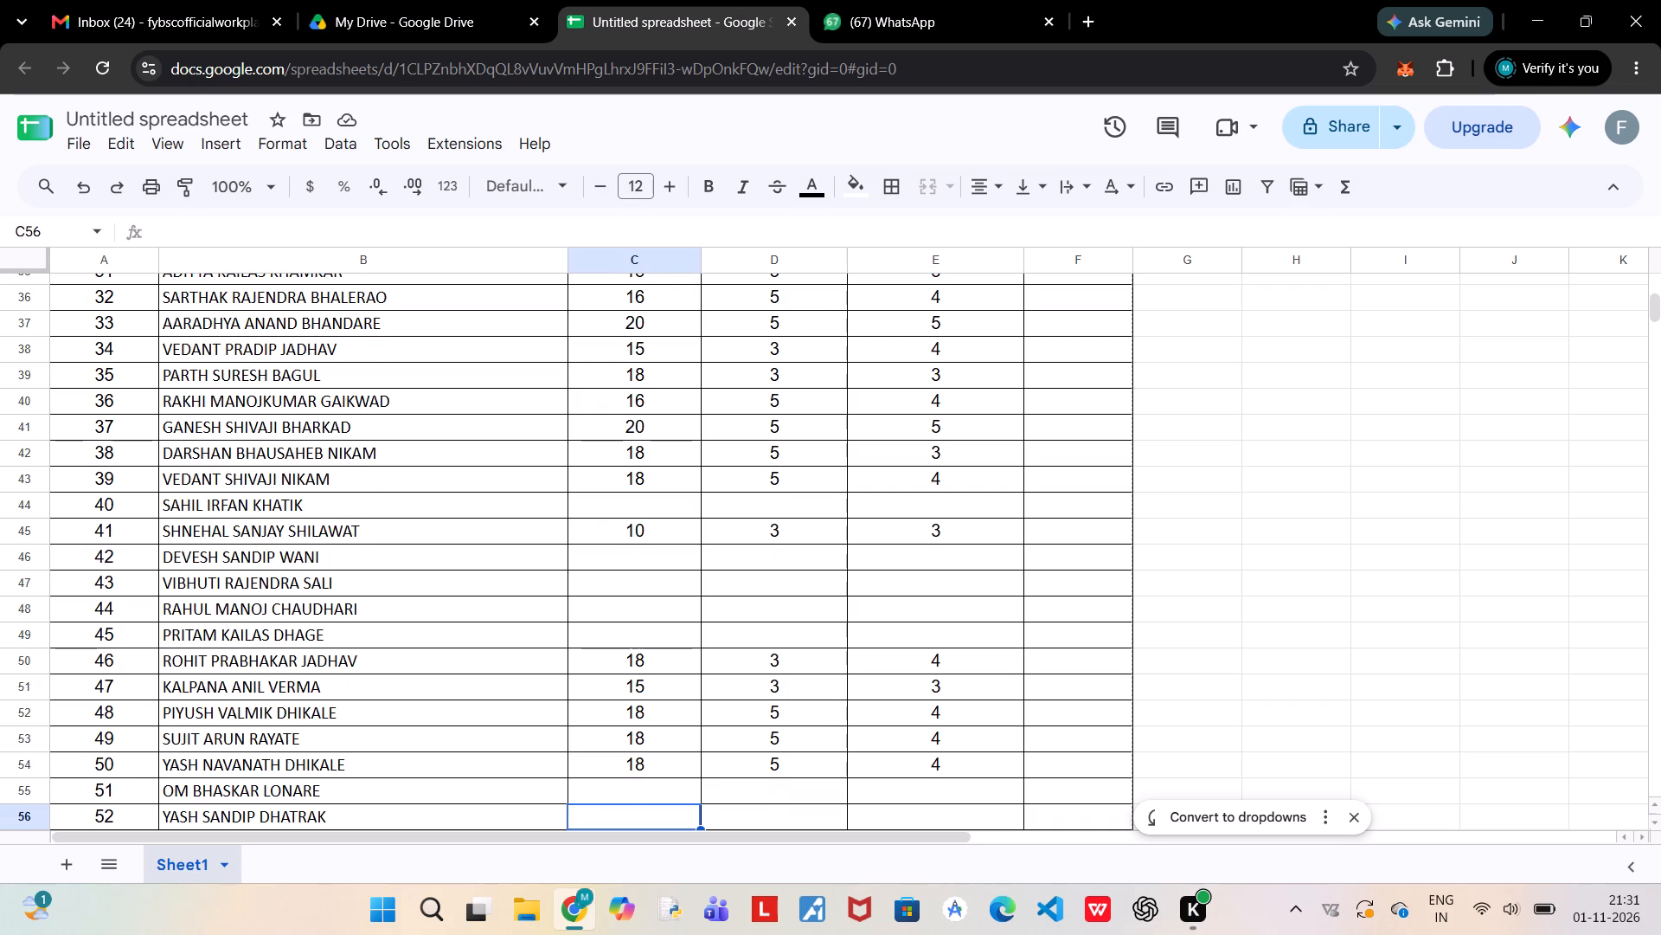
{"action": "type", "text": "20"}
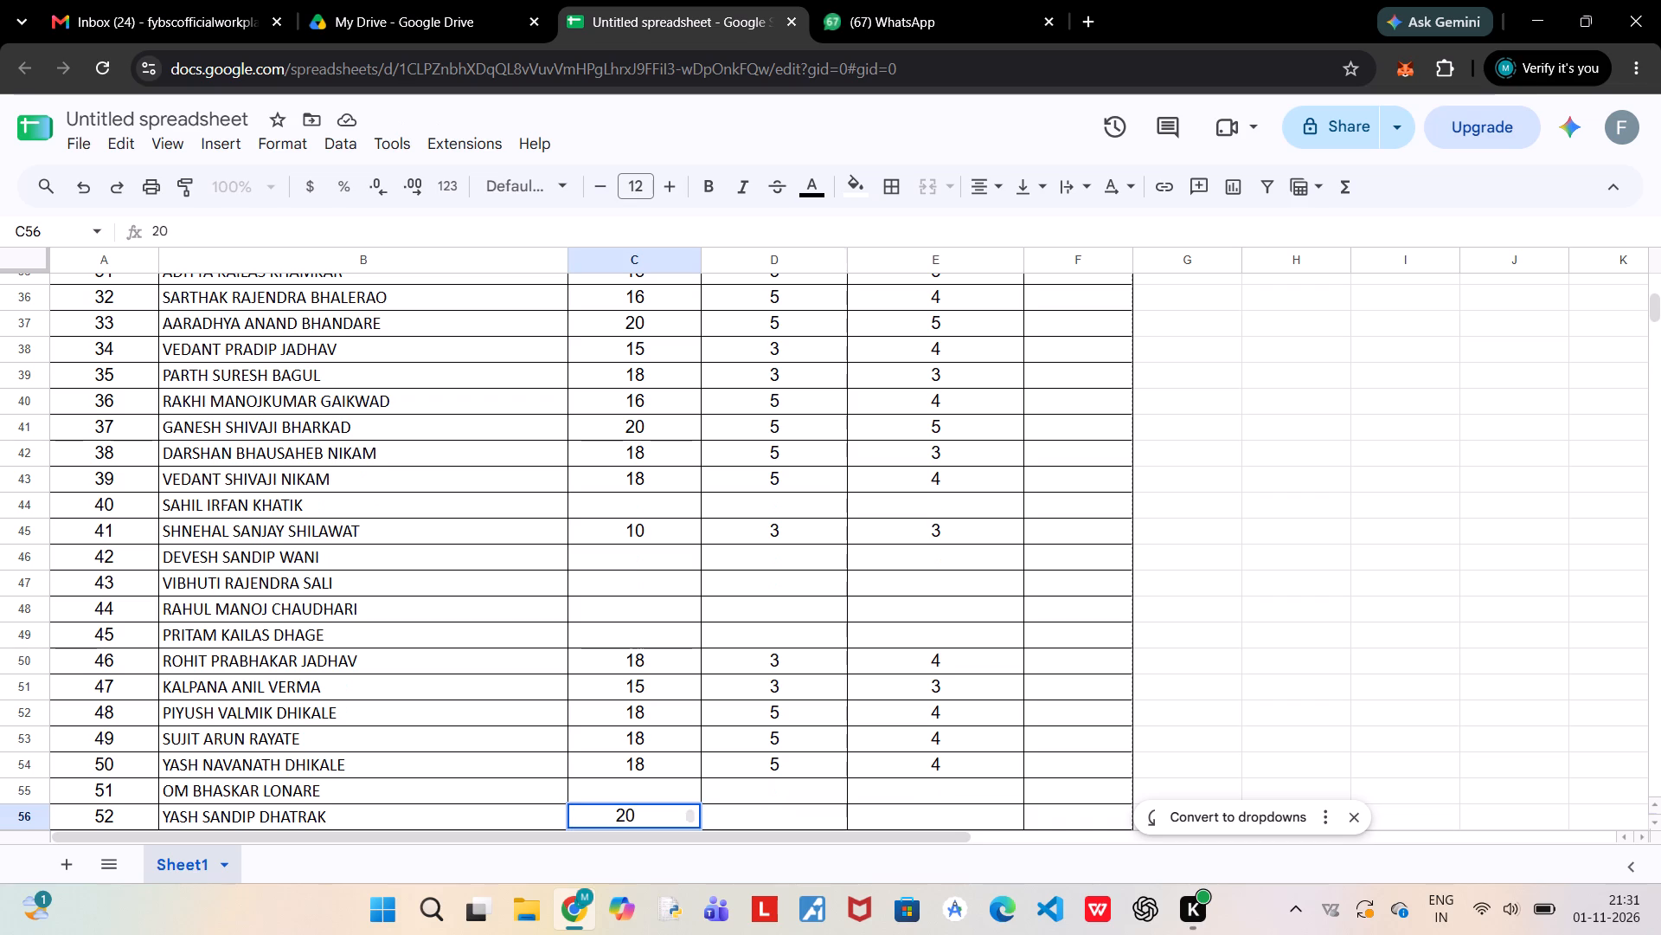
{"action": "key", "text": "Right"}
{"action": "key", "text": "5"}
{"action": "key", "text": "Right"}
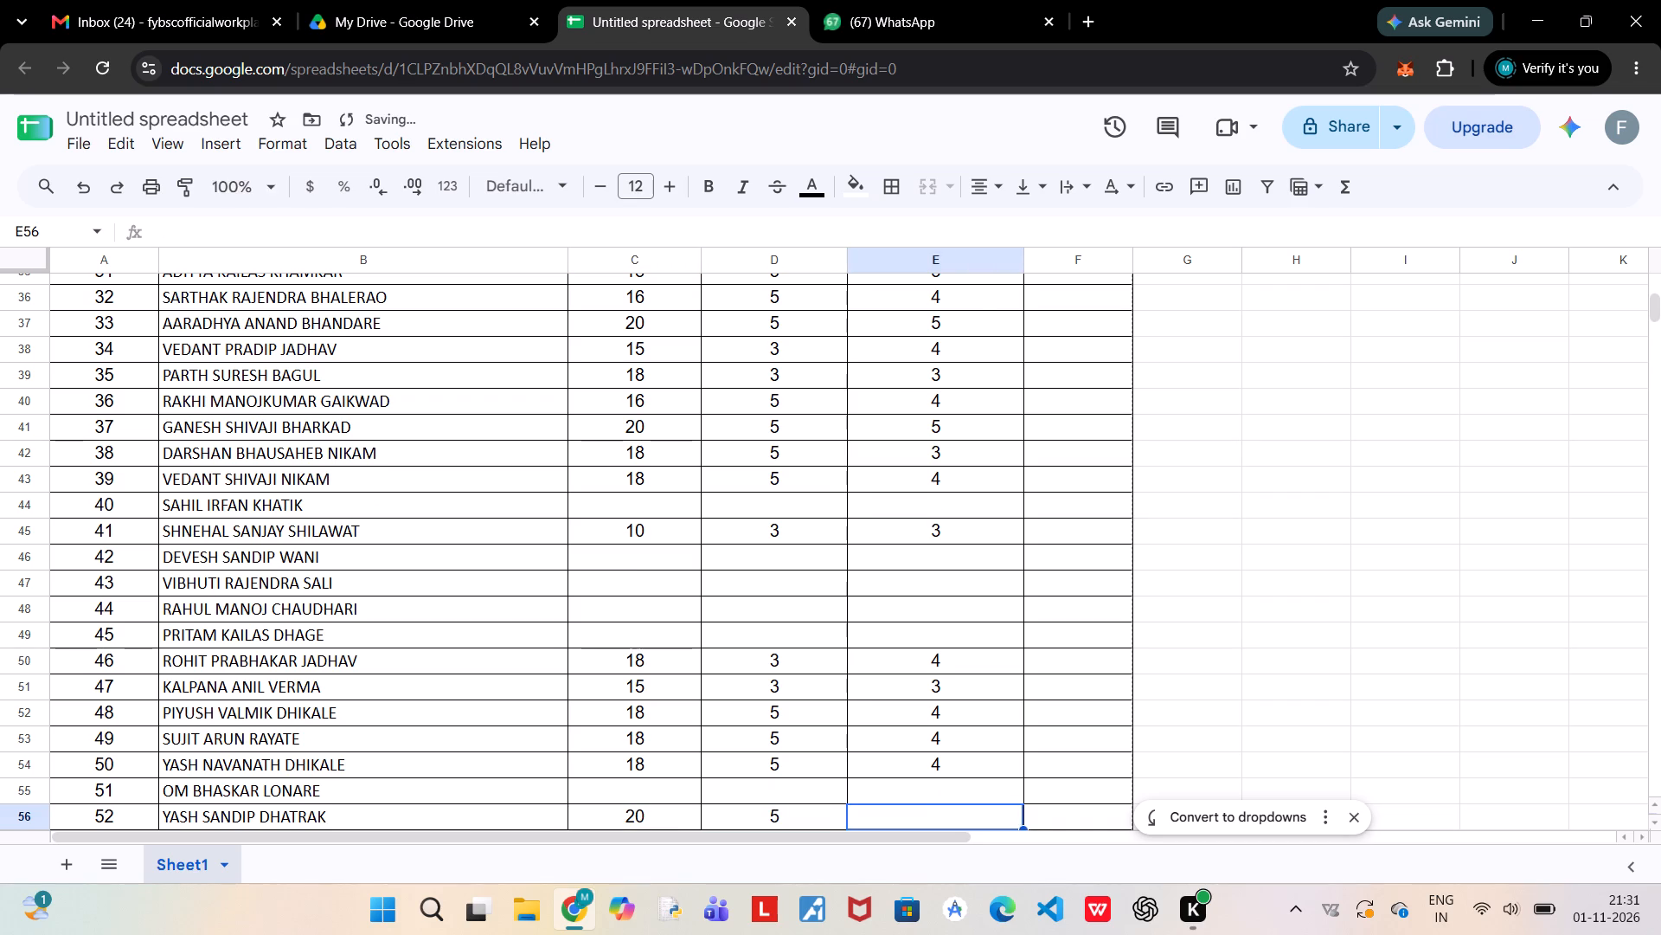
{"action": "key", "text": "5"}
{"action": "key", "text": "Down"}
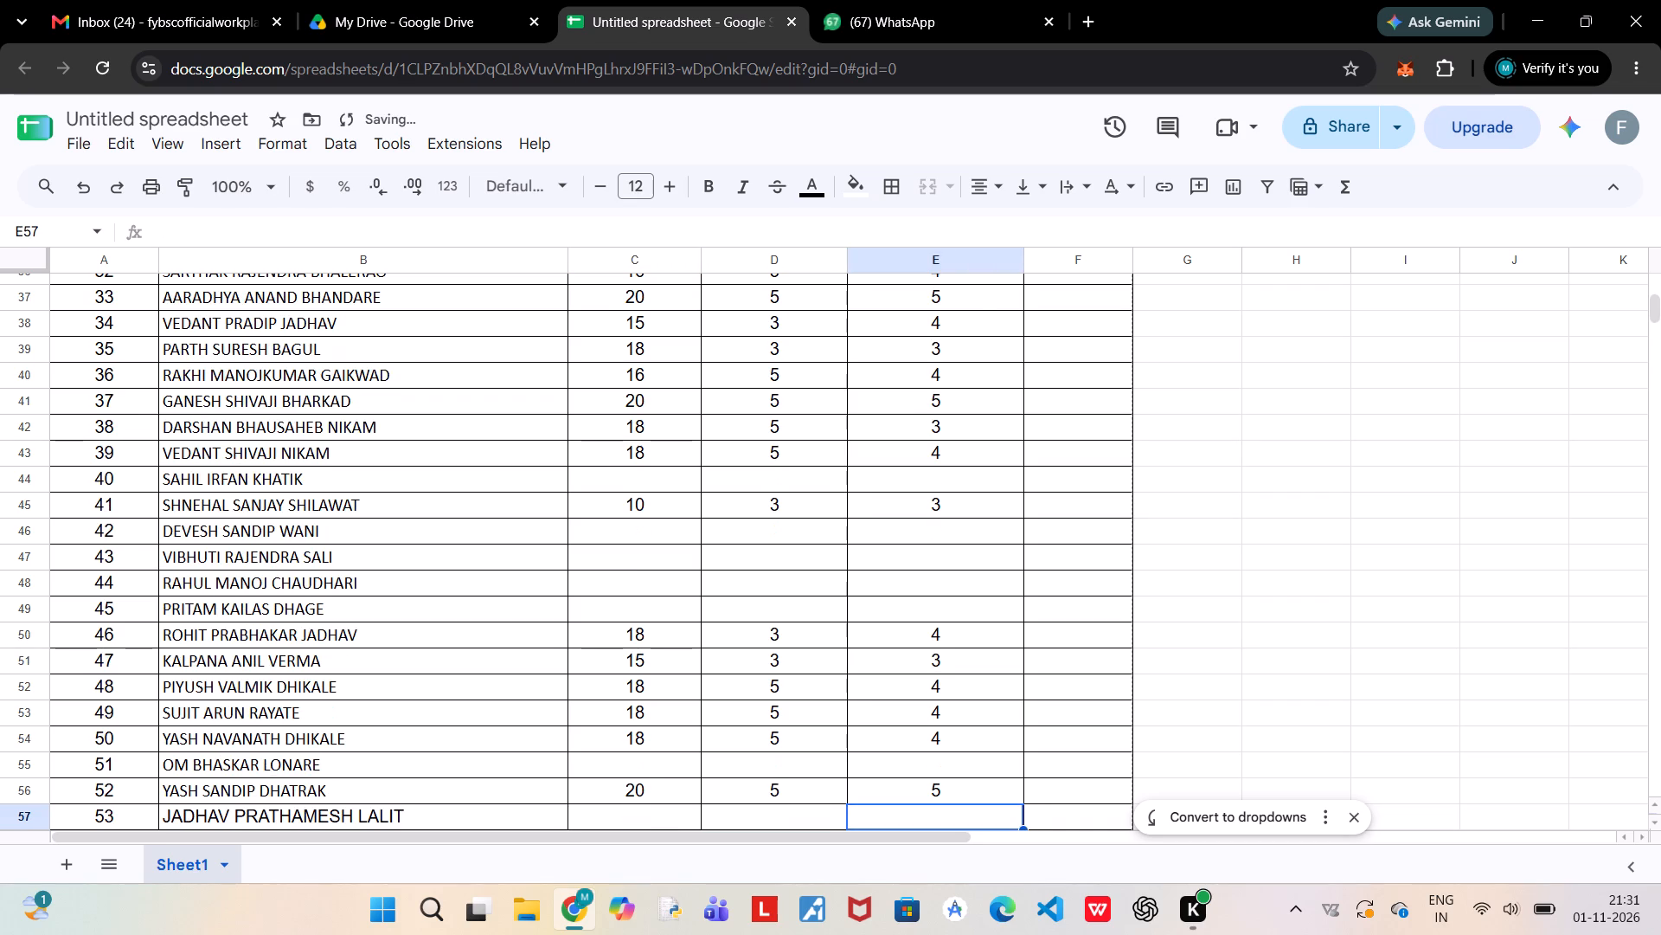
Skip Roll No 53 and enter the marks for Roll No 54 in row 58: CODE 15, BOOK 3 and VIVA 3.
{"action": "key", "text": "Down"}
{"action": "key", "text": "Left"}
{"action": "key", "text": "Left"}
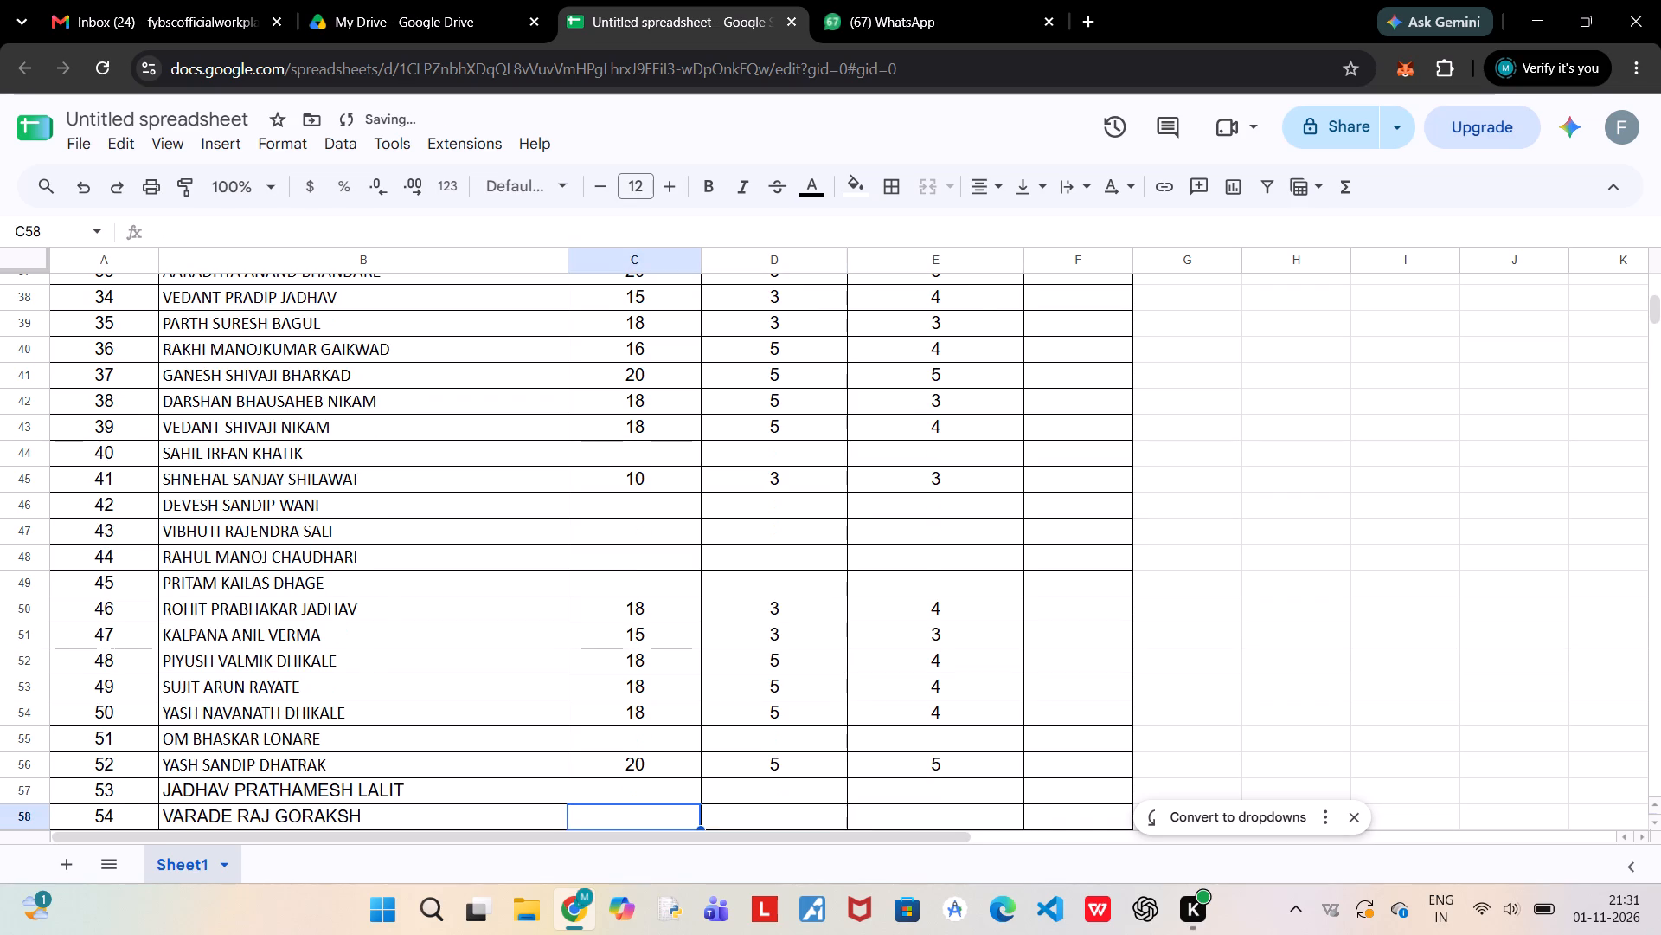
{"action": "type", "text": "15"}
{"action": "key", "text": "Right"}
{"action": "key", "text": "3"}
{"action": "key", "text": "Right"}
{"action": "key", "text": "3"}
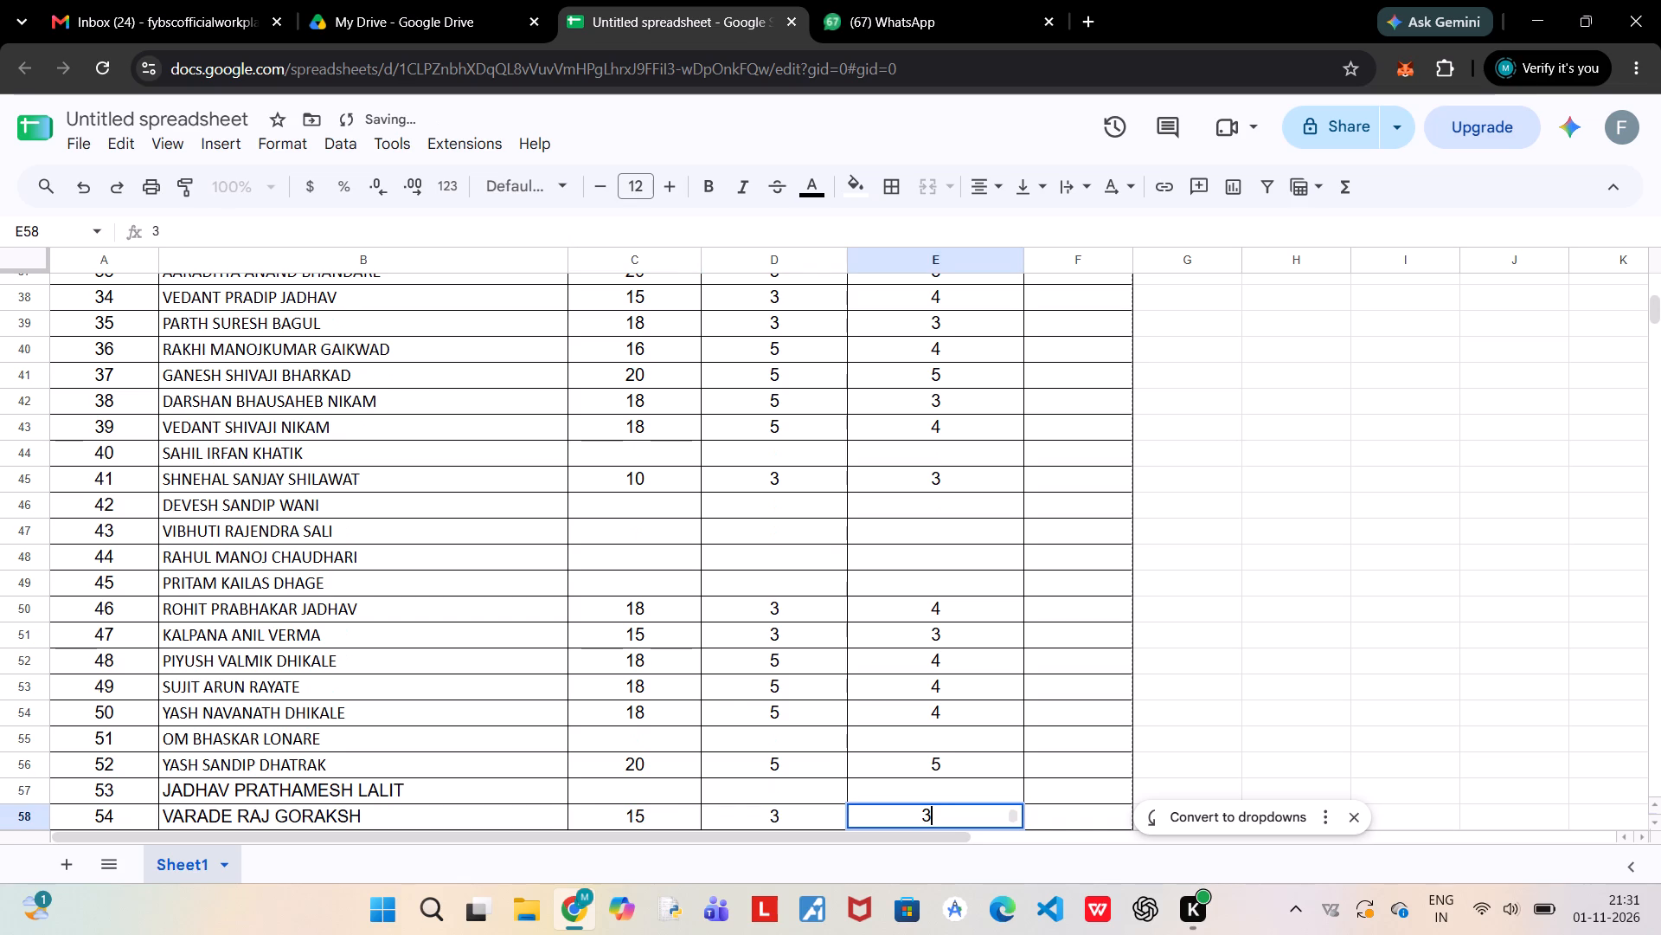
{"action": "key", "text": "Down"}
{"action": "key", "text": "Down"}
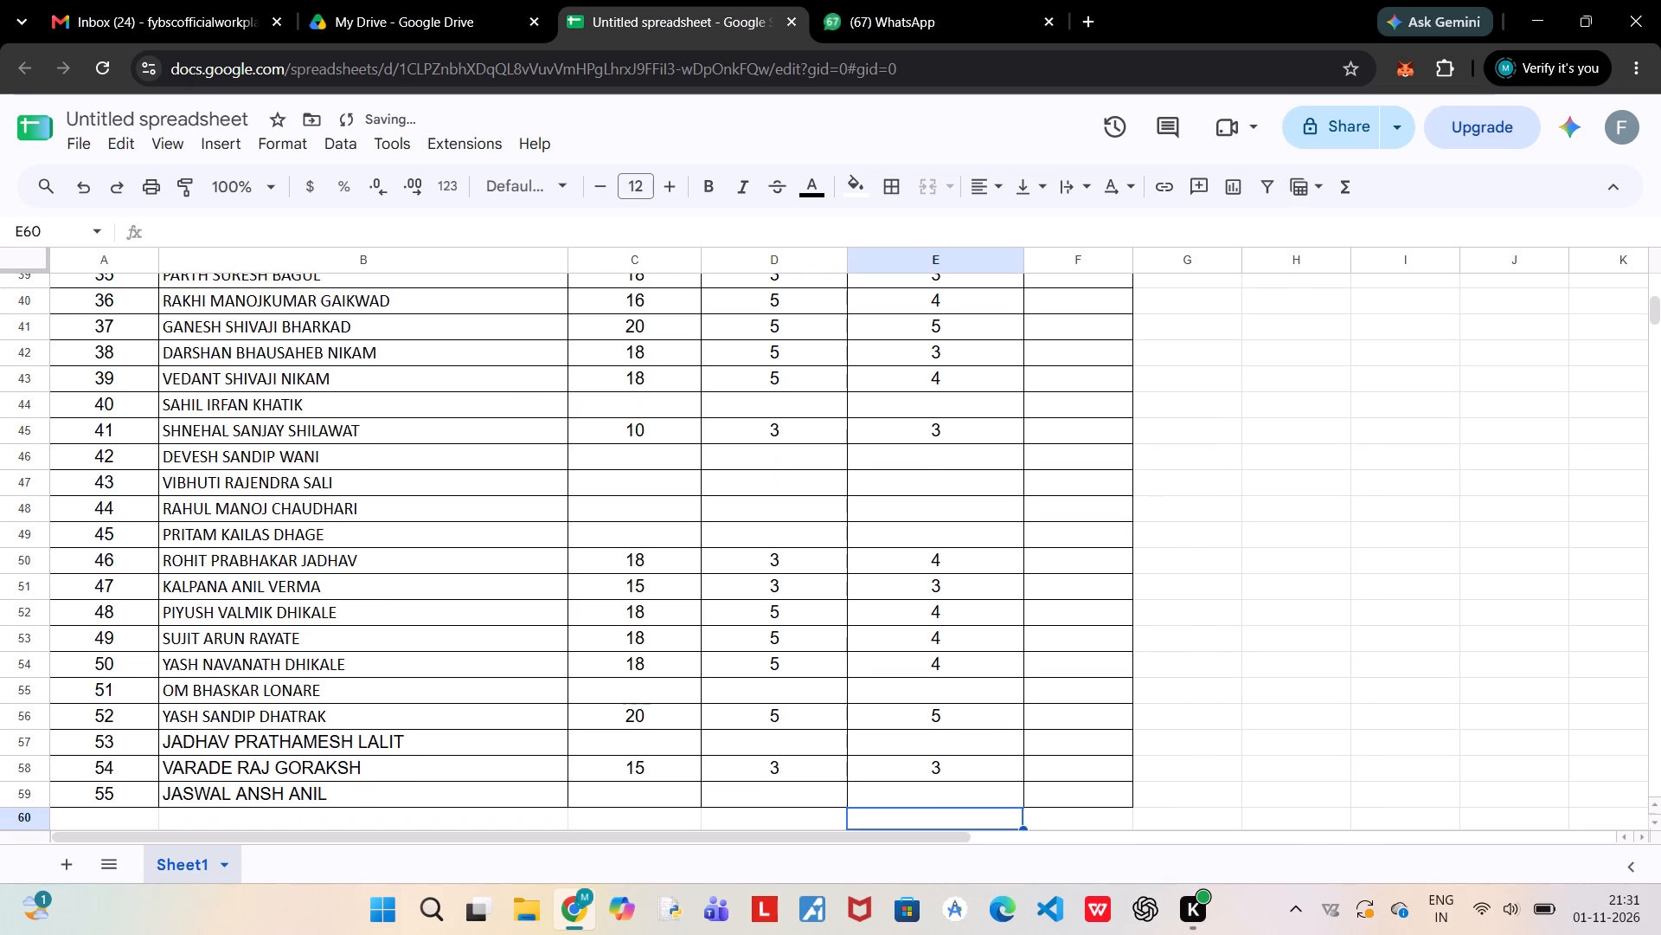
{"action": "key", "text": "Up"}
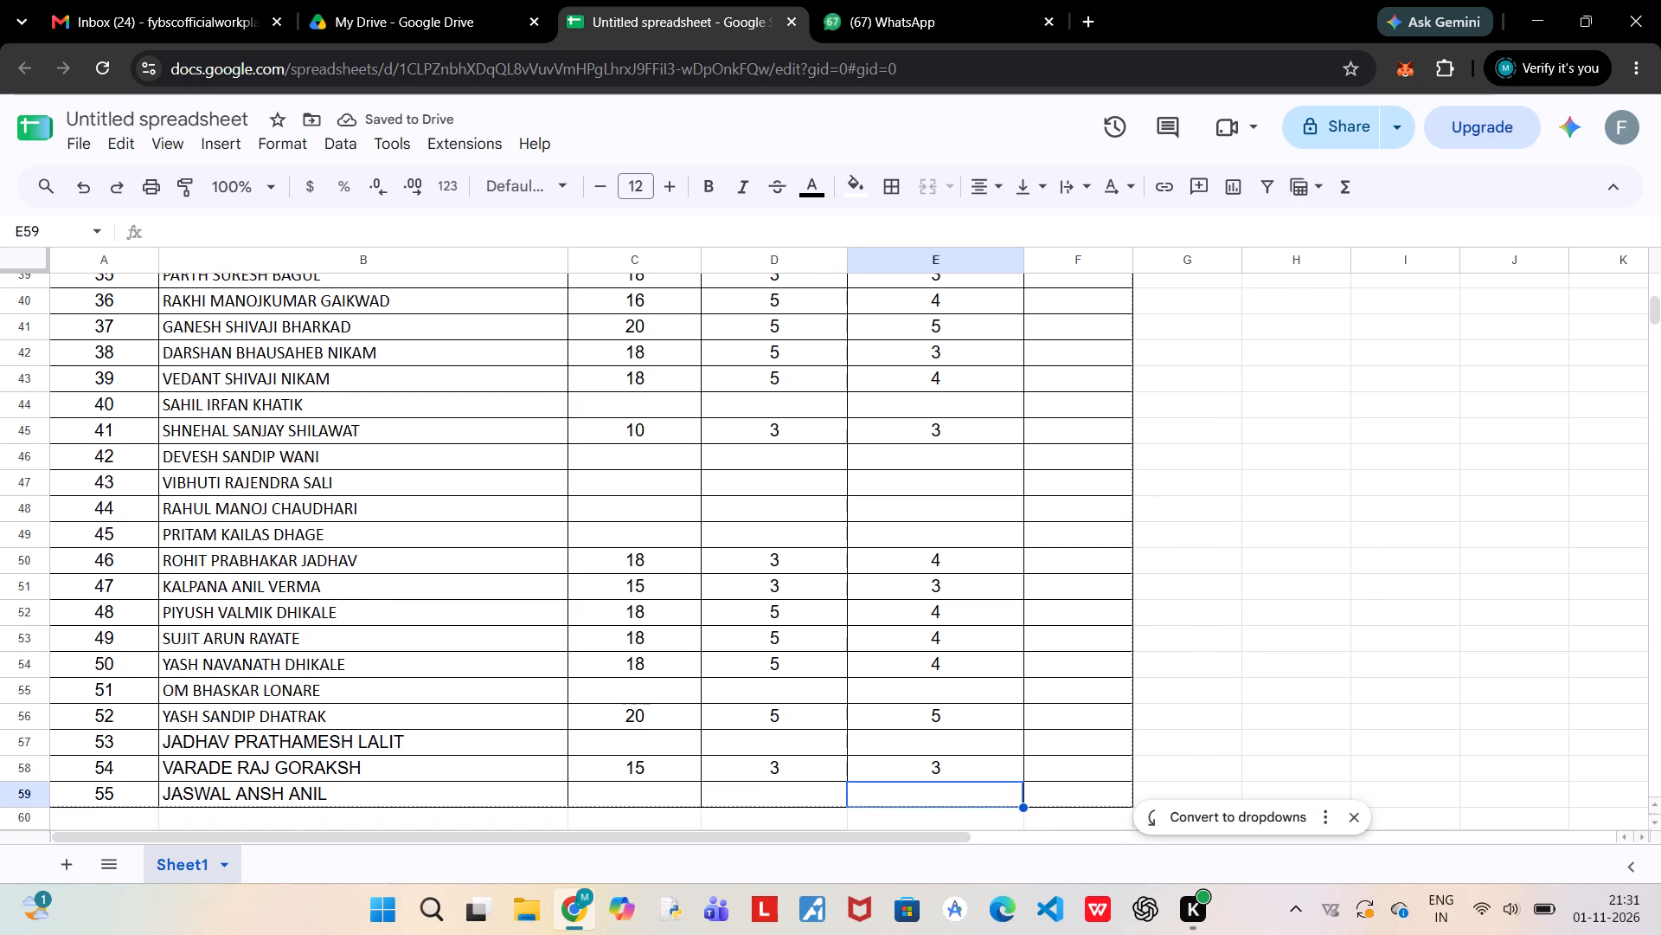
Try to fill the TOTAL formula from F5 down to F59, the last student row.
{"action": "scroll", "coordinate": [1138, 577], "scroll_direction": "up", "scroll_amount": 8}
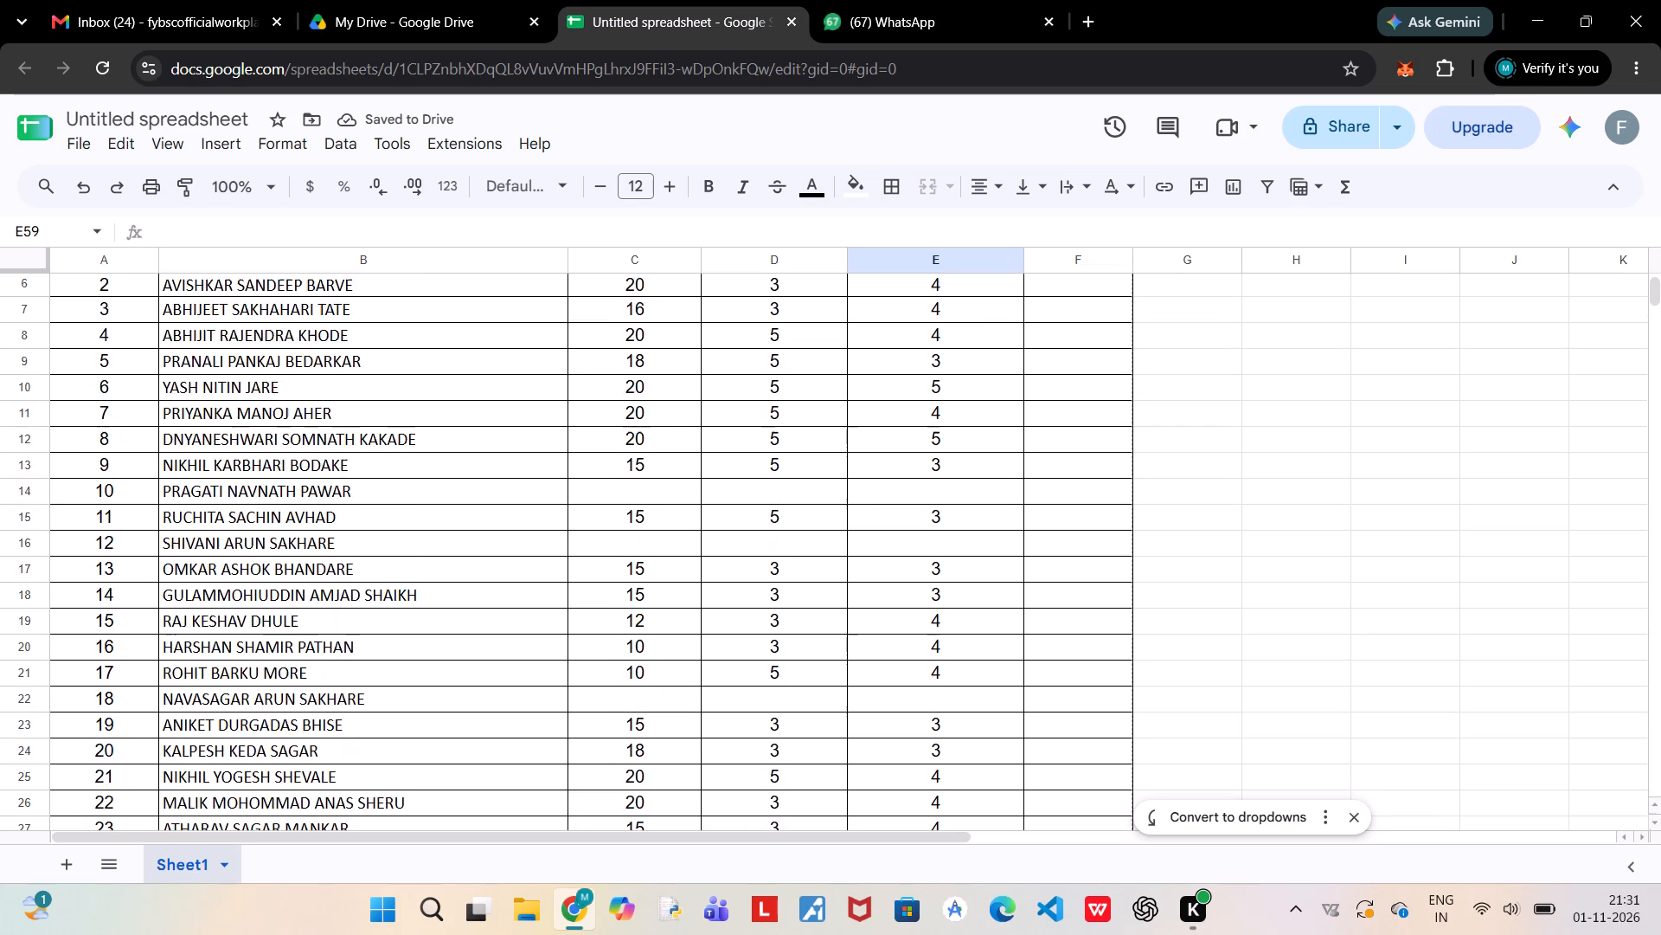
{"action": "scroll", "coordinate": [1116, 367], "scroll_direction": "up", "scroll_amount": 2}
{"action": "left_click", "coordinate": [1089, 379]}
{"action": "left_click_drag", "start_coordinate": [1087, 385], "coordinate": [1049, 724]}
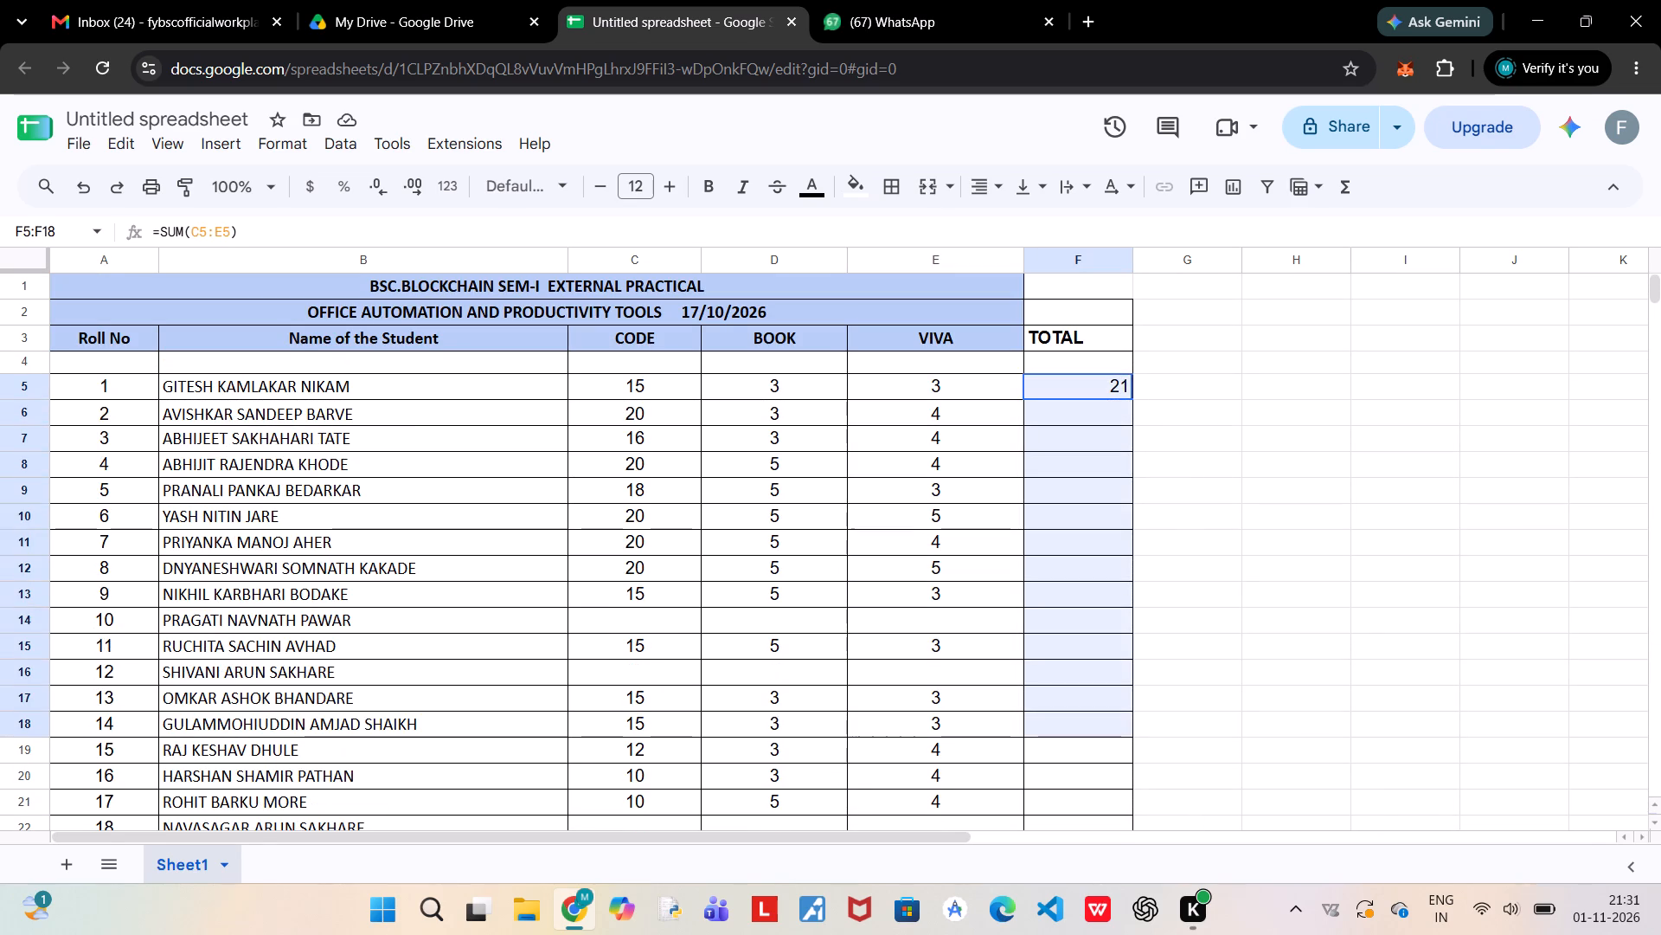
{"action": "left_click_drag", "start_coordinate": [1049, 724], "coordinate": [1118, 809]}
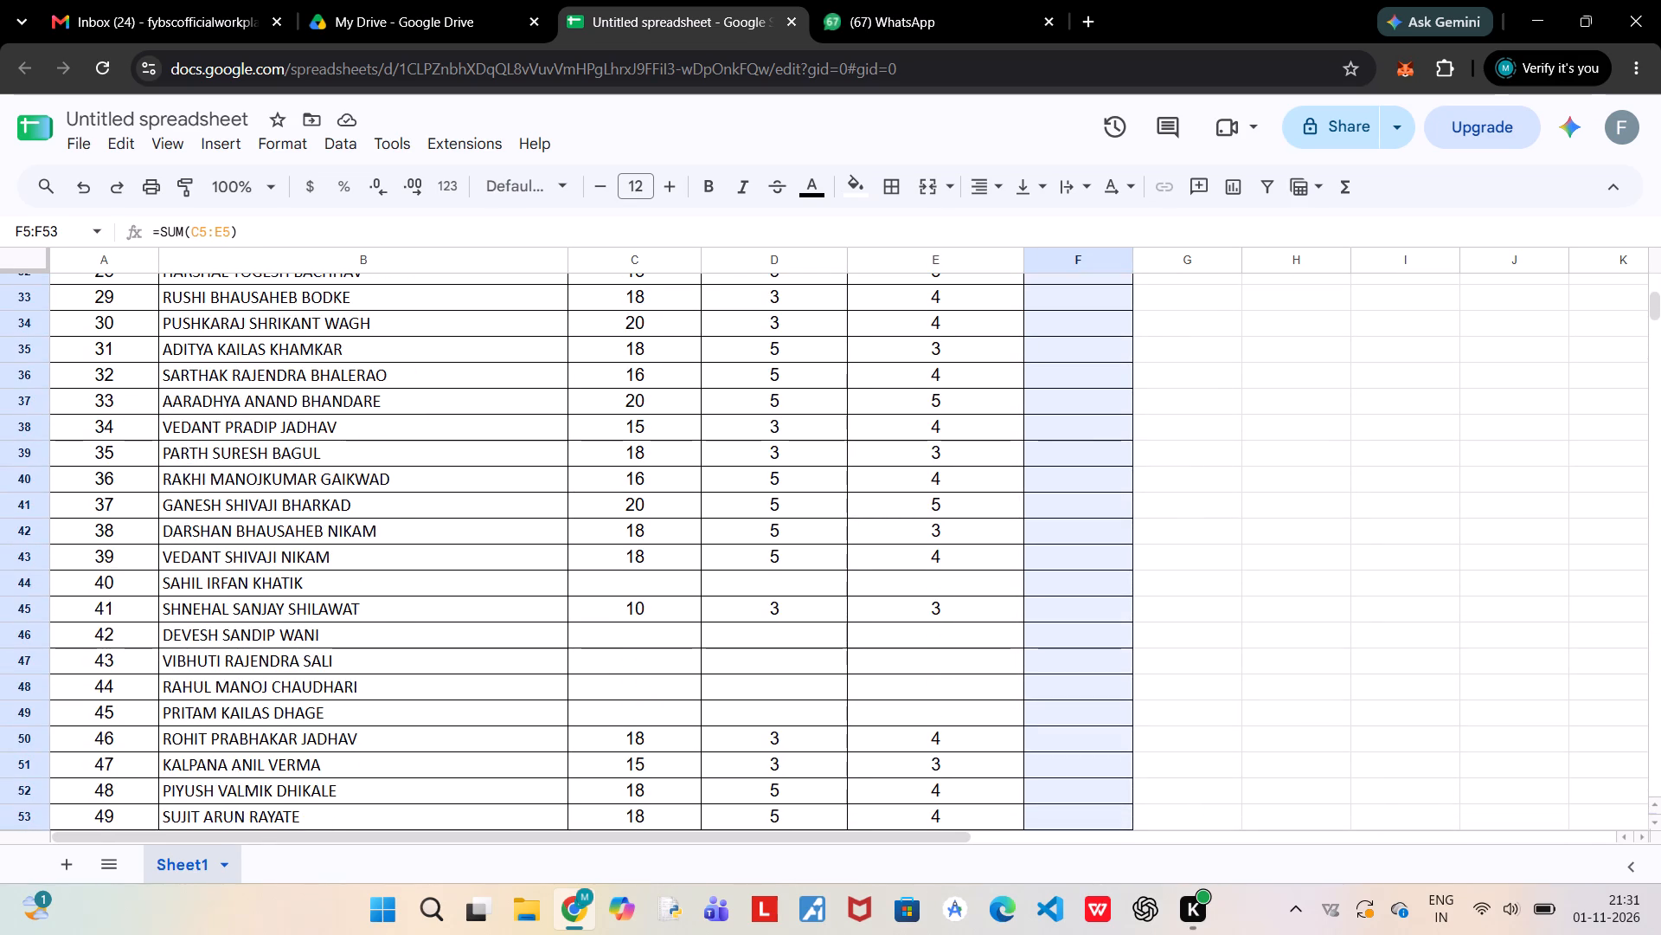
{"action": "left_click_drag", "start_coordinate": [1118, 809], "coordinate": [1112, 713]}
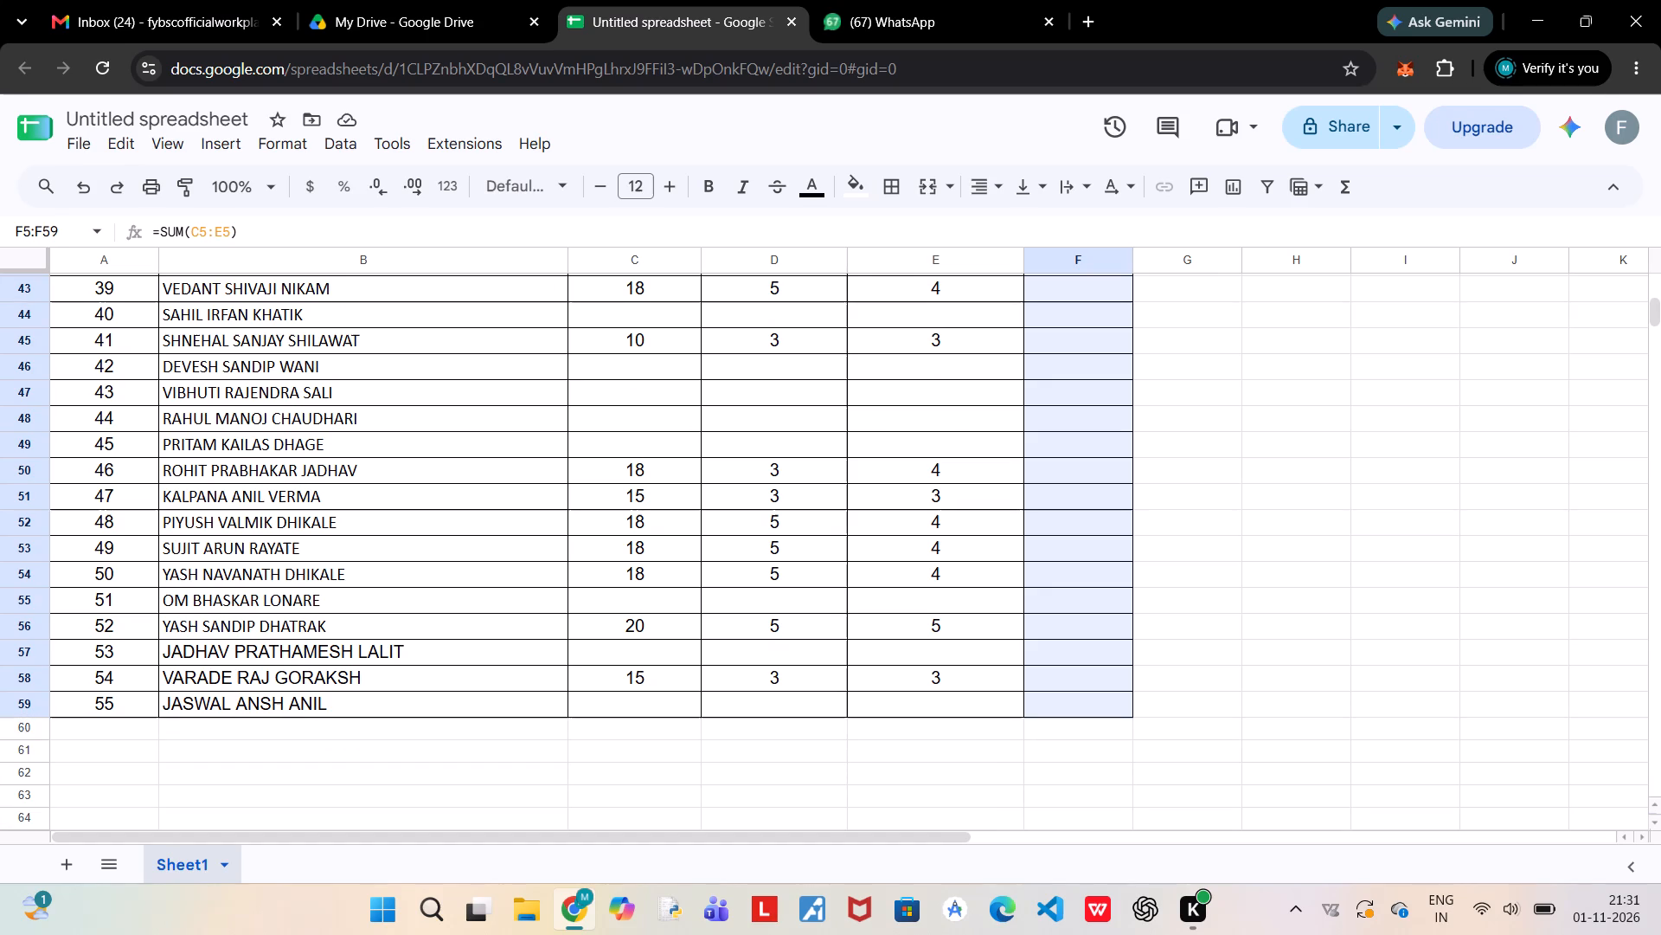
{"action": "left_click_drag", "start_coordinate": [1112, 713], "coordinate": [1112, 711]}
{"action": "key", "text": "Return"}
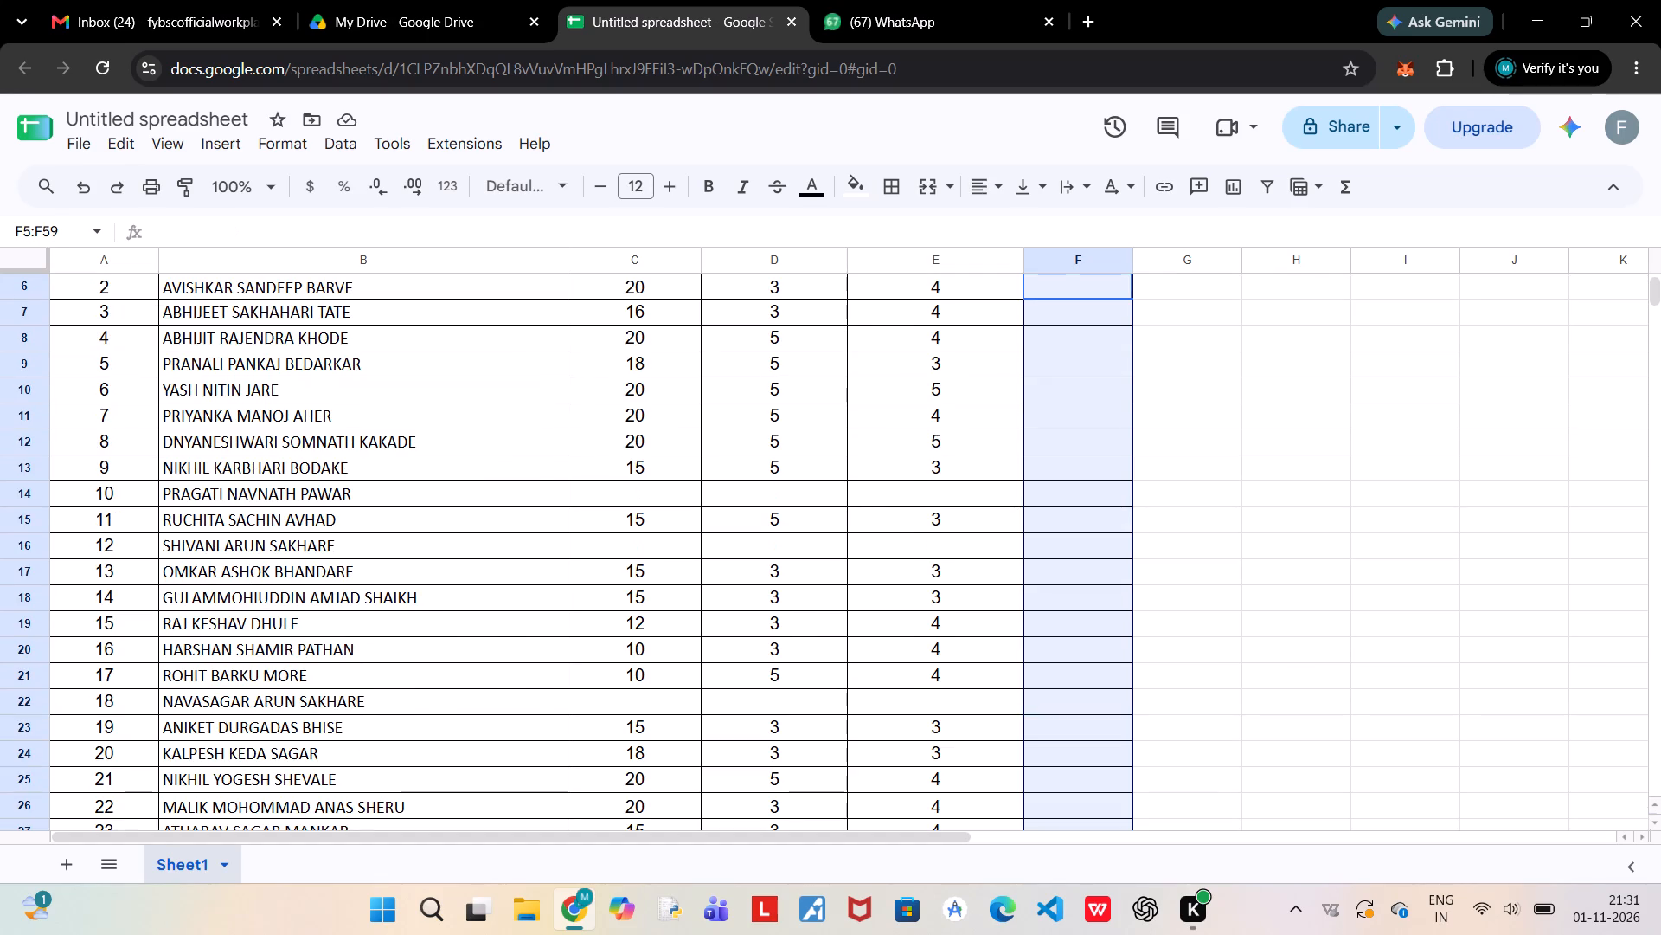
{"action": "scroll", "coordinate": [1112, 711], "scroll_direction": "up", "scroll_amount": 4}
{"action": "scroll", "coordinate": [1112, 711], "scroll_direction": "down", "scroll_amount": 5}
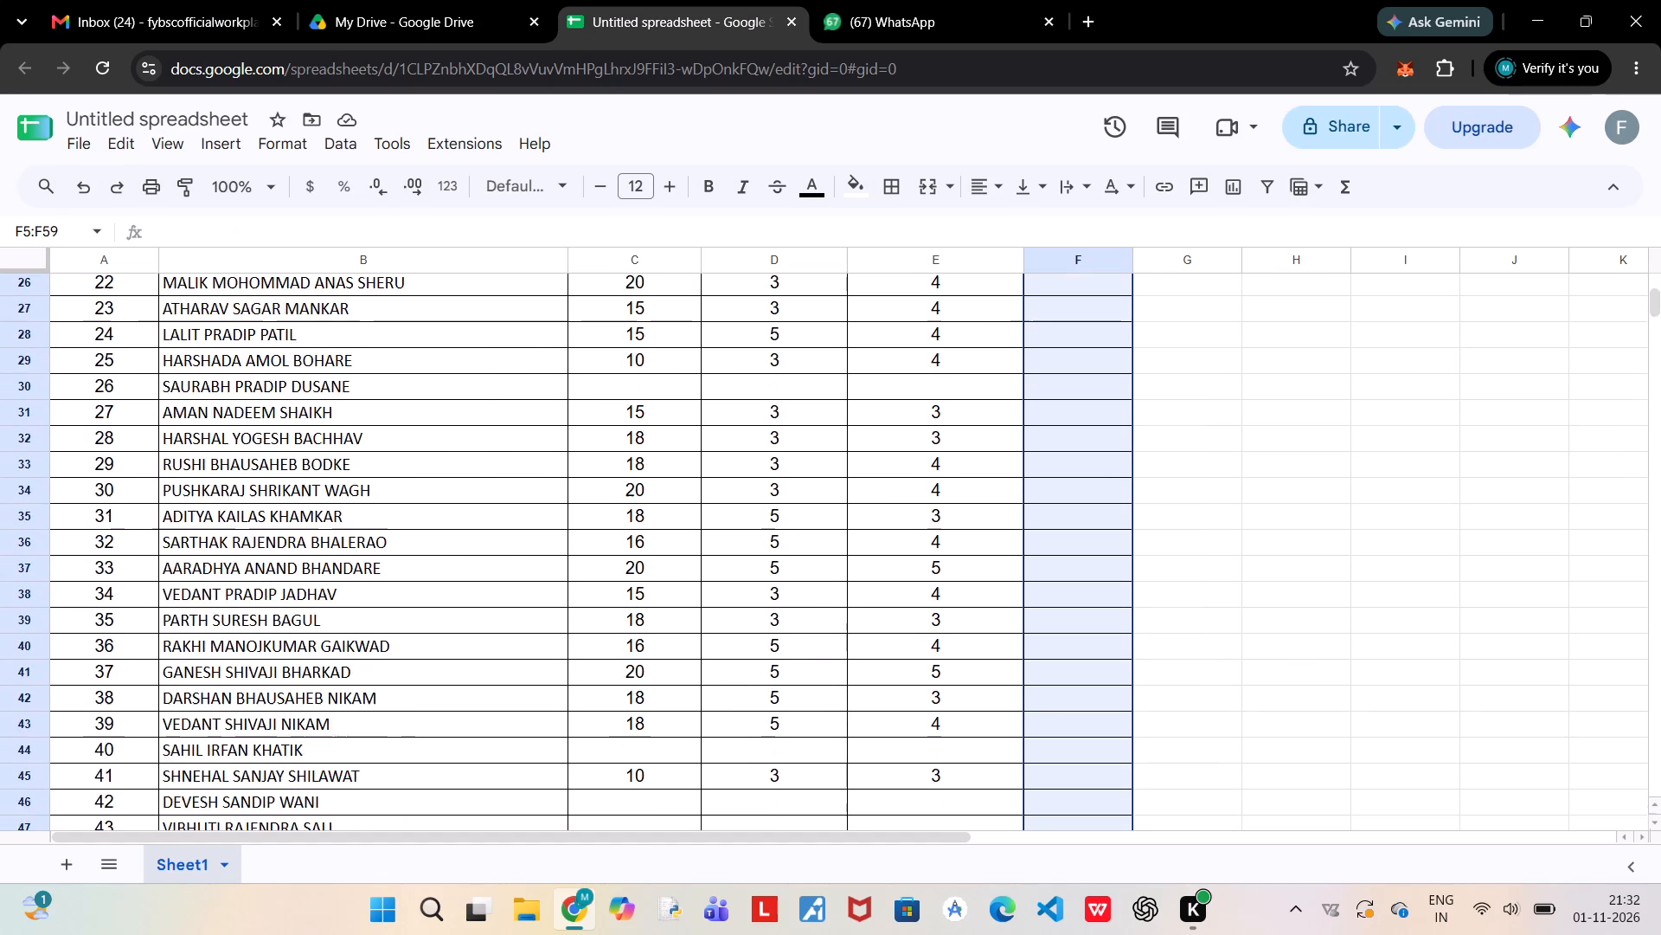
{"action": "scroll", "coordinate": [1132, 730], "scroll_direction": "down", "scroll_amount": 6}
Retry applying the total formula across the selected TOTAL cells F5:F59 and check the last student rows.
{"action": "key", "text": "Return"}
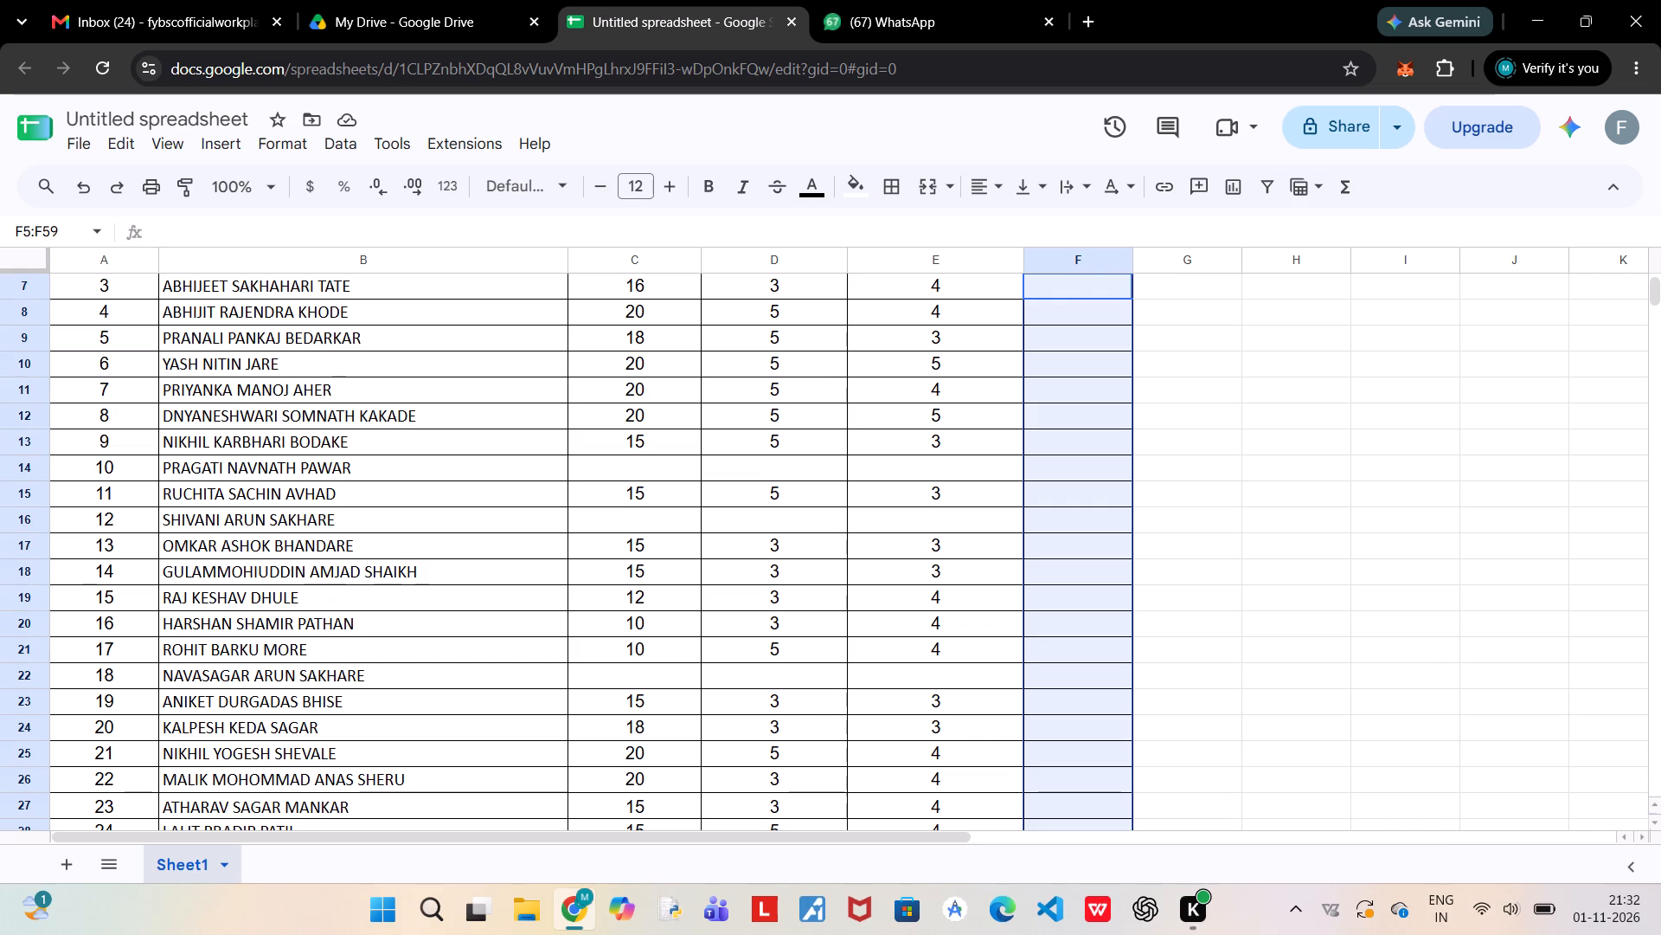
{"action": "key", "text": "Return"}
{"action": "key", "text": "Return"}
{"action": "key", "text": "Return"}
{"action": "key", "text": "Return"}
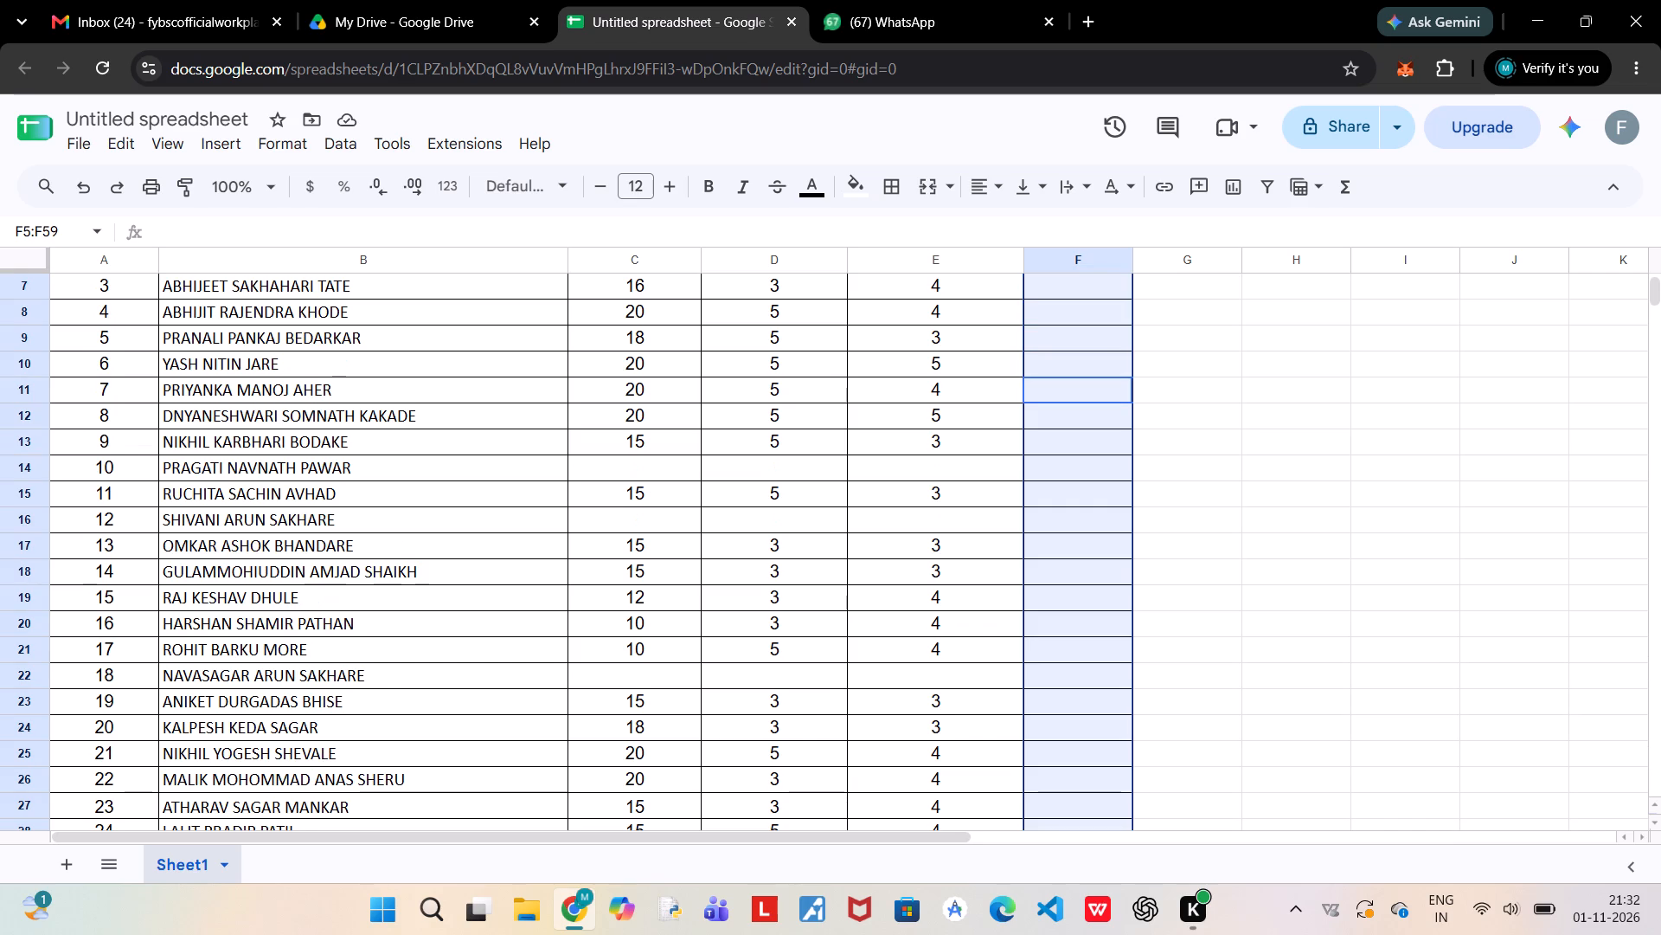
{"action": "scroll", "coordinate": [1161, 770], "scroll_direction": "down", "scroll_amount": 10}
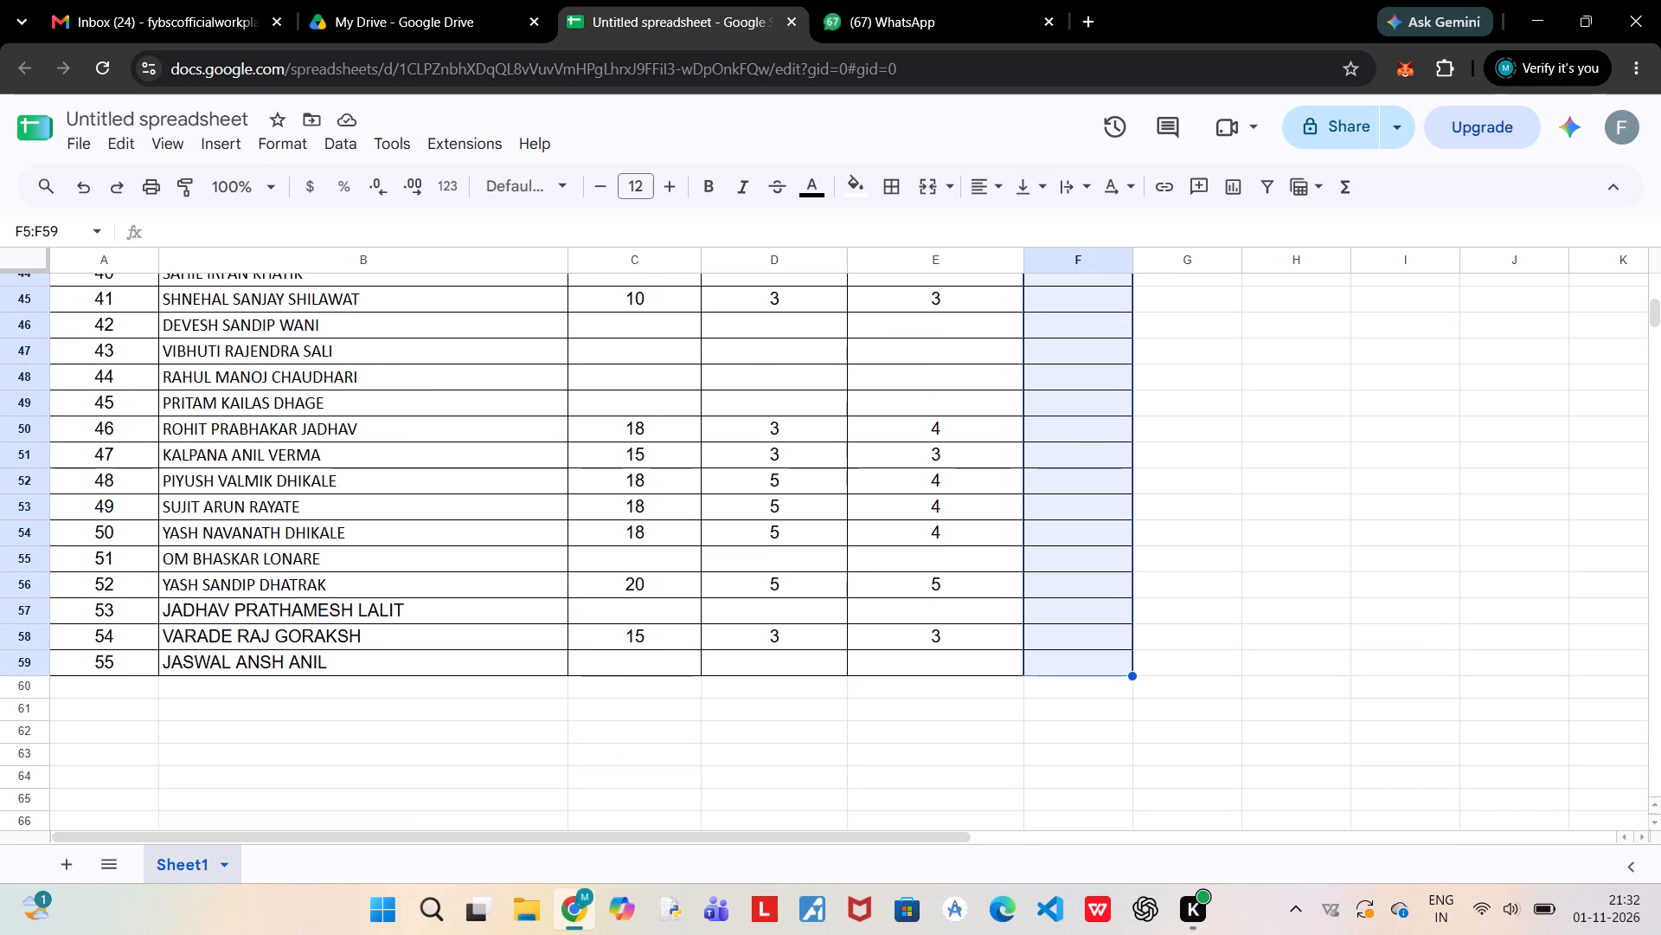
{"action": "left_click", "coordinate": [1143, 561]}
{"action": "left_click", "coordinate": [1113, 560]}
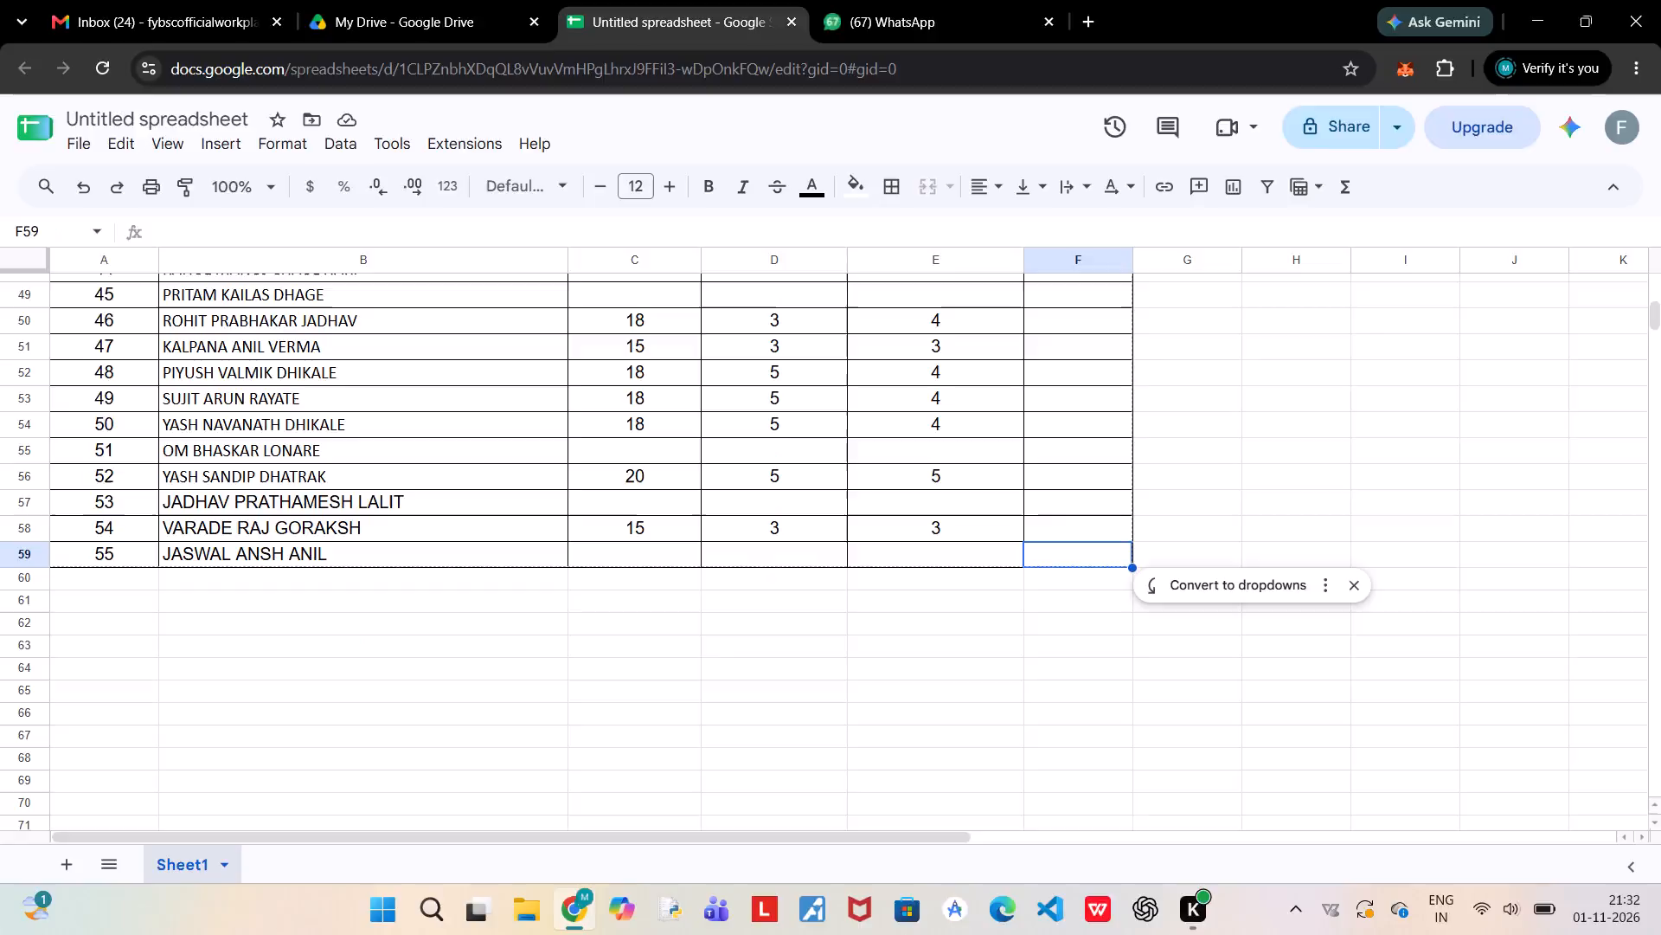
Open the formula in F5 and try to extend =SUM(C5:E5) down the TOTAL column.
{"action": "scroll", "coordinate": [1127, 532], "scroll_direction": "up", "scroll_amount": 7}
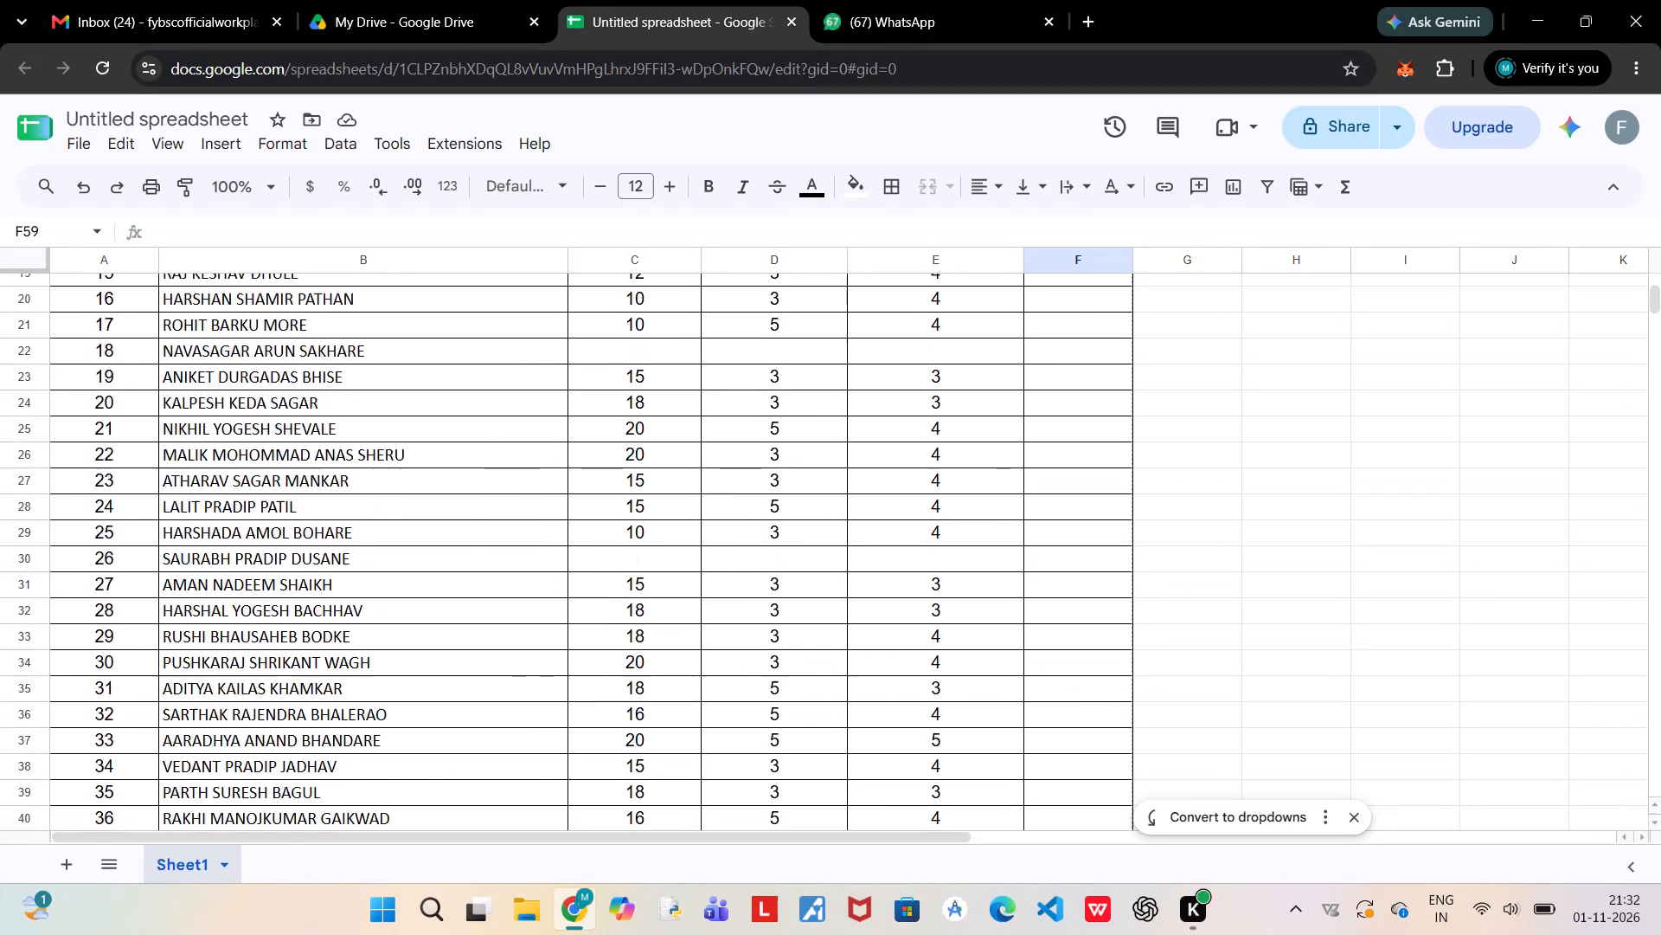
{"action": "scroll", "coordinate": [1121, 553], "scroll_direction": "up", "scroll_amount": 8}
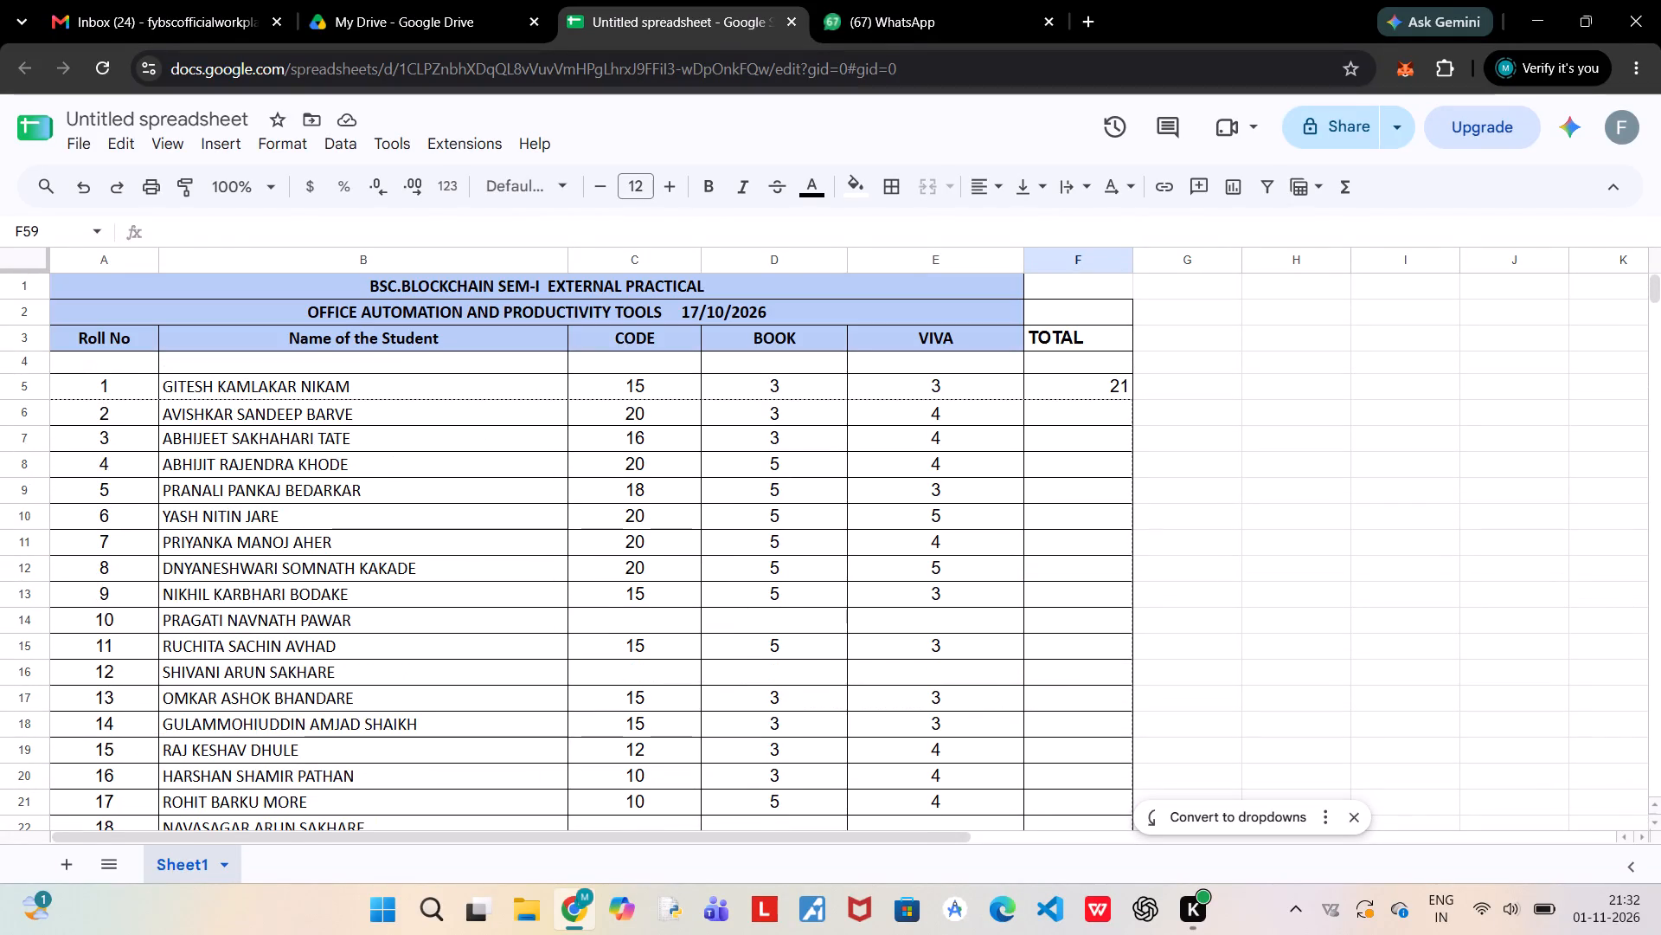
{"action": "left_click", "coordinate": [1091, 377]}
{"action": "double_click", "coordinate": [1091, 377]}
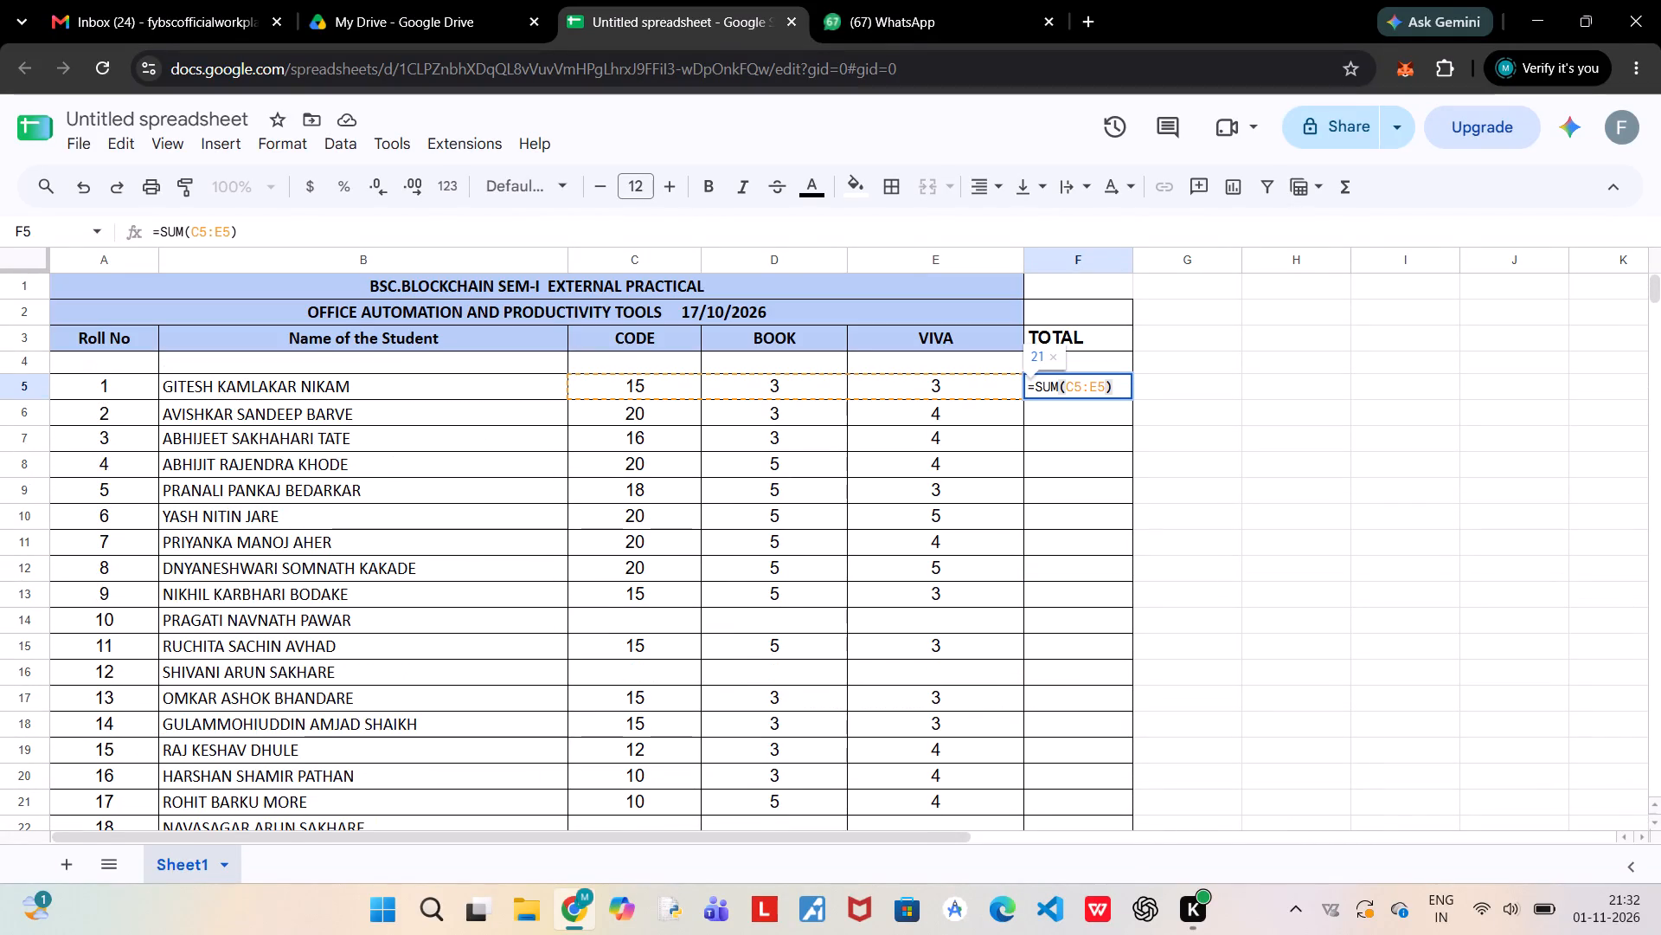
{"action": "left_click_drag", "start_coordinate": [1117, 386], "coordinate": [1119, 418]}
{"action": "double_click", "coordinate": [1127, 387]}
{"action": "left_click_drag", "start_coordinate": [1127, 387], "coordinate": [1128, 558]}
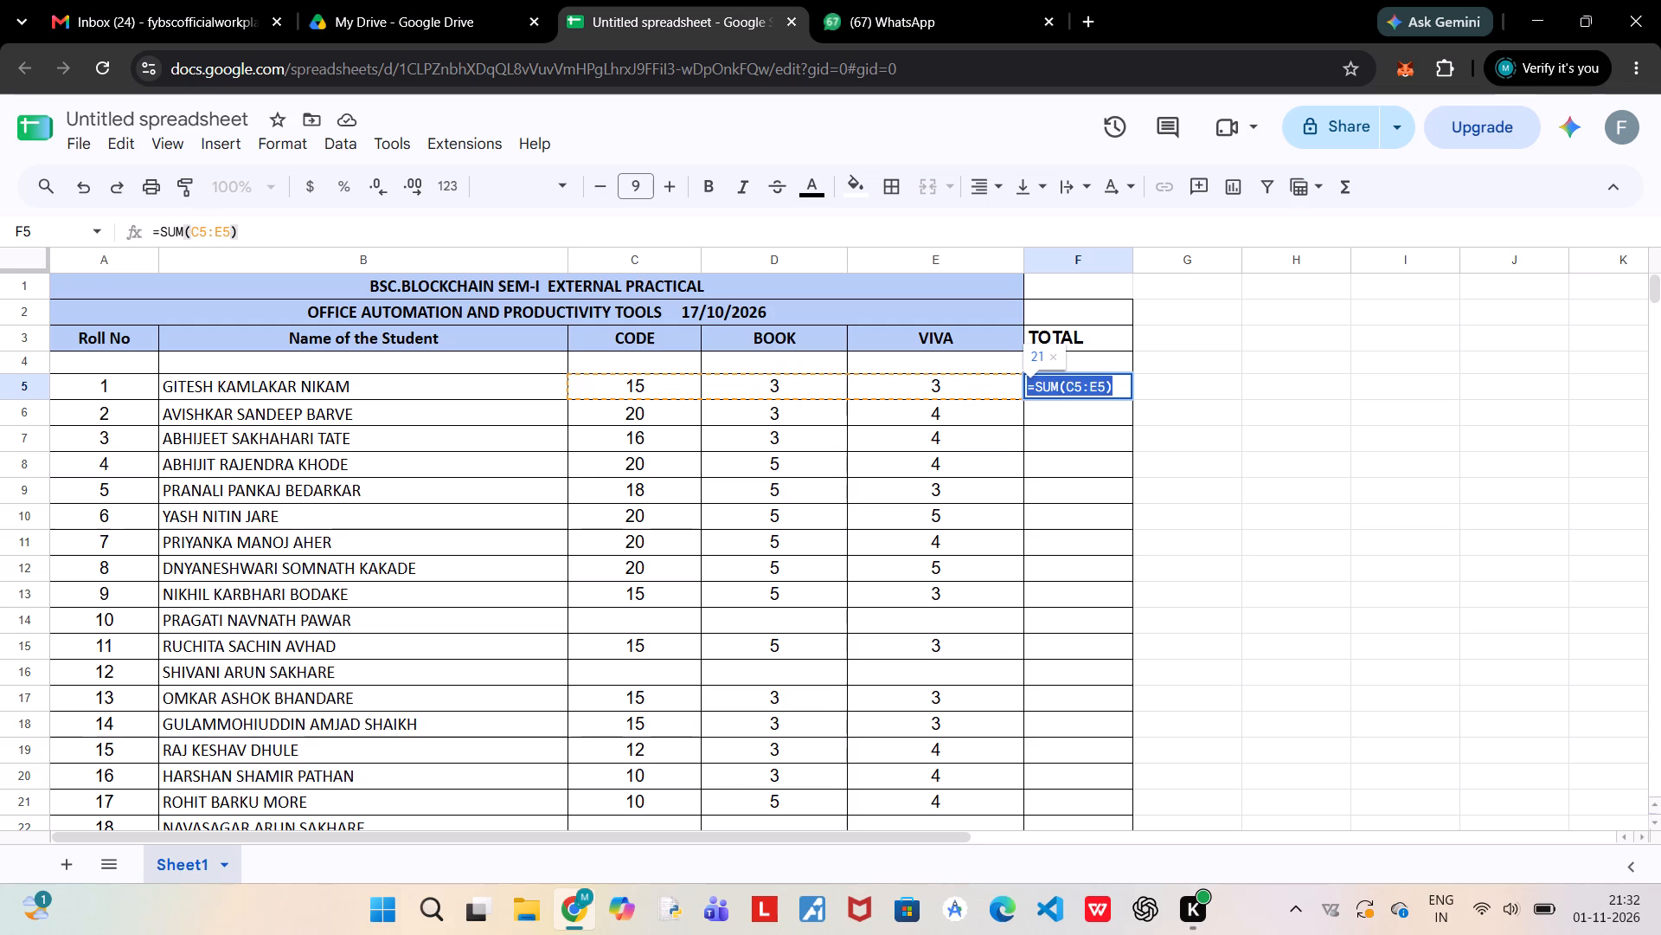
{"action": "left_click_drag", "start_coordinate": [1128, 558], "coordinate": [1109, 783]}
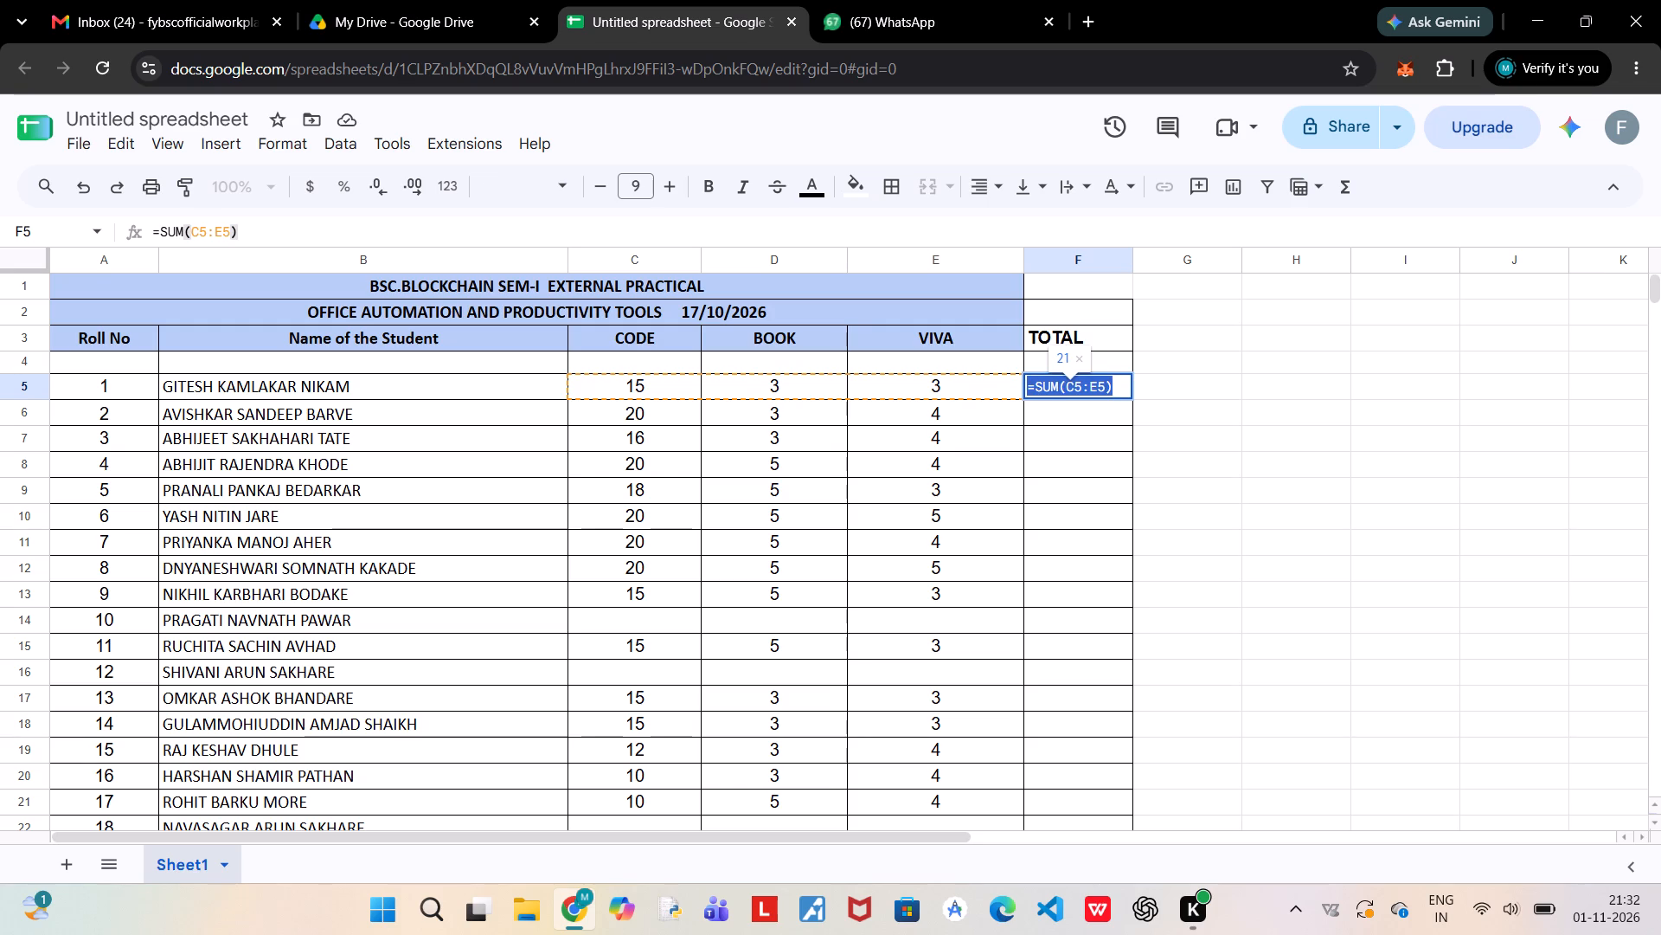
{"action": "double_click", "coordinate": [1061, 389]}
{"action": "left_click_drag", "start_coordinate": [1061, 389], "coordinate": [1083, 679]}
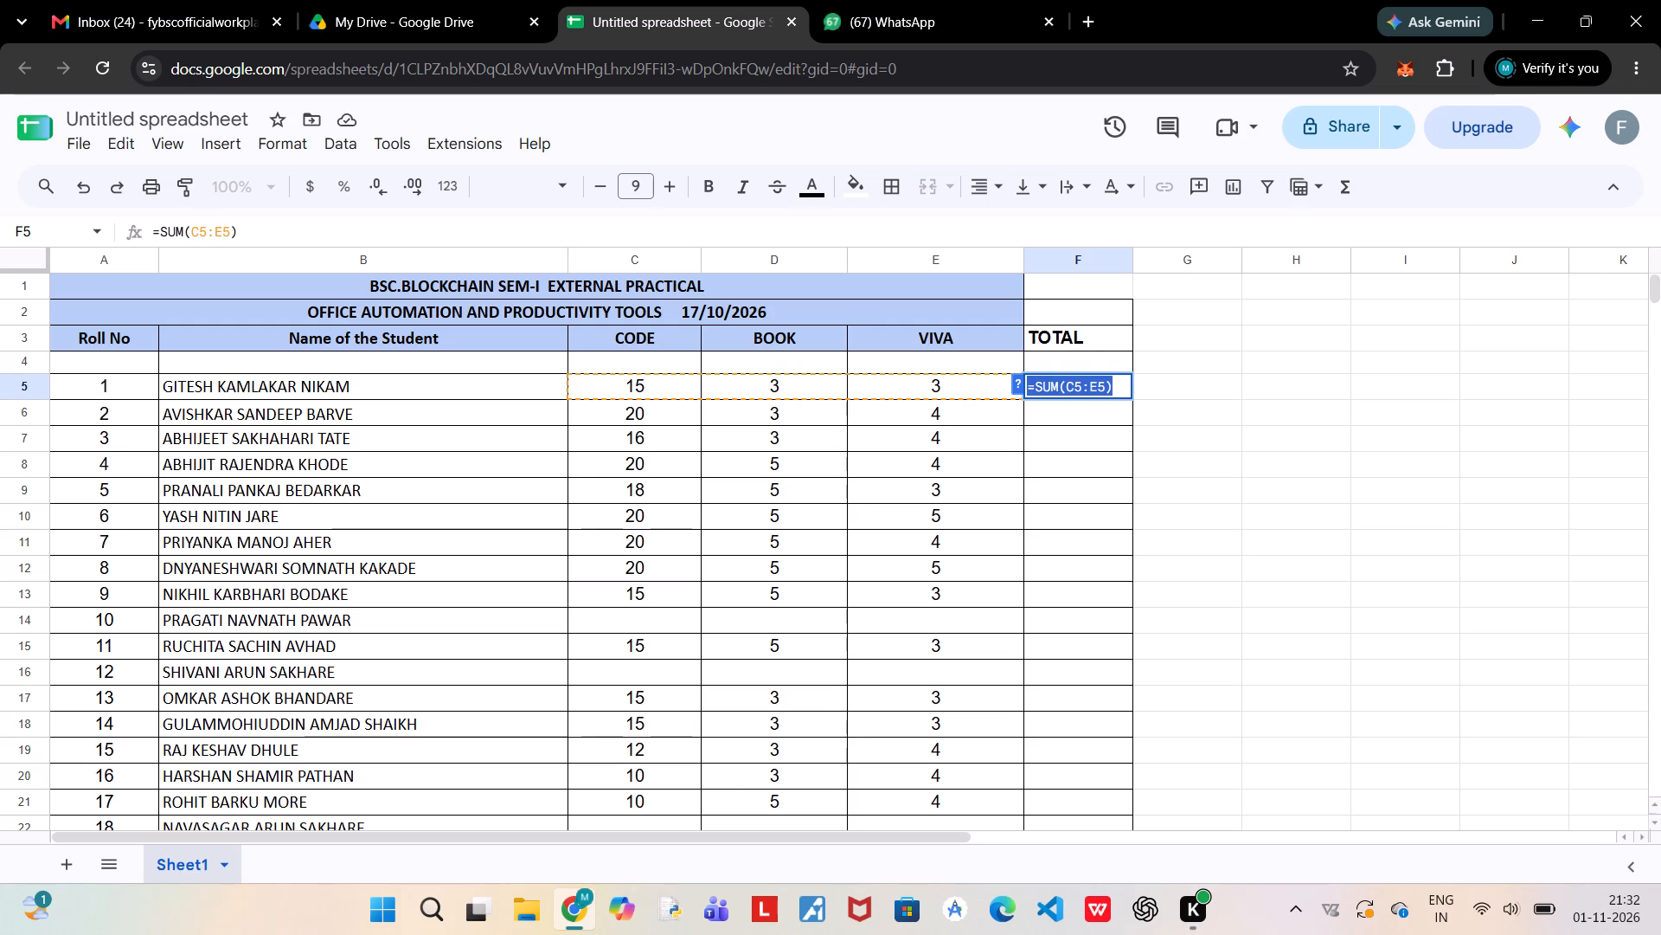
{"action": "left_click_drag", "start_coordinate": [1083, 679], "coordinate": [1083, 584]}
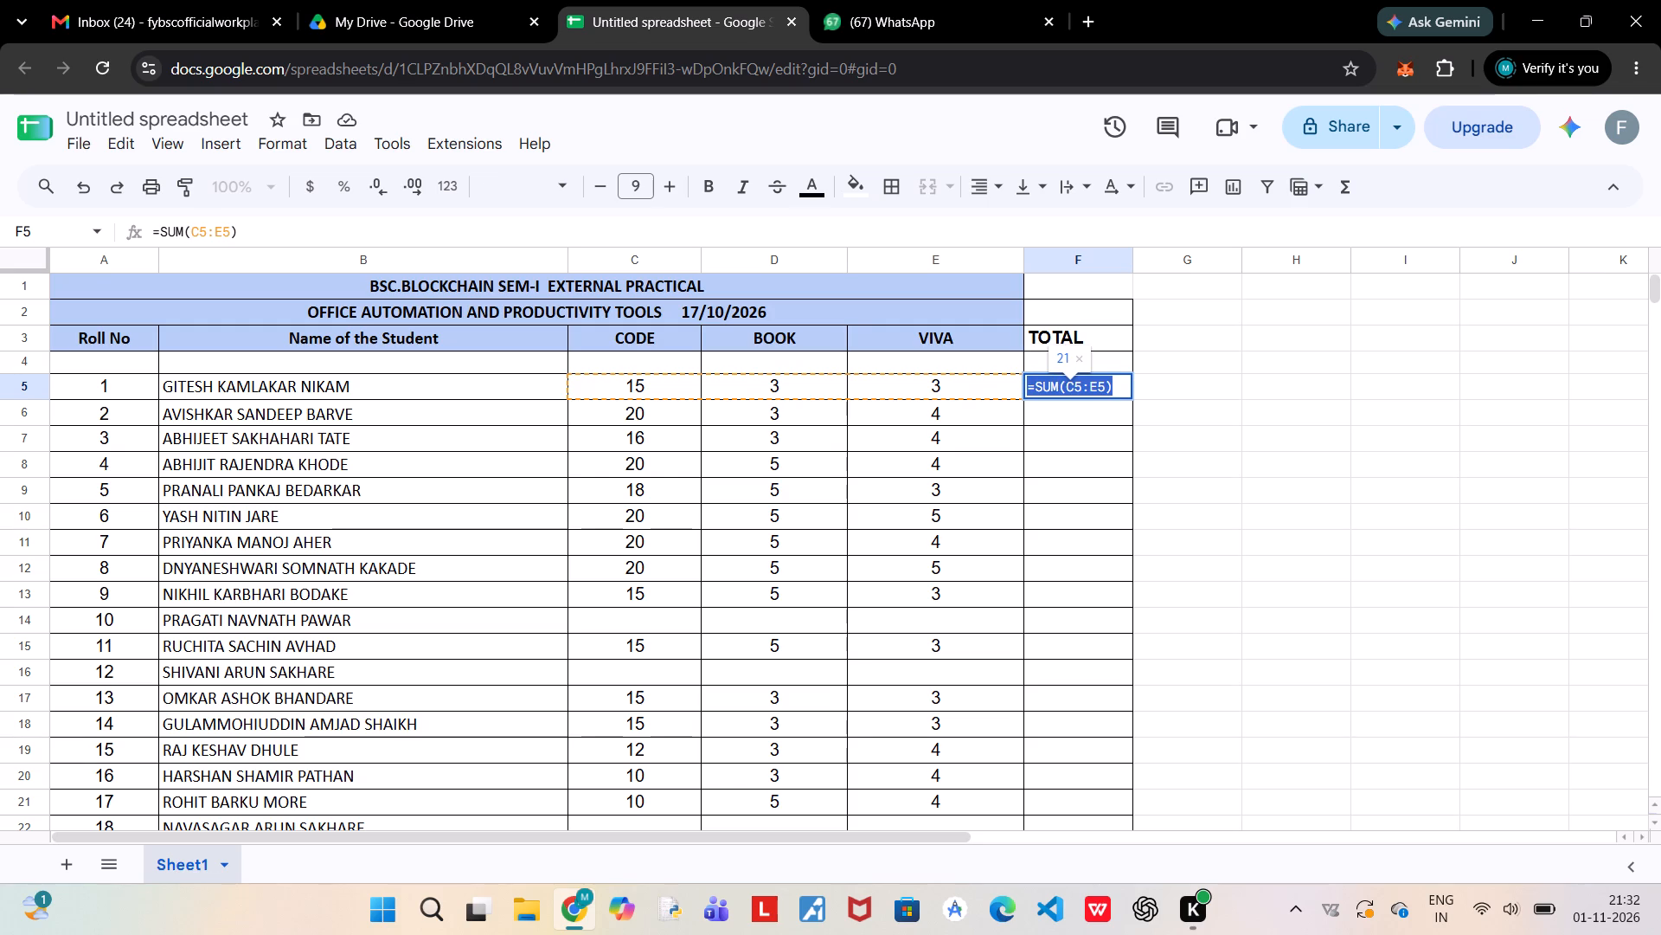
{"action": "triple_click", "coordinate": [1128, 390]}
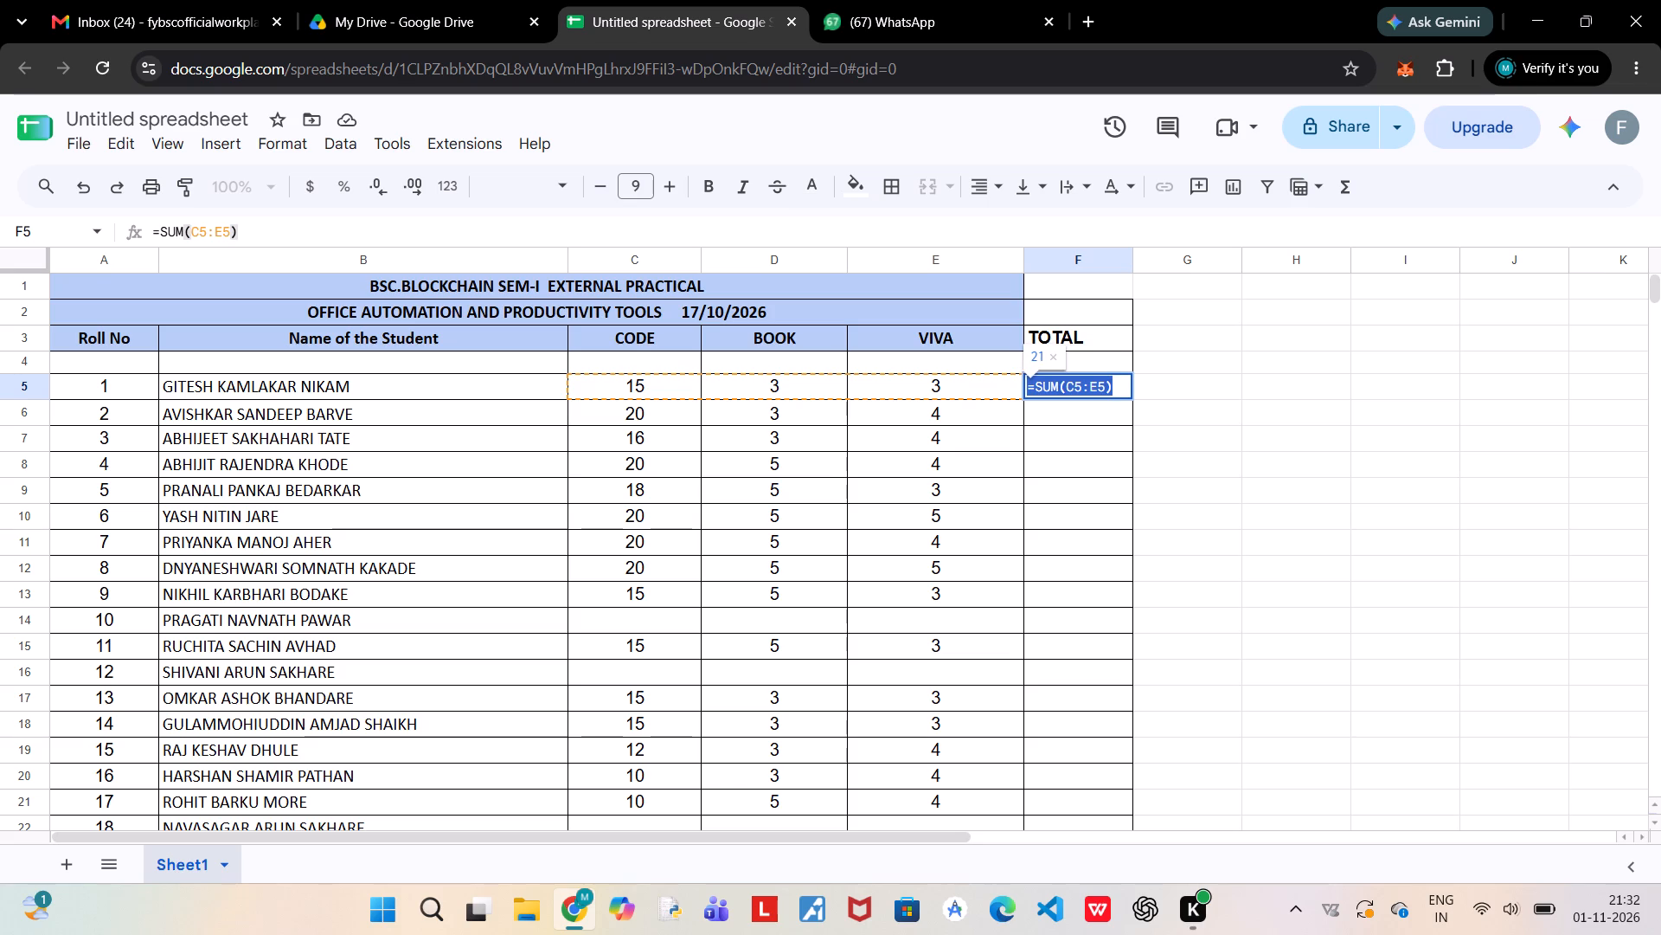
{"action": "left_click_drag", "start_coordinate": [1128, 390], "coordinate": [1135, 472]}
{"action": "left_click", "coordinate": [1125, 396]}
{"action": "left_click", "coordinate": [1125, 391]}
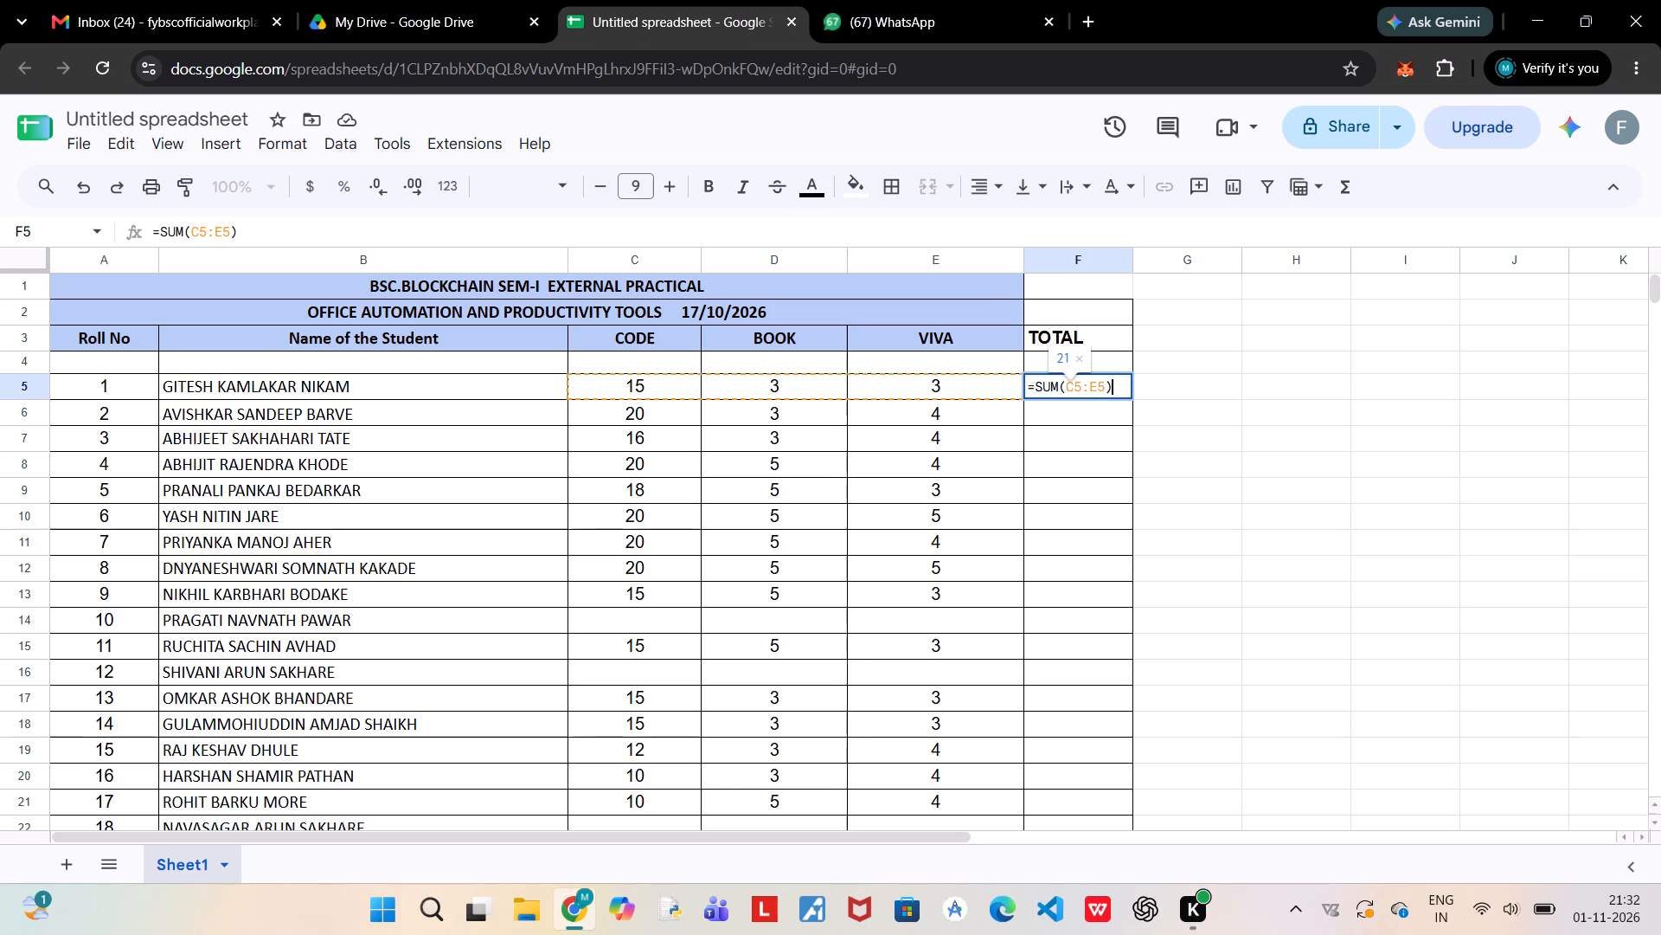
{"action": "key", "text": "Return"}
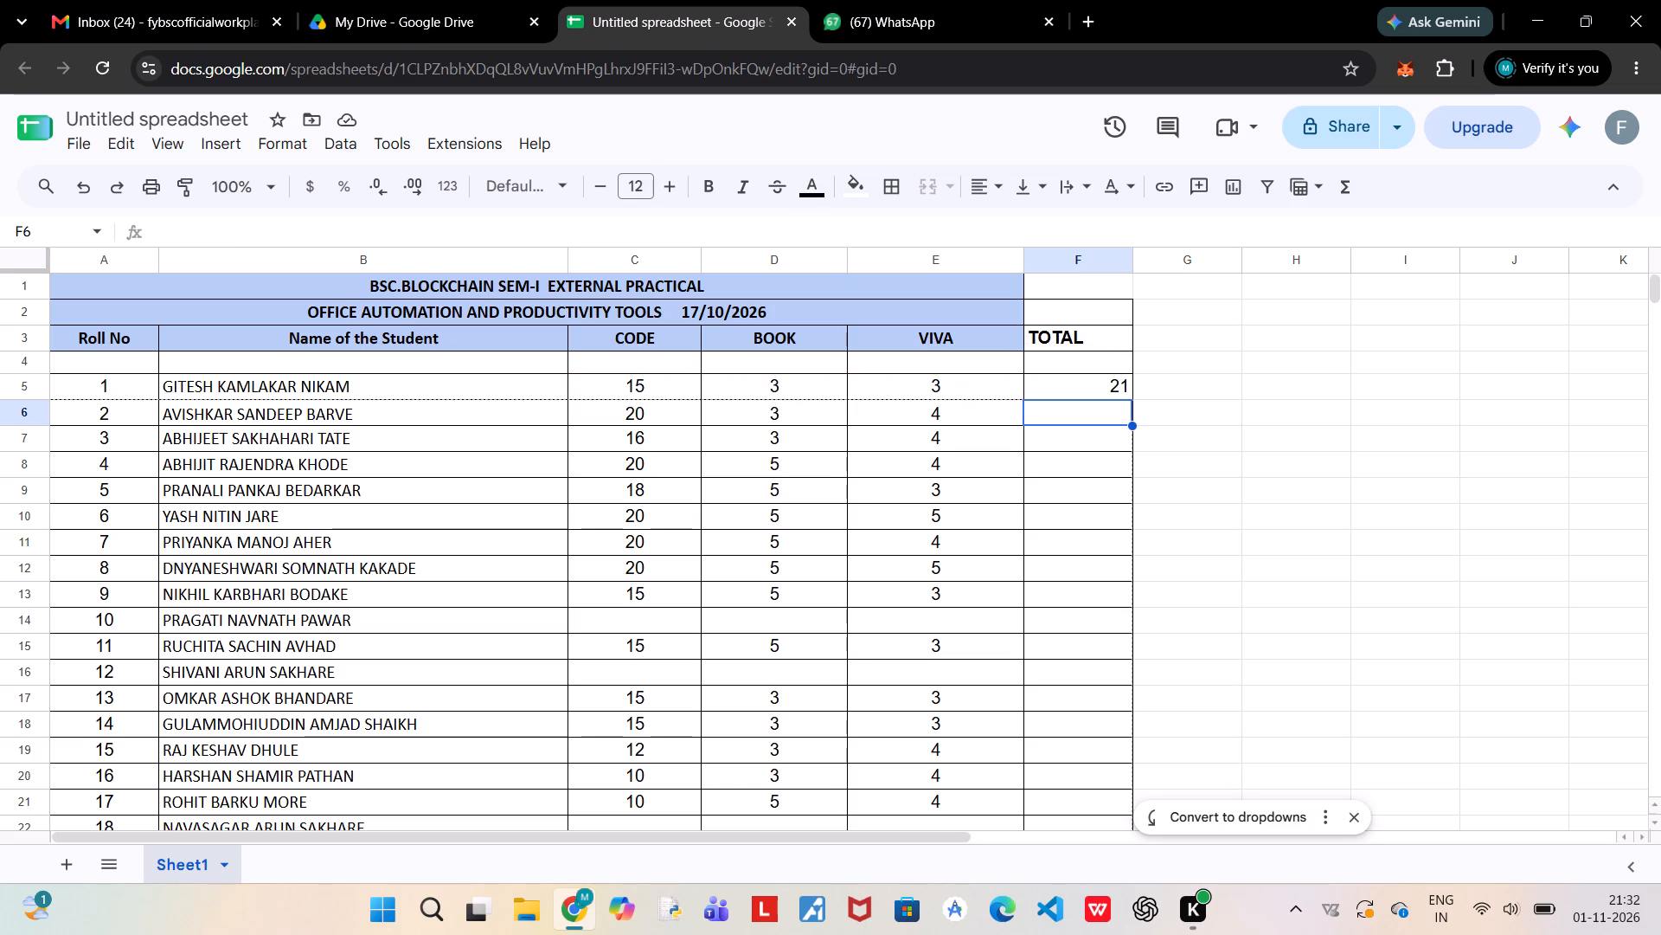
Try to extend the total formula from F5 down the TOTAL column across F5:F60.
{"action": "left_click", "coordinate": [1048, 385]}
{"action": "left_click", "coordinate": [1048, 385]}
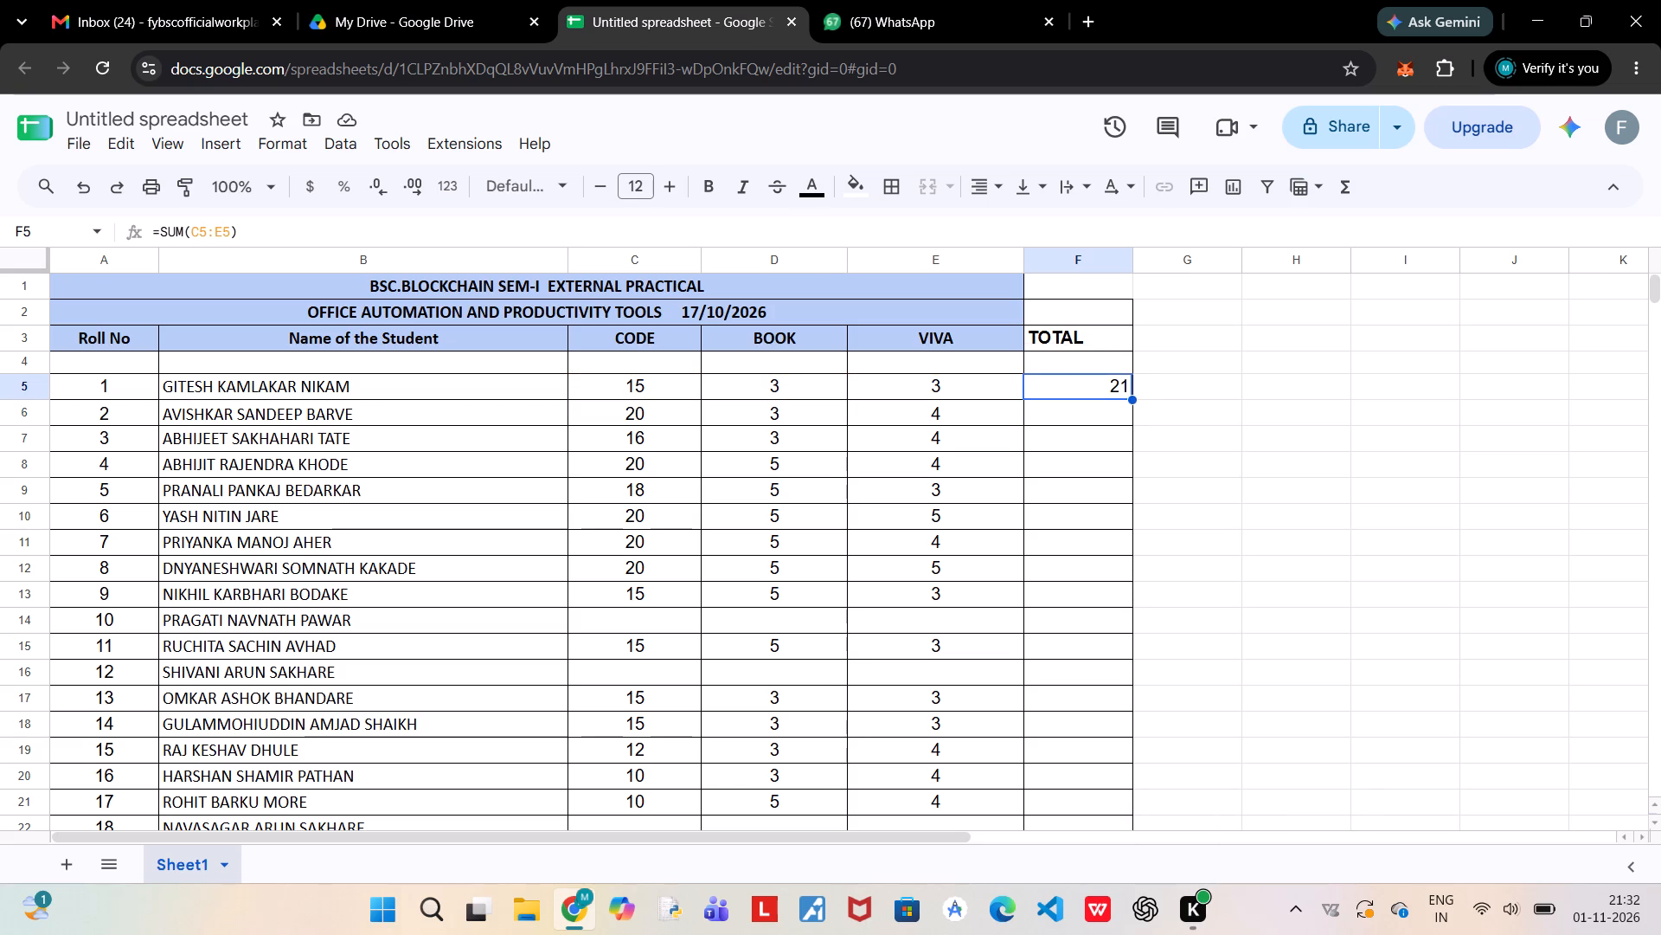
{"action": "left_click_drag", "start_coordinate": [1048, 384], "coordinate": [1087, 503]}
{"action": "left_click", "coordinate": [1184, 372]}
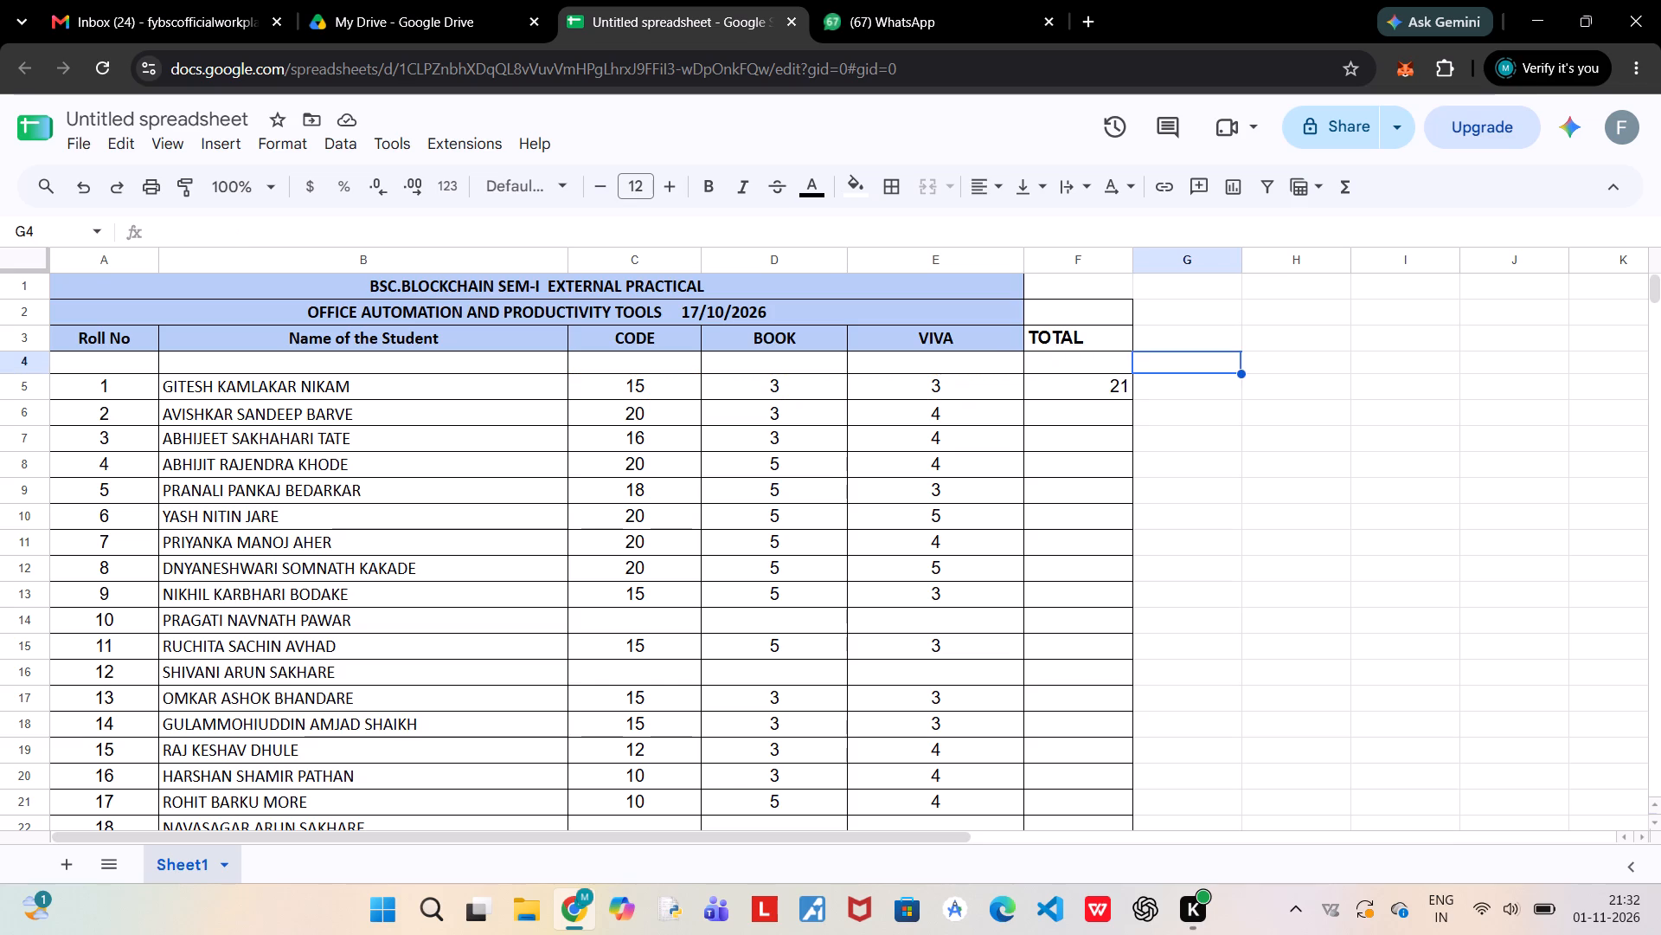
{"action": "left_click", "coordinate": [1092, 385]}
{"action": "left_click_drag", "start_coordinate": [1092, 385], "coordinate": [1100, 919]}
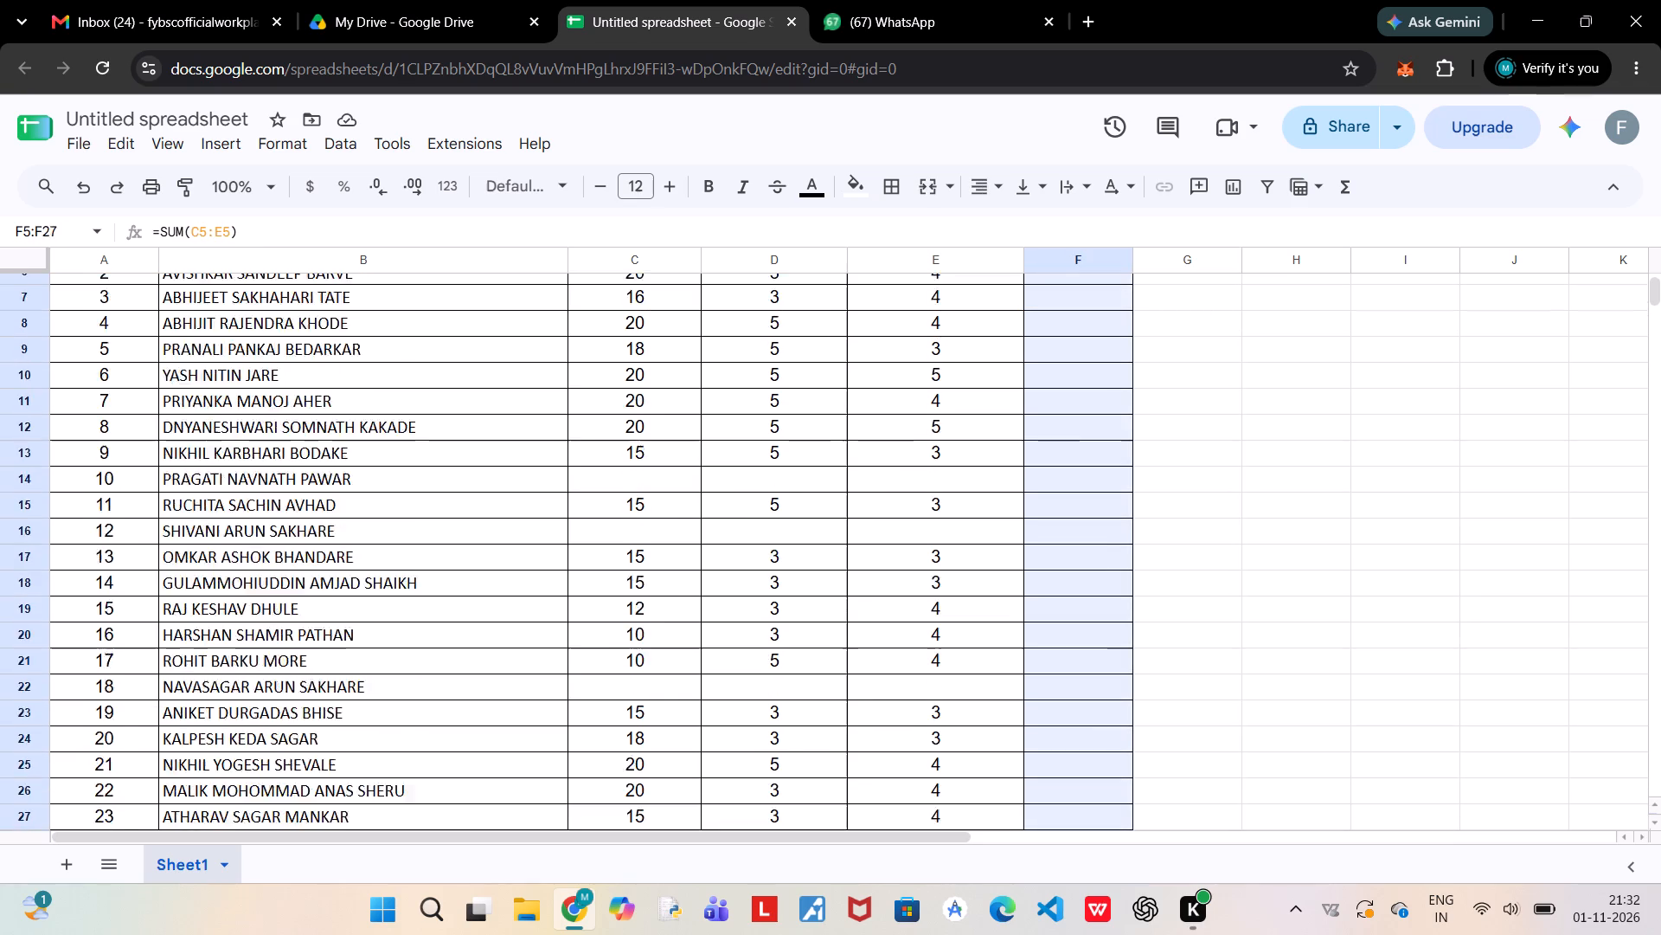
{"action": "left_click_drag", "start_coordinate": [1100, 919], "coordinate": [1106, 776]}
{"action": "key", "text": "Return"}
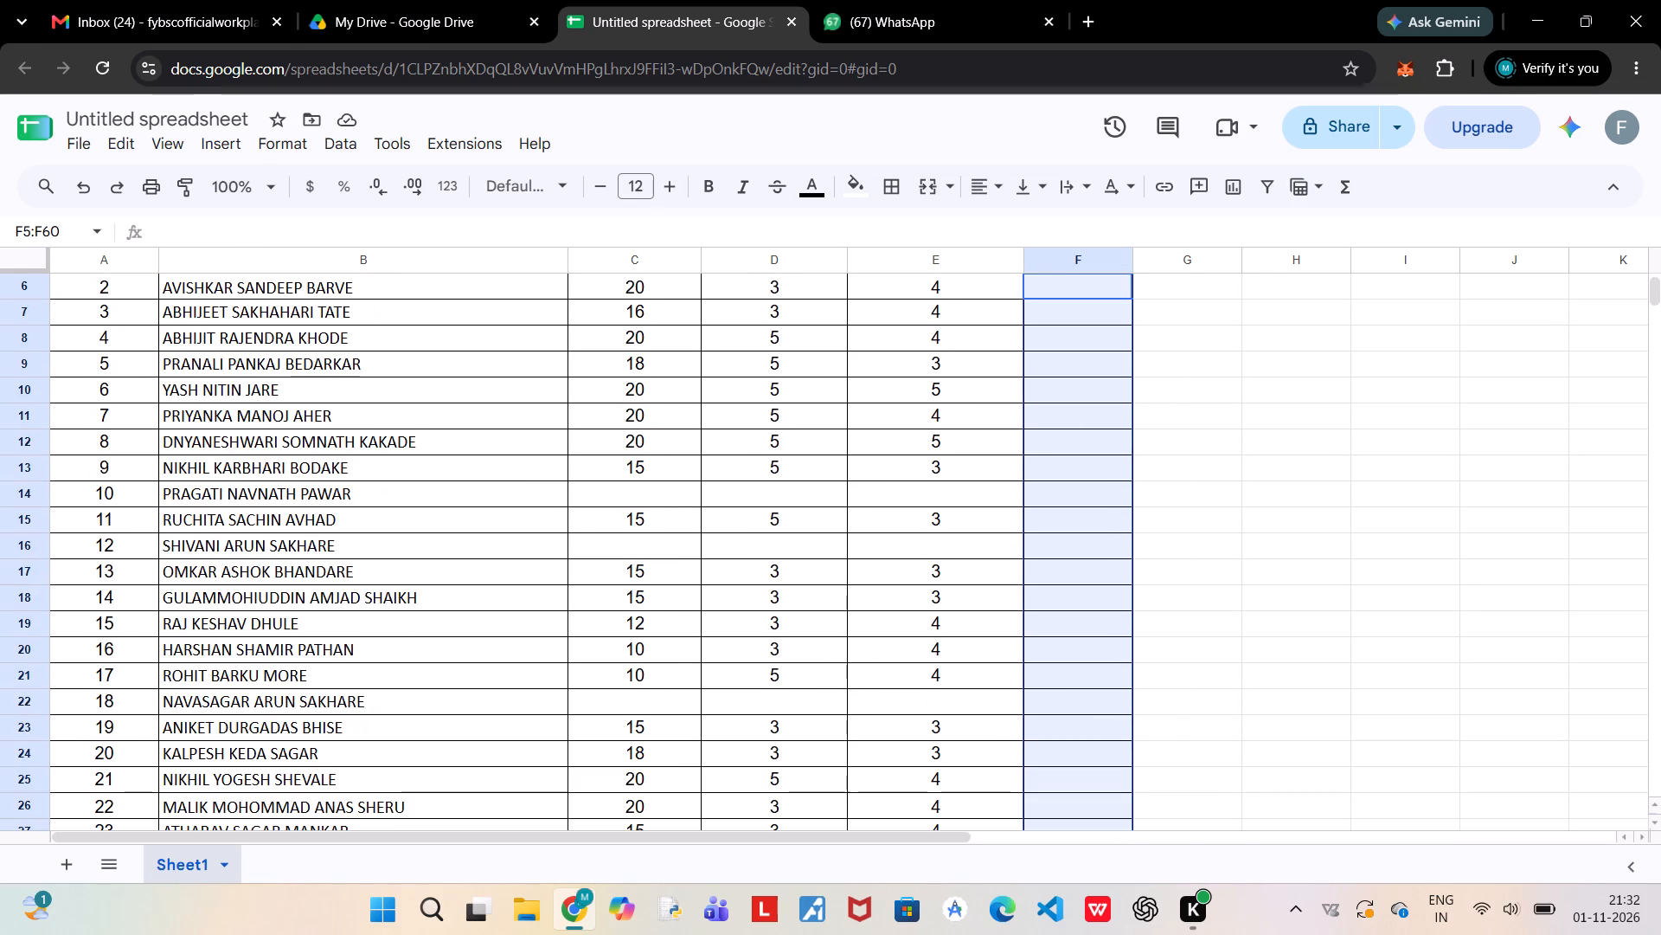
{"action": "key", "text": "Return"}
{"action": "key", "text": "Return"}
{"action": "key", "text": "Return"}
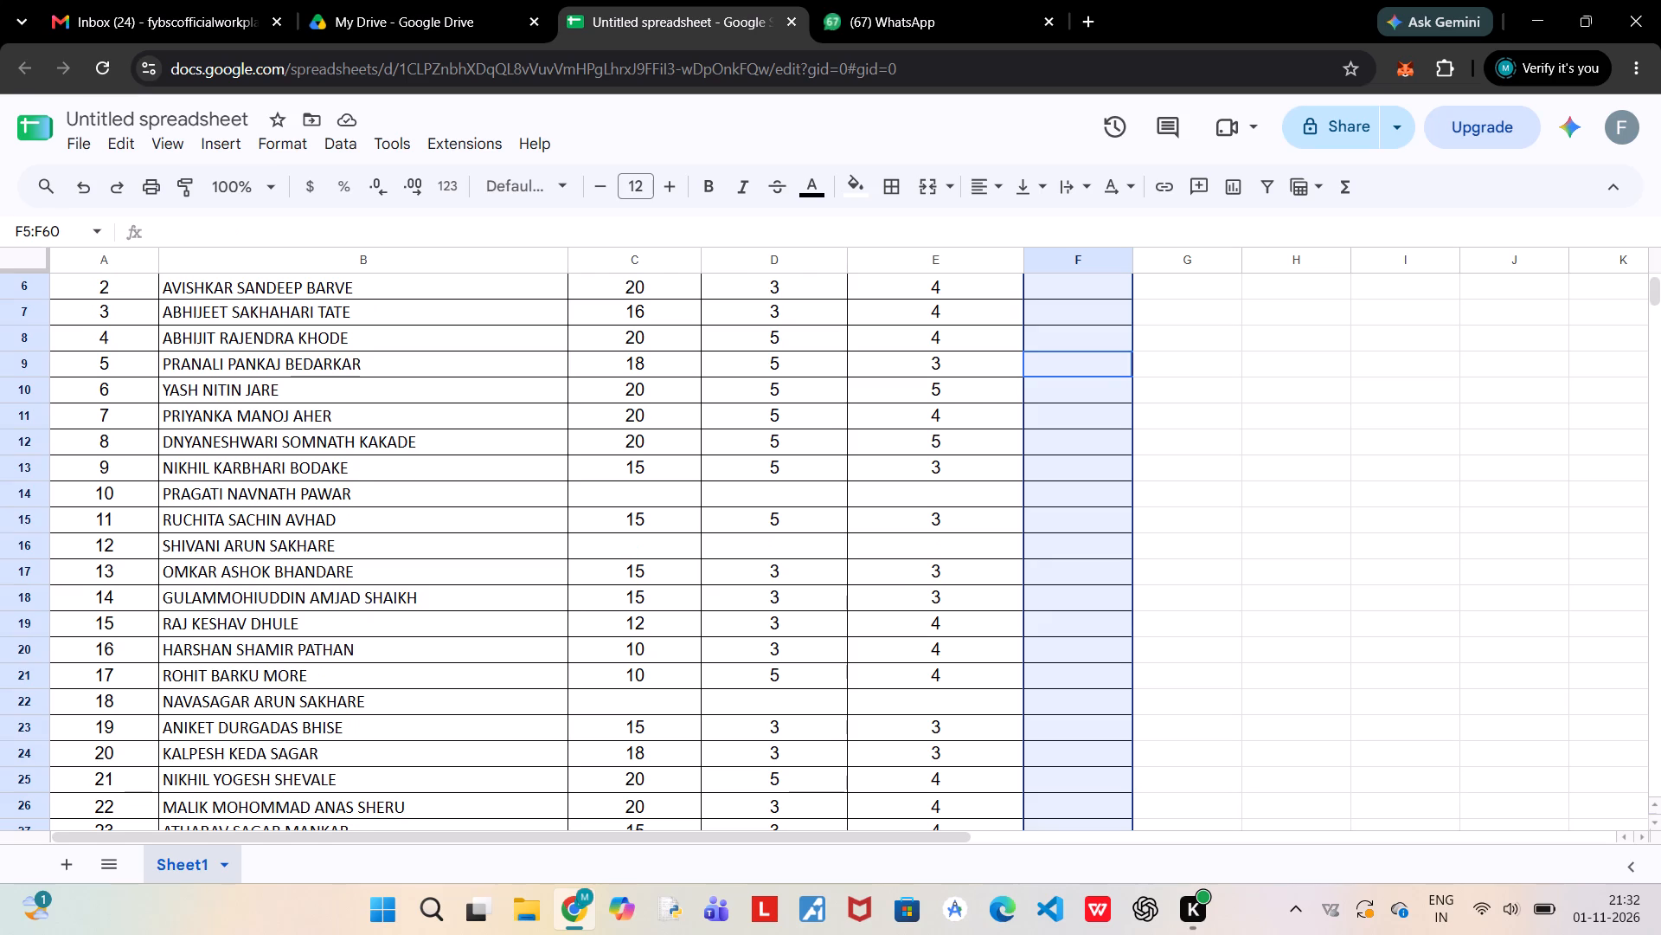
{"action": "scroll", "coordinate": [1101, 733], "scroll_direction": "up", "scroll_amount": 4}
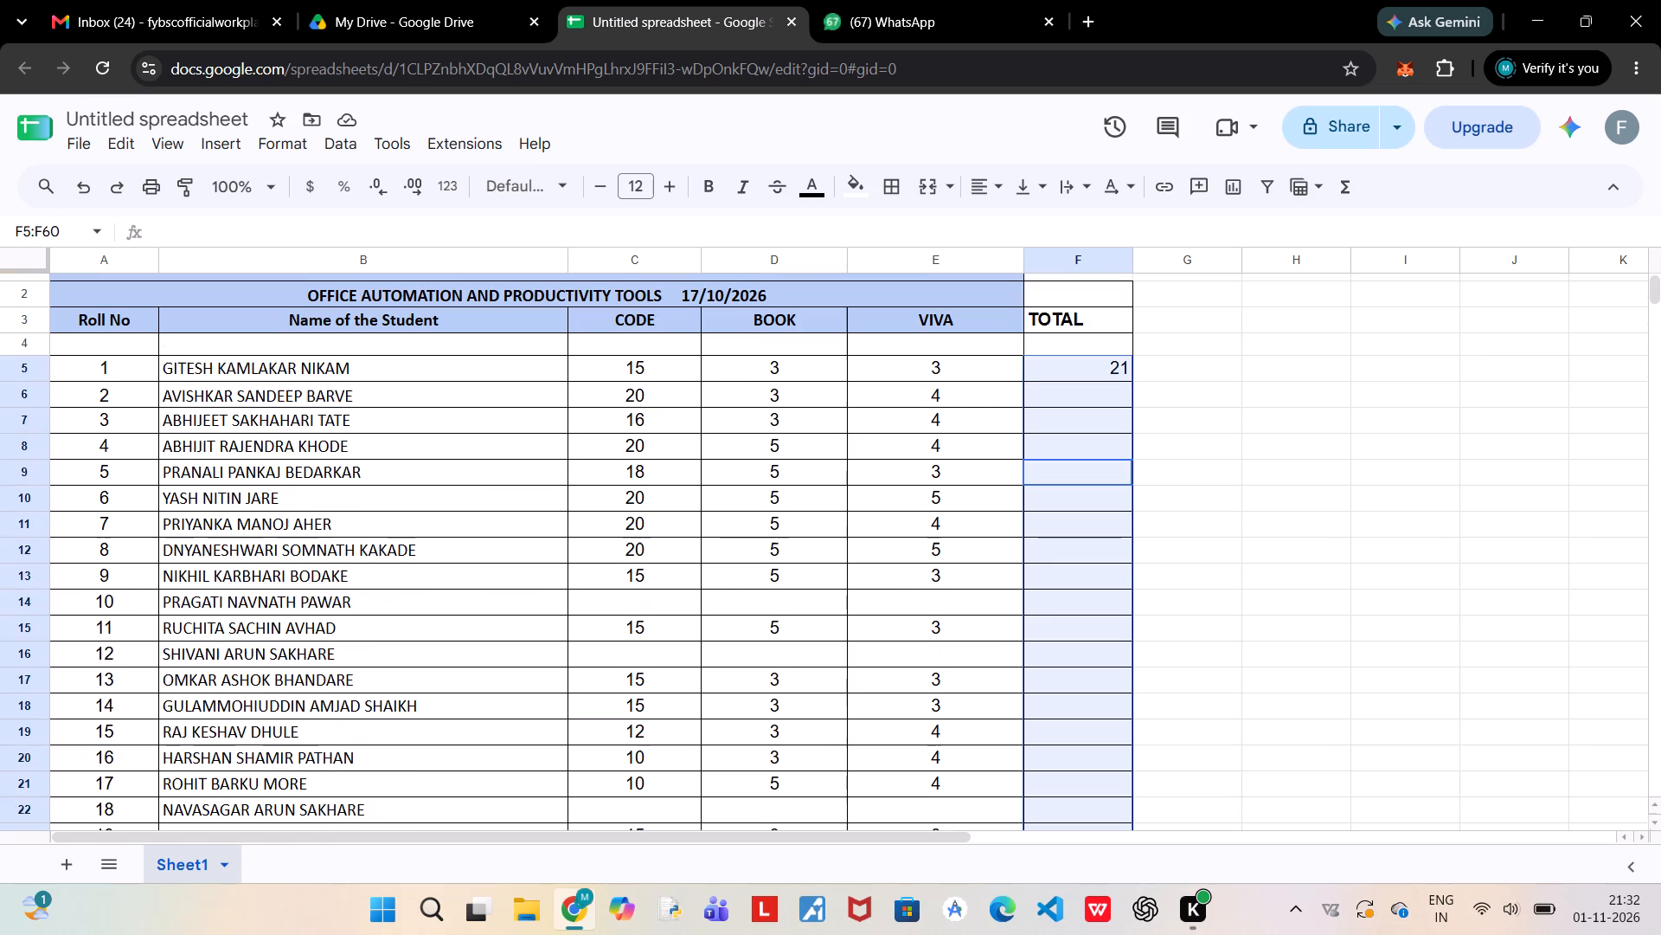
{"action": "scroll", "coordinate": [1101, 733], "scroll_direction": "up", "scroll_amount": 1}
Enter the TOTAL marks for Roll Nos 2 to 5 in F6:F9: 27, 23, 29 and 26.
{"action": "left_click", "coordinate": [1126, 409]}
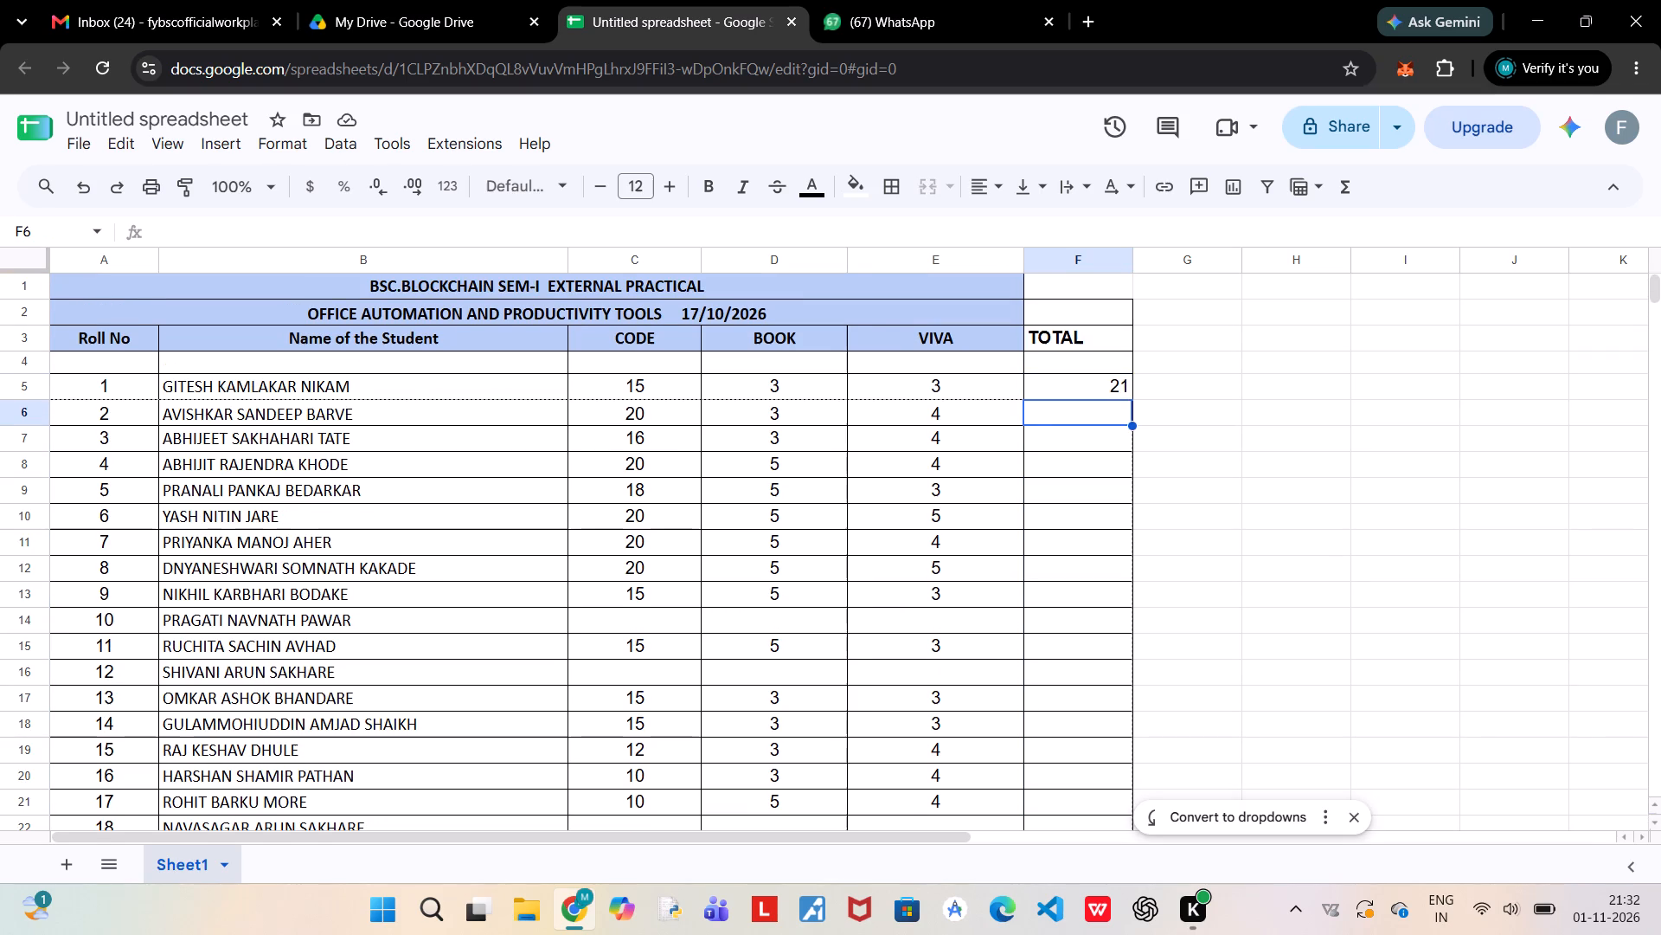
{"action": "key", "text": "2"}
{"action": "key", "text": "7"}
{"action": "key", "text": "Down"}
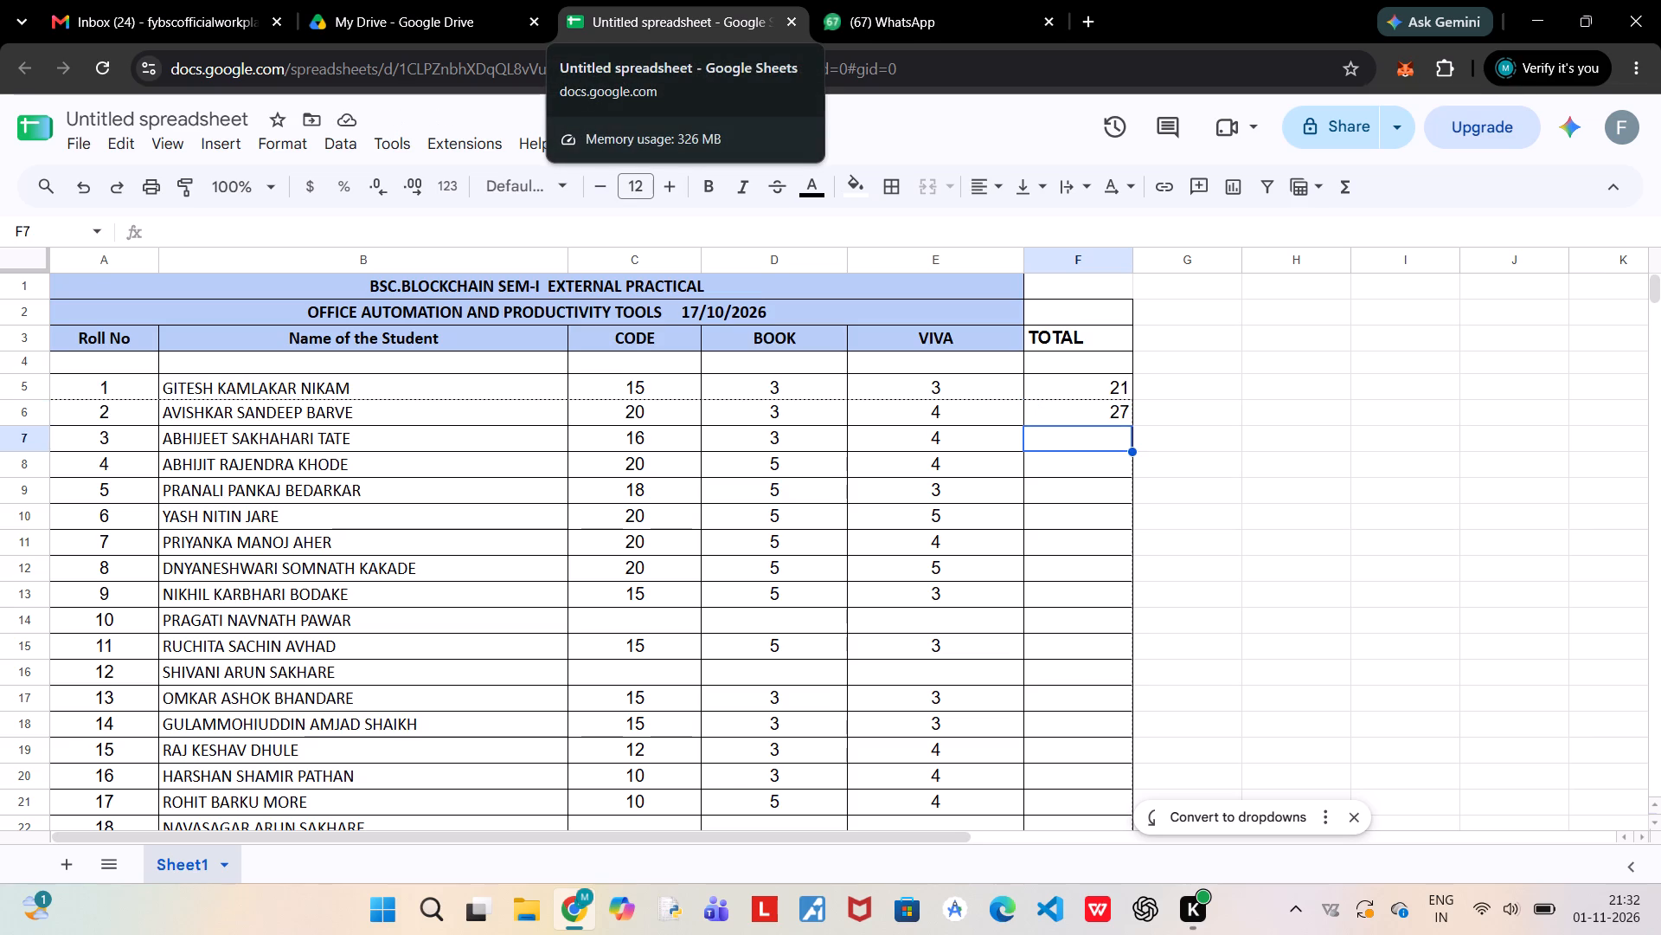
{"action": "type", "text": "23"}
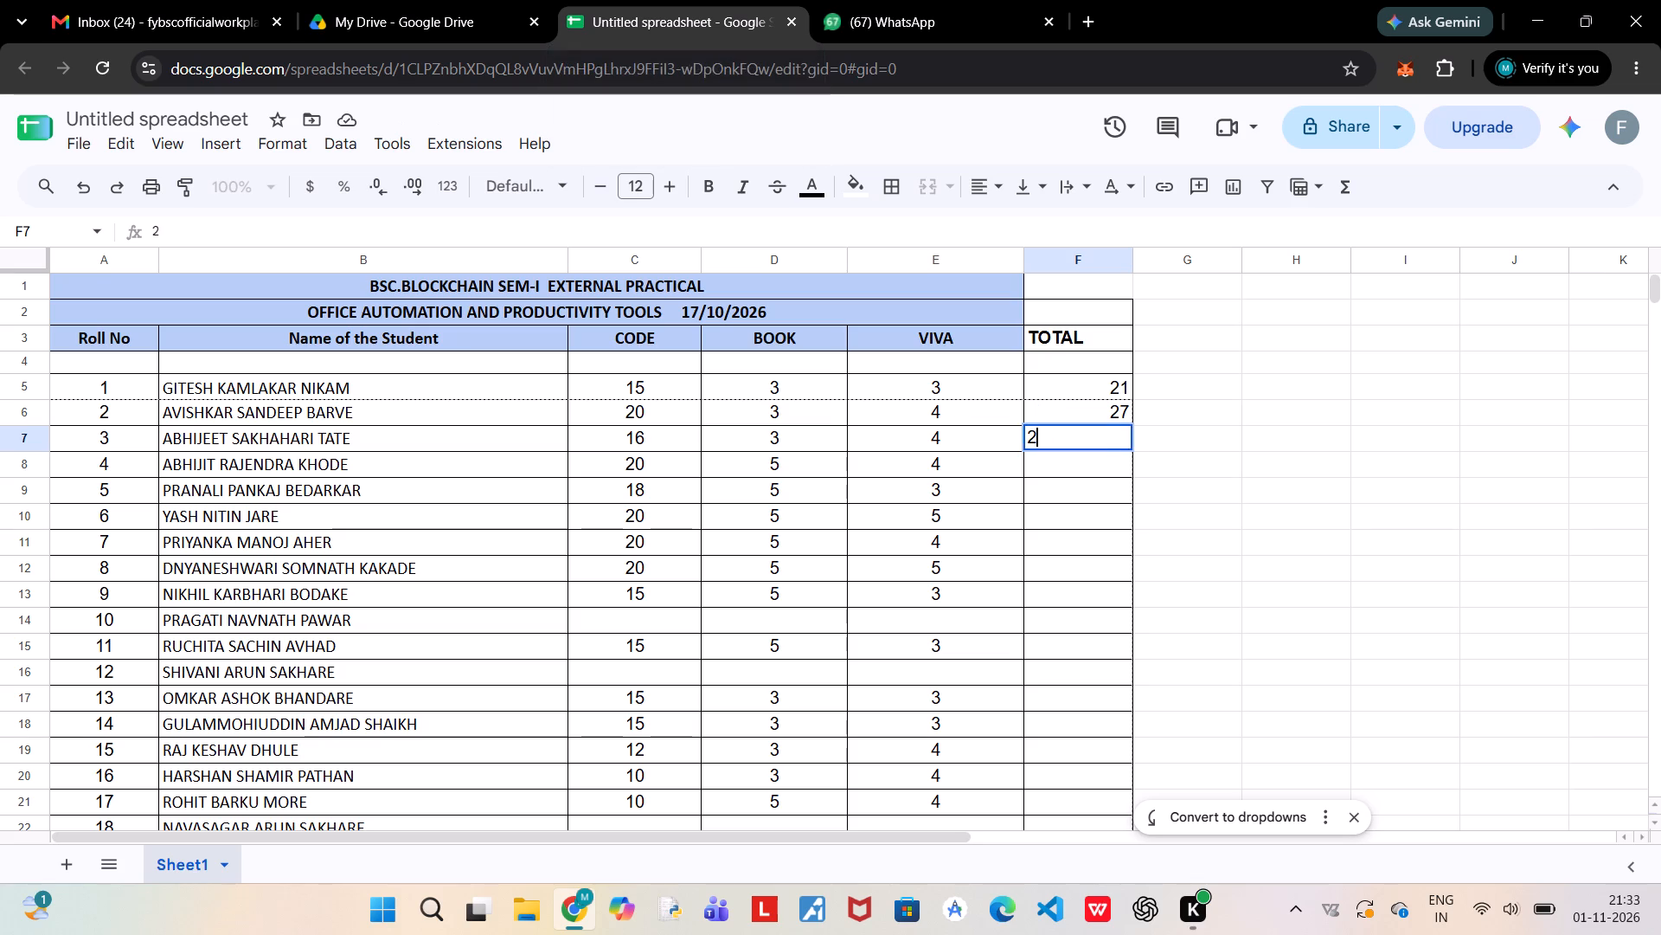
{"action": "key", "text": "Down"}
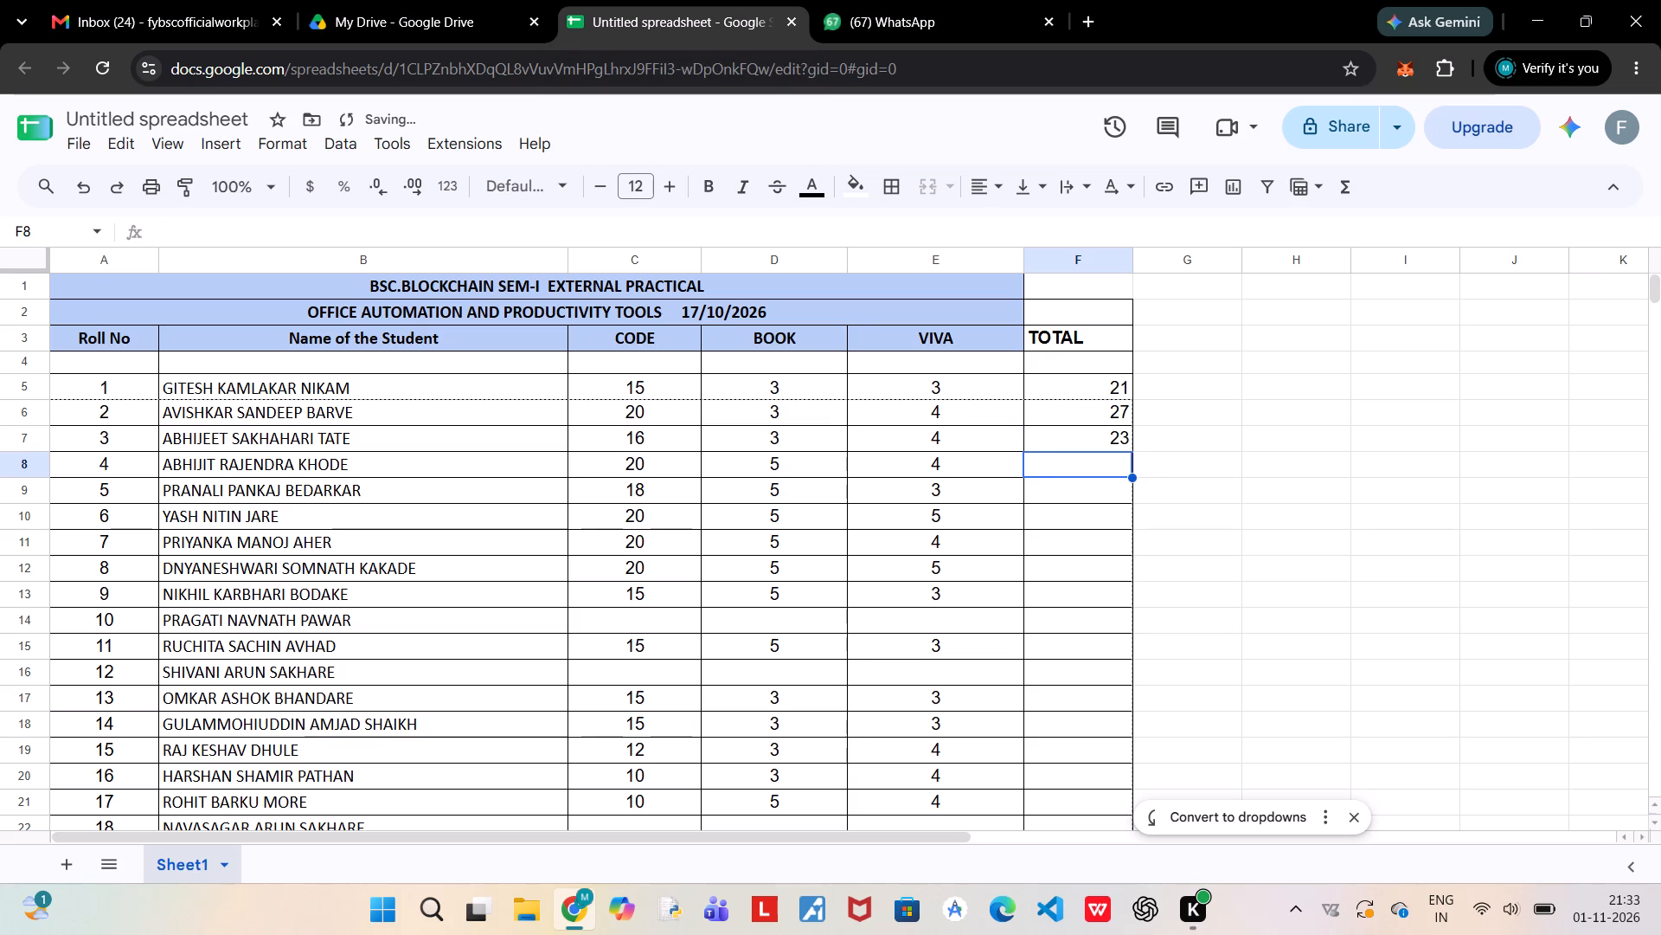
{"action": "key", "text": "2"}
{"action": "key", "text": "9"}
{"action": "key", "text": "Down"}
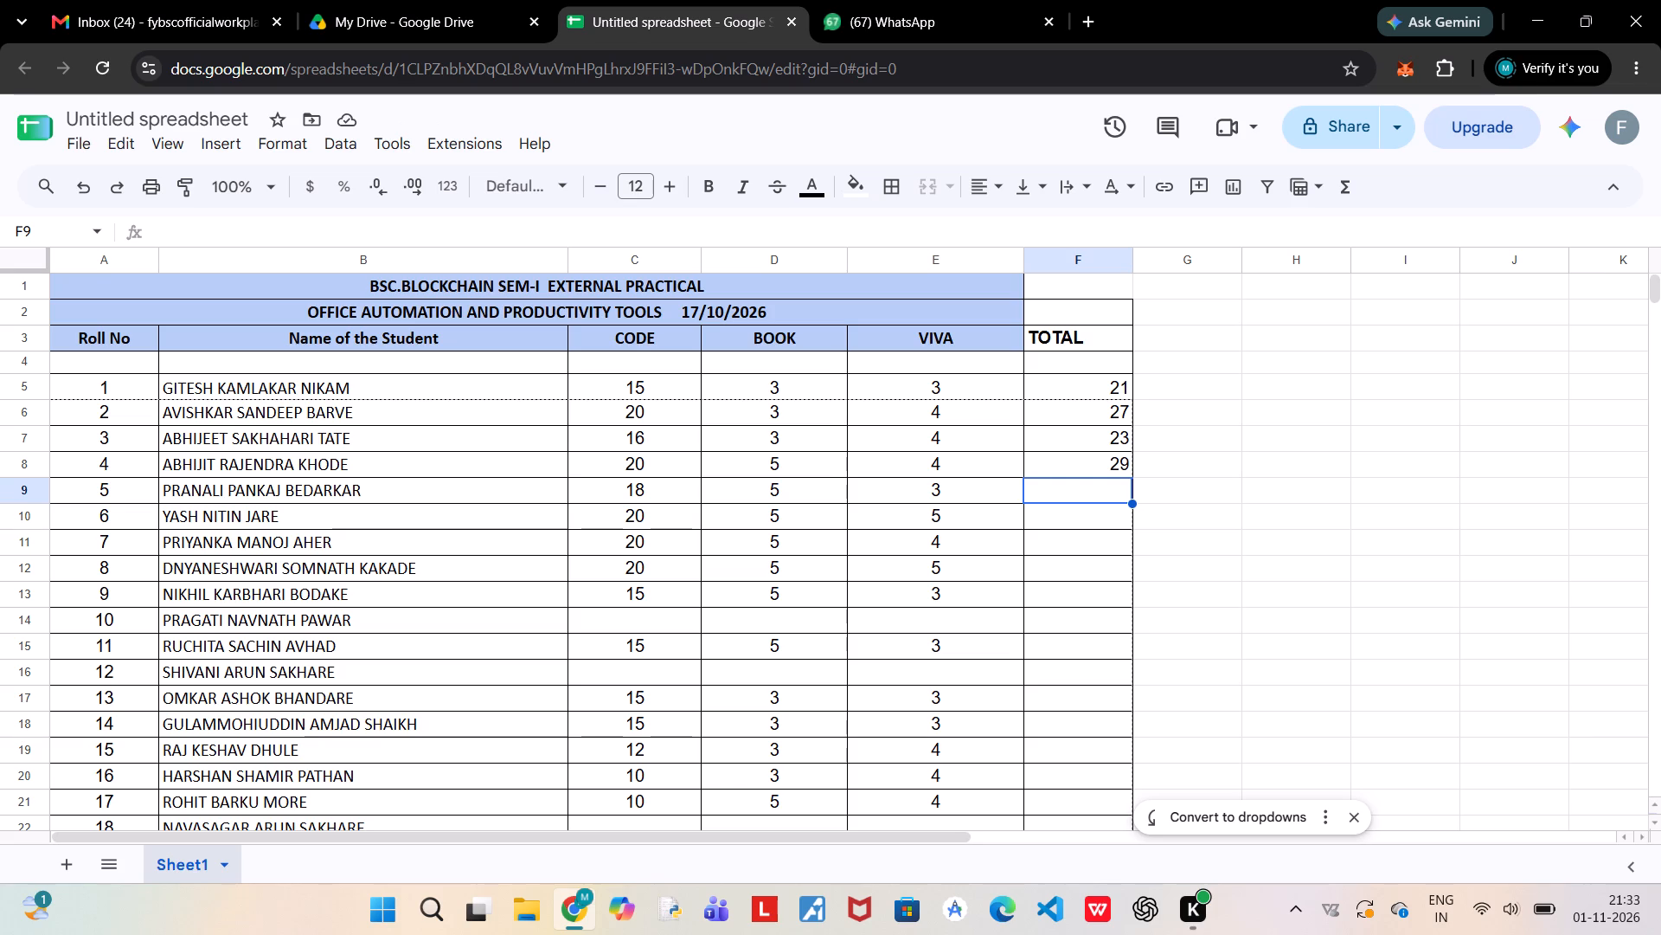
{"action": "key", "text": "2"}
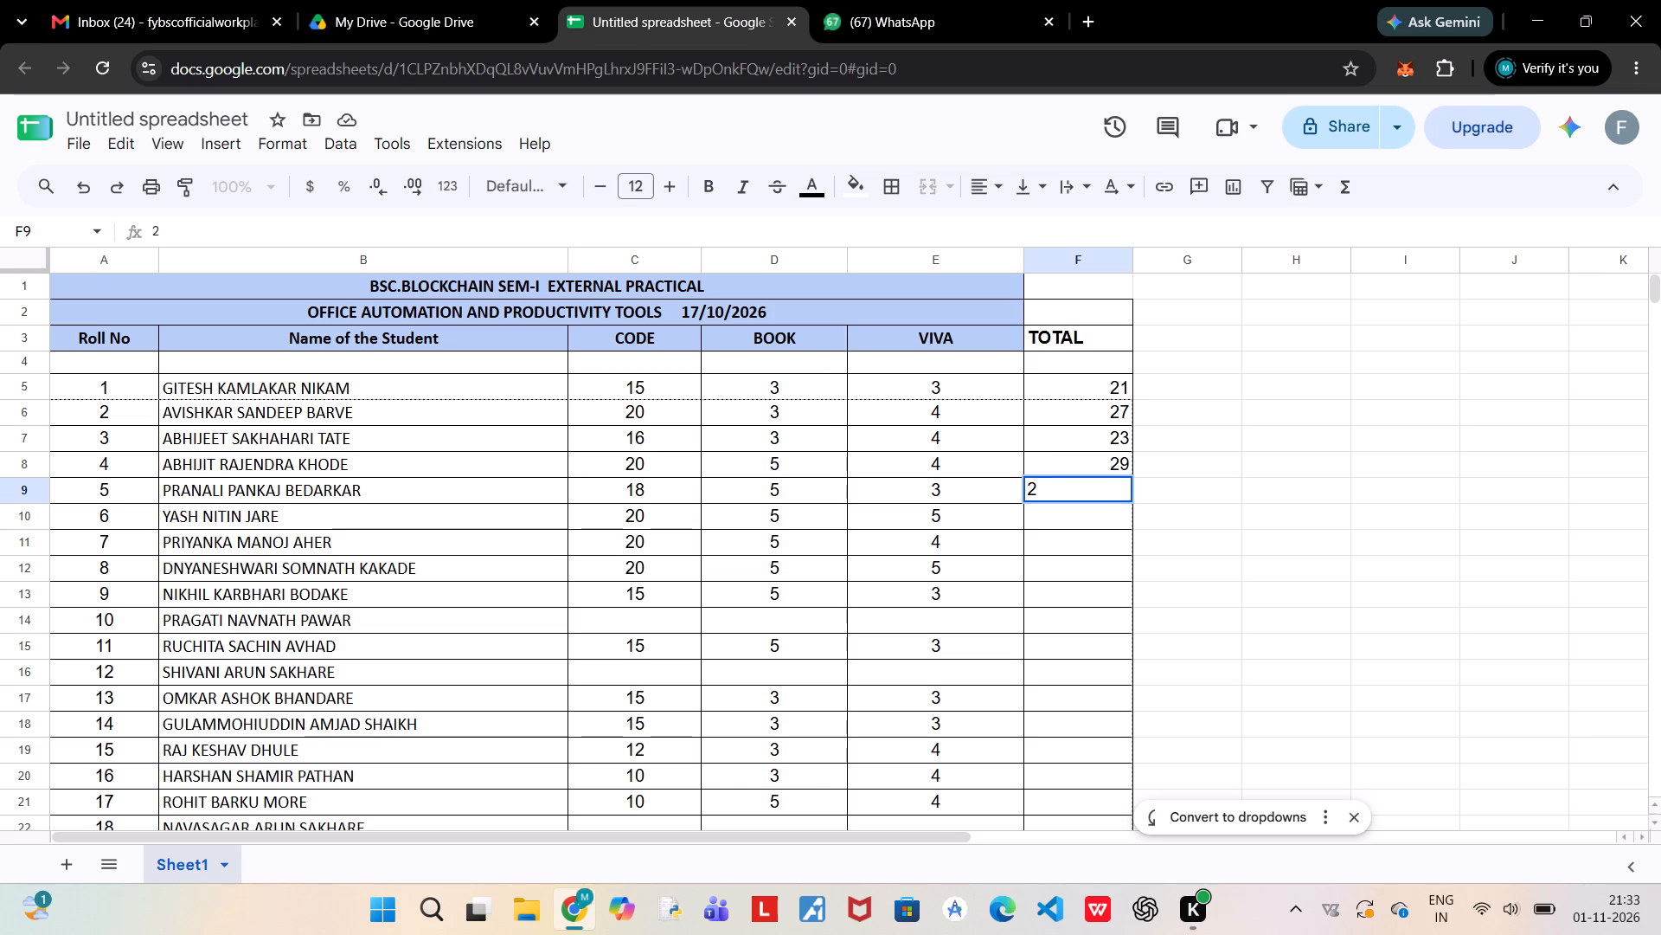
{"action": "key", "text": "6"}
{"action": "key", "text": "Down"}
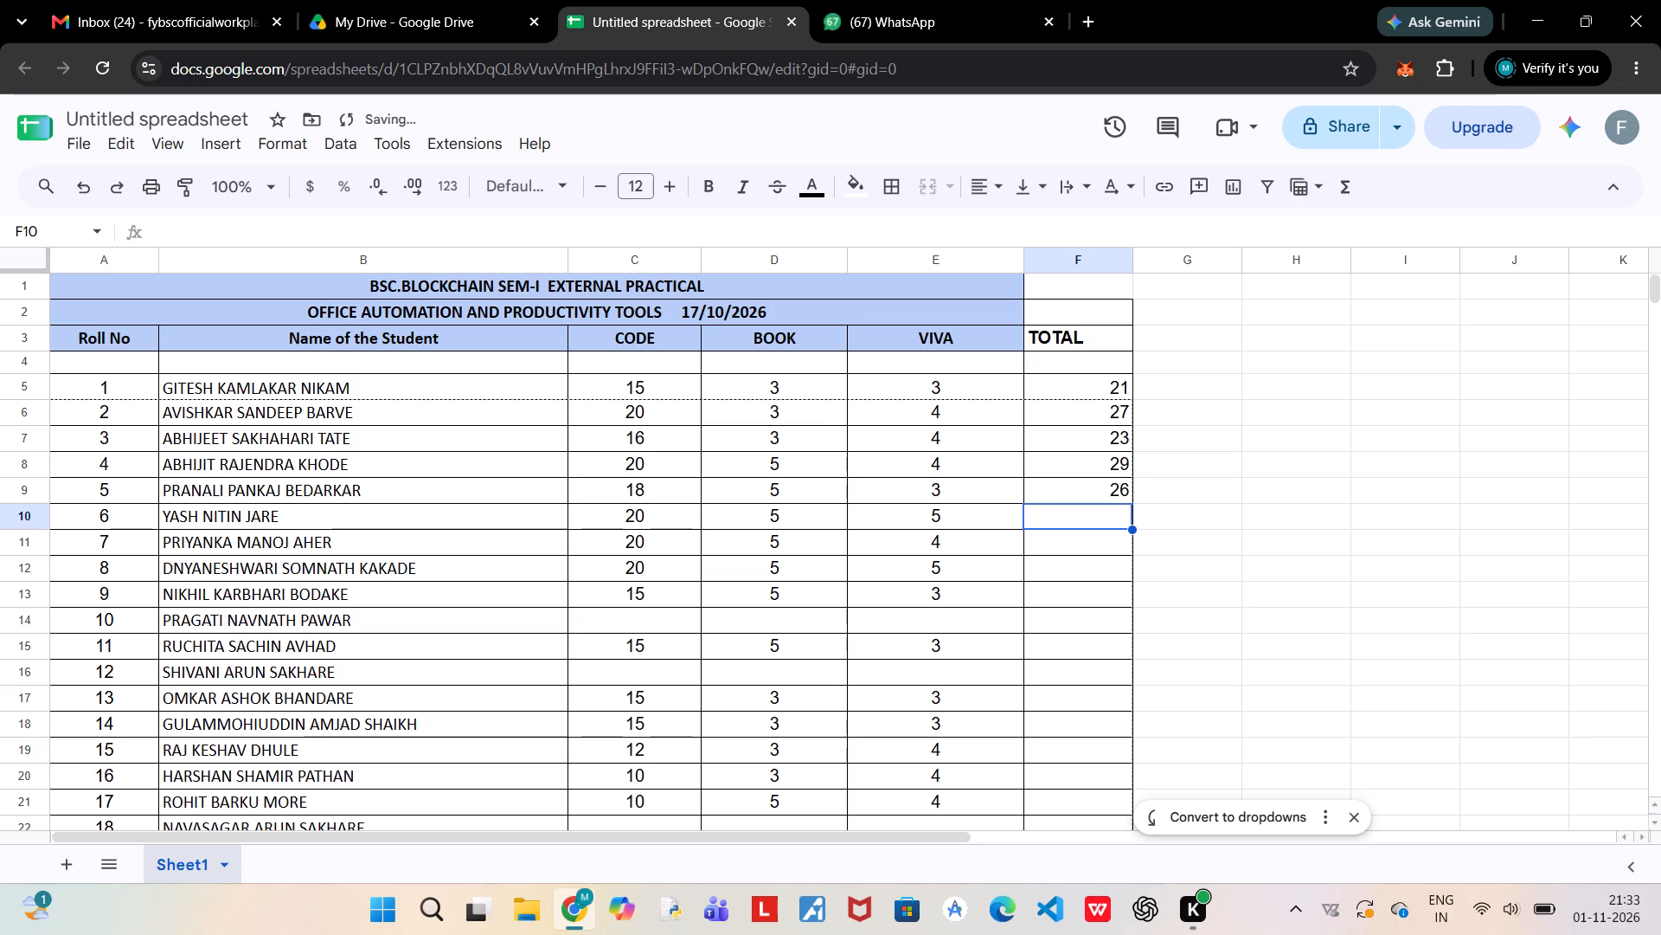
Enter the TOTAL marks for Roll Nos 6 to 9 in F10:F13: 30, 29, 30 and 23.
{"action": "type", "text": "30"}
{"action": "key", "text": "Down"}
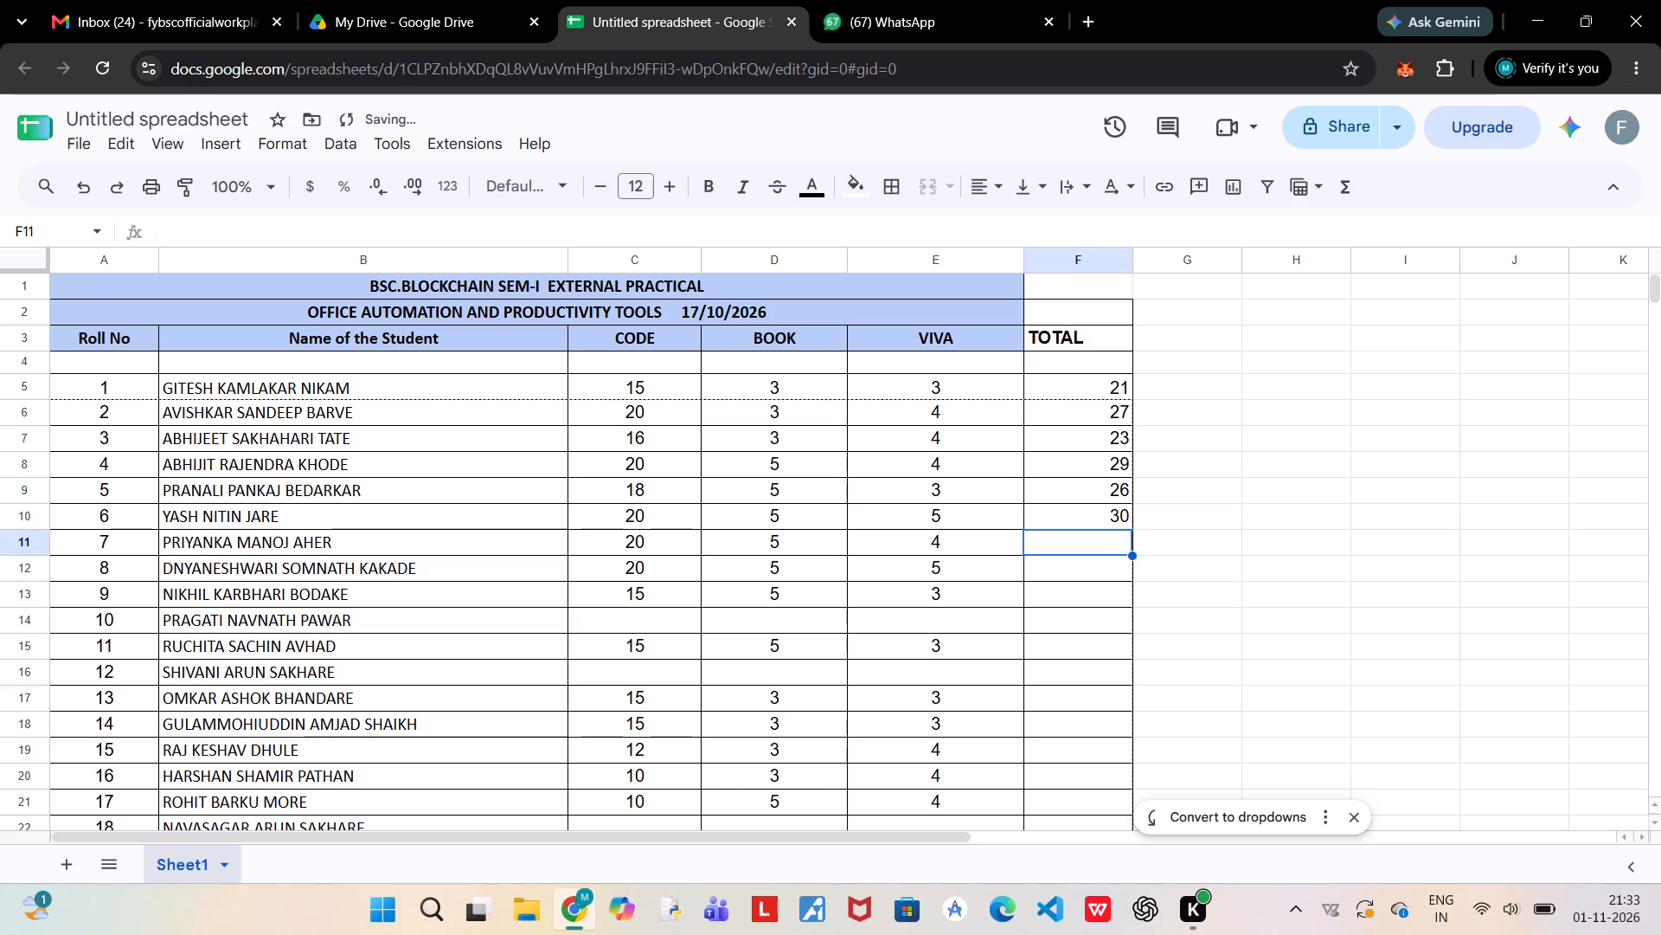
{"action": "type", "text": "29"}
{"action": "key", "text": "Down"}
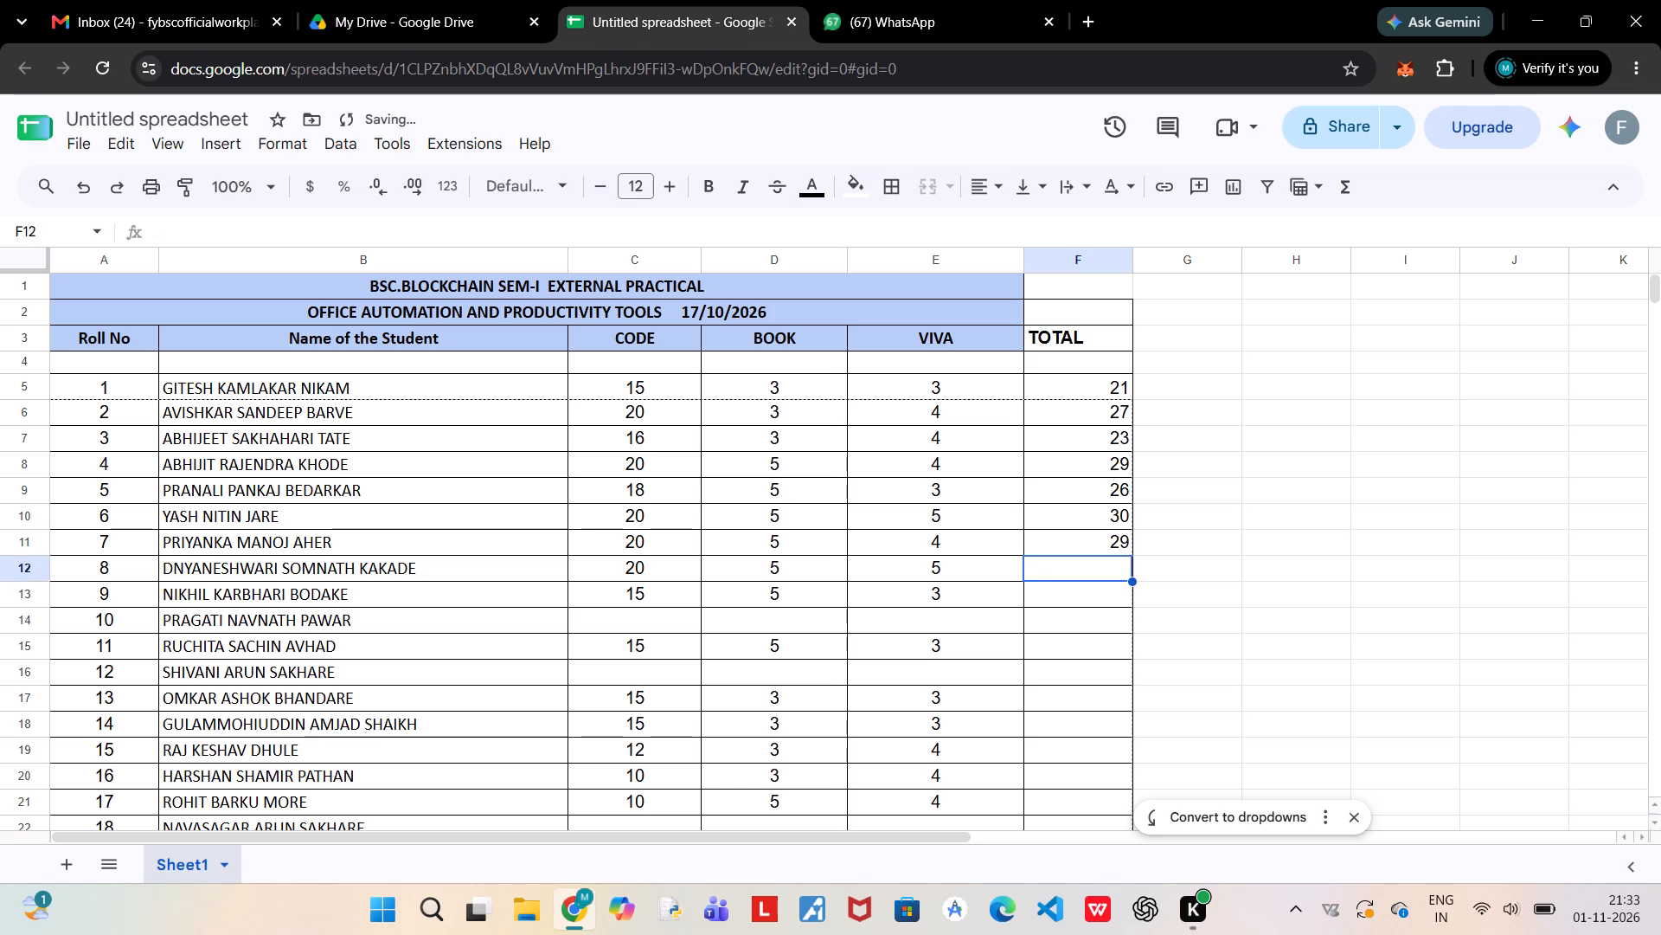
{"action": "key", "text": "2"}
{"action": "key", "text": "BackSpace"}
{"action": "type", "text": "30"}
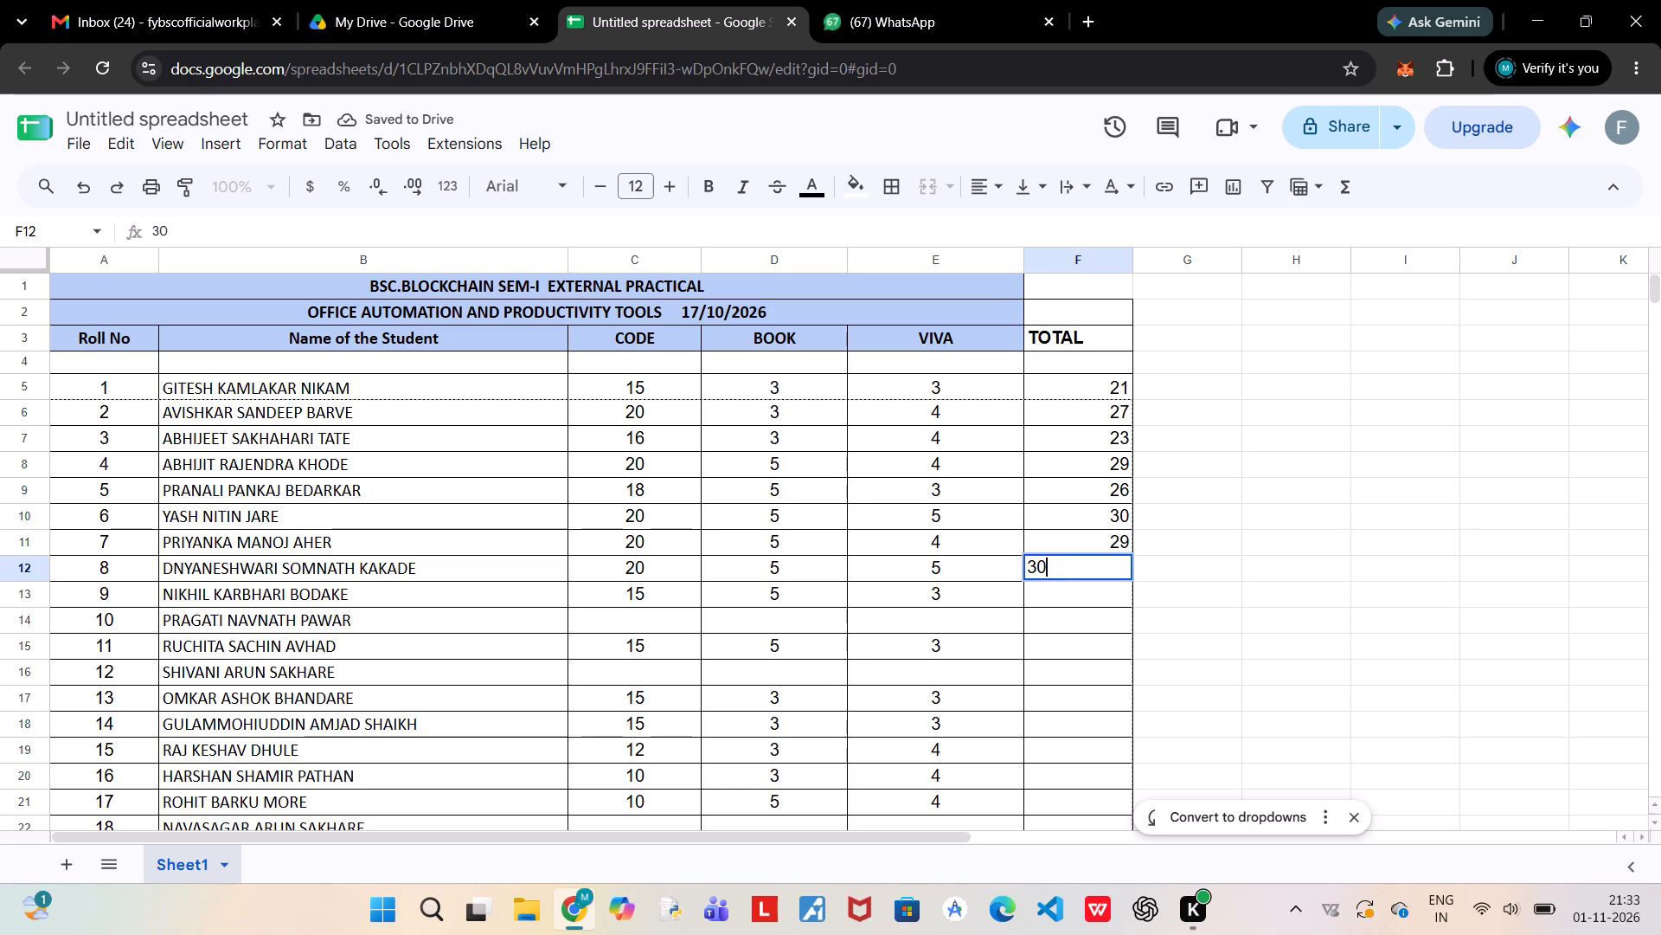
{"action": "key", "text": "Down"}
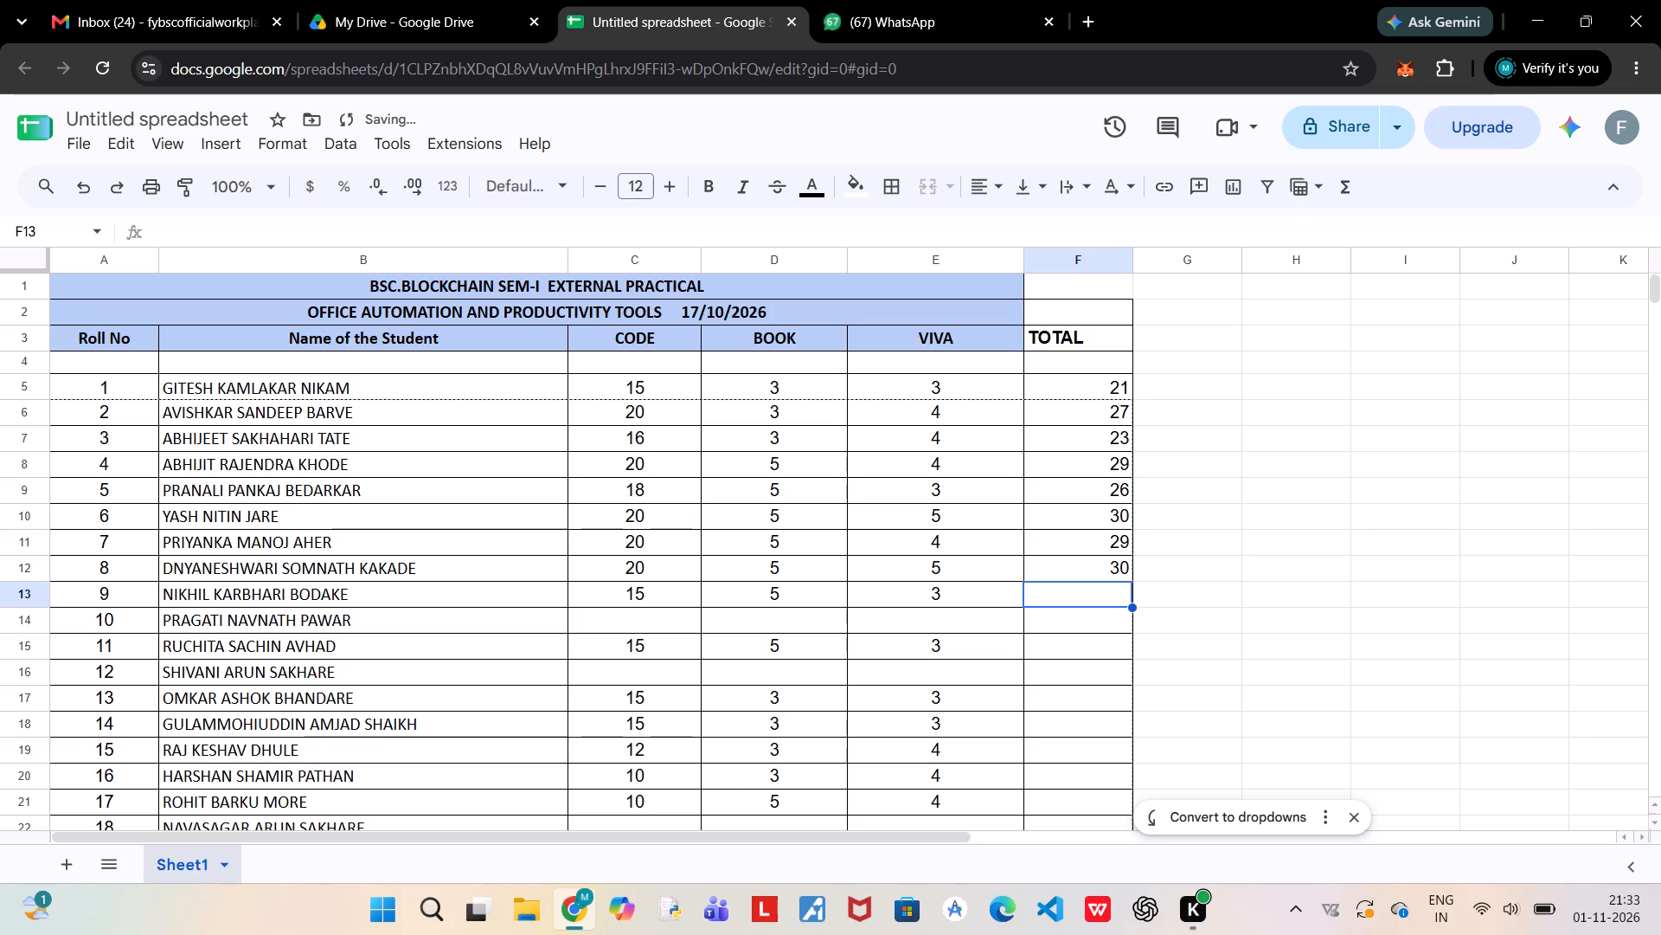
{"action": "type", "text": "23"}
{"action": "key", "text": "Down"}
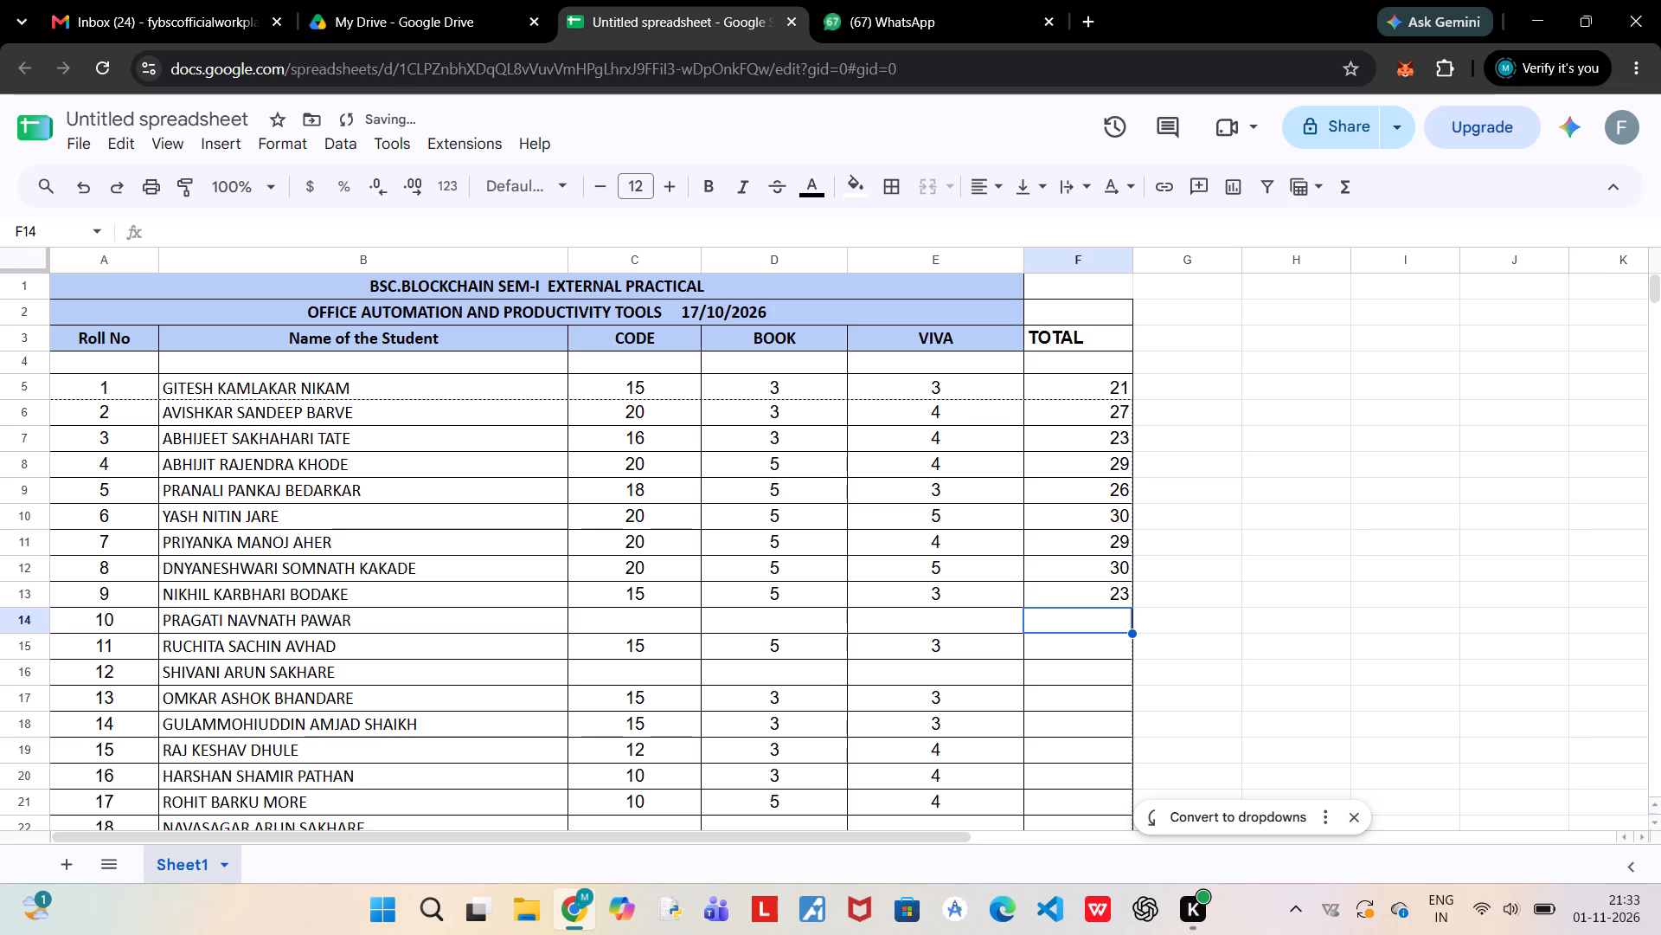
Skipping Roll Nos 10 and 12, enter TOTAL 23 for Roll No 11 and 21 for Roll Nos 13 and 14.
{"action": "key", "text": "Down"}
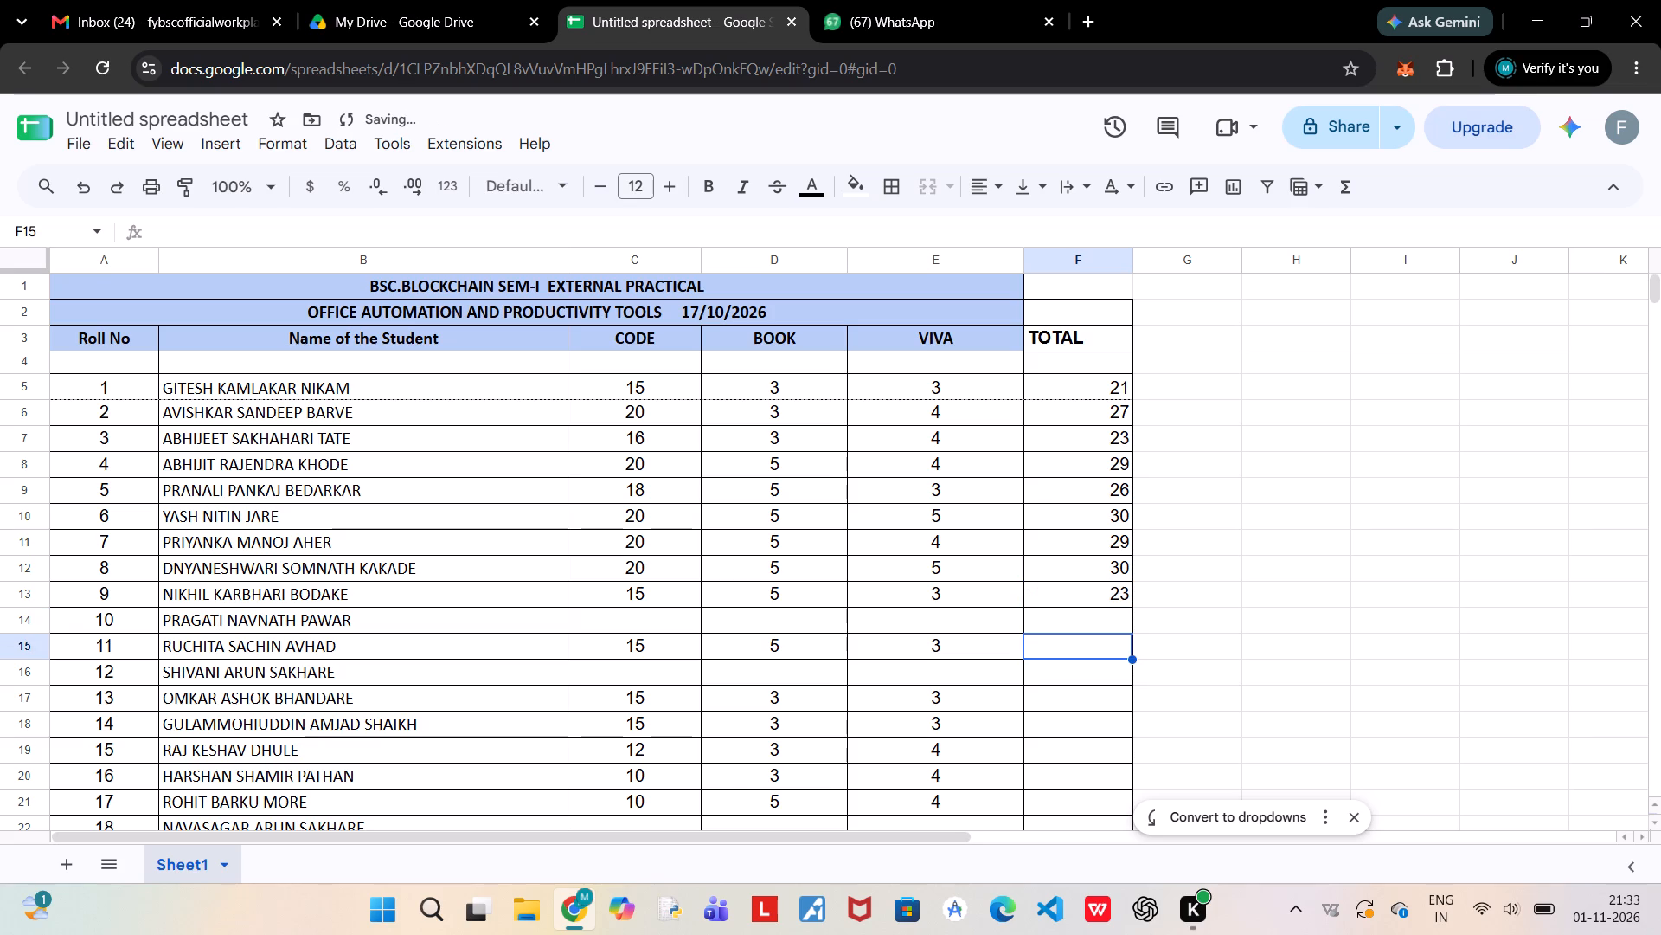
{"action": "type", "text": "23"}
{"action": "key", "text": "Down"}
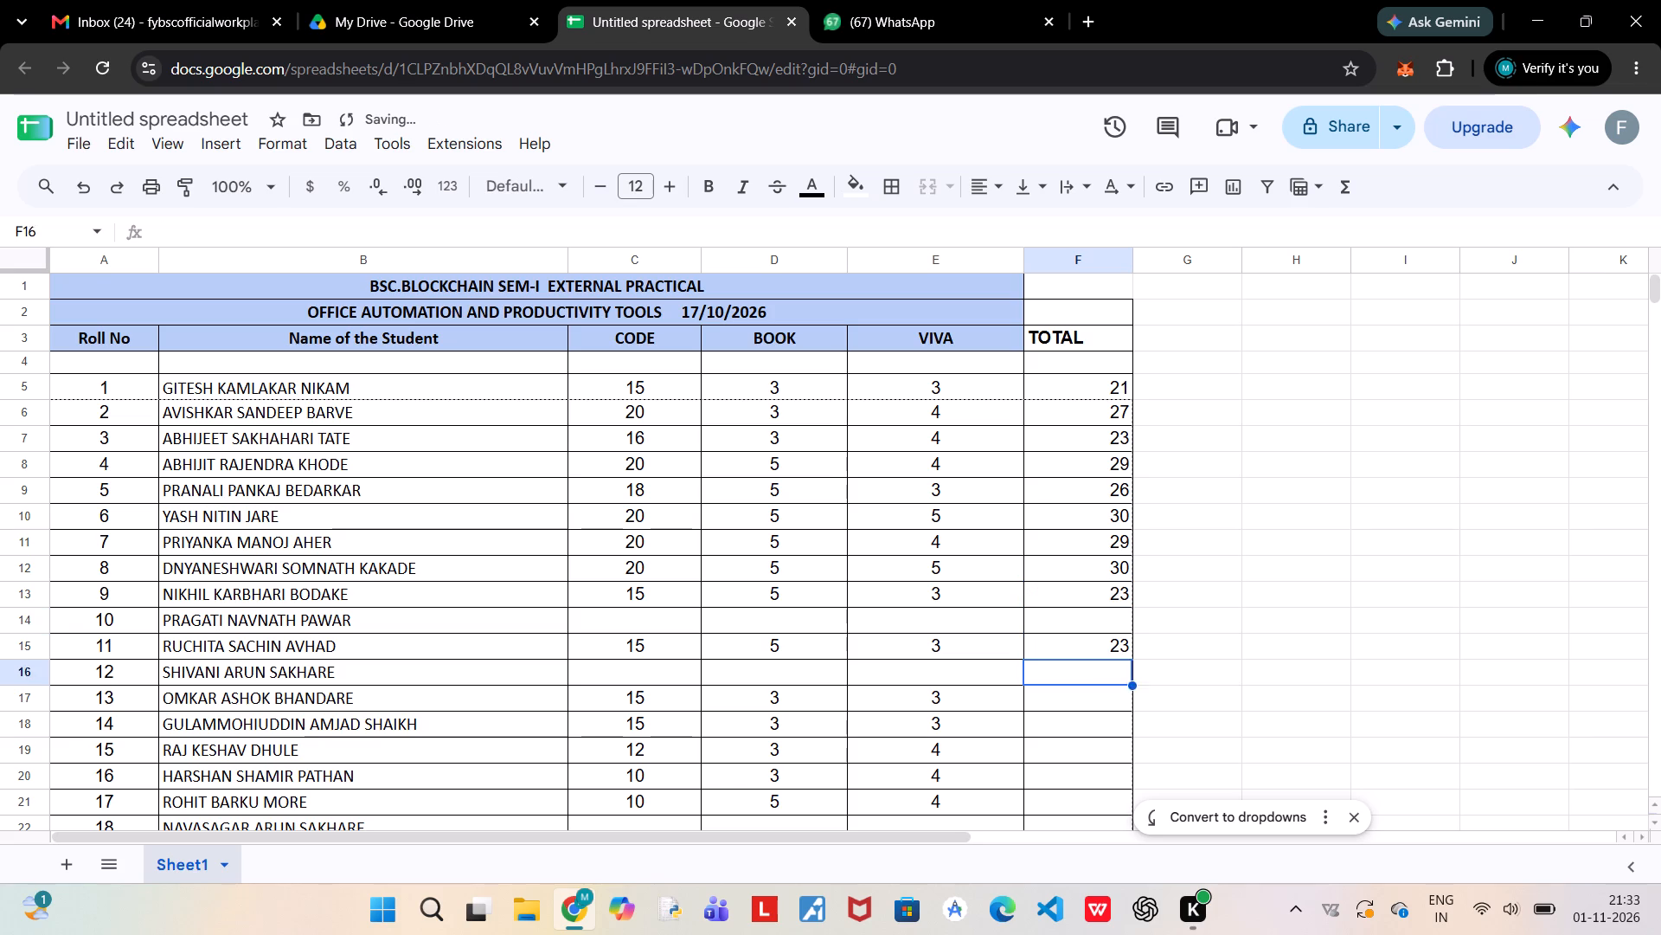
{"action": "key", "text": "Down"}
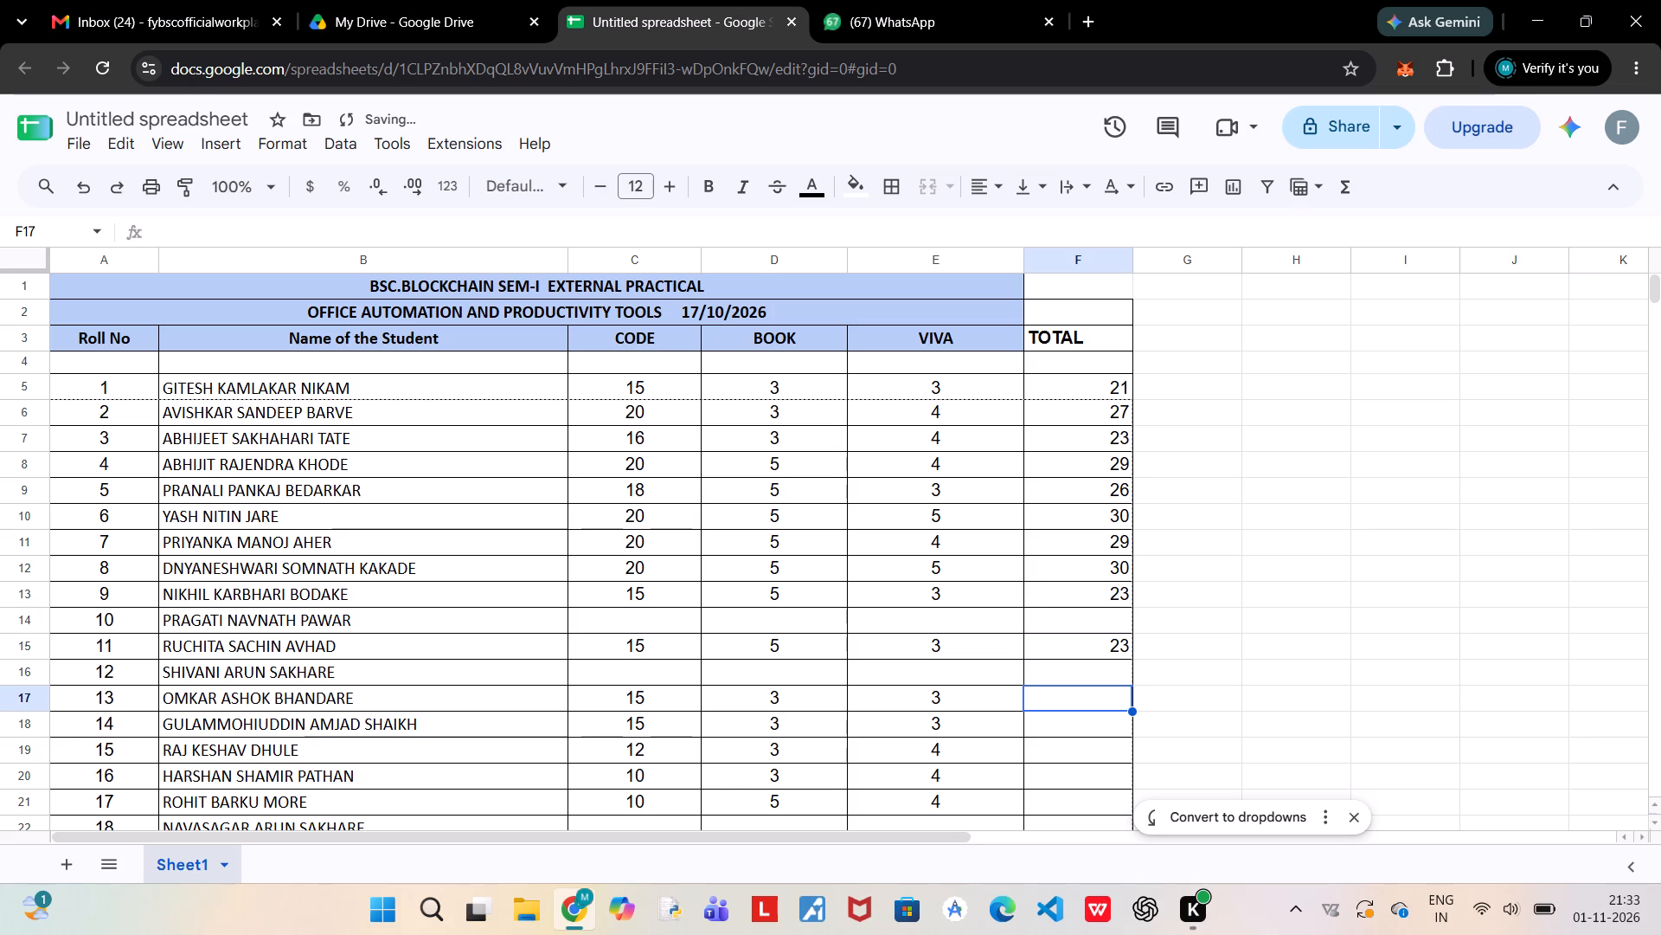
{"action": "type", "text": "21"}
{"action": "key", "text": "Down"}
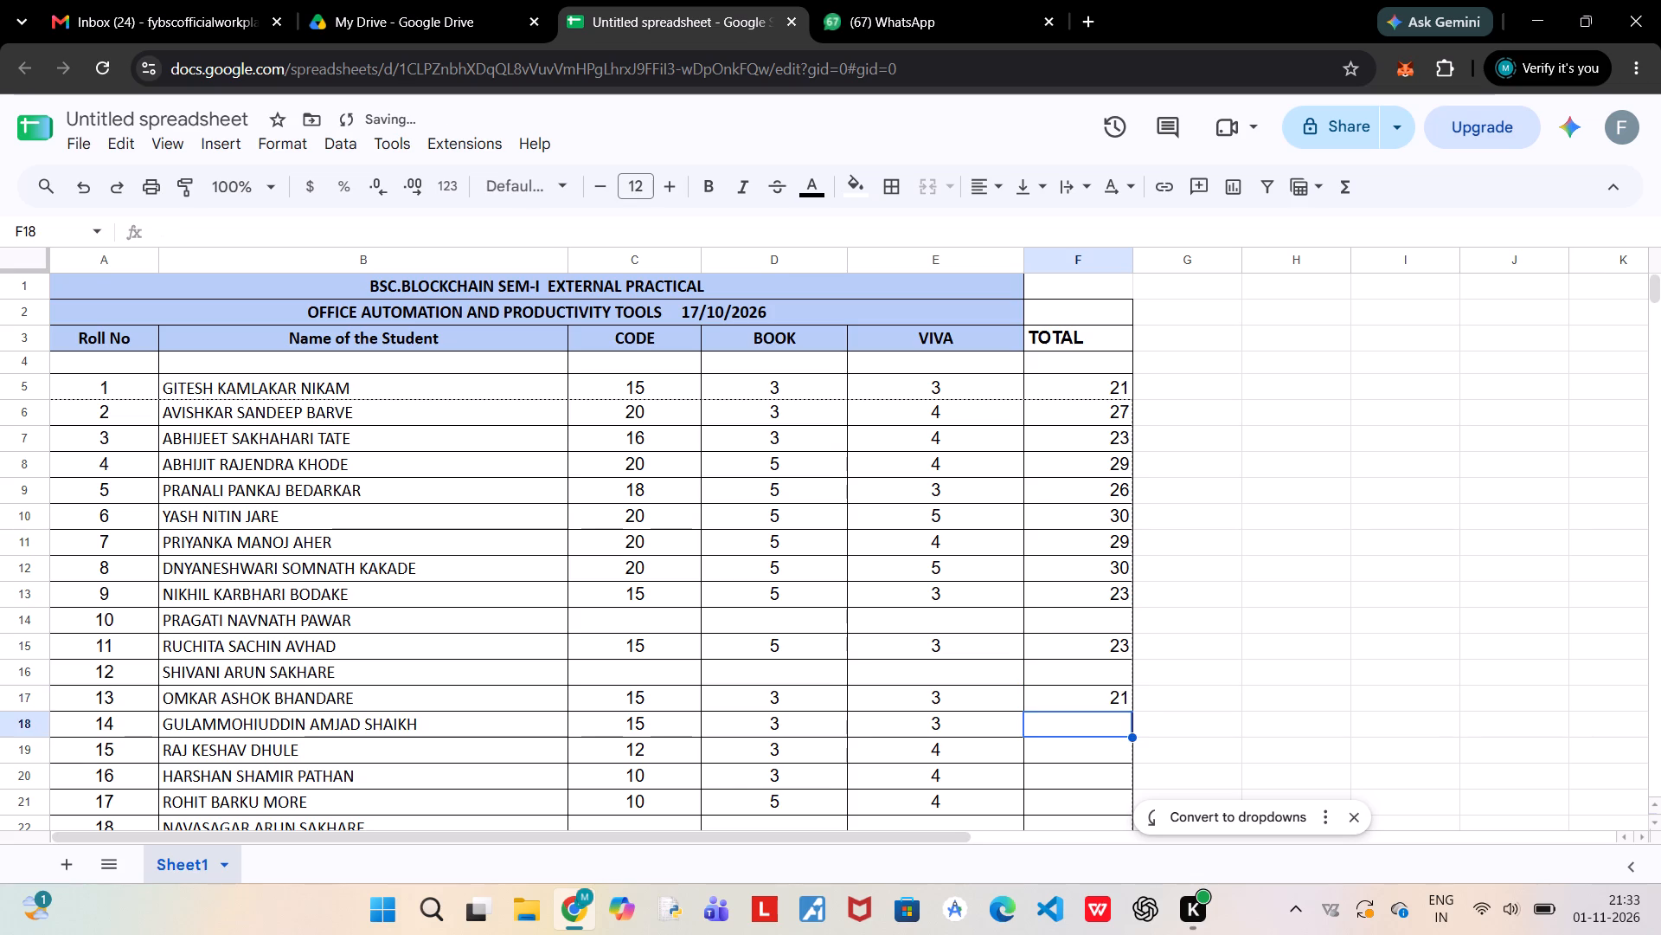
{"action": "type", "text": "21"}
{"action": "key", "text": "Down"}
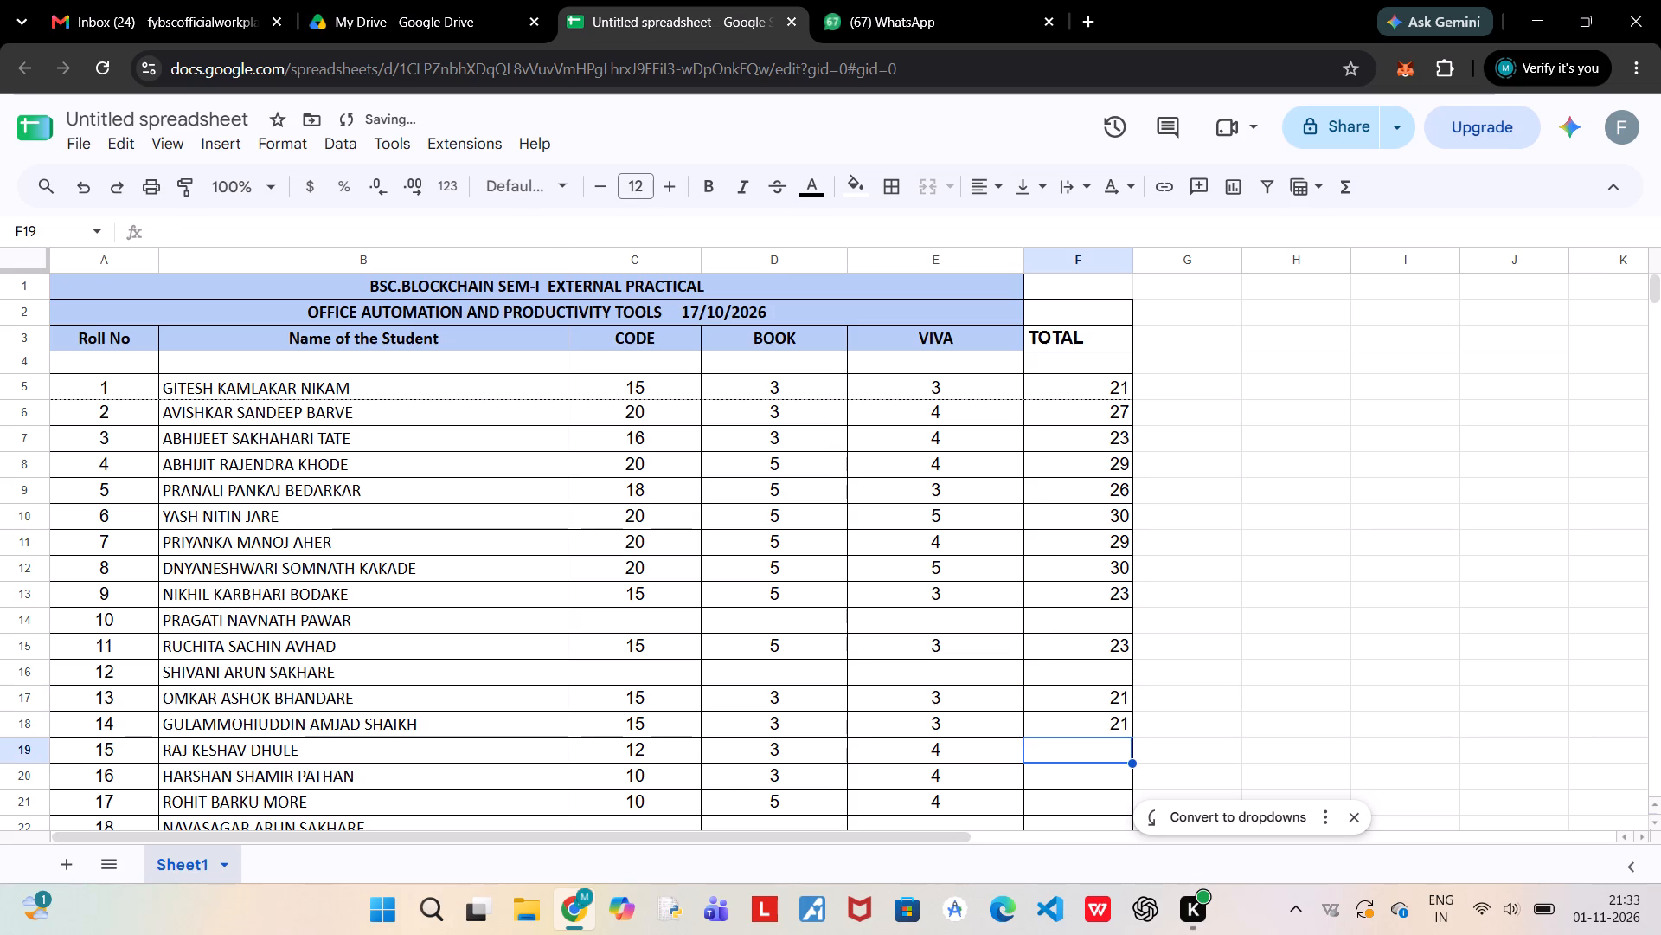
Enter the TOTAL marks for Roll Nos 15 to 17 in F19:F21: 19, 17 and 19.
{"action": "type", "text": "19"}
{"action": "key", "text": "Down"}
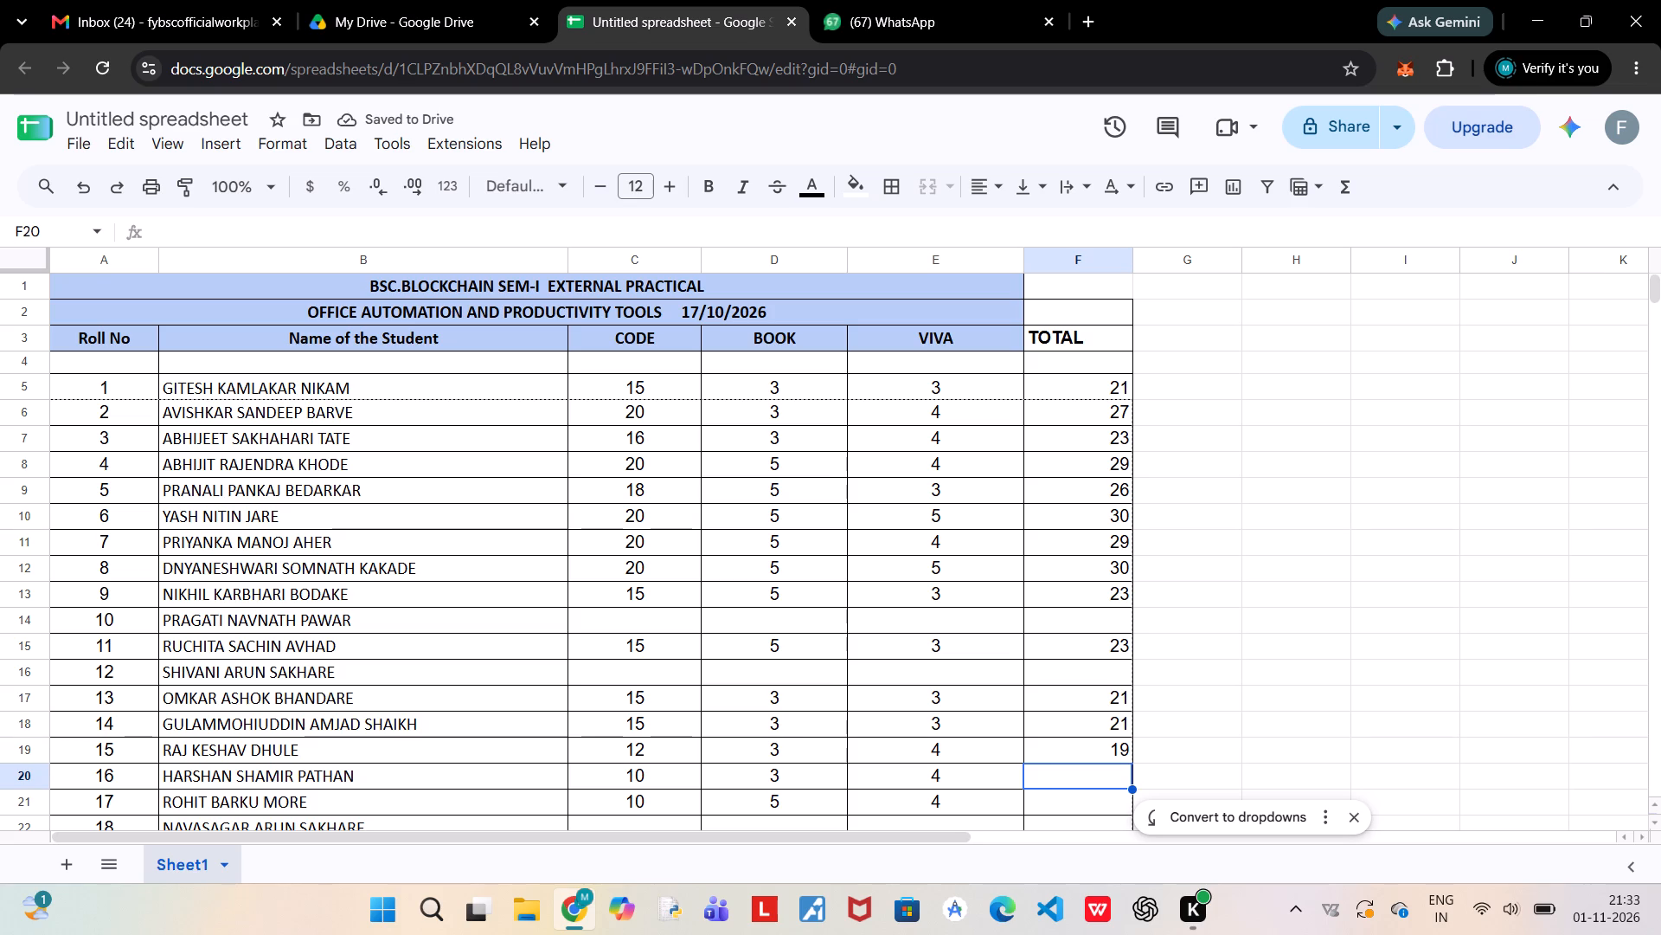
{"action": "type", "text": "17"}
{"action": "key", "text": "Down"}
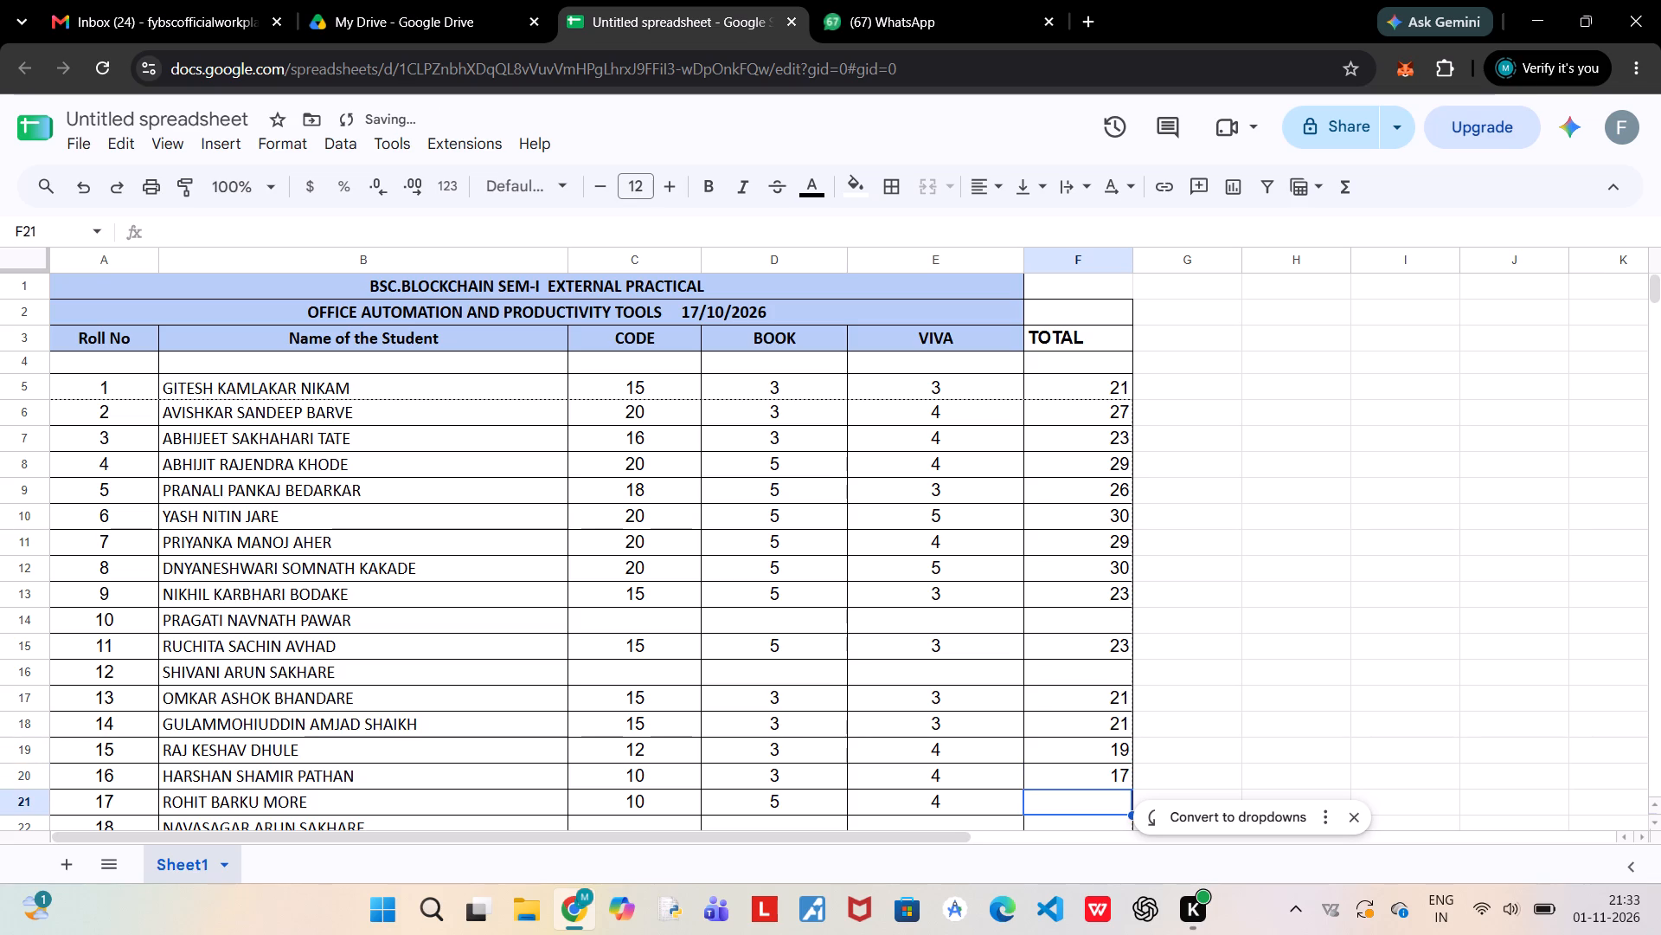
{"action": "type", "text": "19"}
{"action": "key", "text": "Down"}
Skip Roll No 18 and enter the TOTAL marks for Roll Nos 19 to 22 in F23:F26: 21, 24, 29 and 27.
{"action": "key", "text": "Down"}
{"action": "key", "text": "Down"}
{"action": "key", "text": "Up"}
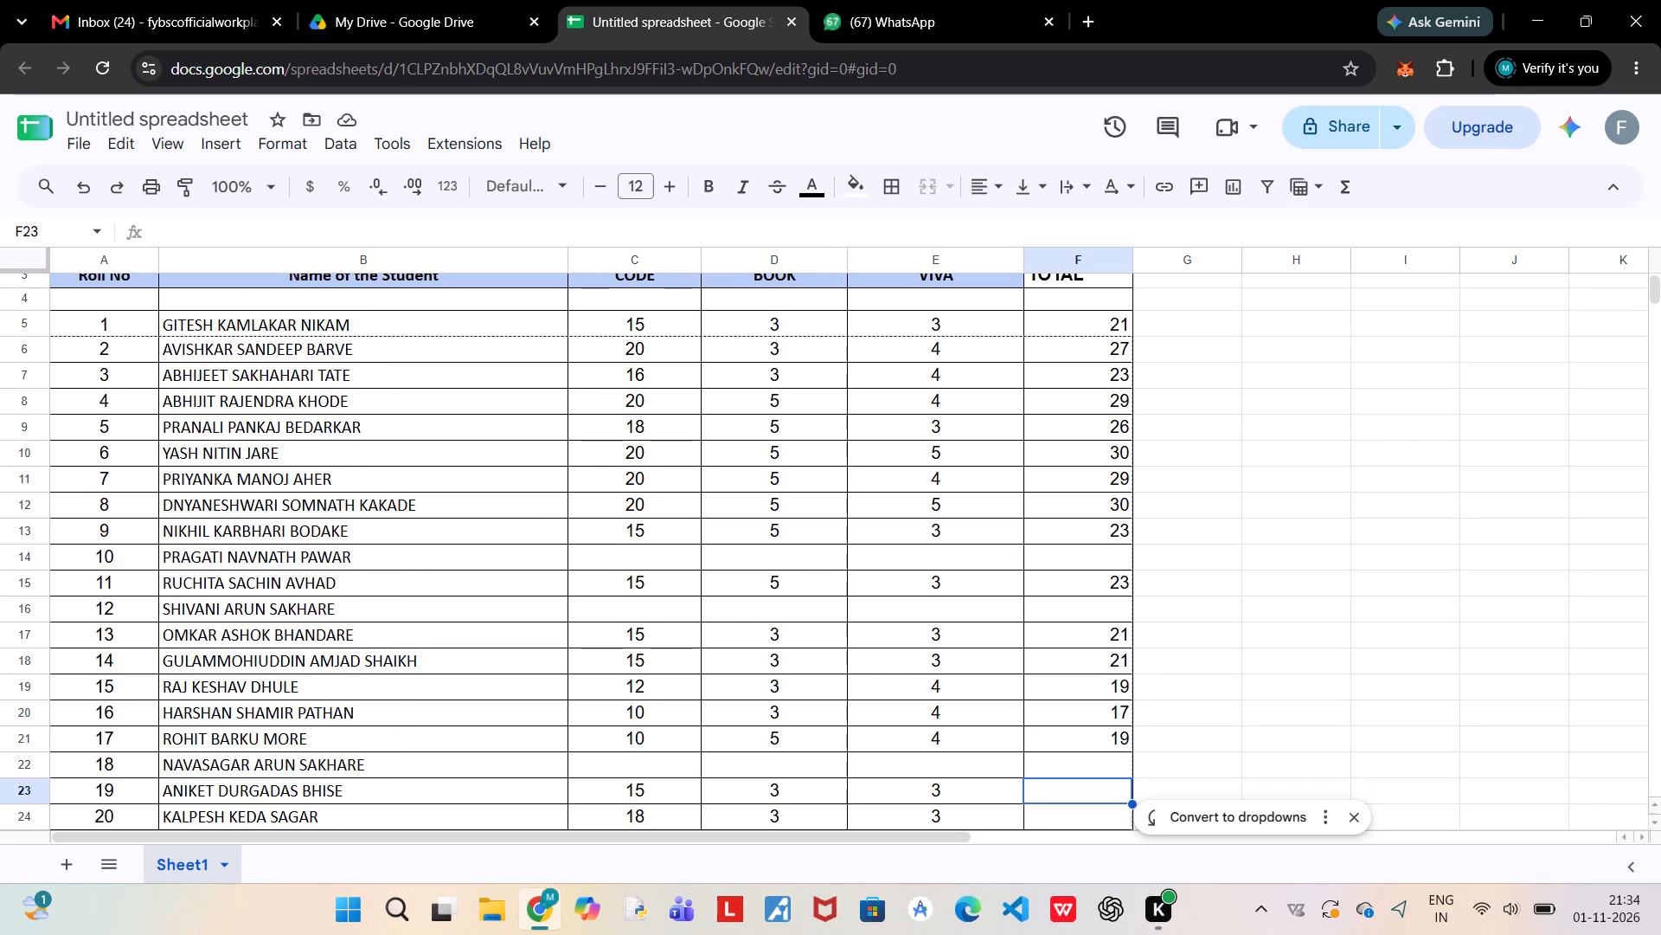
{"action": "type", "text": "21"}
{"action": "key", "text": "Down"}
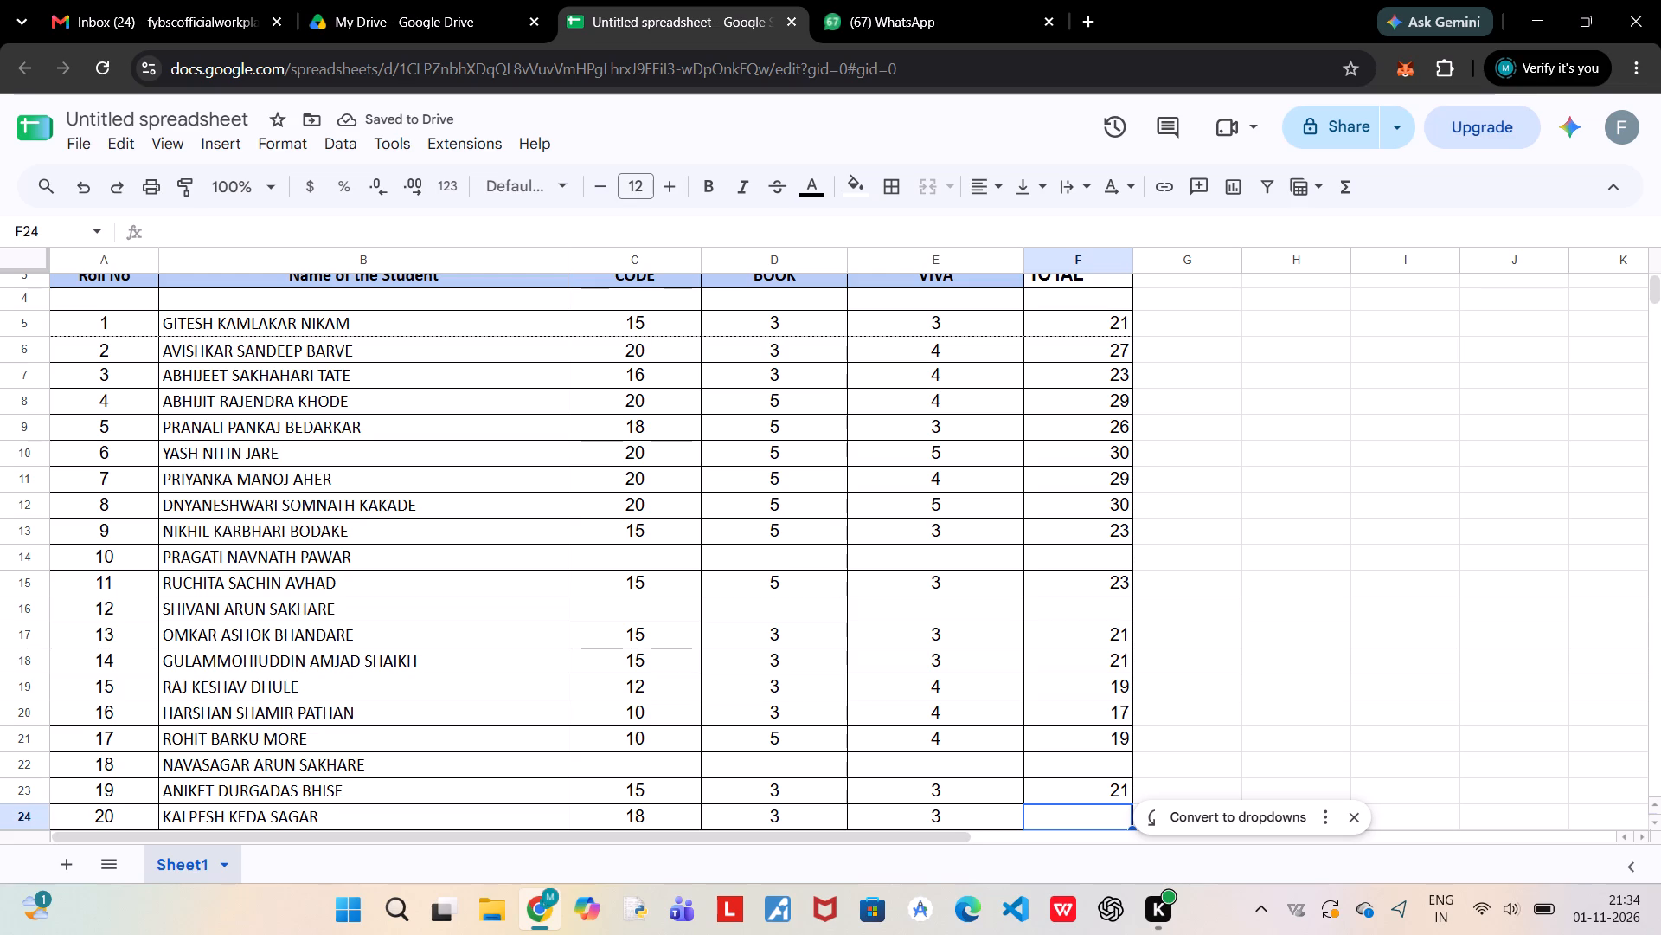
{"action": "type", "text": "24"}
{"action": "key", "text": "Down"}
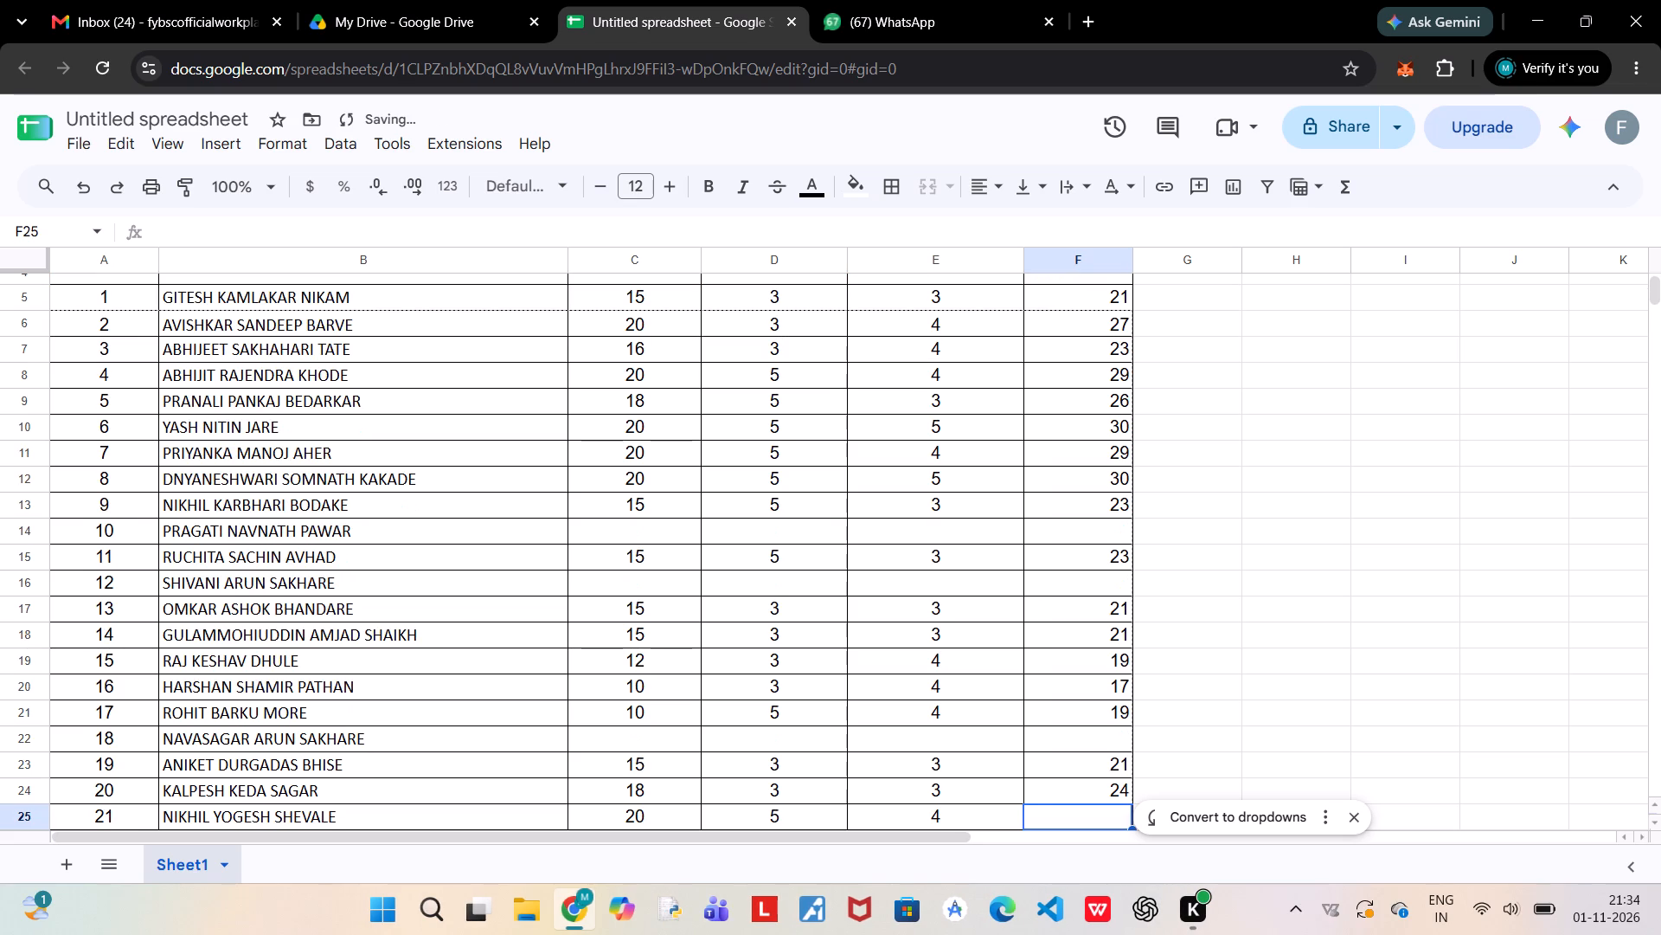
{"action": "type", "text": "29"}
{"action": "key", "text": "Down"}
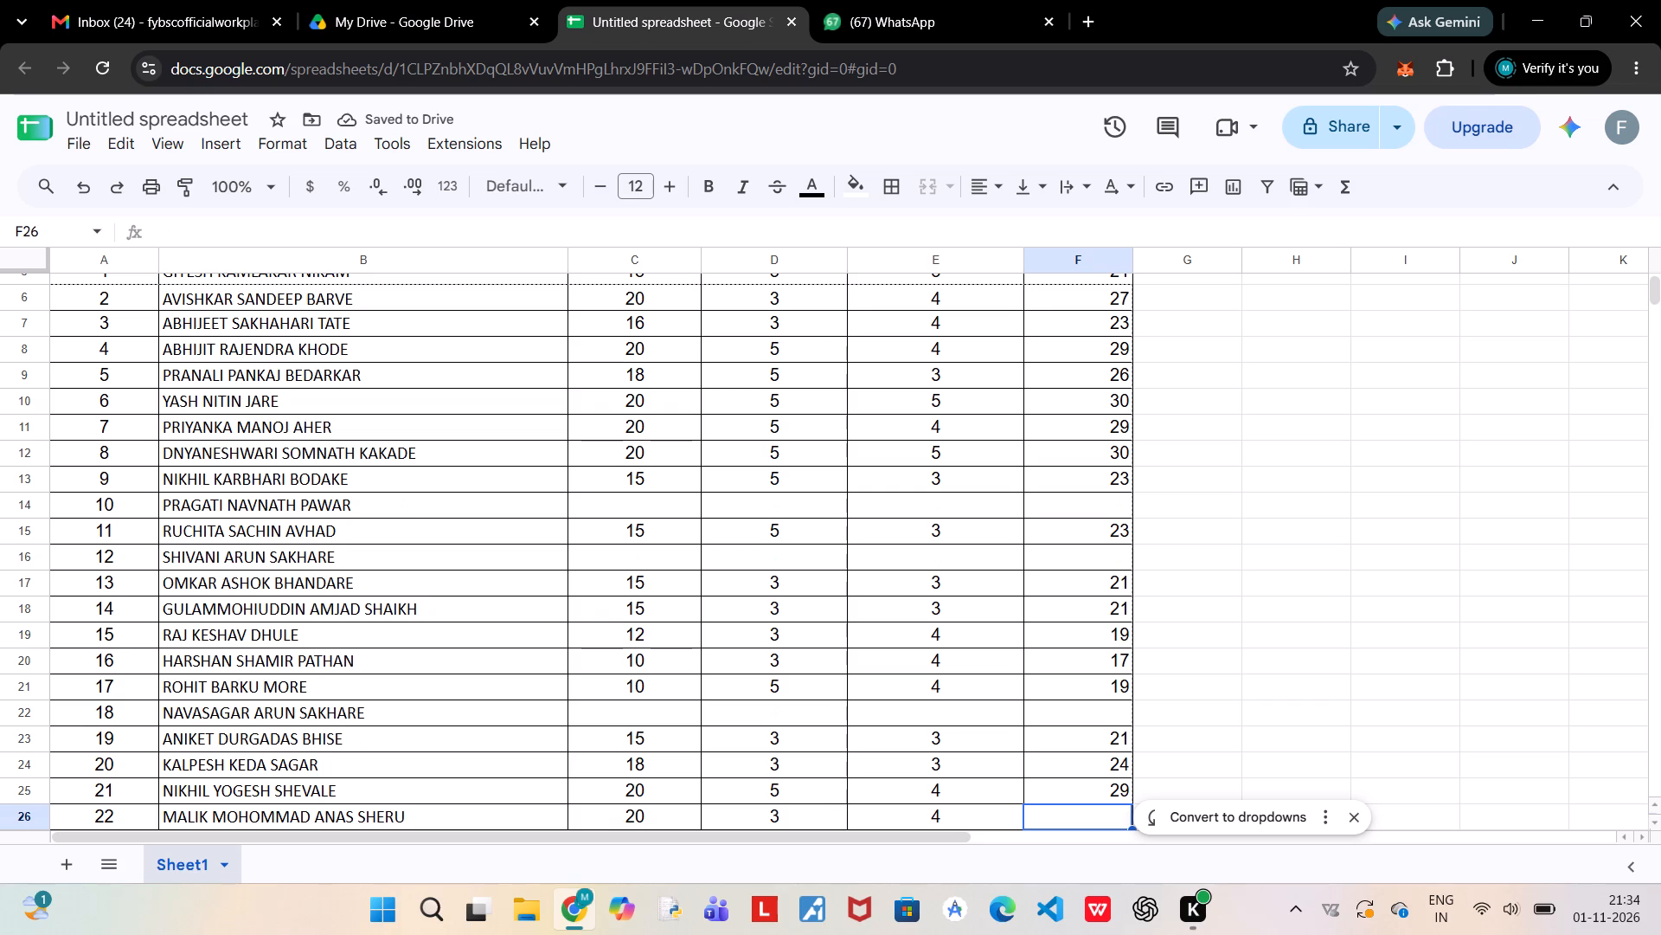
{"action": "type", "text": "27"}
{"action": "key", "text": "Down"}
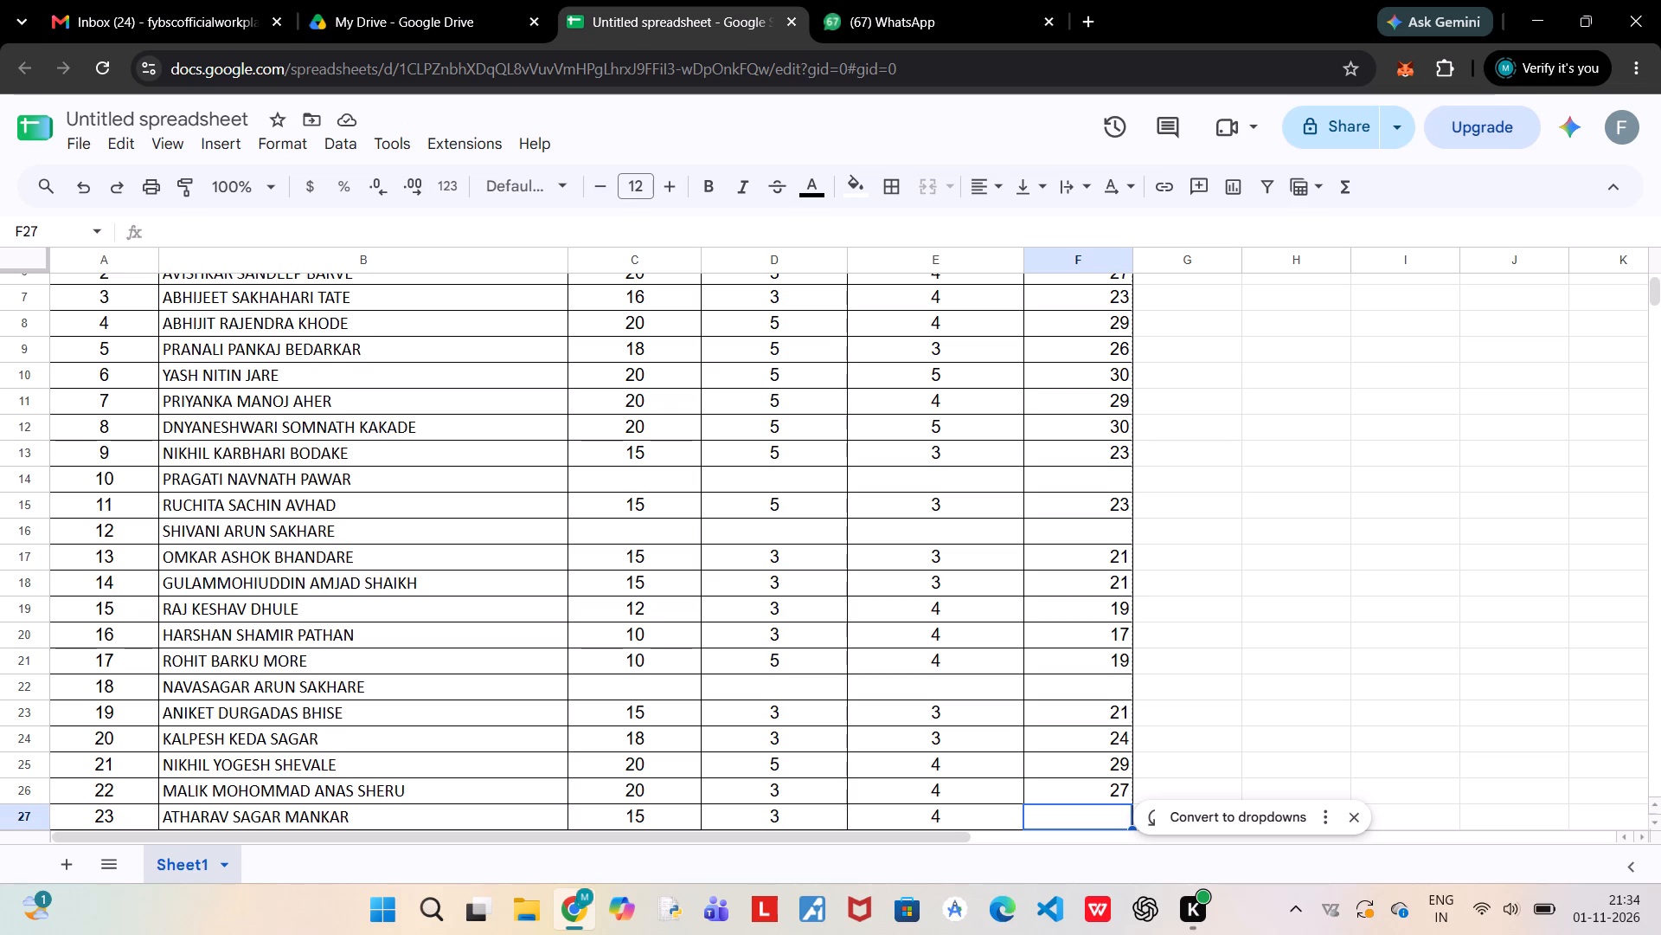
Enter TOTAL 22, 24 and 17 for Roll Nos 23 to 25, skip Roll No 26, and enter 21 for Roll No 27.
{"action": "type", "text": "22"}
{"action": "key", "text": "Down"}
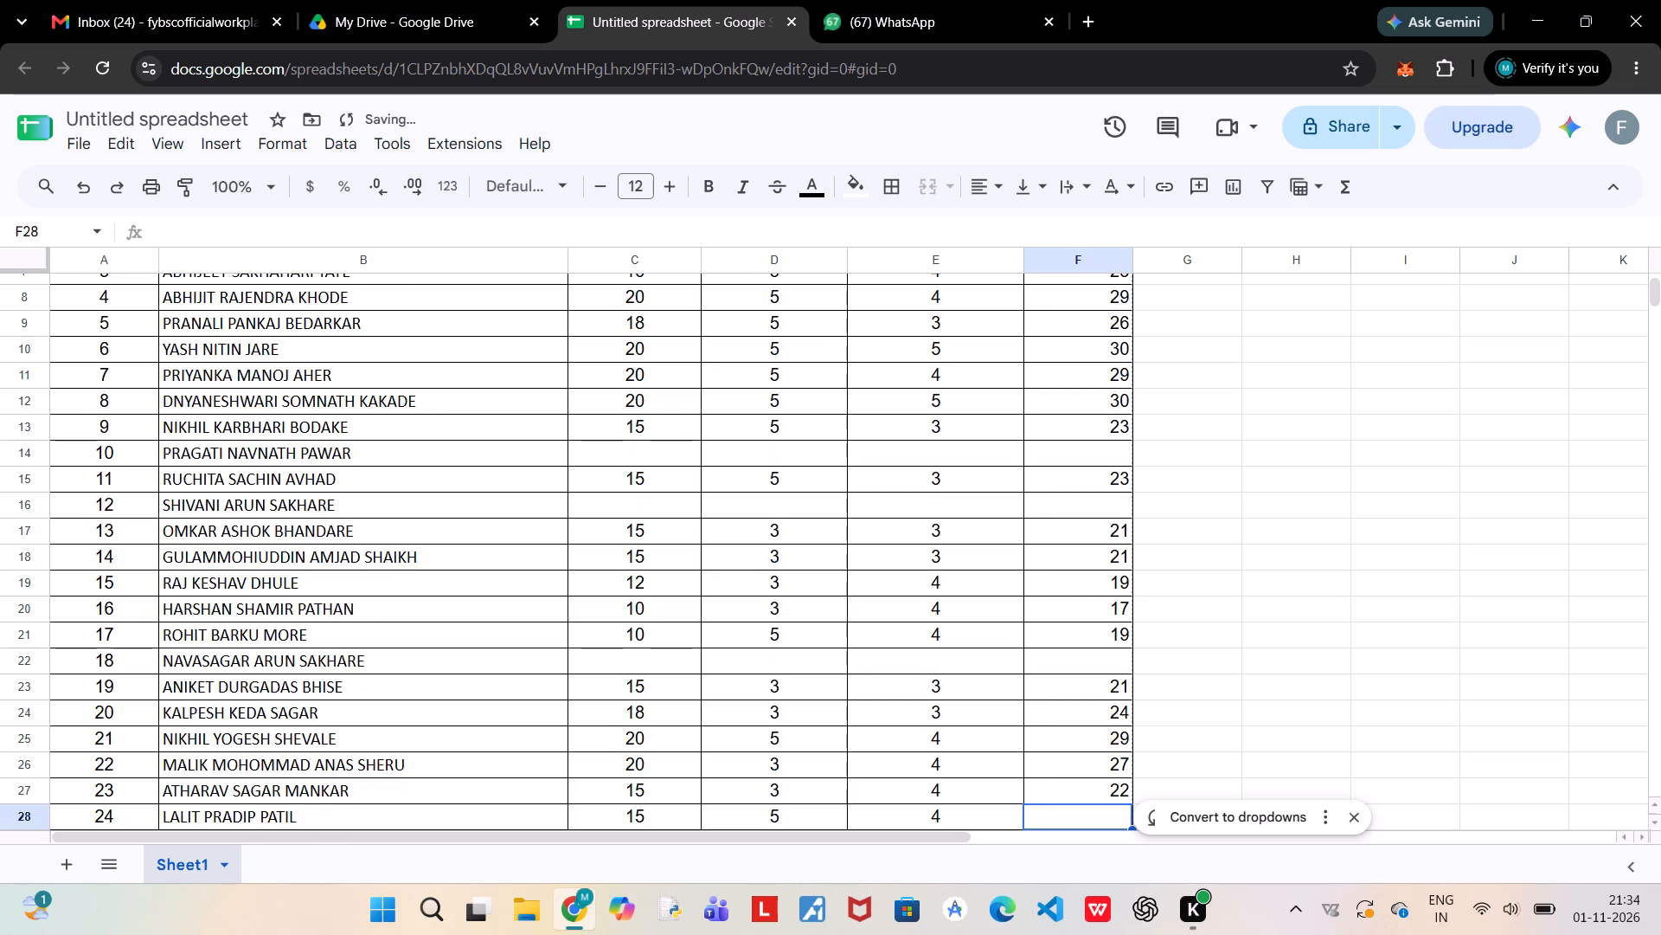
{"action": "type", "text": "24"}
{"action": "key", "text": "Down"}
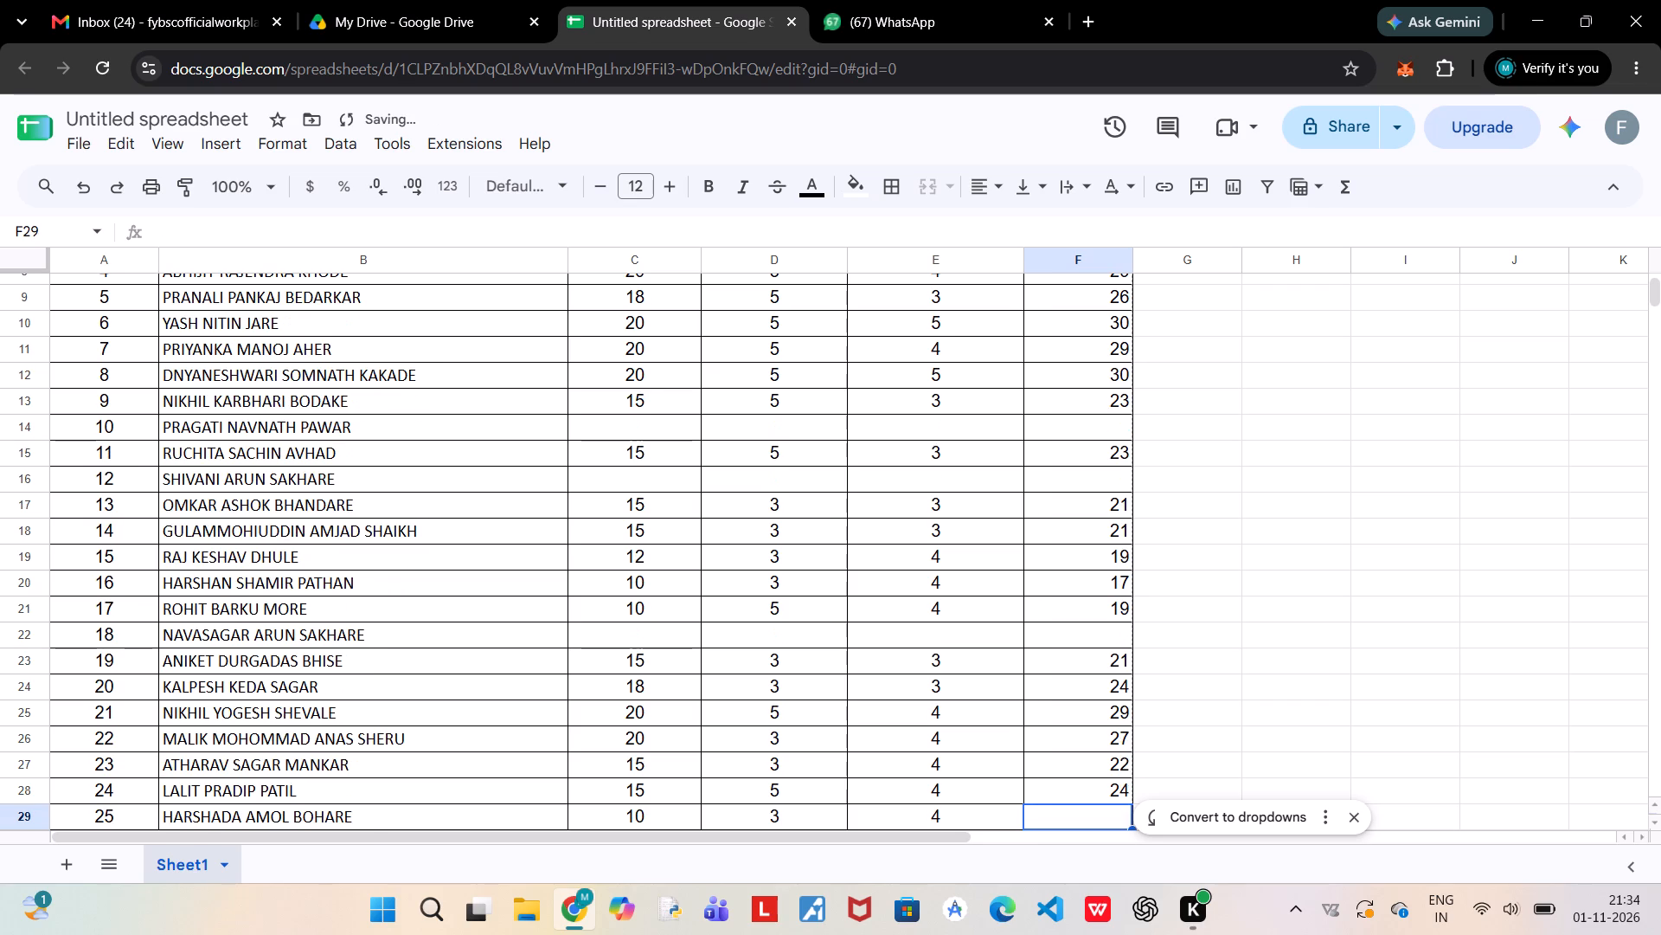
{"action": "type", "text": "17"}
{"action": "key", "text": "Down"}
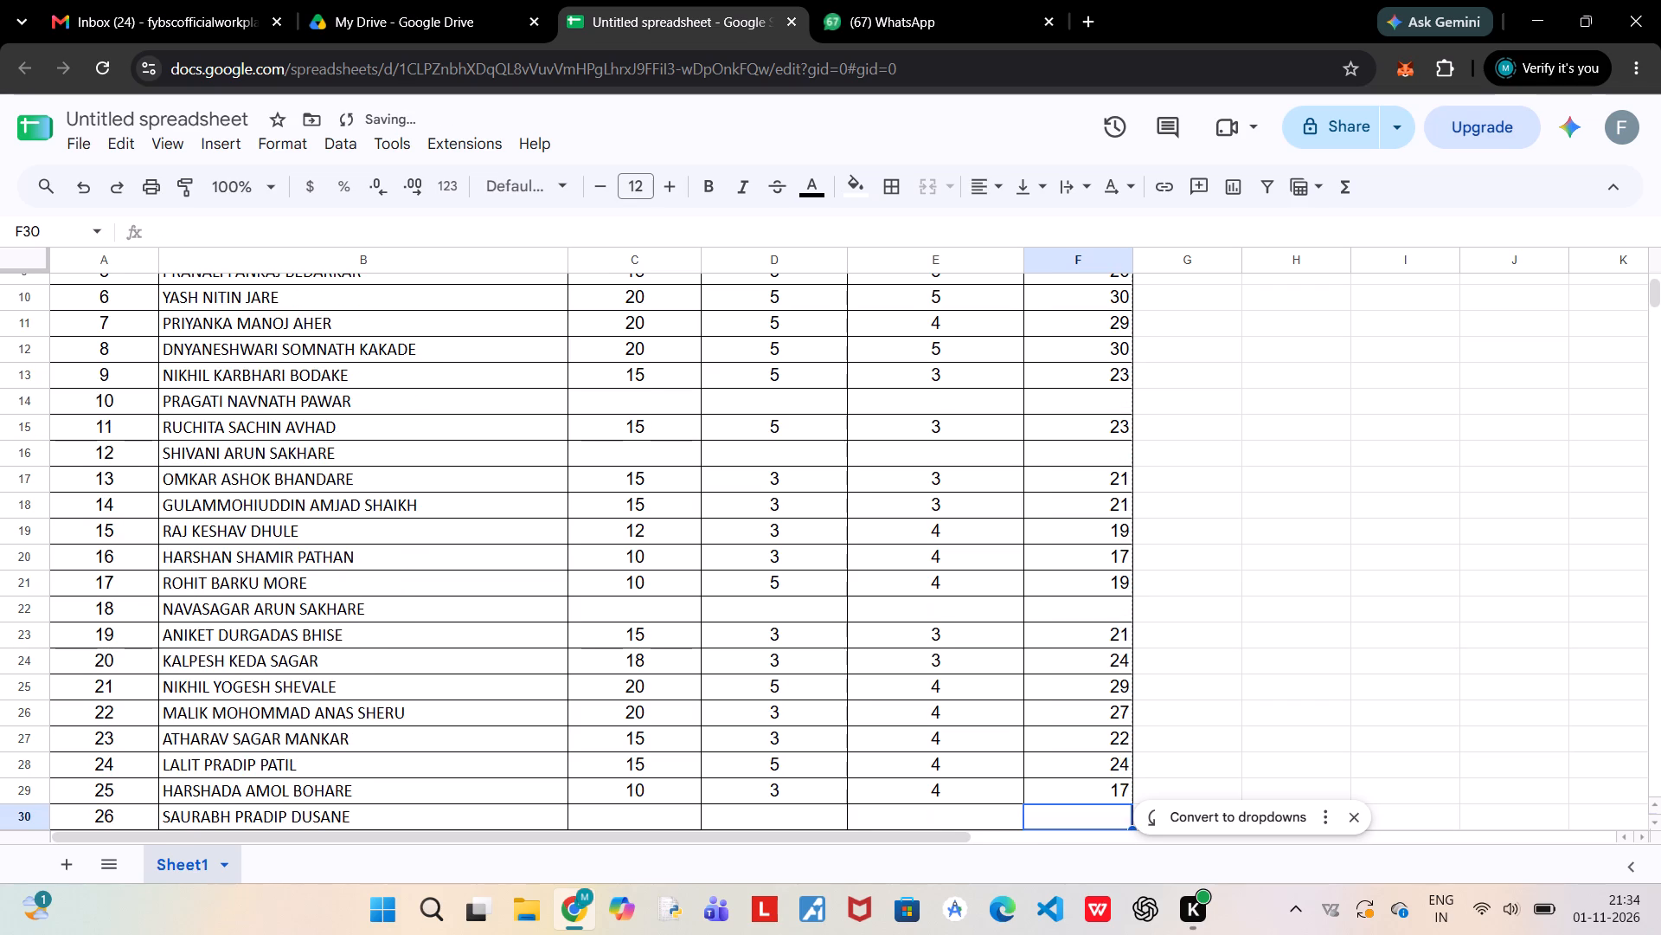
{"action": "key", "text": "Down"}
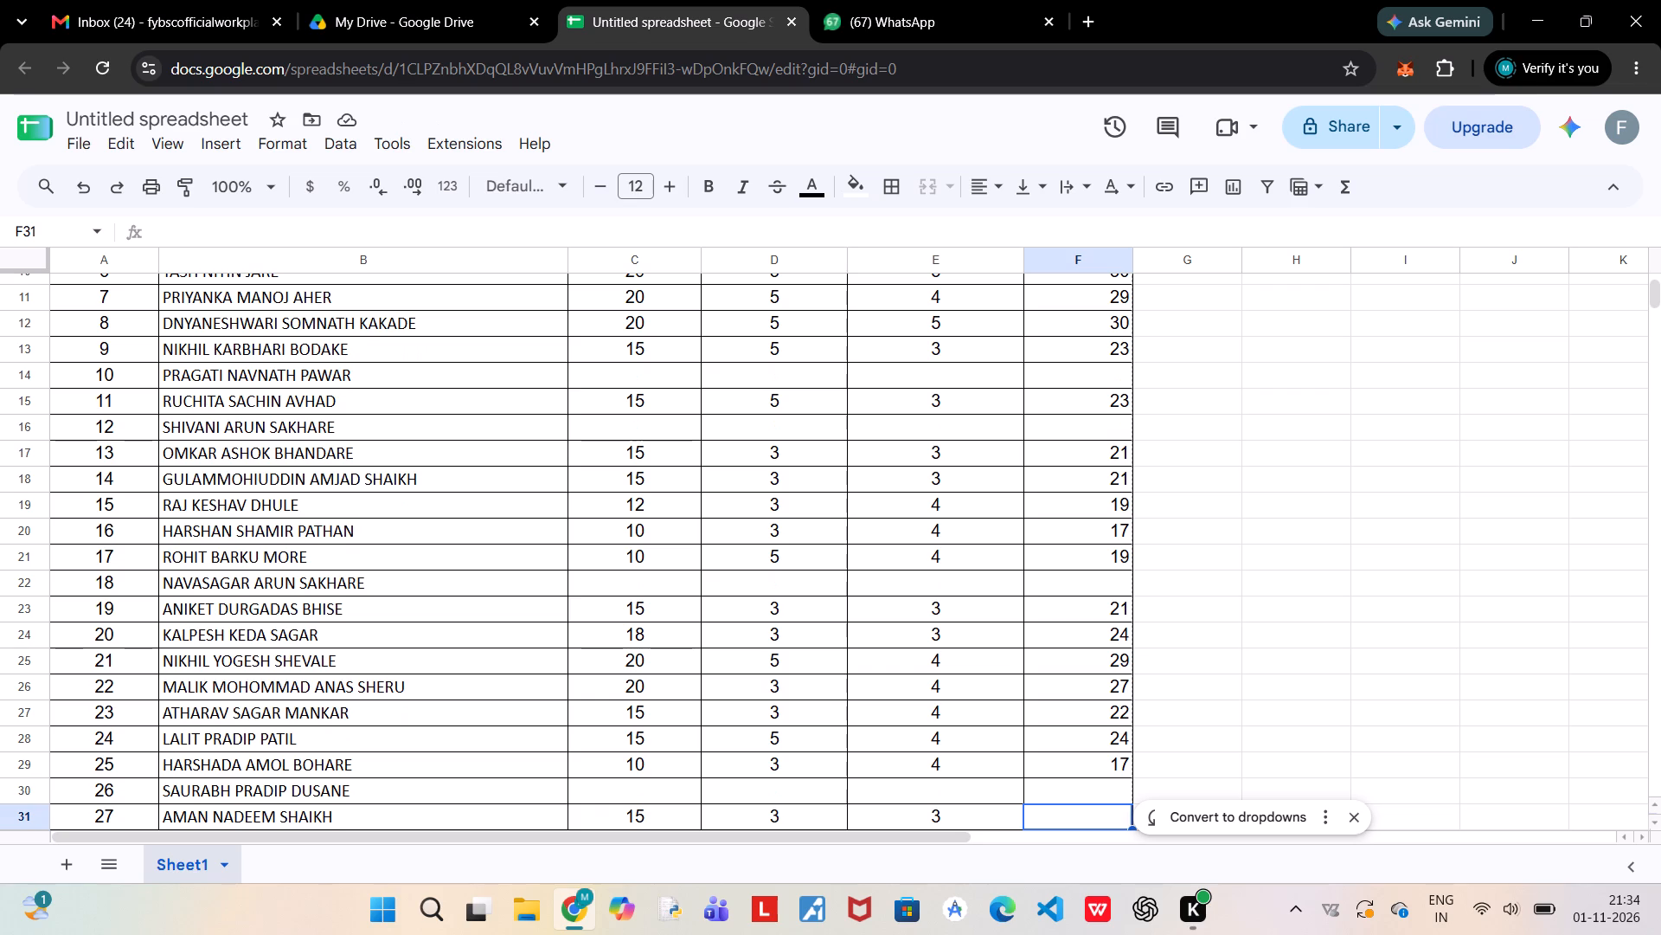
{"action": "type", "text": "21"}
{"action": "key", "text": "Down"}
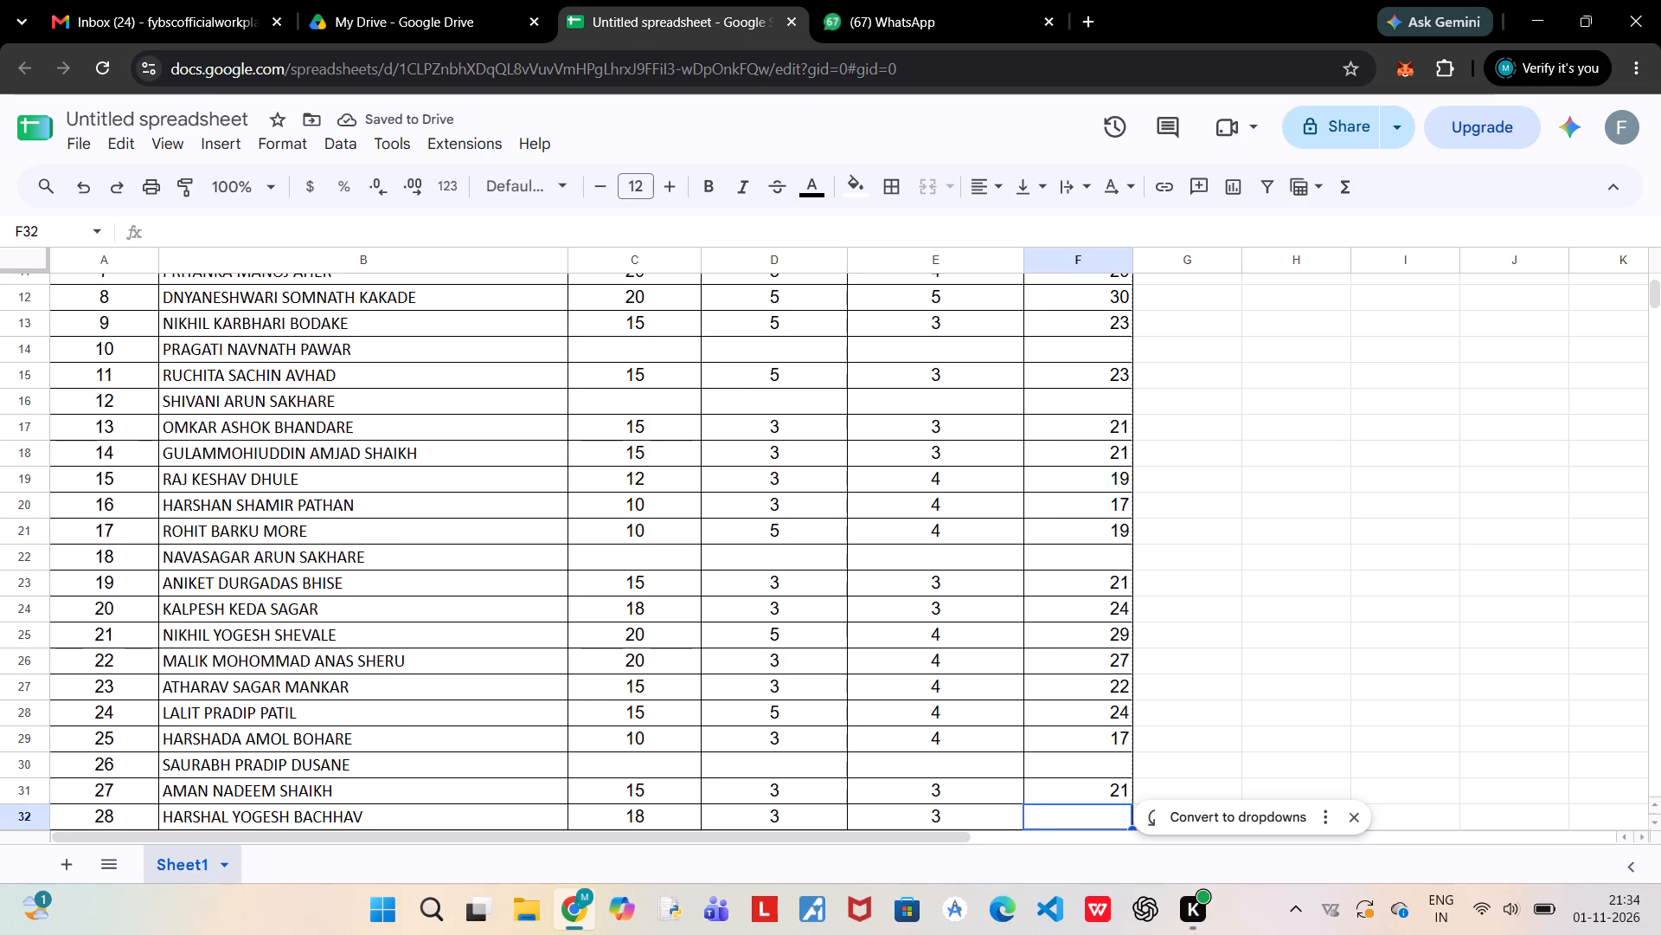
Enter the TOTAL marks for Roll Nos 28 to 31 in F32:F35: 24, 25, 27 and 26.
{"action": "type", "text": "24"}
{"action": "key", "text": "Down"}
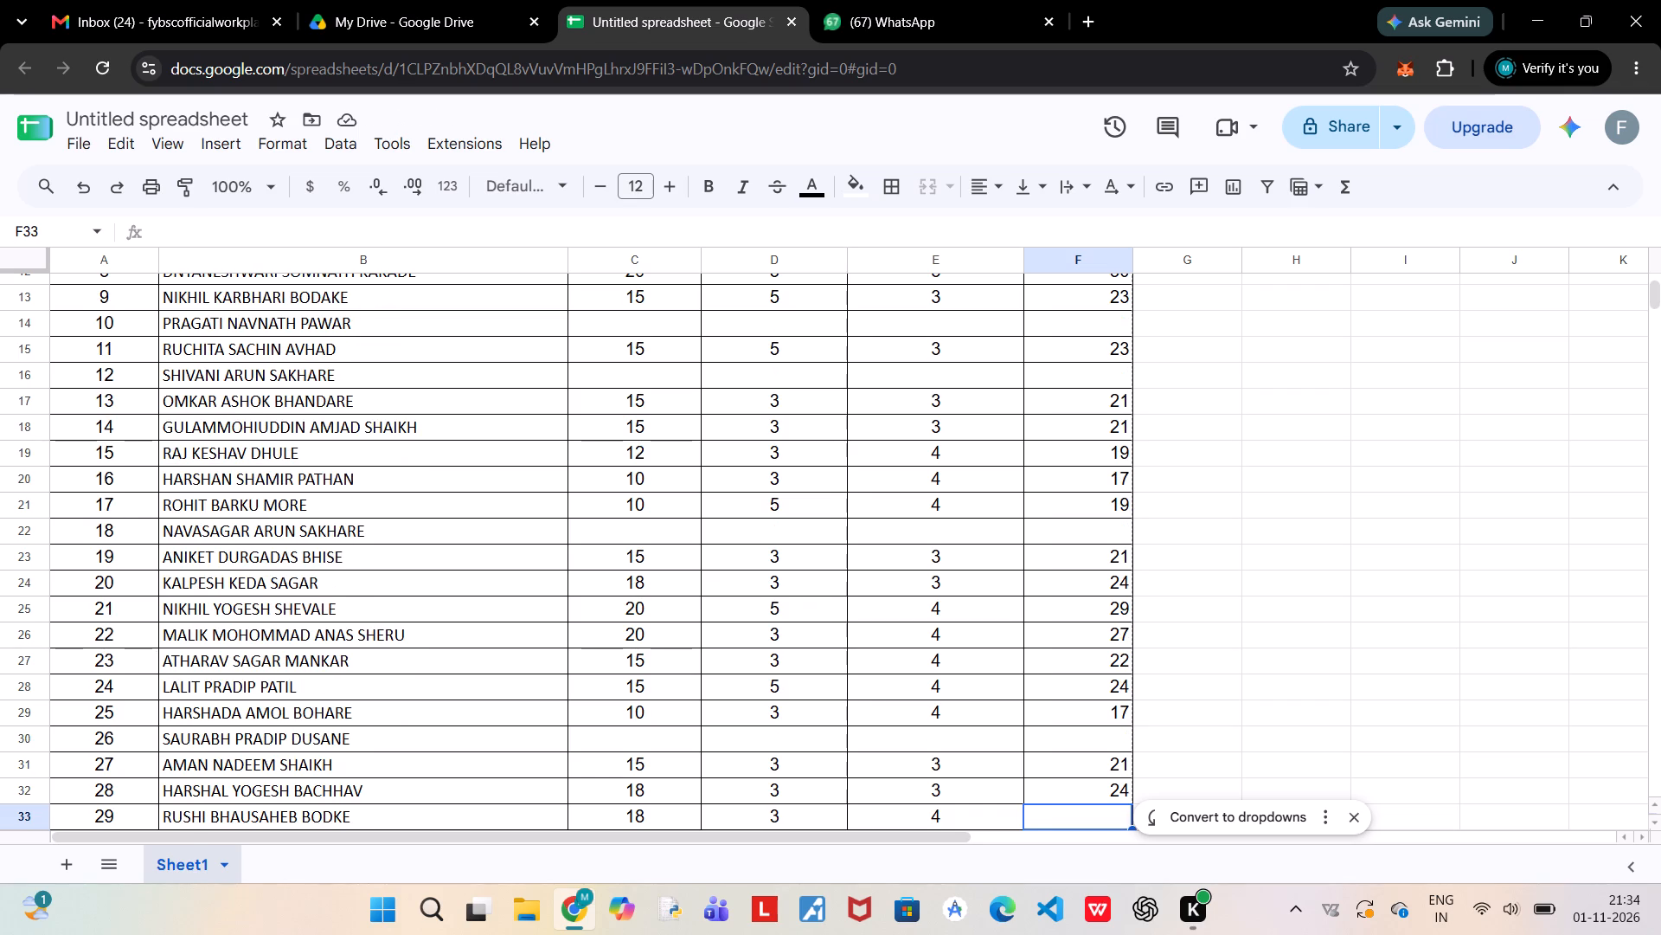
{"action": "key", "text": "2"}
{"action": "key", "text": "5"}
{"action": "key", "text": "Down"}
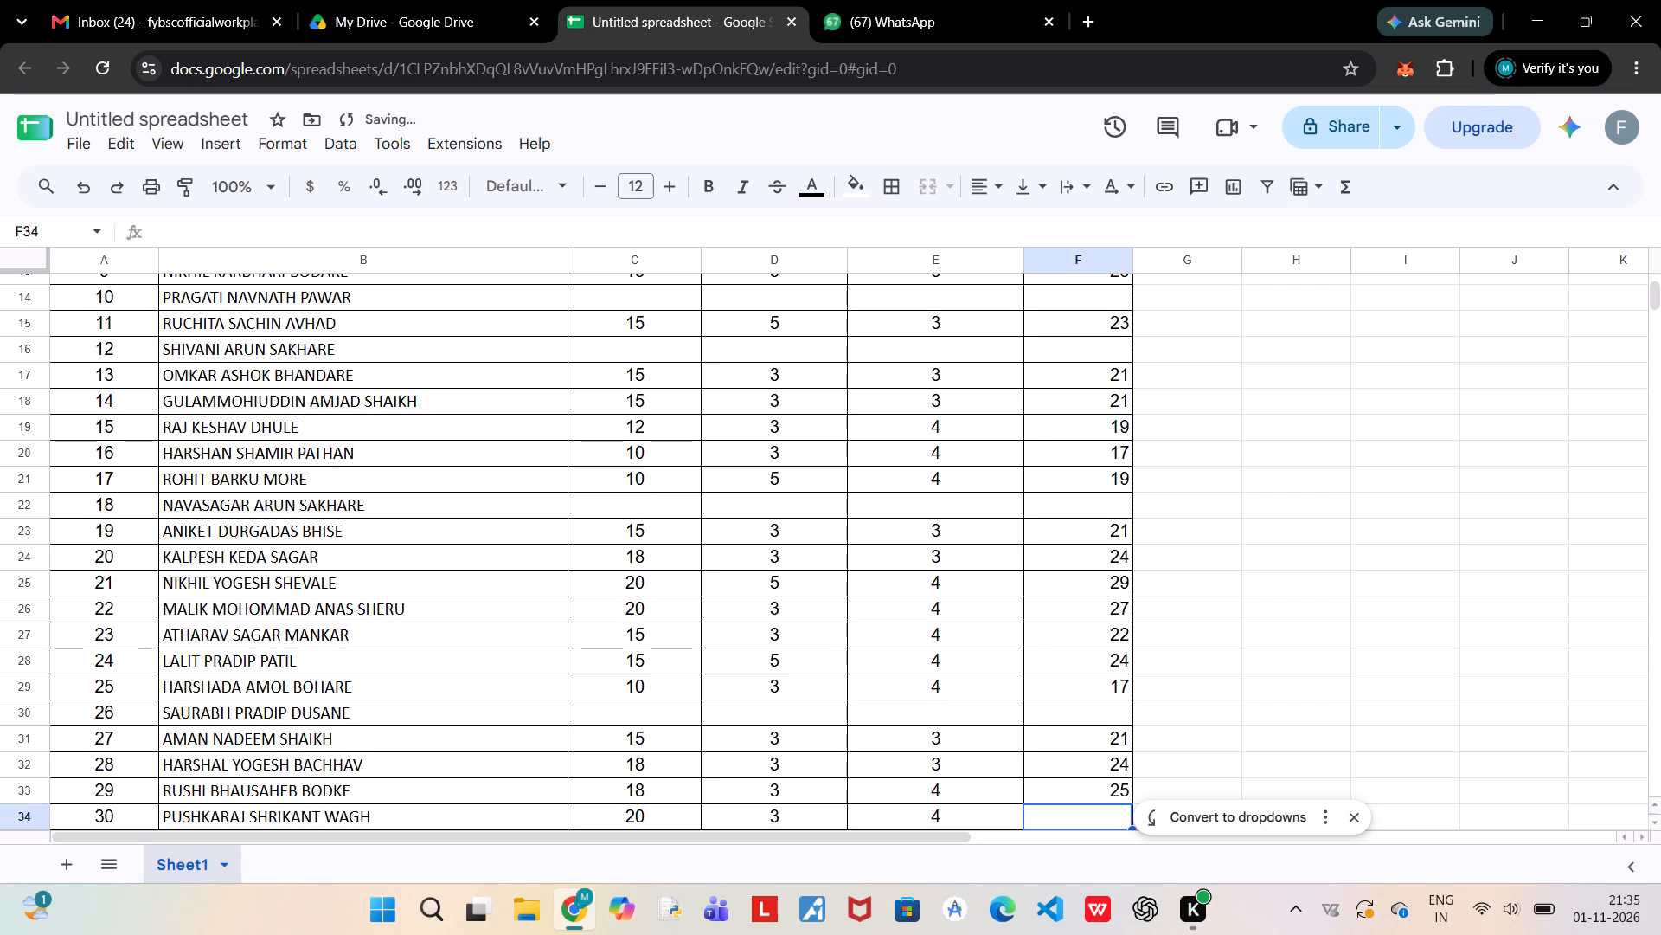
{"action": "type", "text": "27"}
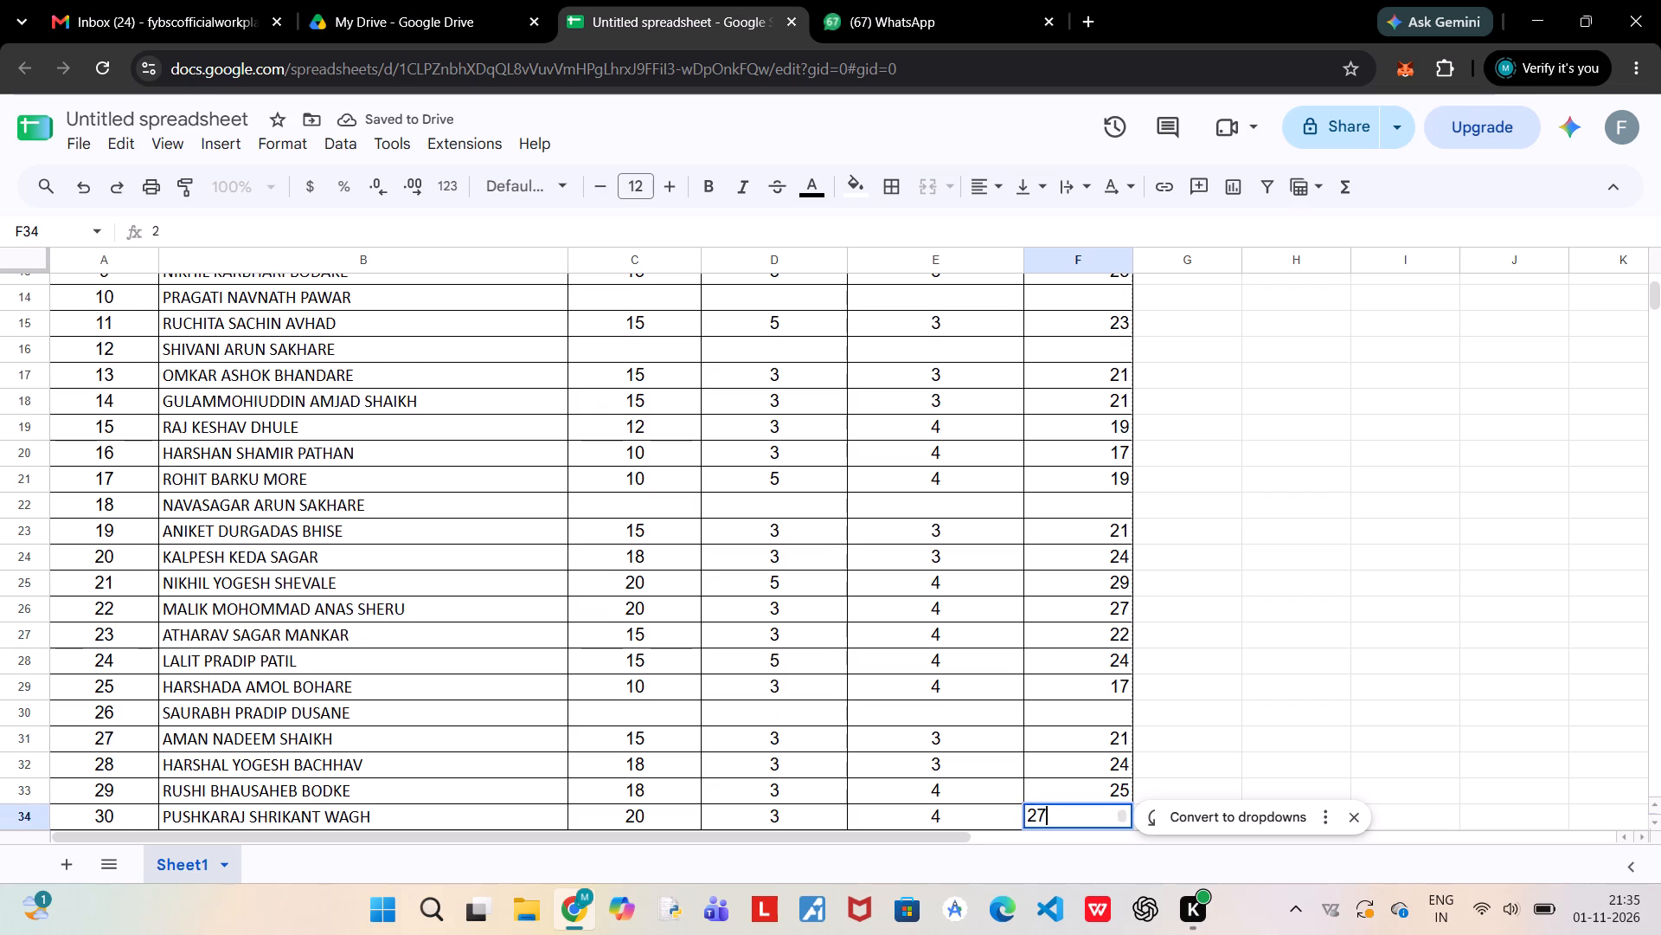
{"action": "key", "text": "Down"}
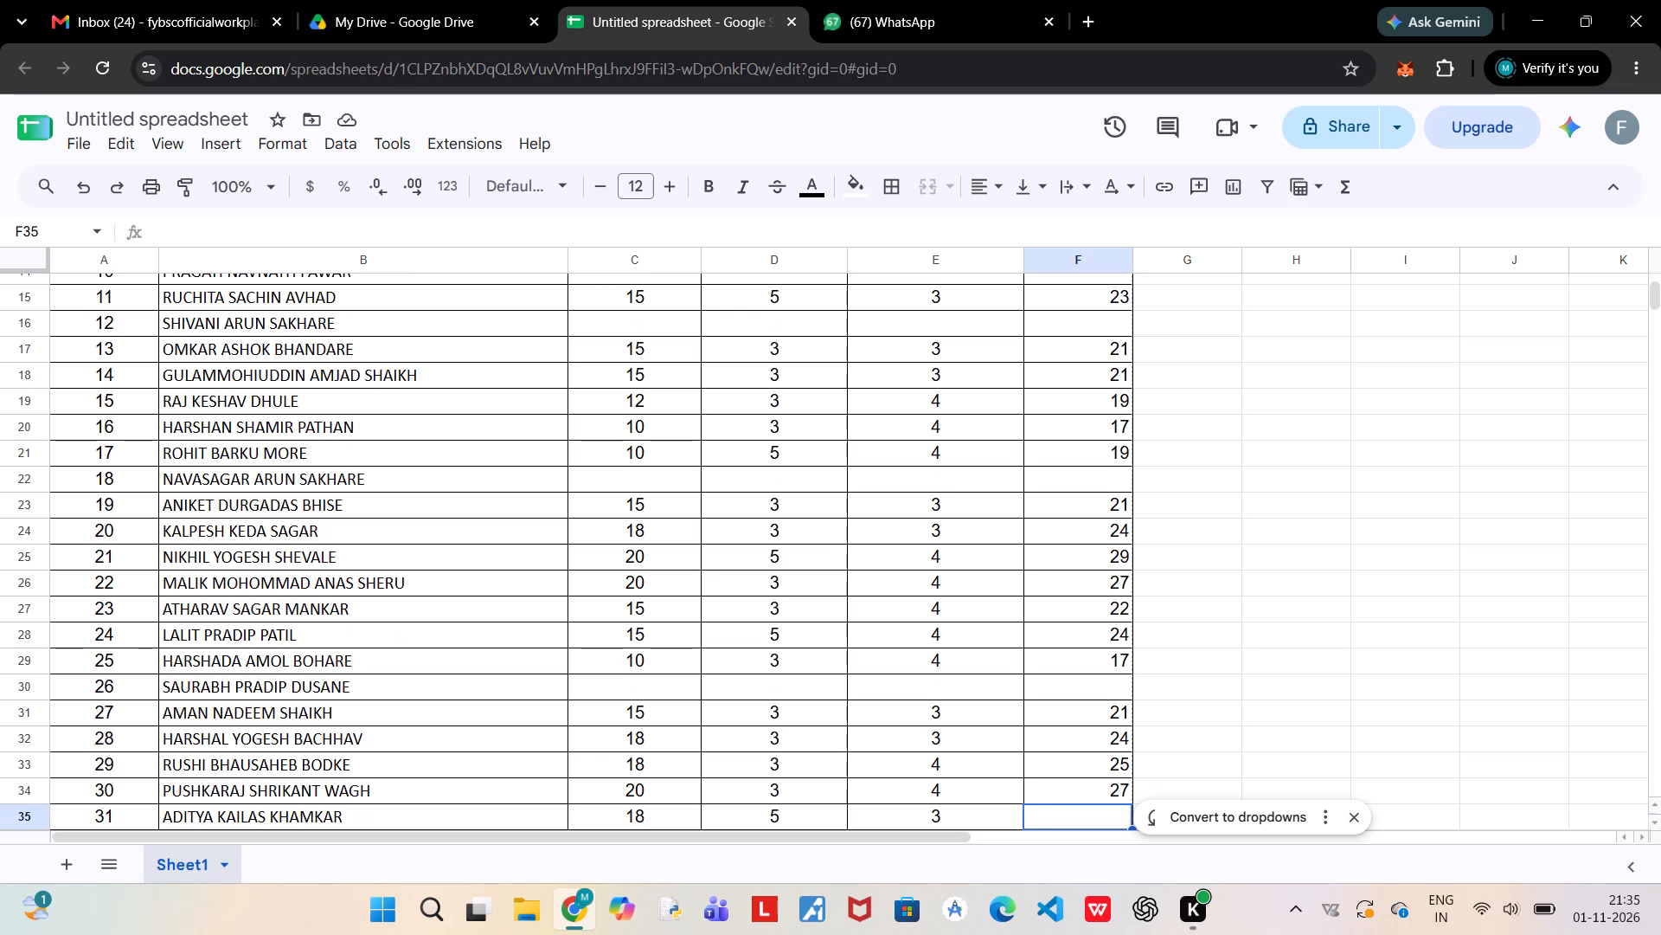
{"action": "type", "text": "26"}
{"action": "key", "text": "Down"}
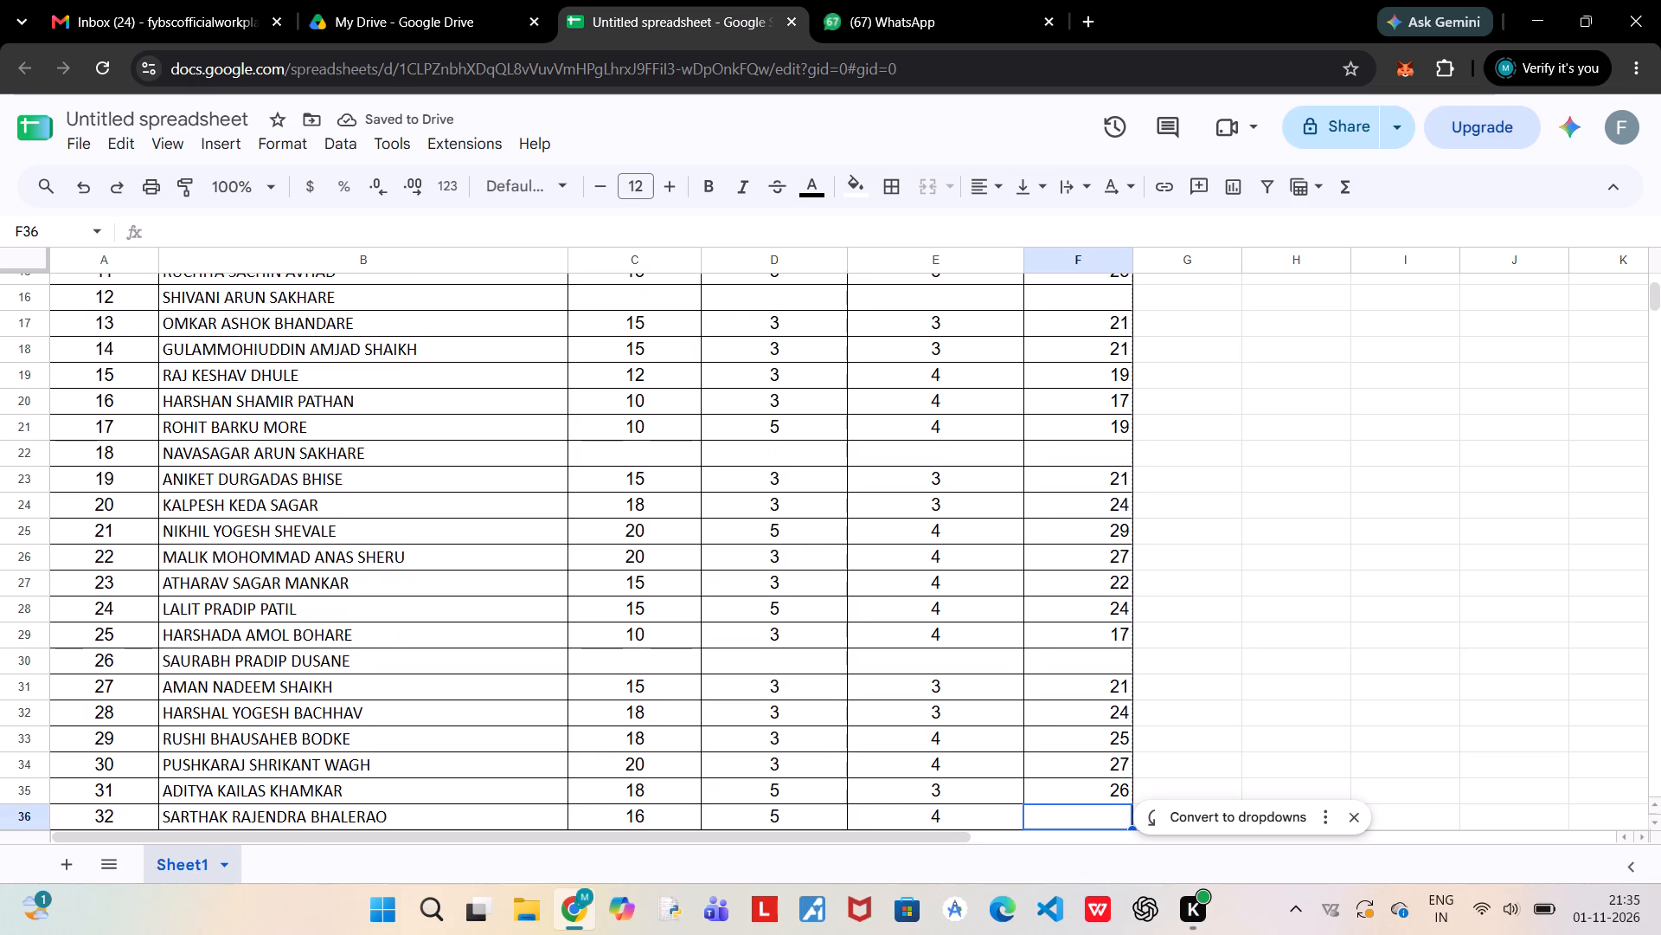
Enter the TOTAL marks for Roll Nos 32 to 36 in F36:F40: 25, 30, 22, 24 and 25.
{"action": "type", "text": "25"}
{"action": "key", "text": "Down"}
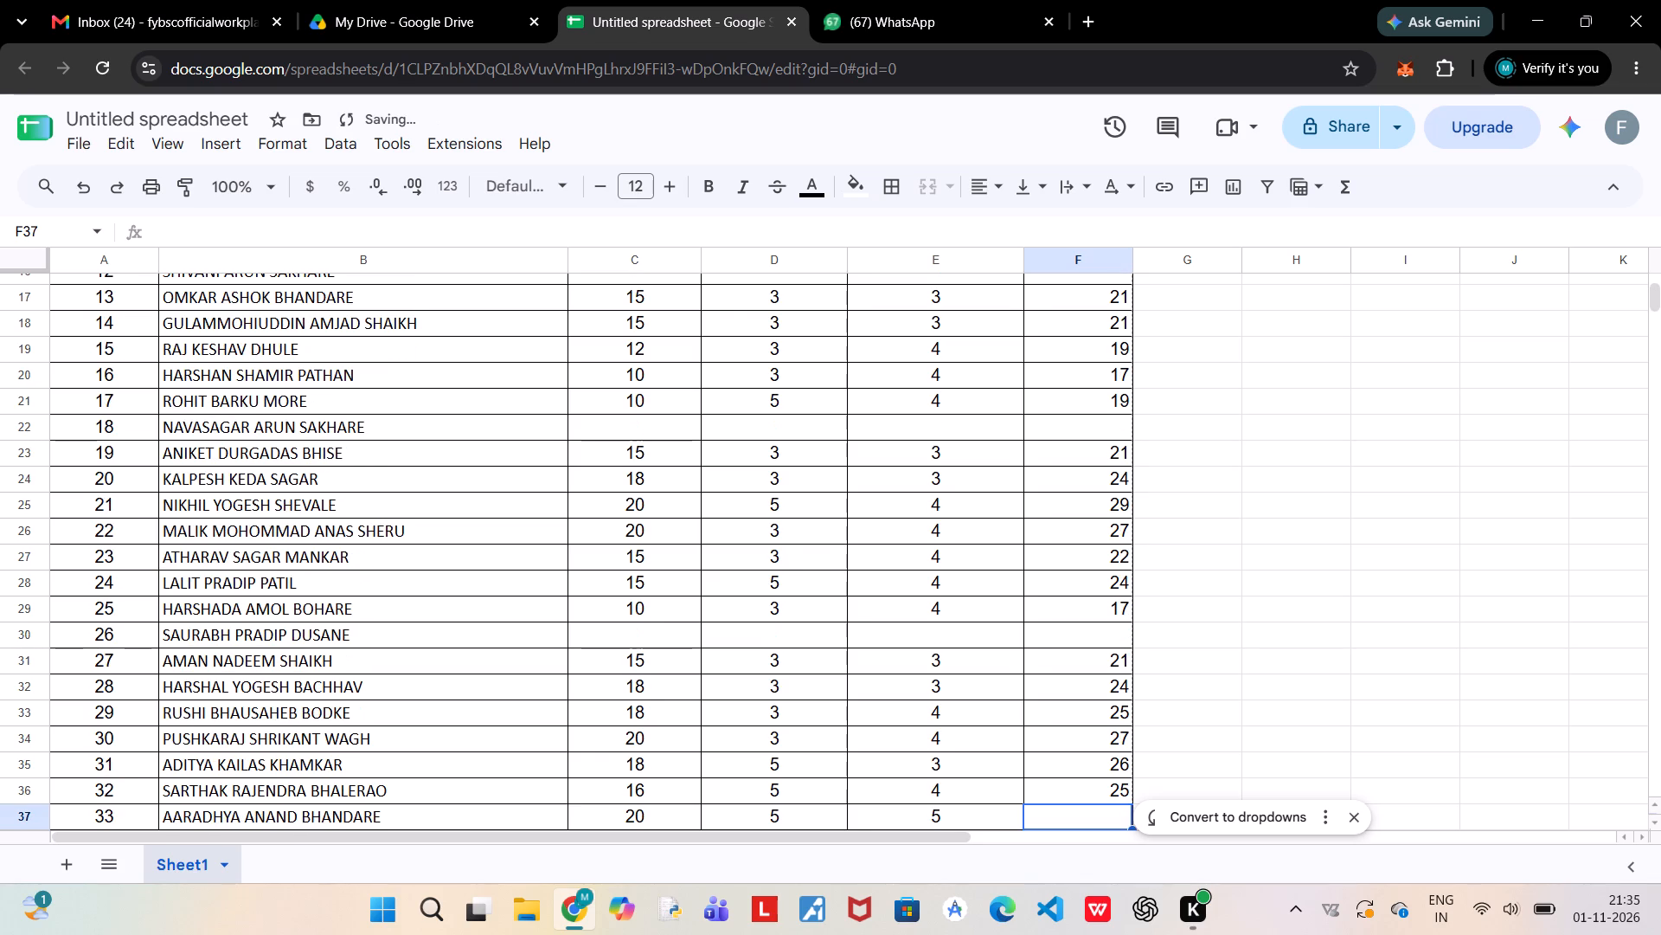
{"action": "type", "text": "30"}
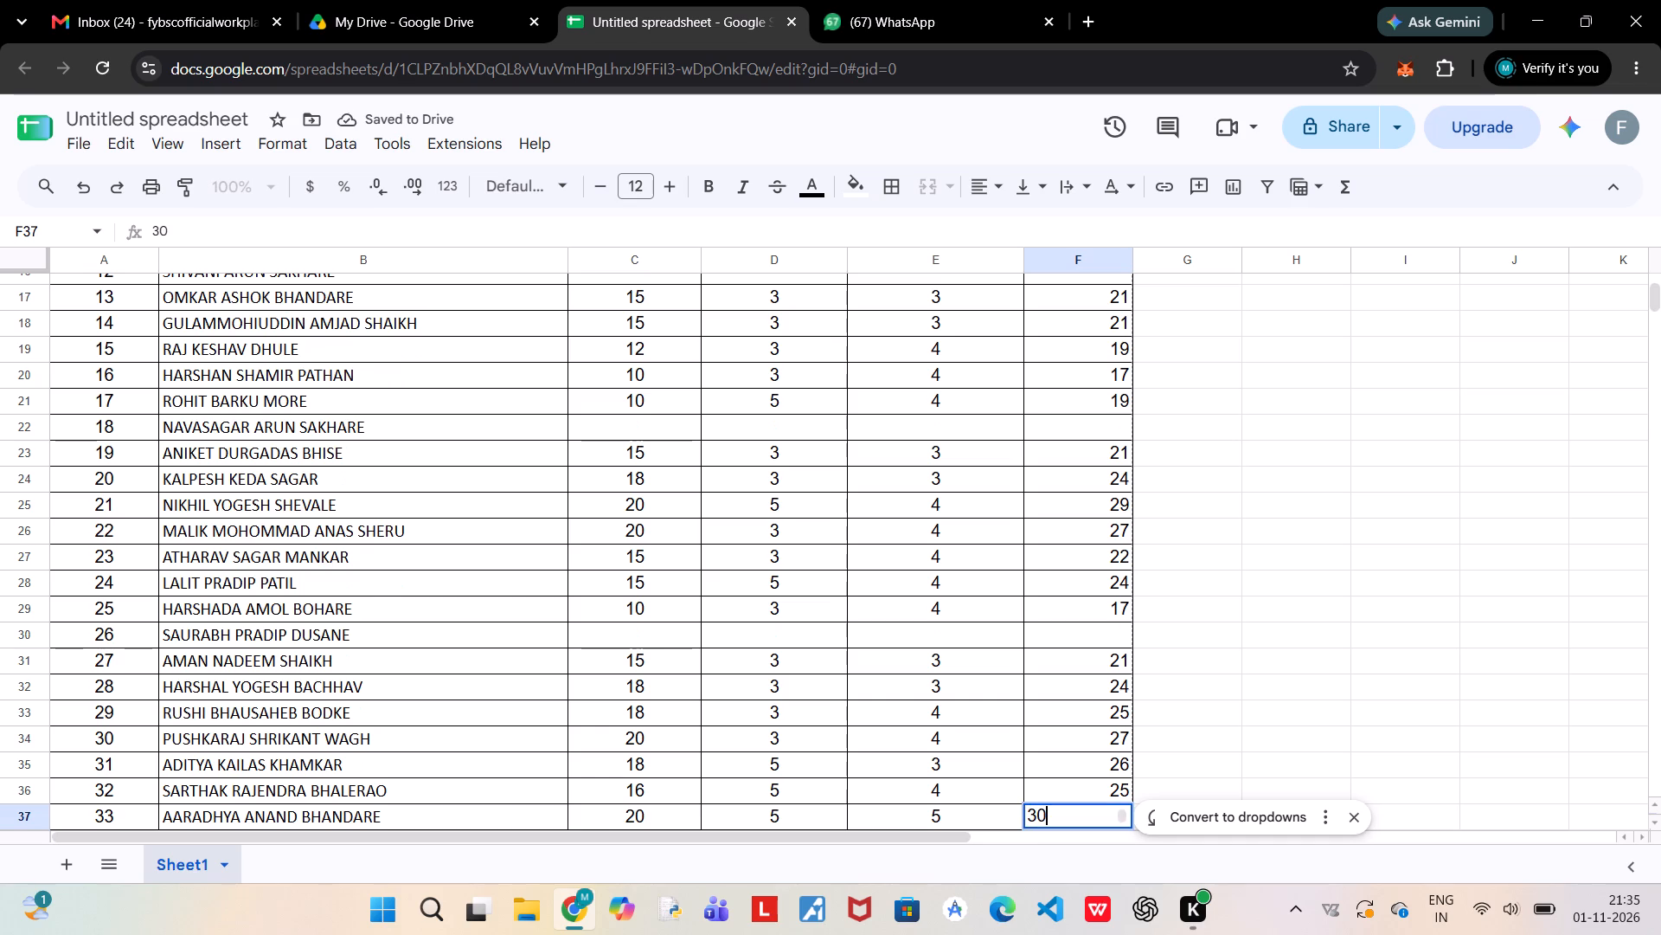
{"action": "key", "text": "Down"}
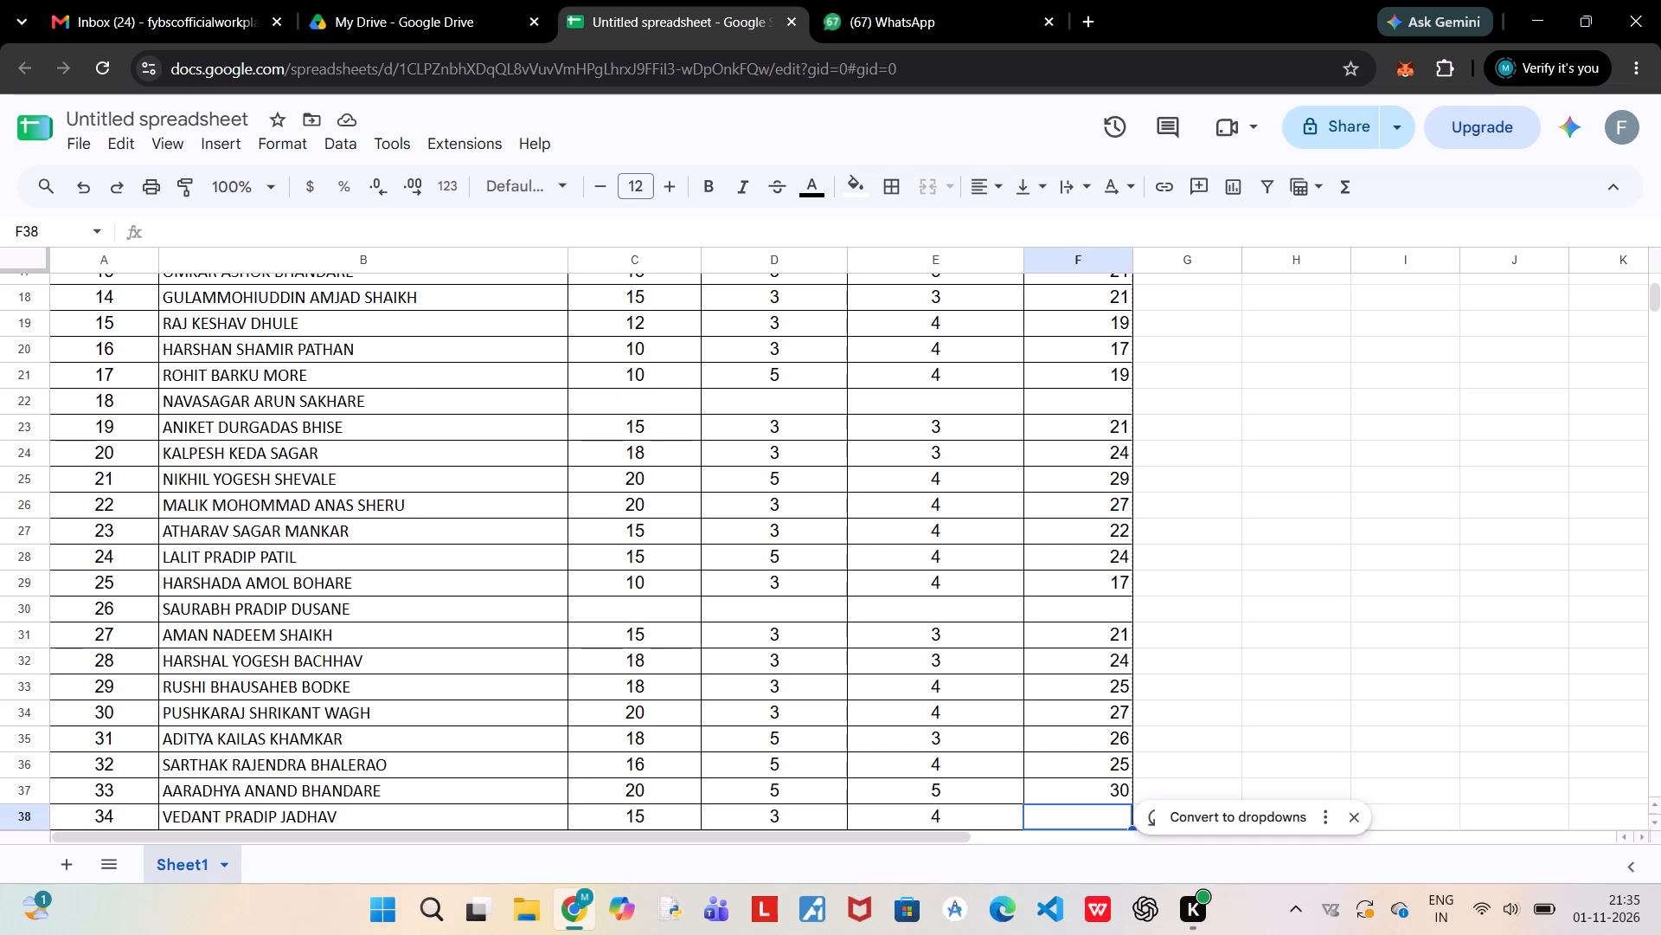
{"action": "type", "text": "22"}
{"action": "key", "text": "Down"}
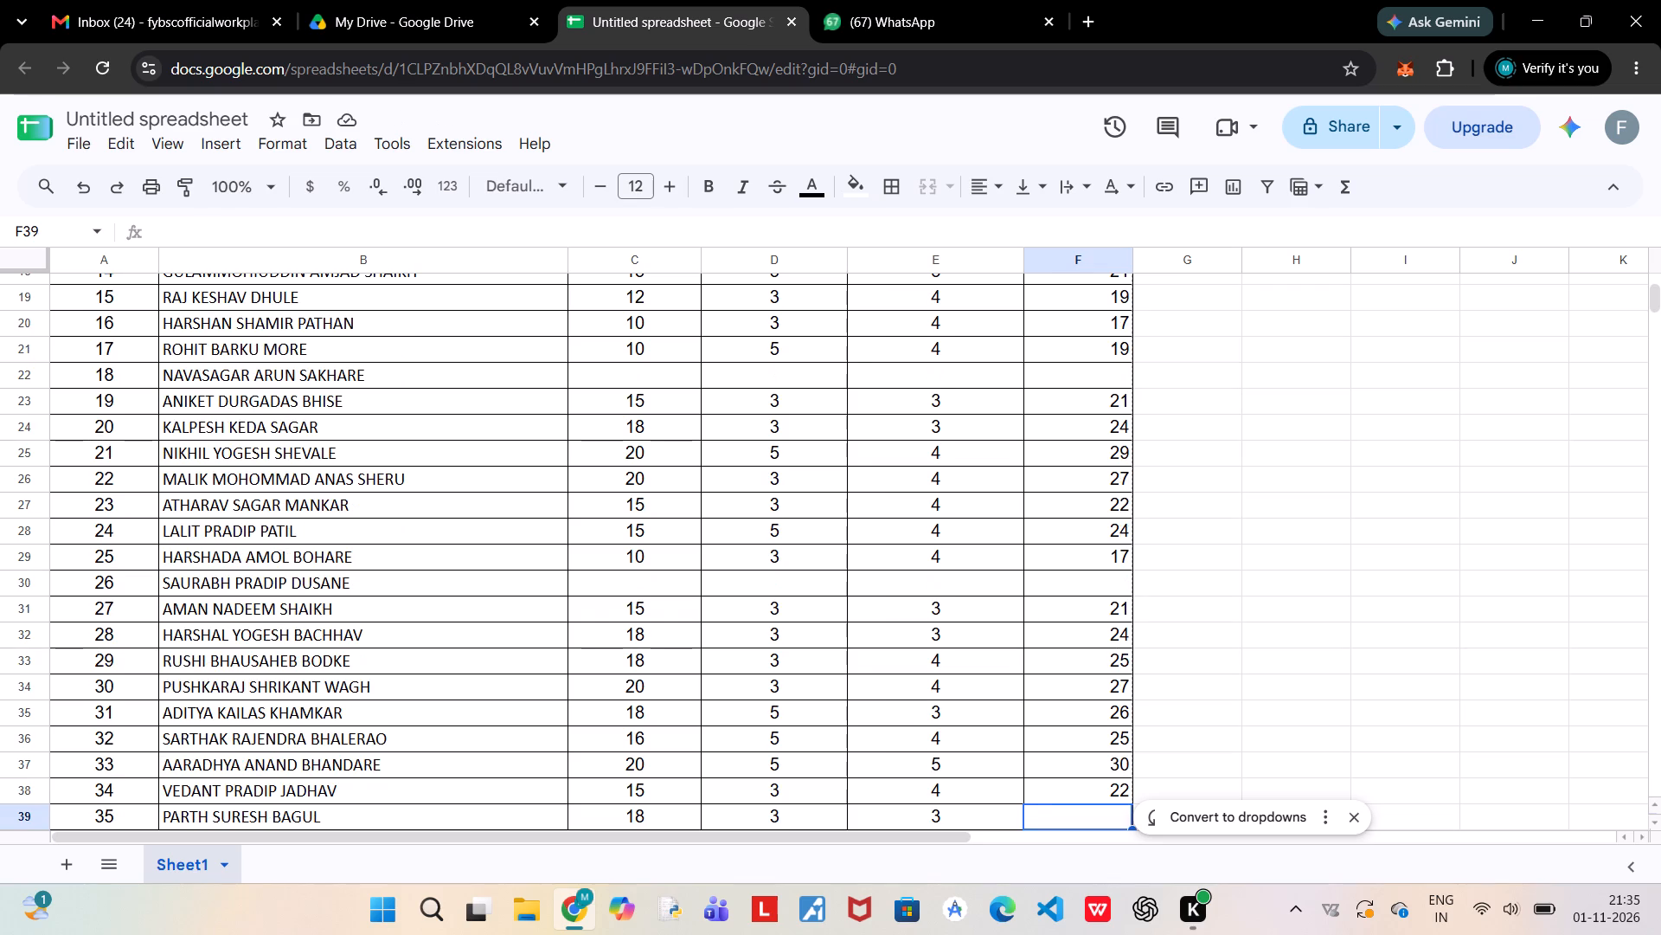
{"action": "type", "text": "24"}
{"action": "key", "text": "Down"}
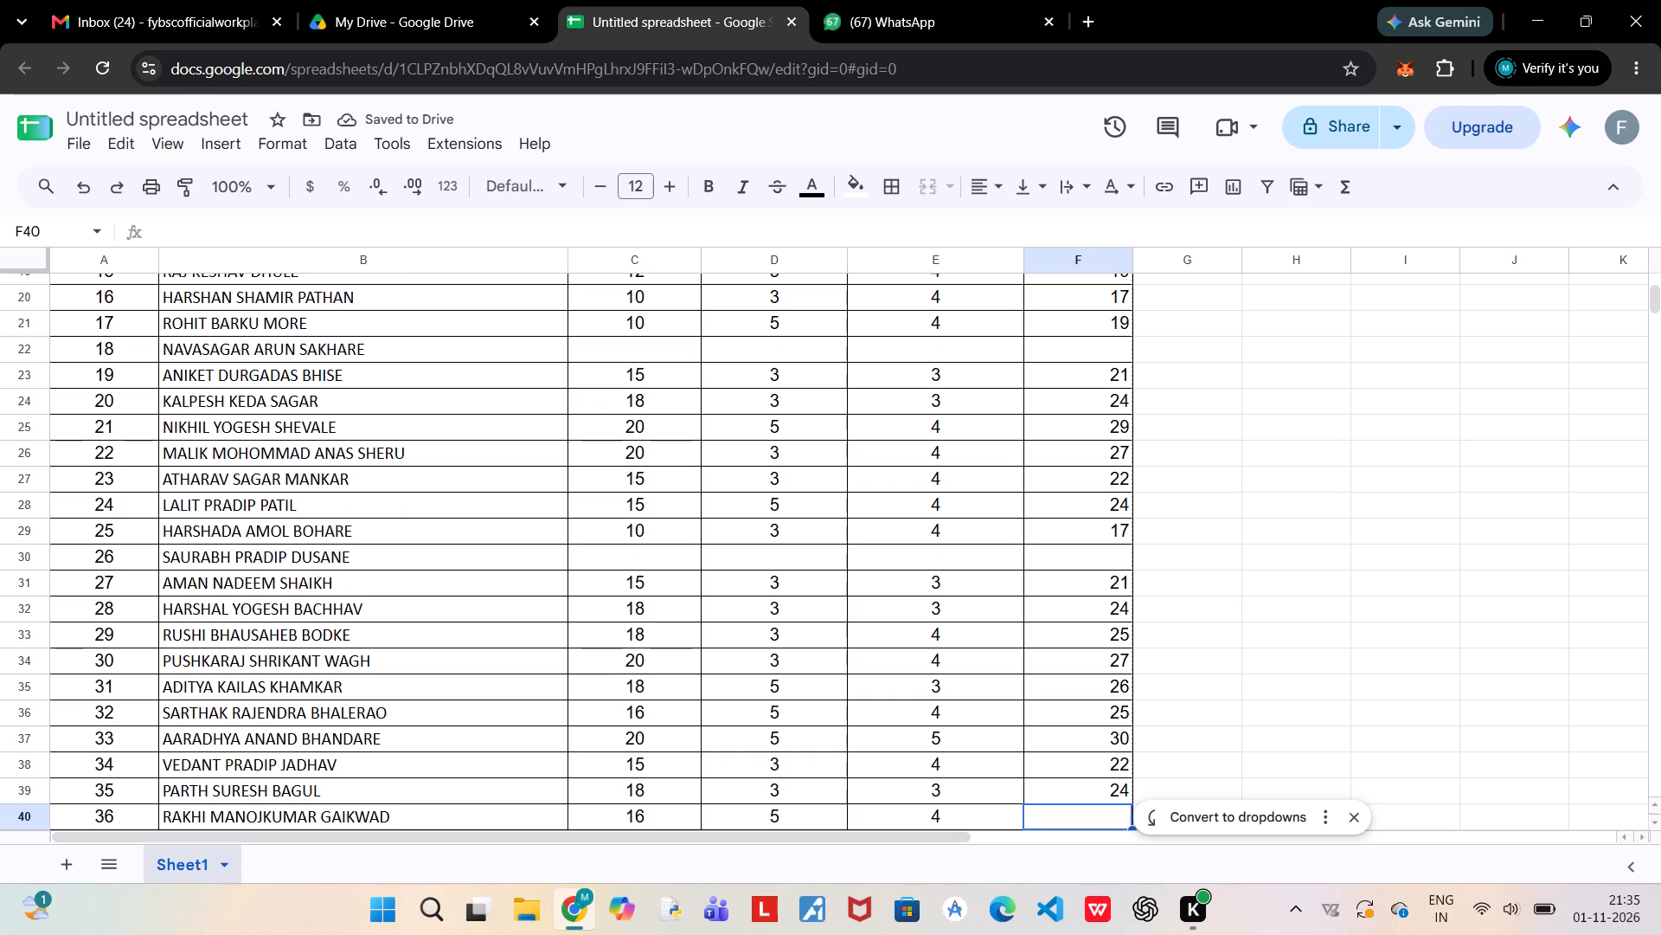
{"action": "type", "text": "25"}
{"action": "key", "text": "Down"}
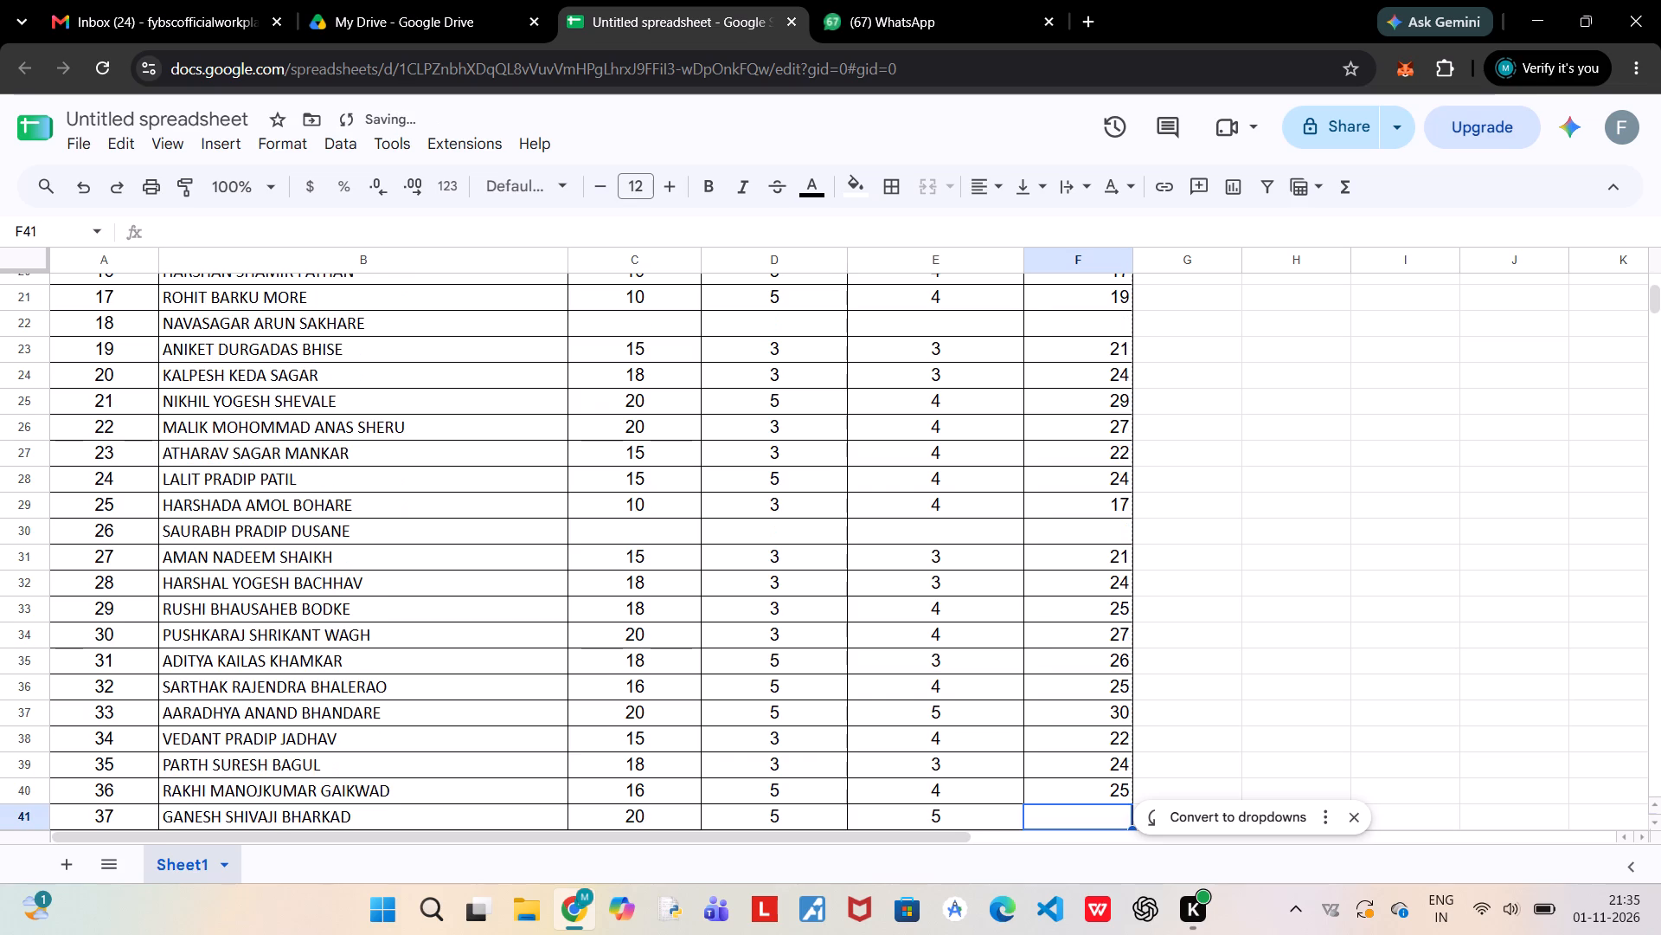
Enter TOTAL 30, 26 and 27 for Roll Nos 37 to 39, skip Roll No 40, and enter 16 for Roll No 41.
{"action": "key", "text": "3"}
{"action": "key", "text": "0"}
{"action": "key", "text": "Down"}
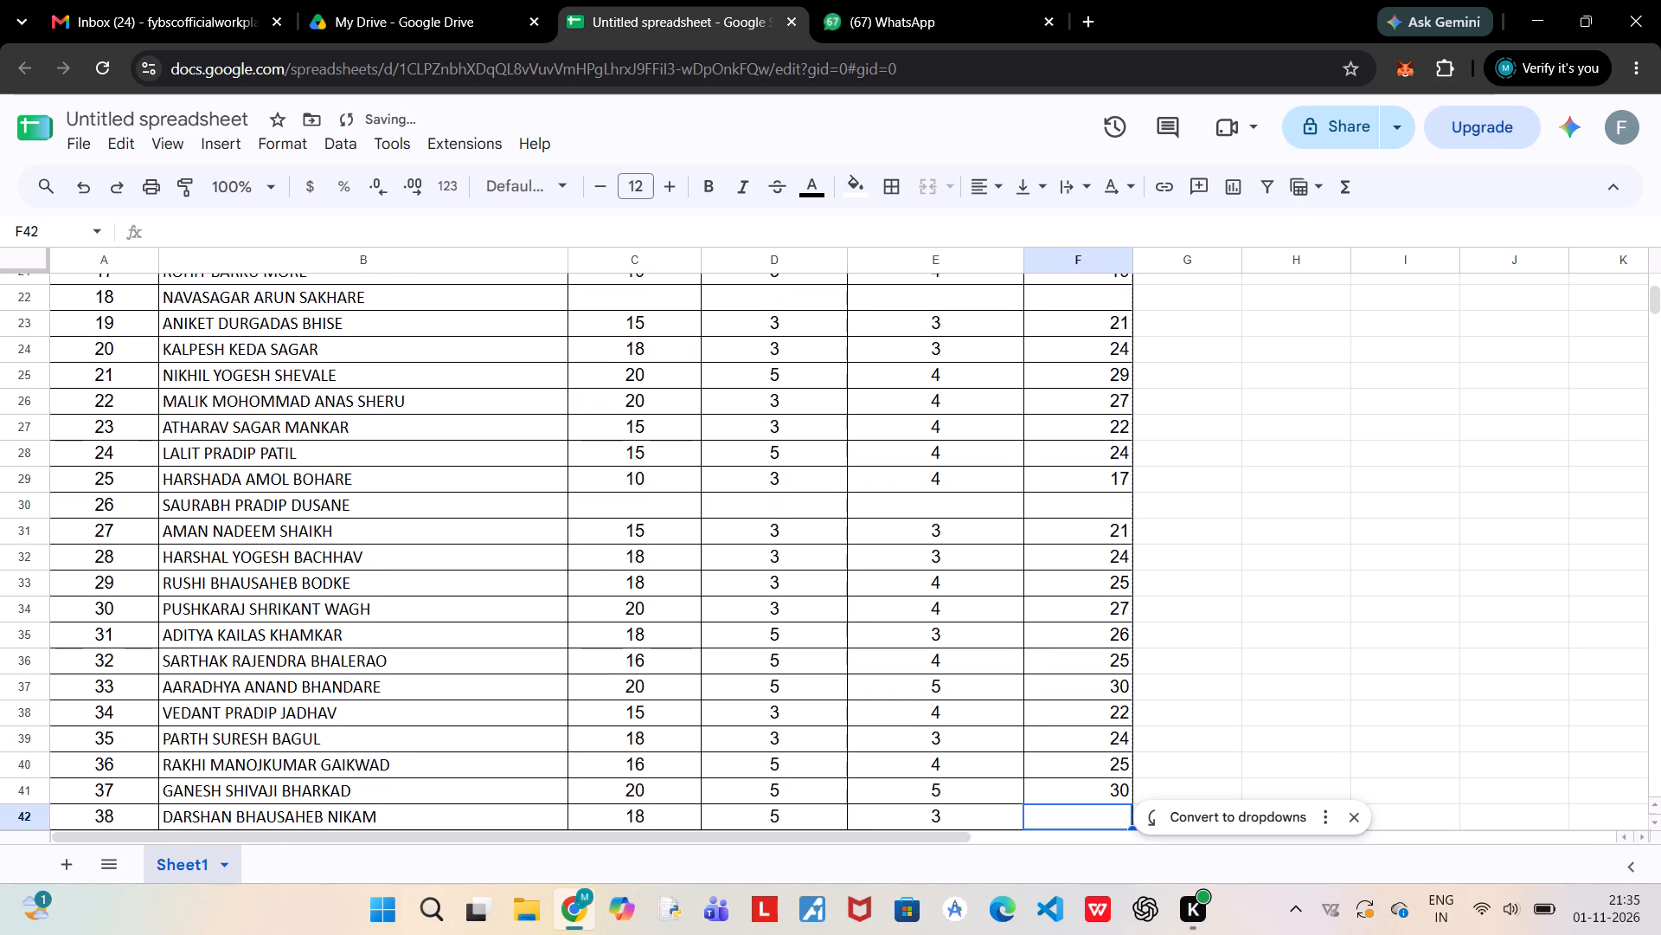
{"action": "type", "text": "26"}
{"action": "key", "text": "Down"}
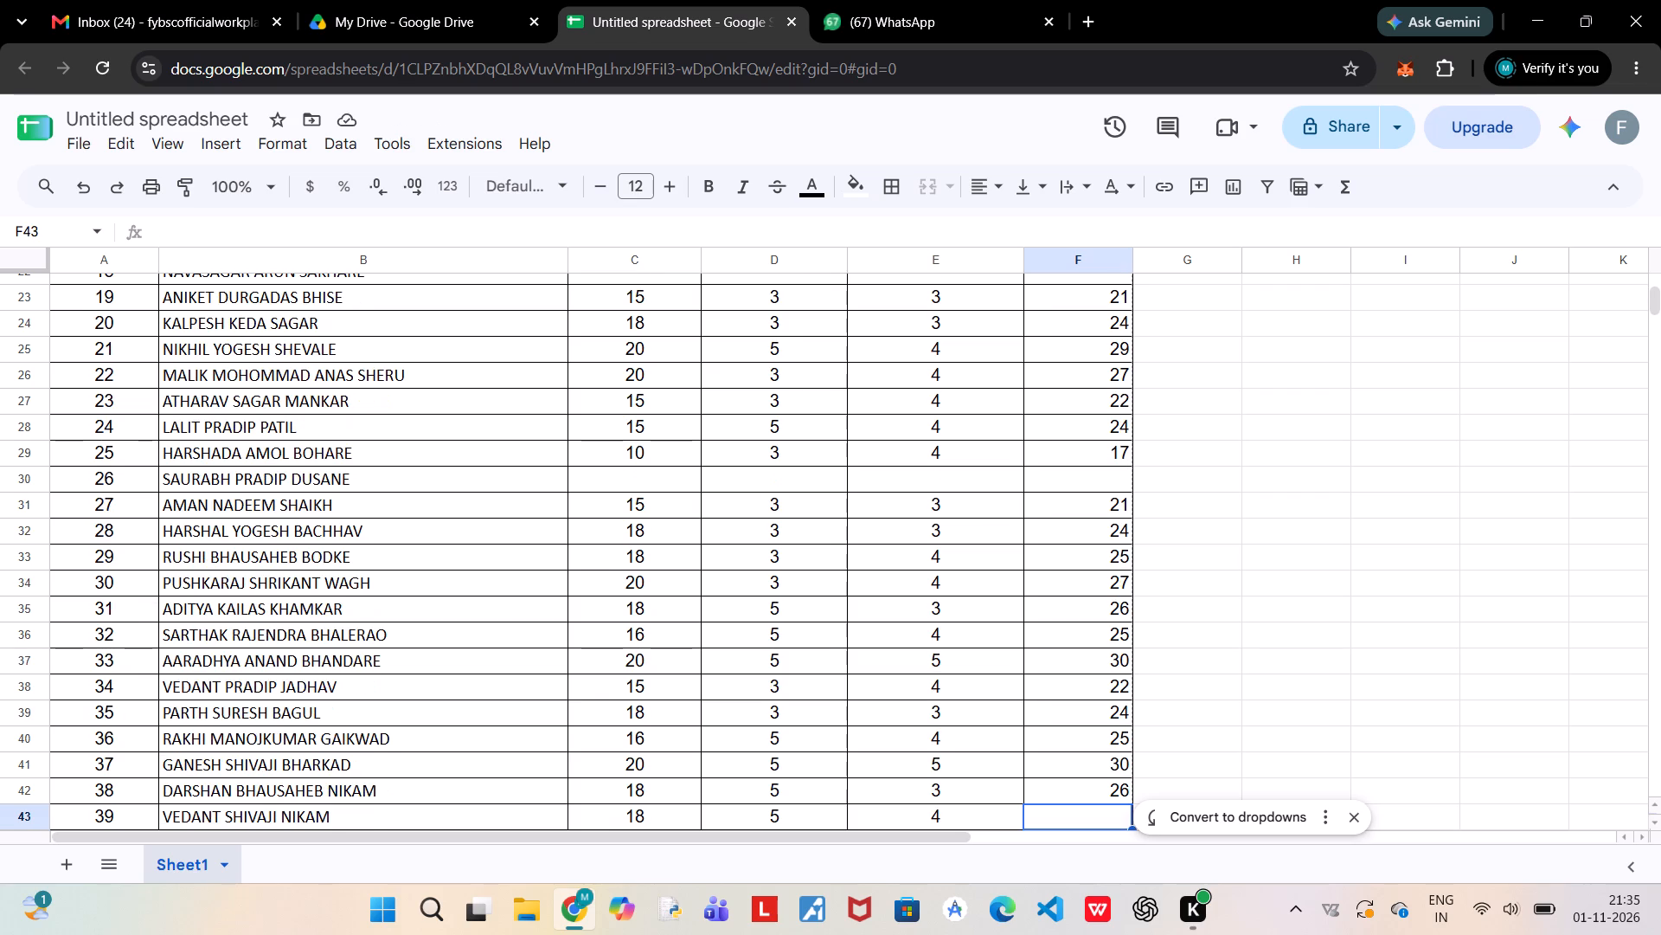
{"action": "type", "text": "27"}
{"action": "key", "text": "Down"}
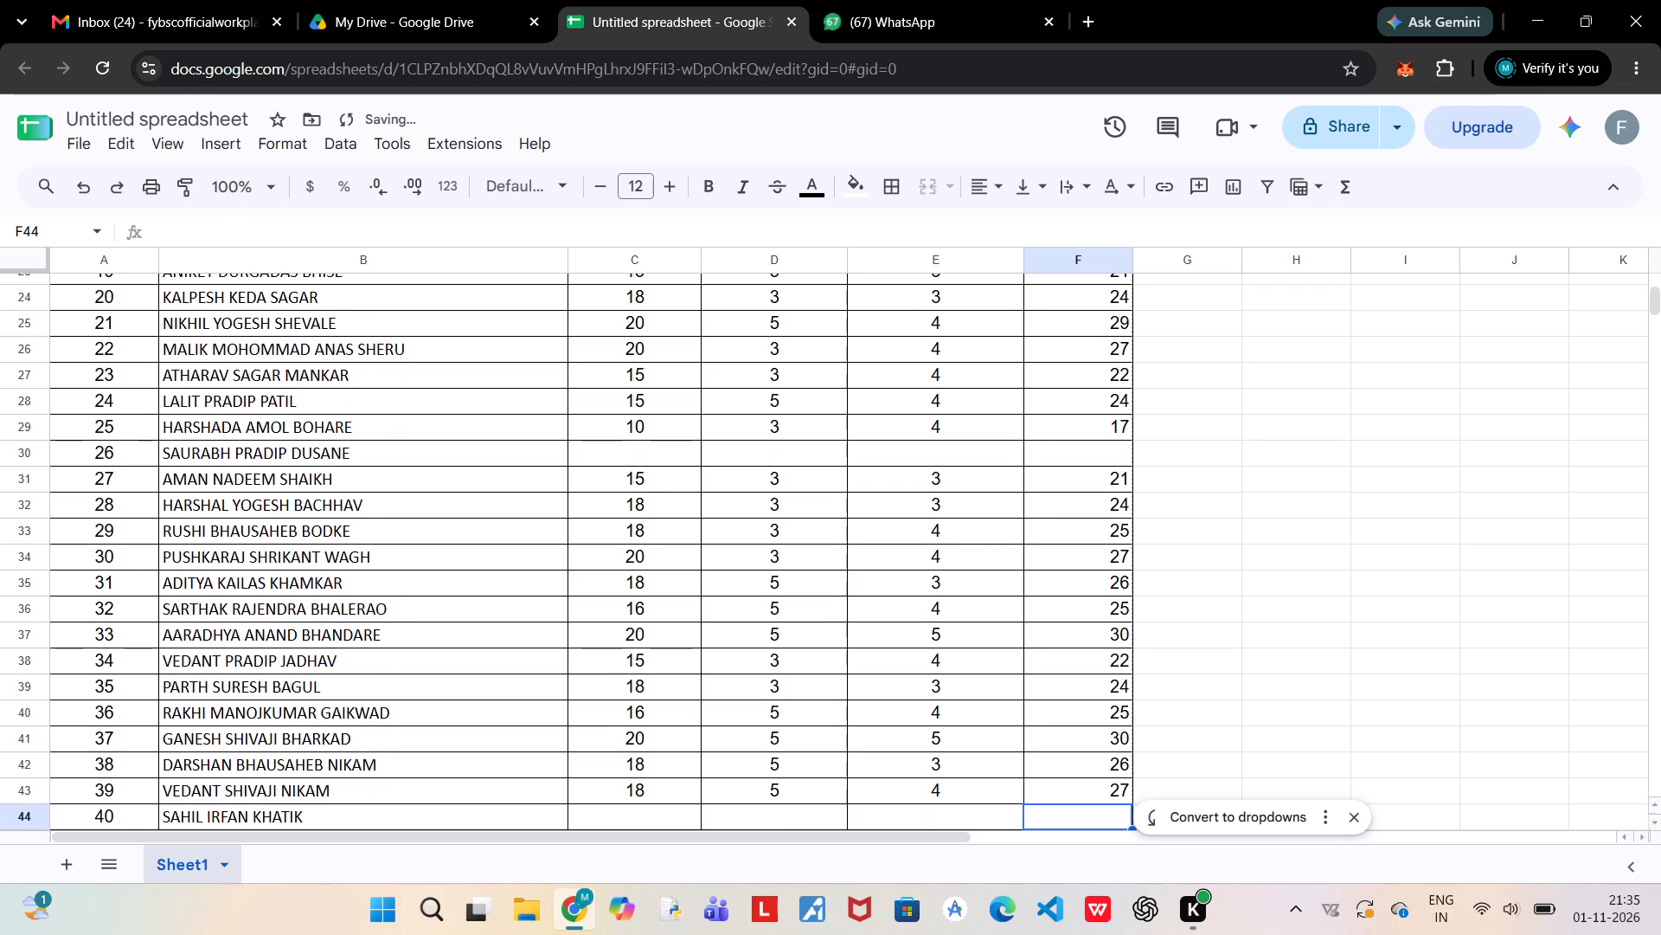
{"action": "key", "text": "Down"}
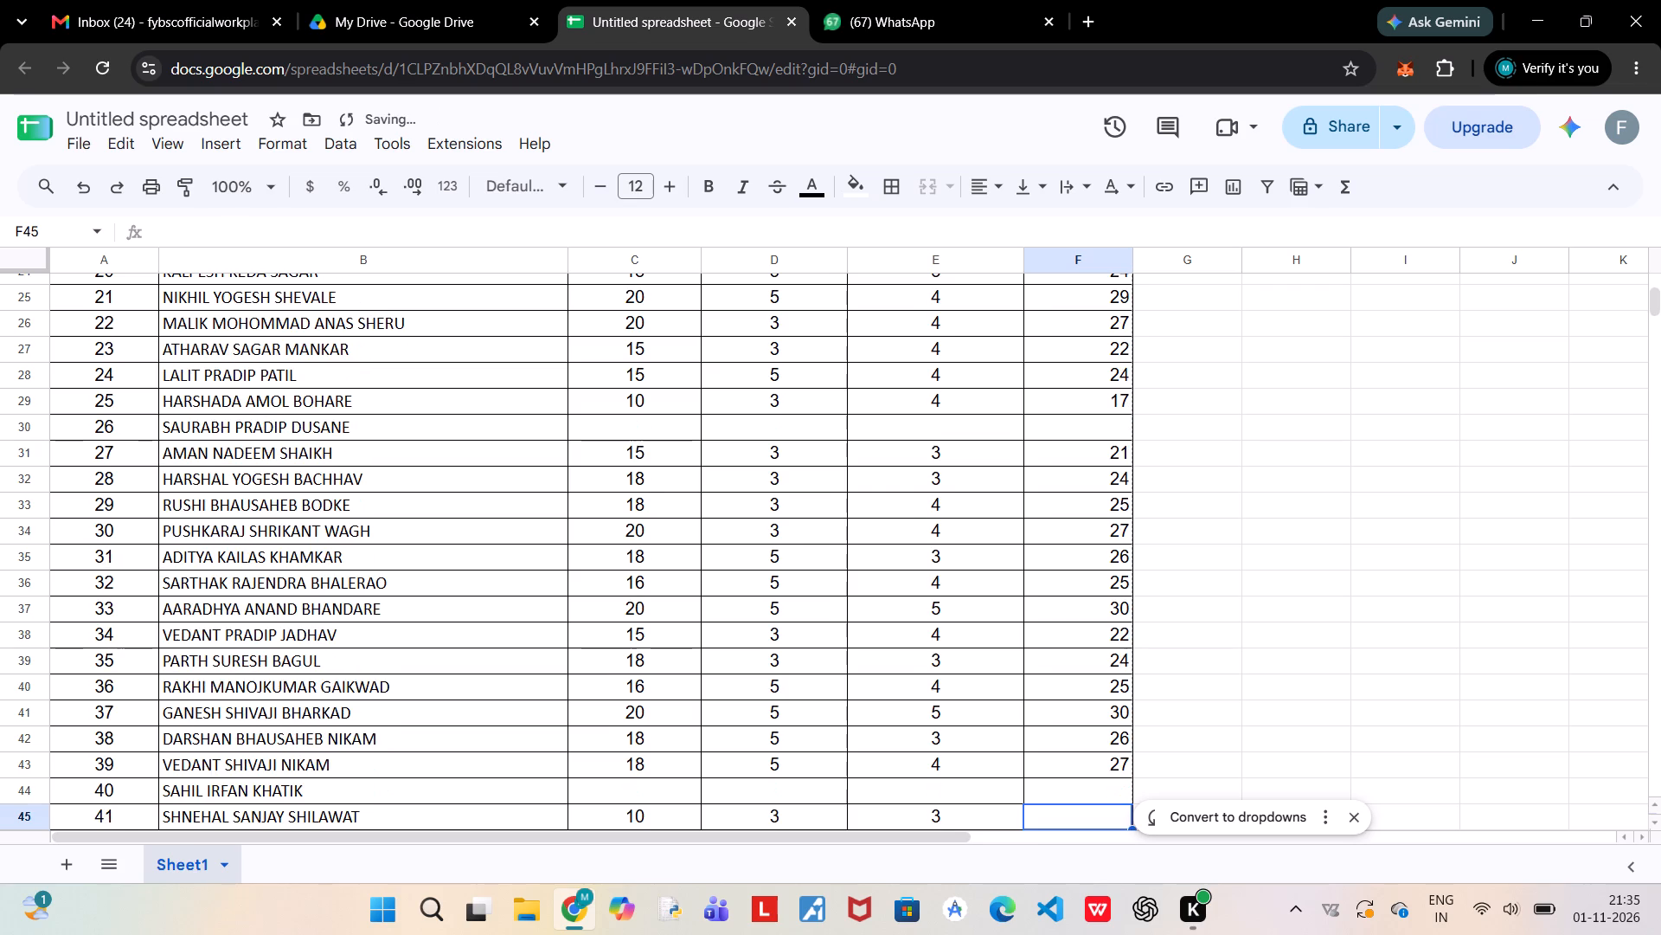
{"action": "type", "text": "16"}
{"action": "key", "text": "Down"}
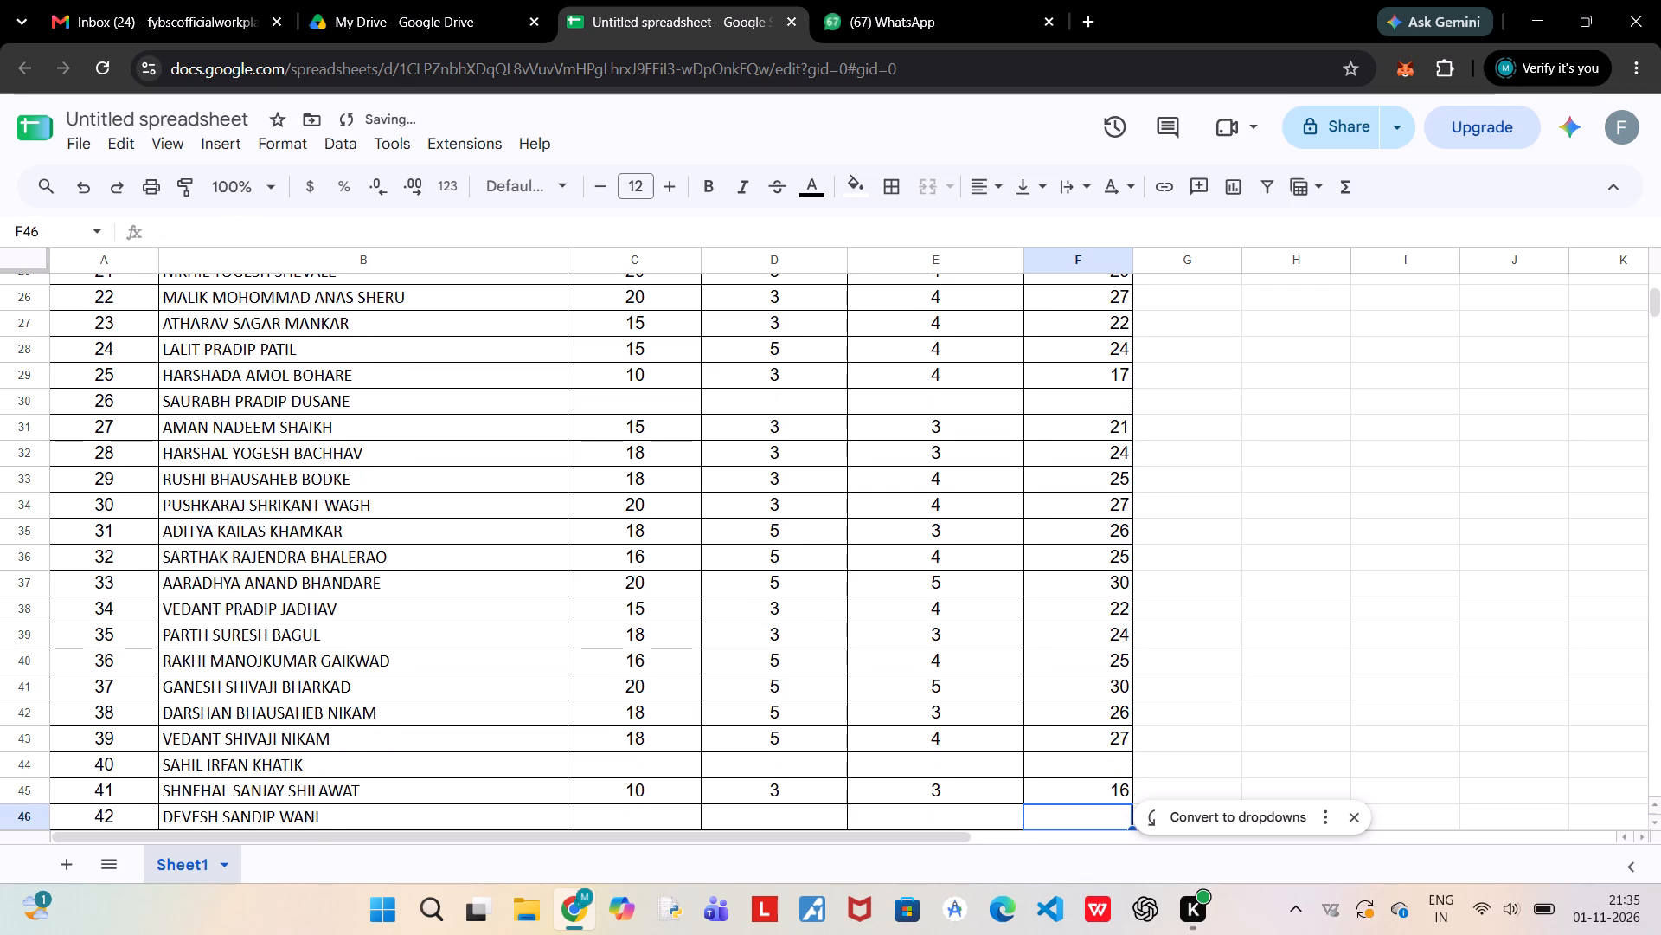
Skip Roll Nos 42 to 45 and enter TOTAL 25 for Roll No 46 and 21 for Roll No 47.
{"action": "key", "text": "Down"}
{"action": "key", "text": "Down"}
{"action": "key", "text": "Down"}
{"action": "key", "text": "Down"}
{"action": "key", "text": "Down"}
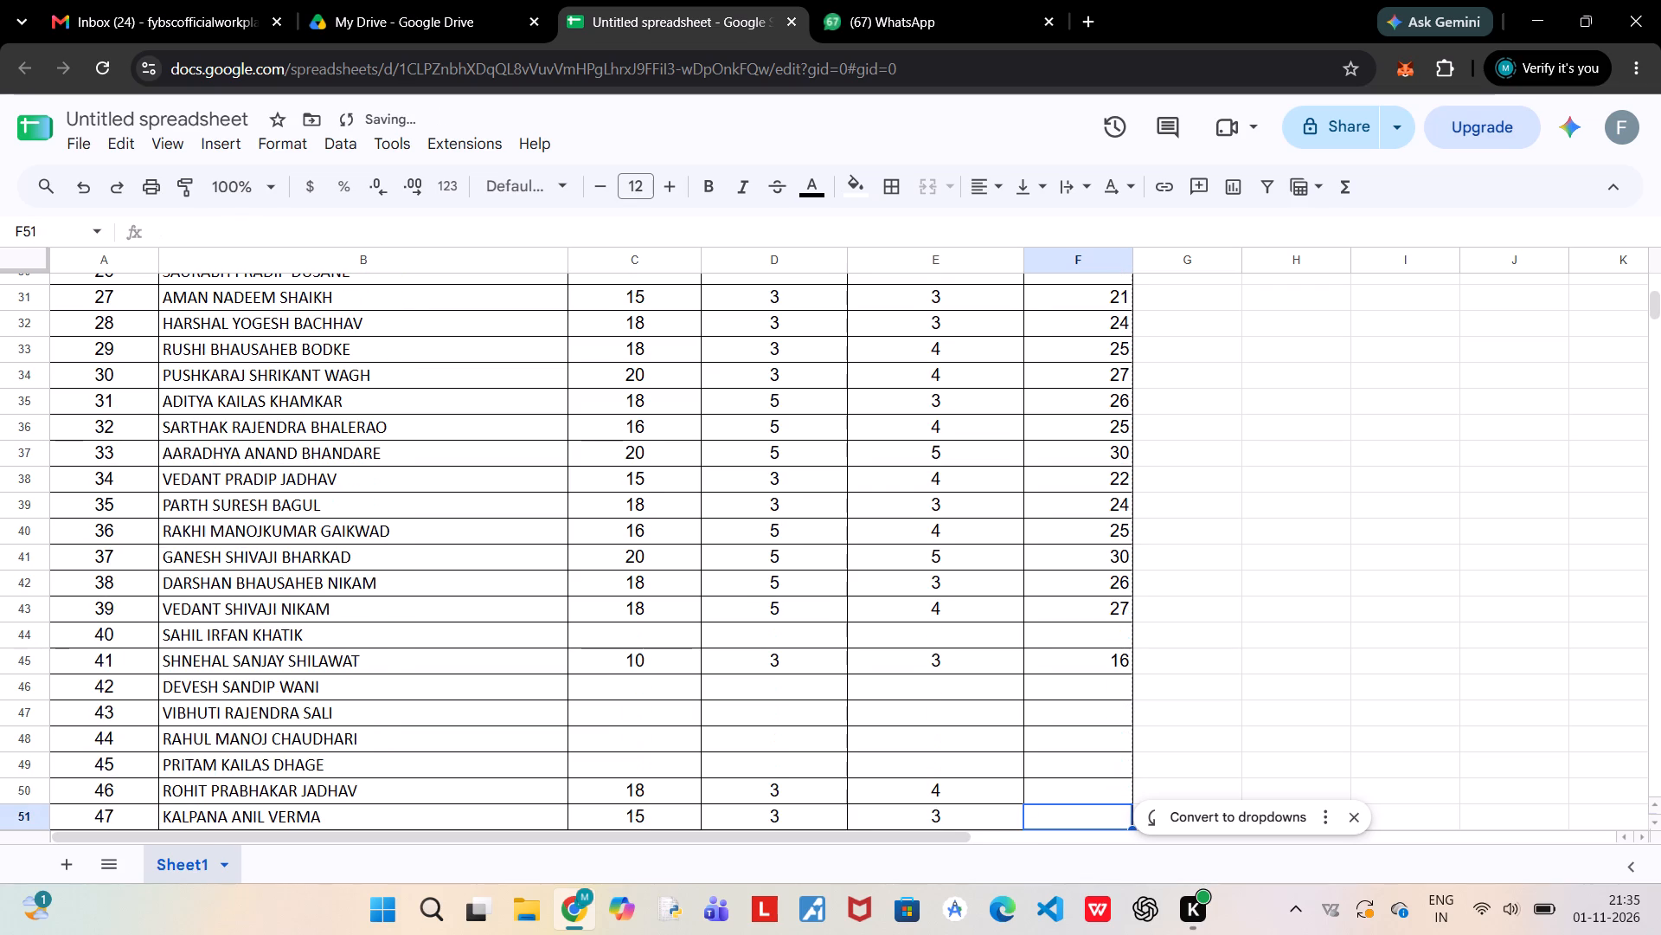
{"action": "key", "text": "Up"}
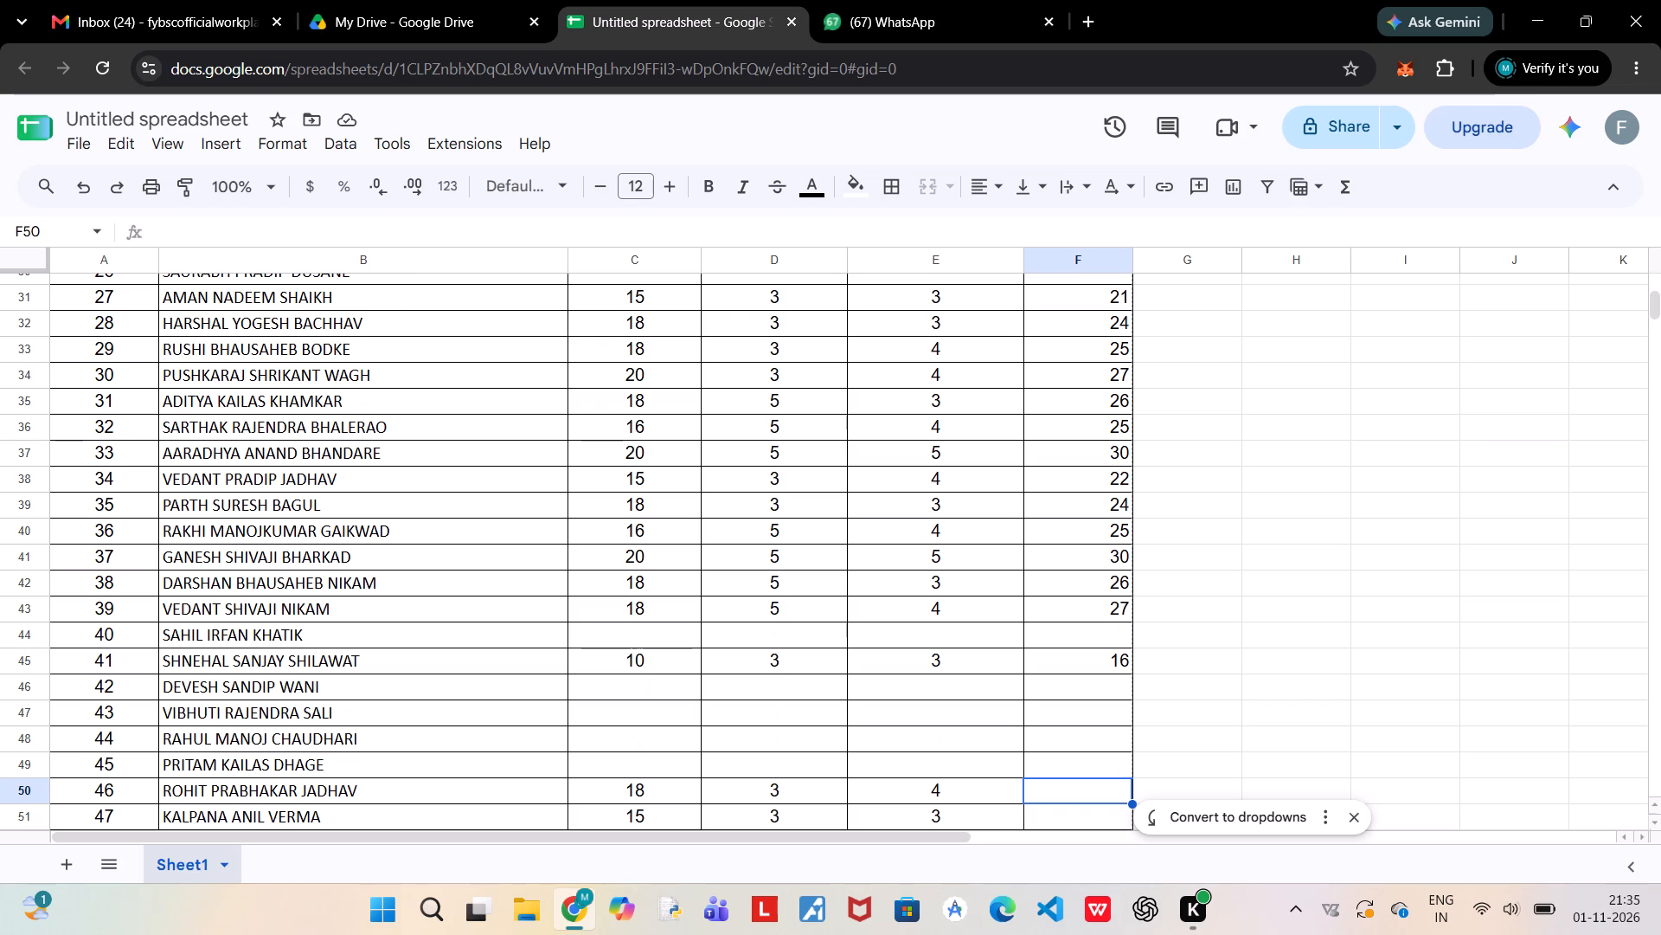
{"action": "type", "text": "25"}
{"action": "key", "text": "Down"}
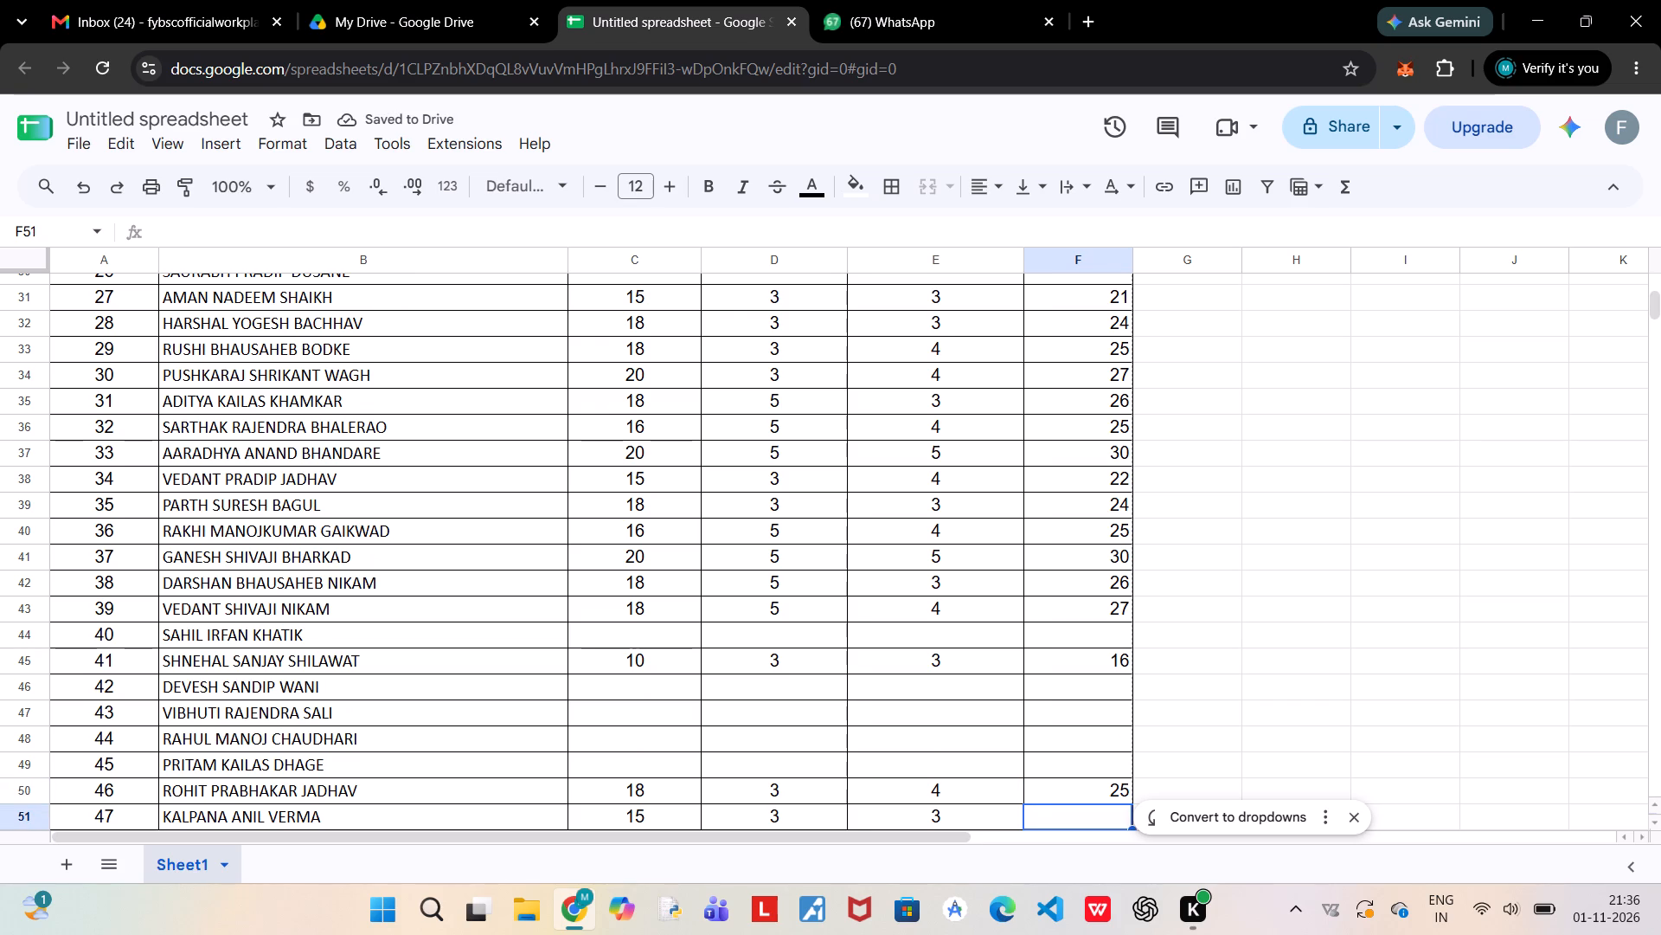
{"action": "type", "text": "21"}
{"action": "key", "text": "Down"}
{"action": "key", "text": "Down"}
{"action": "key", "text": "Up"}
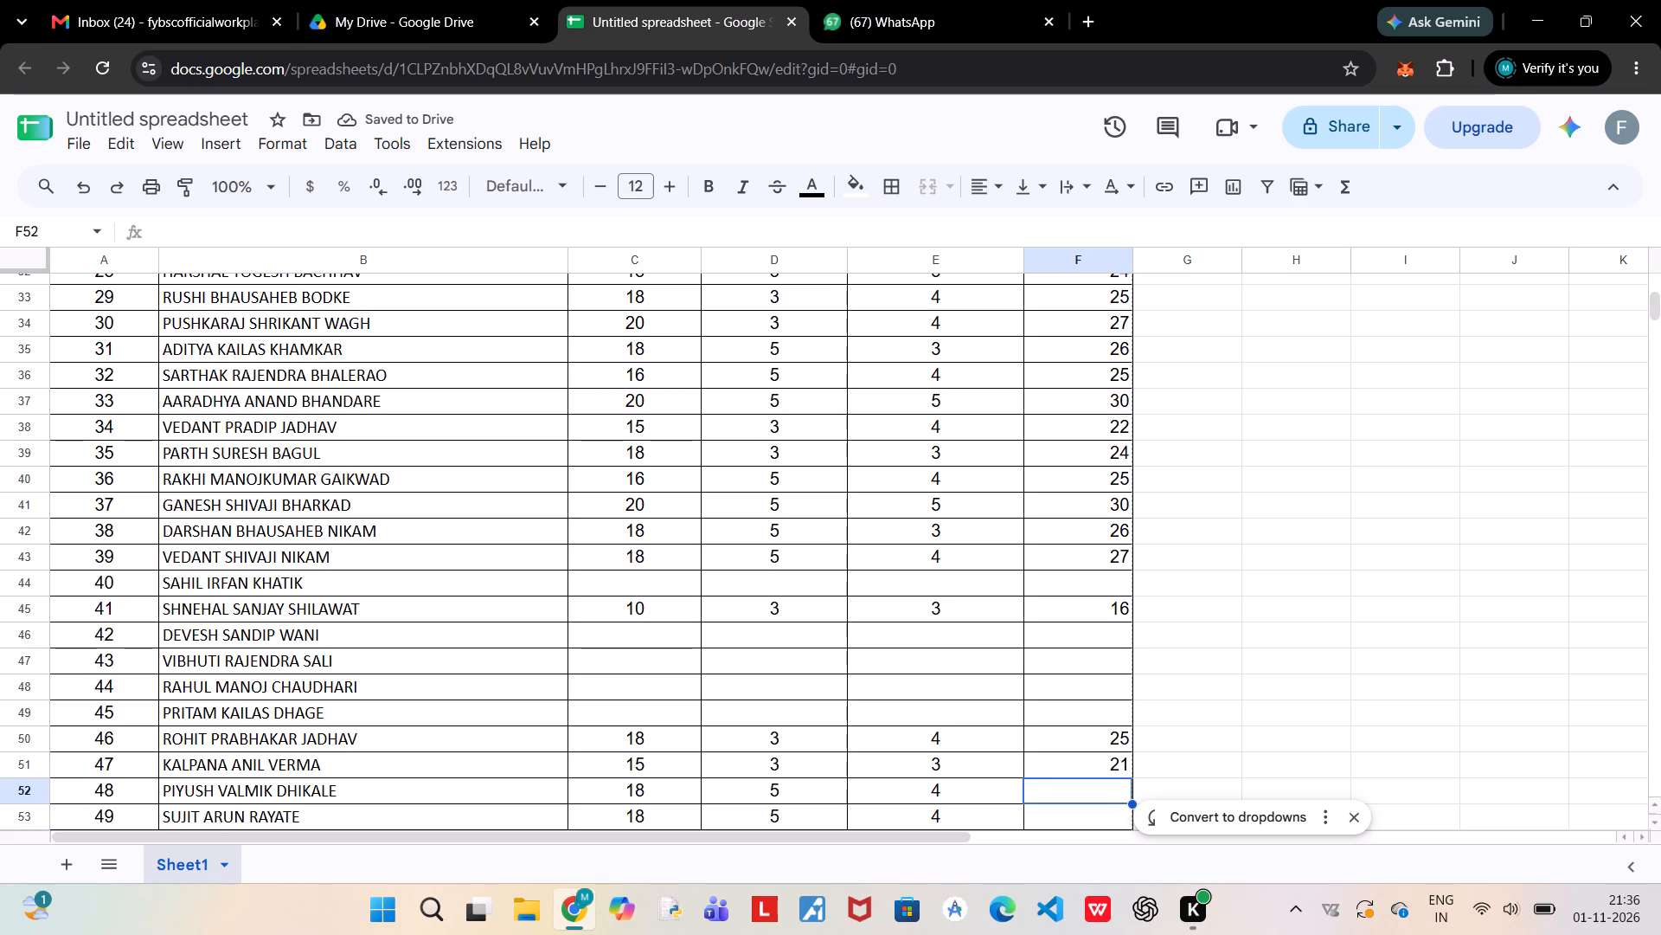
Enter TOTAL 27 for each of Roll Nos 48 to 50 in F52:F54.
{"action": "type", "text": "27"}
{"action": "key", "text": "Down"}
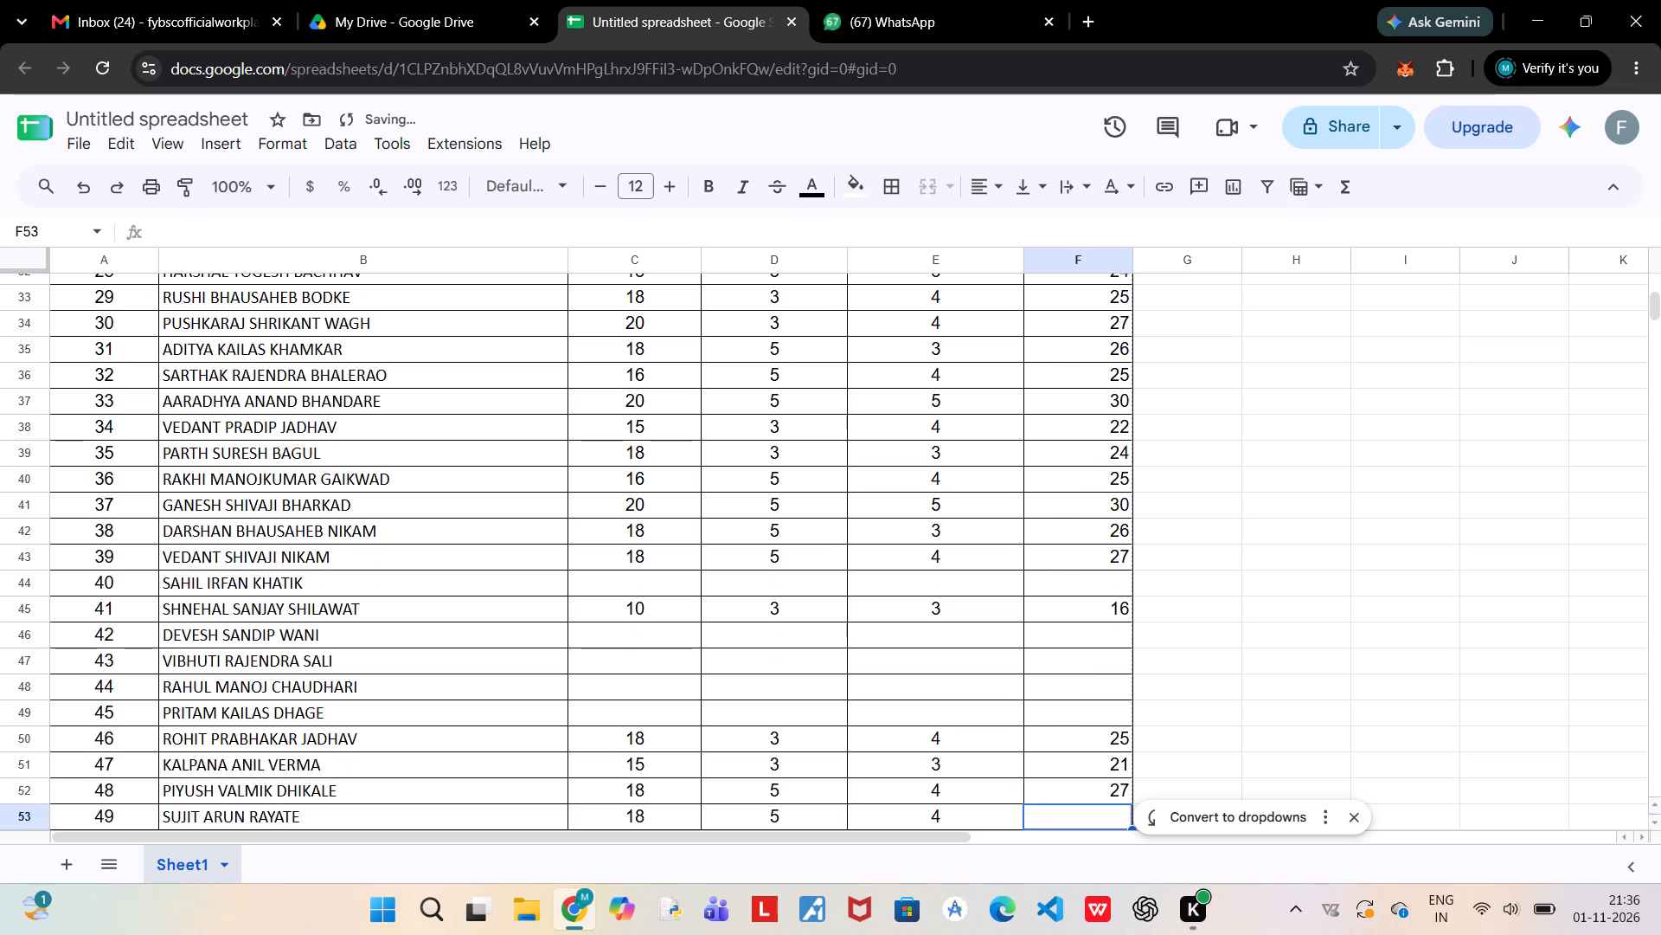
{"action": "type", "text": "27"}
{"action": "key", "text": "Down"}
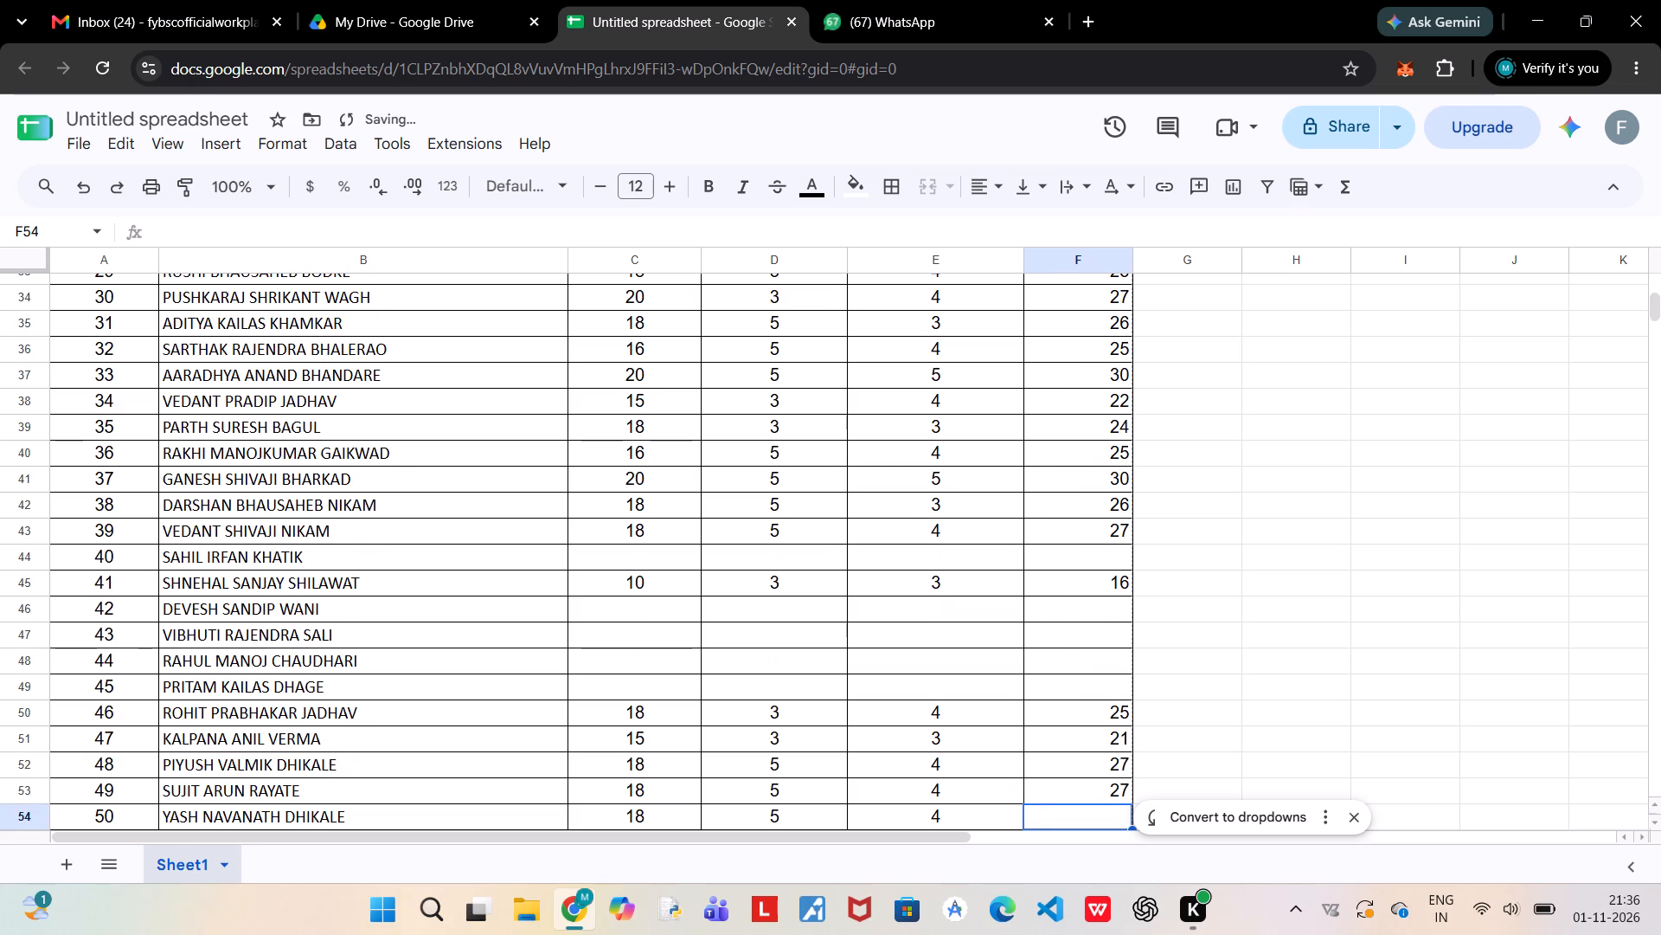
{"action": "type", "text": "27"}
{"action": "key", "text": "Down"}
Skipping Roll Nos 51, 53 and 55, enter TOTAL 30 for Roll No 52 and 21 for Roll No 54.
{"action": "key", "text": "Down"}
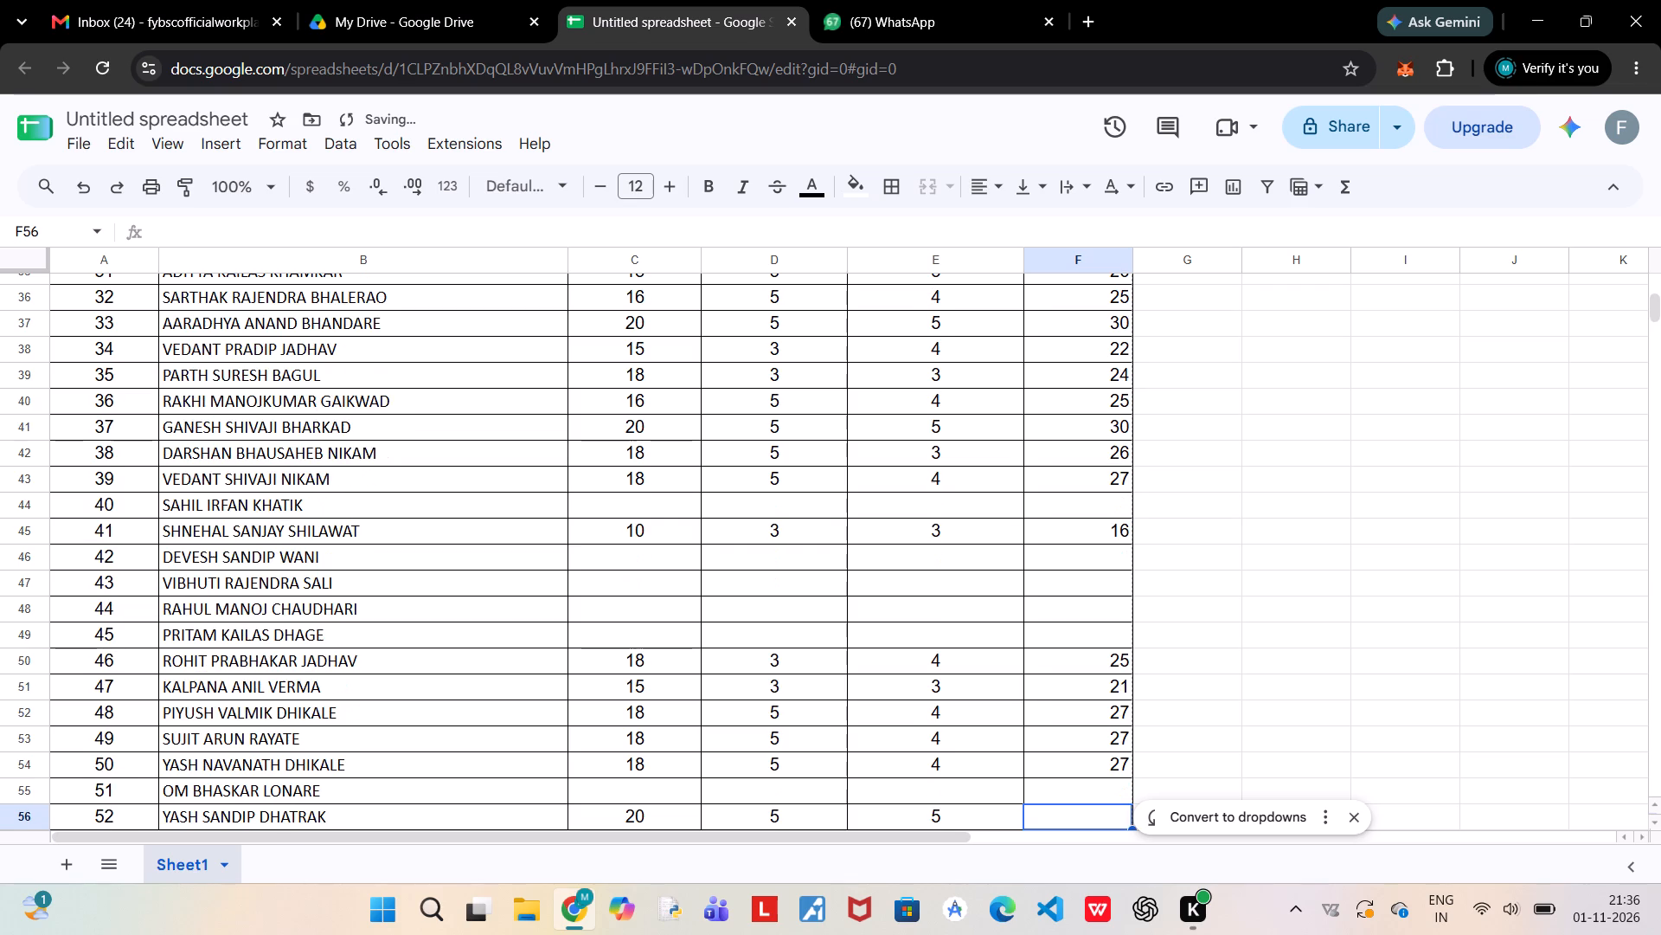
{"action": "key", "text": "2"}
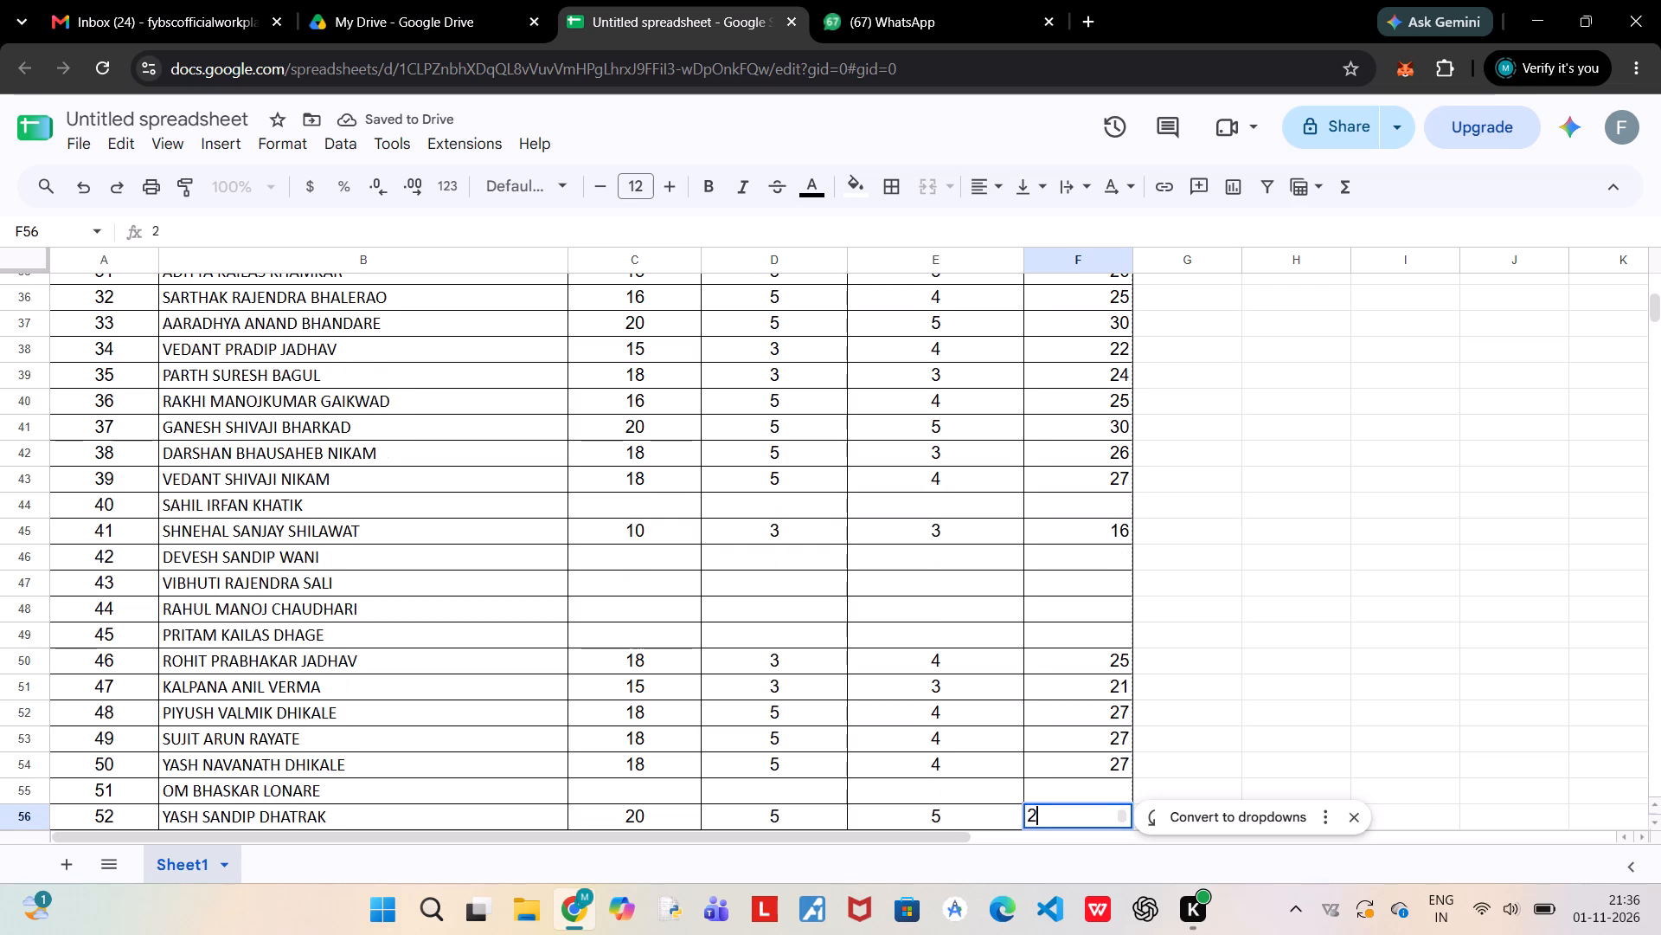
{"action": "key", "text": "BackSpace"}
{"action": "type", "text": "30"}
{"action": "key", "text": "Down"}
{"action": "key", "text": "Down"}
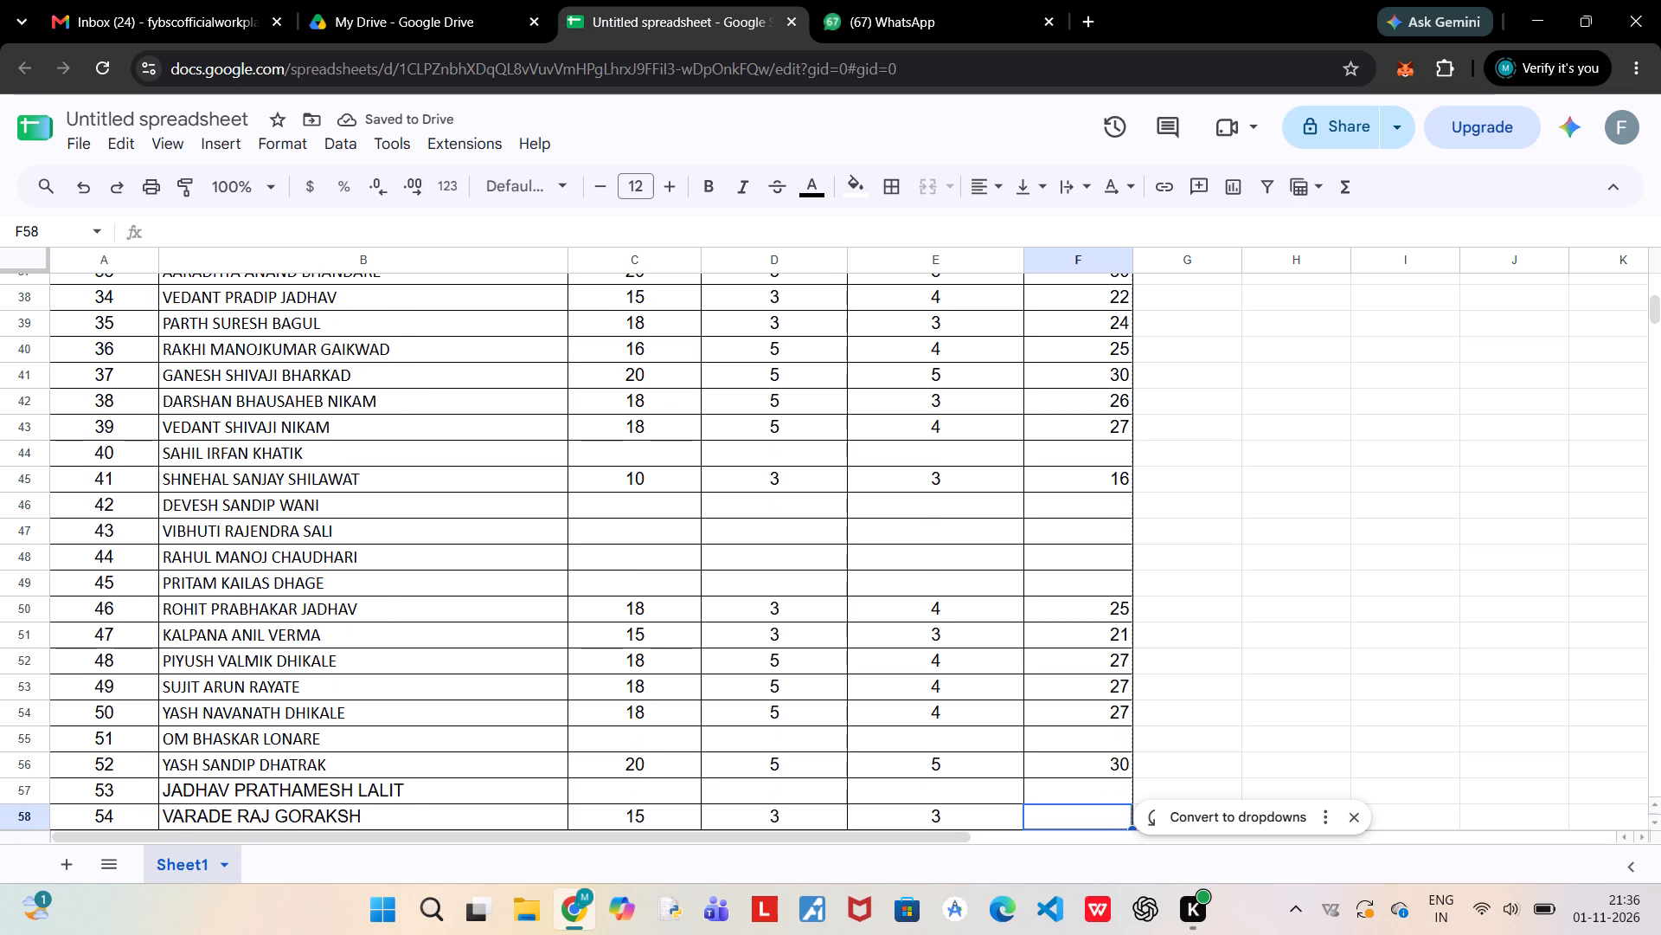
{"action": "key", "text": "Down"}
{"action": "key", "text": "Up"}
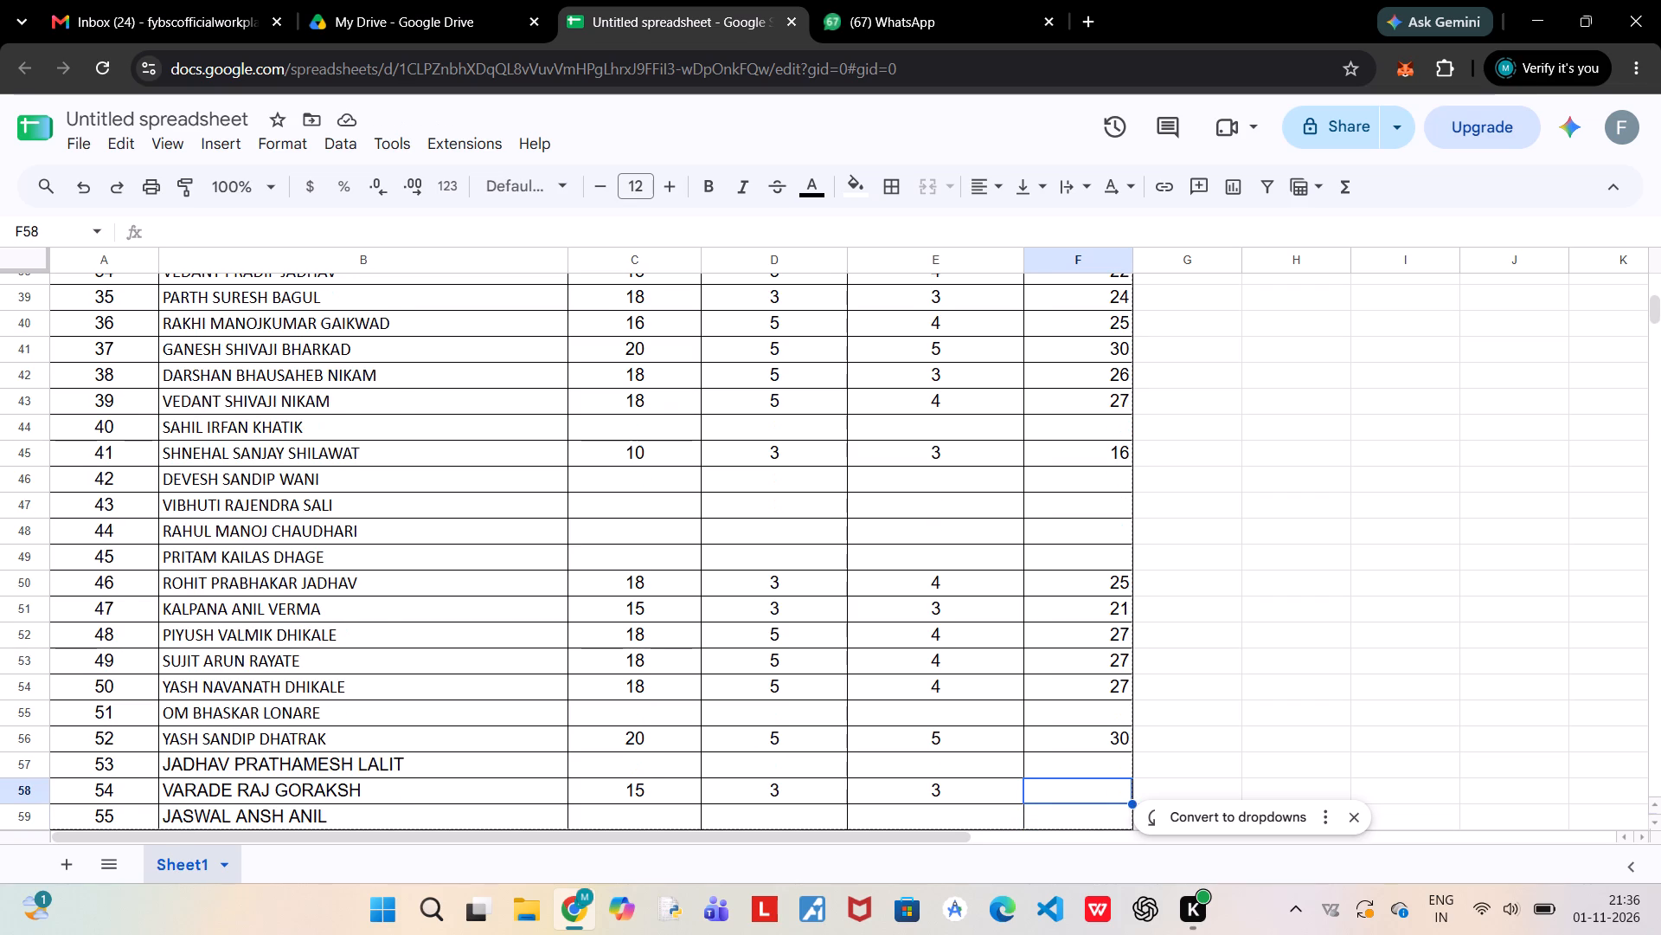
{"action": "type", "text": "21"}
{"action": "key", "text": "Down"}
{"action": "key", "text": "Down"}
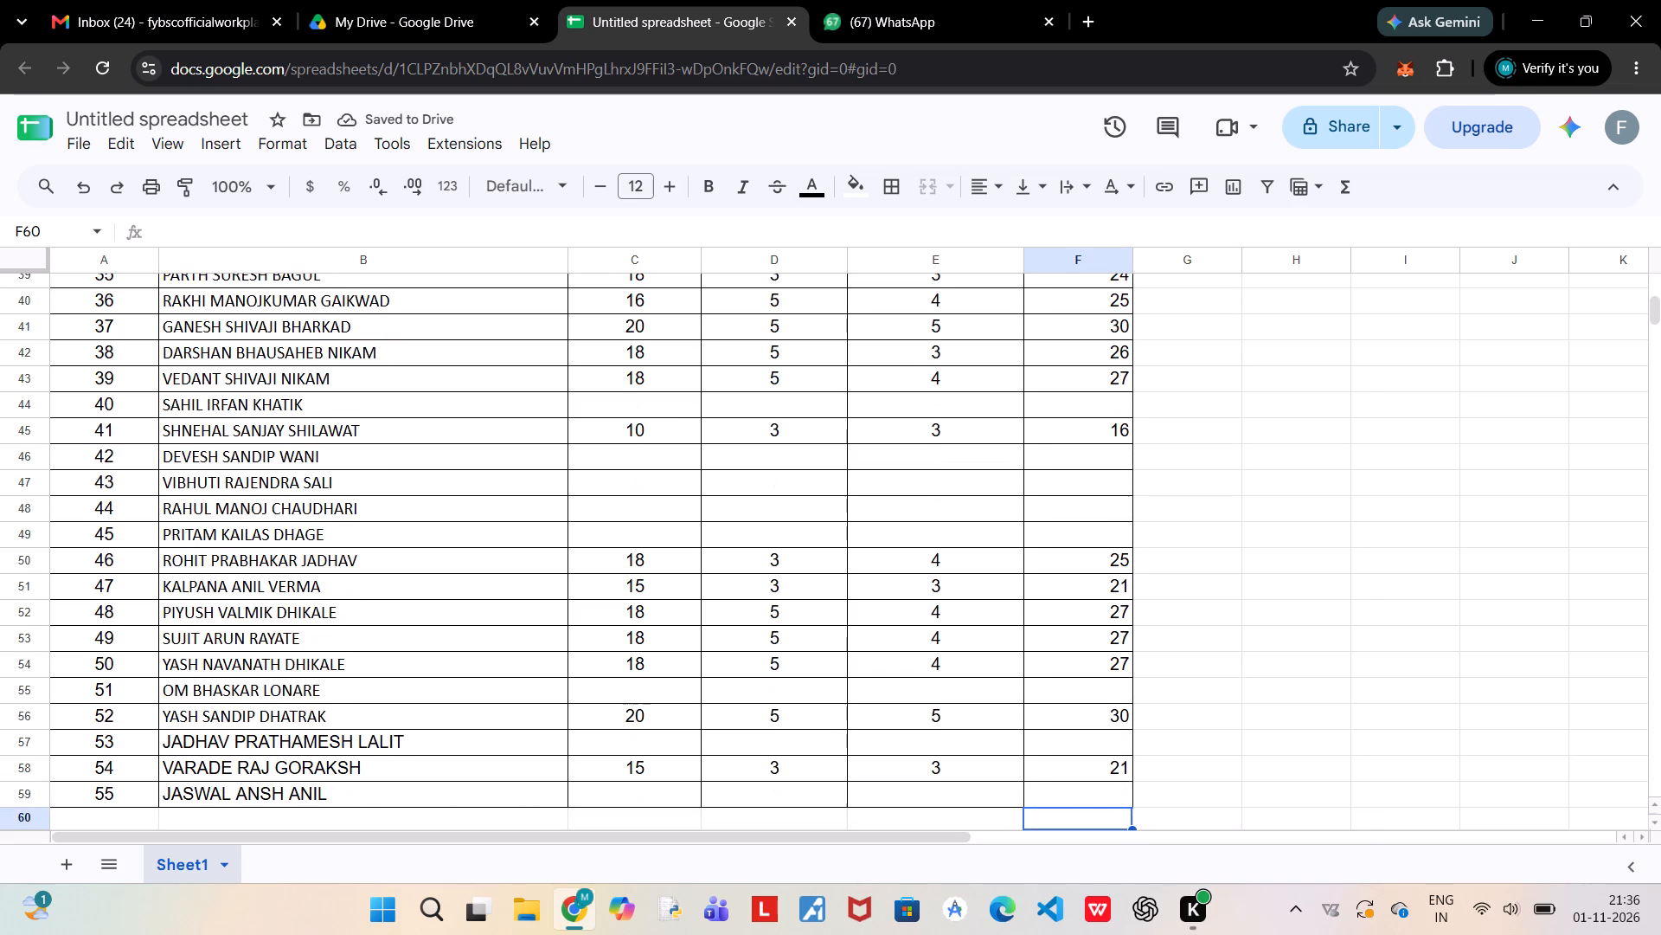
Rename the untitled spreadsheet to OAPT_PracticalMarks and save it.
{"action": "scroll", "coordinate": [580, 0], "scroll_direction": "up", "scroll_amount": 2}
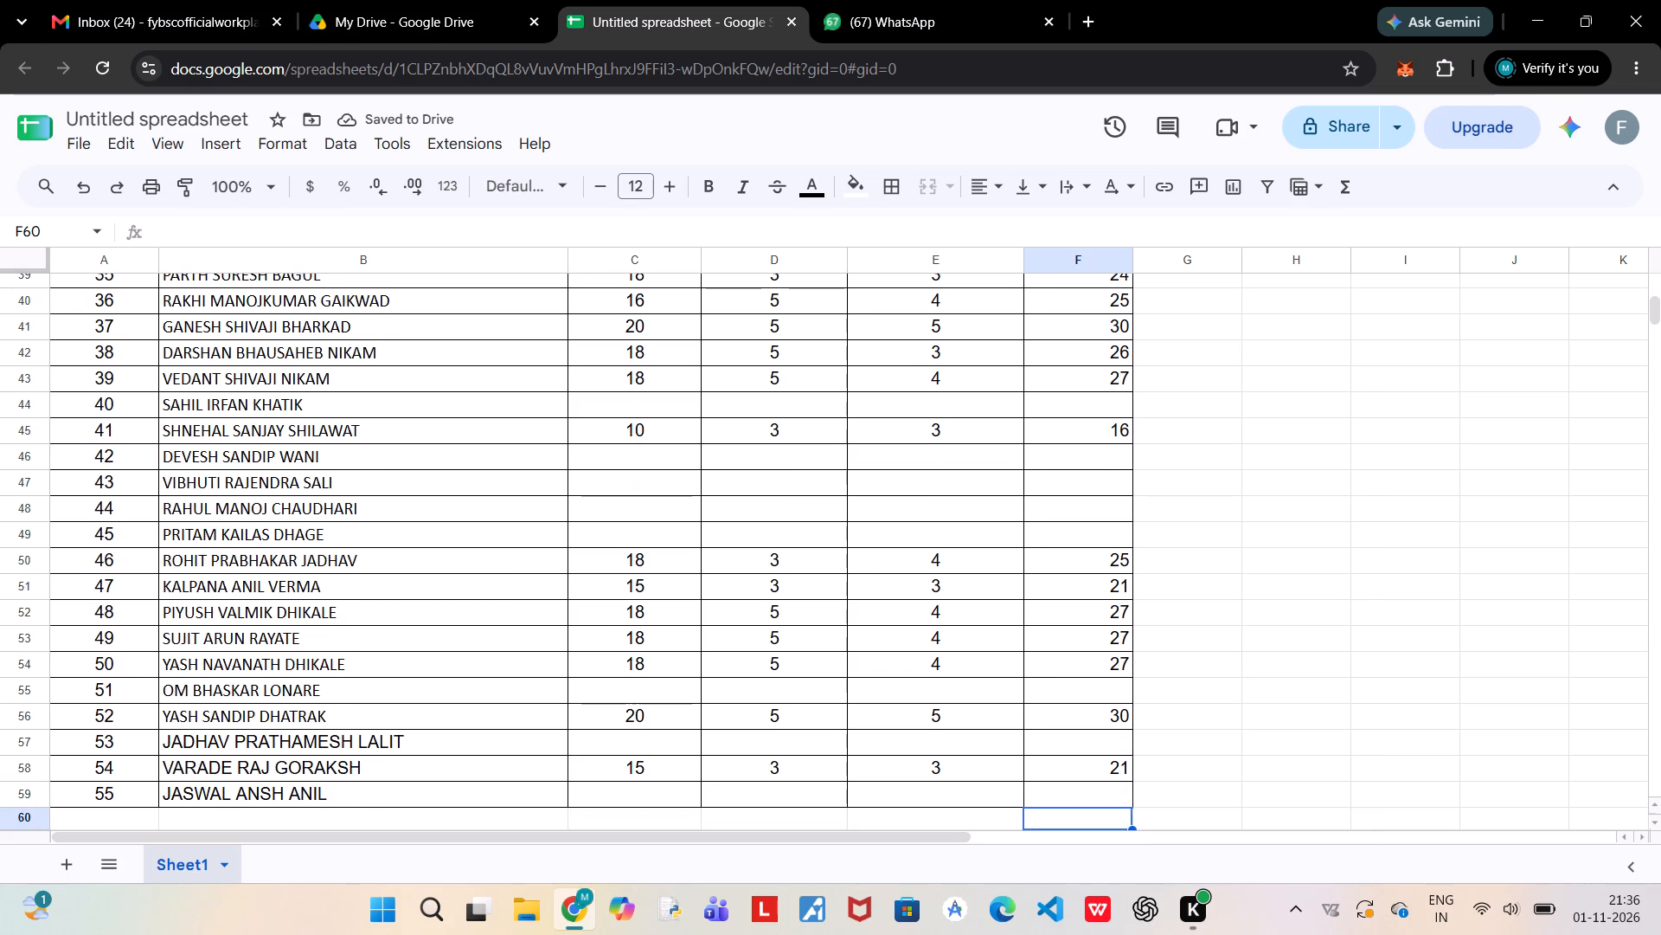
{"action": "left_click", "coordinate": [143, 115]}
{"action": "key", "text": "Right"}
{"action": "key", "text": "Right"}
{"action": "key", "text": "Right"}
{"action": "key", "text": "Right"}
{"action": "key", "text": "Right"}
{"action": "key", "text": "Right"}
{"action": "key", "text": "Right"}
{"action": "key", "text": "Right"}
{"action": "key", "text": "Right"}
{"action": "key", "text": "Right"}
{"action": "key", "text": "Right"}
{"action": "key", "text": "Right"}
{"action": "key", "text": "Right"}
{"action": "key", "text": "Right"}
{"action": "key", "text": "Right"}
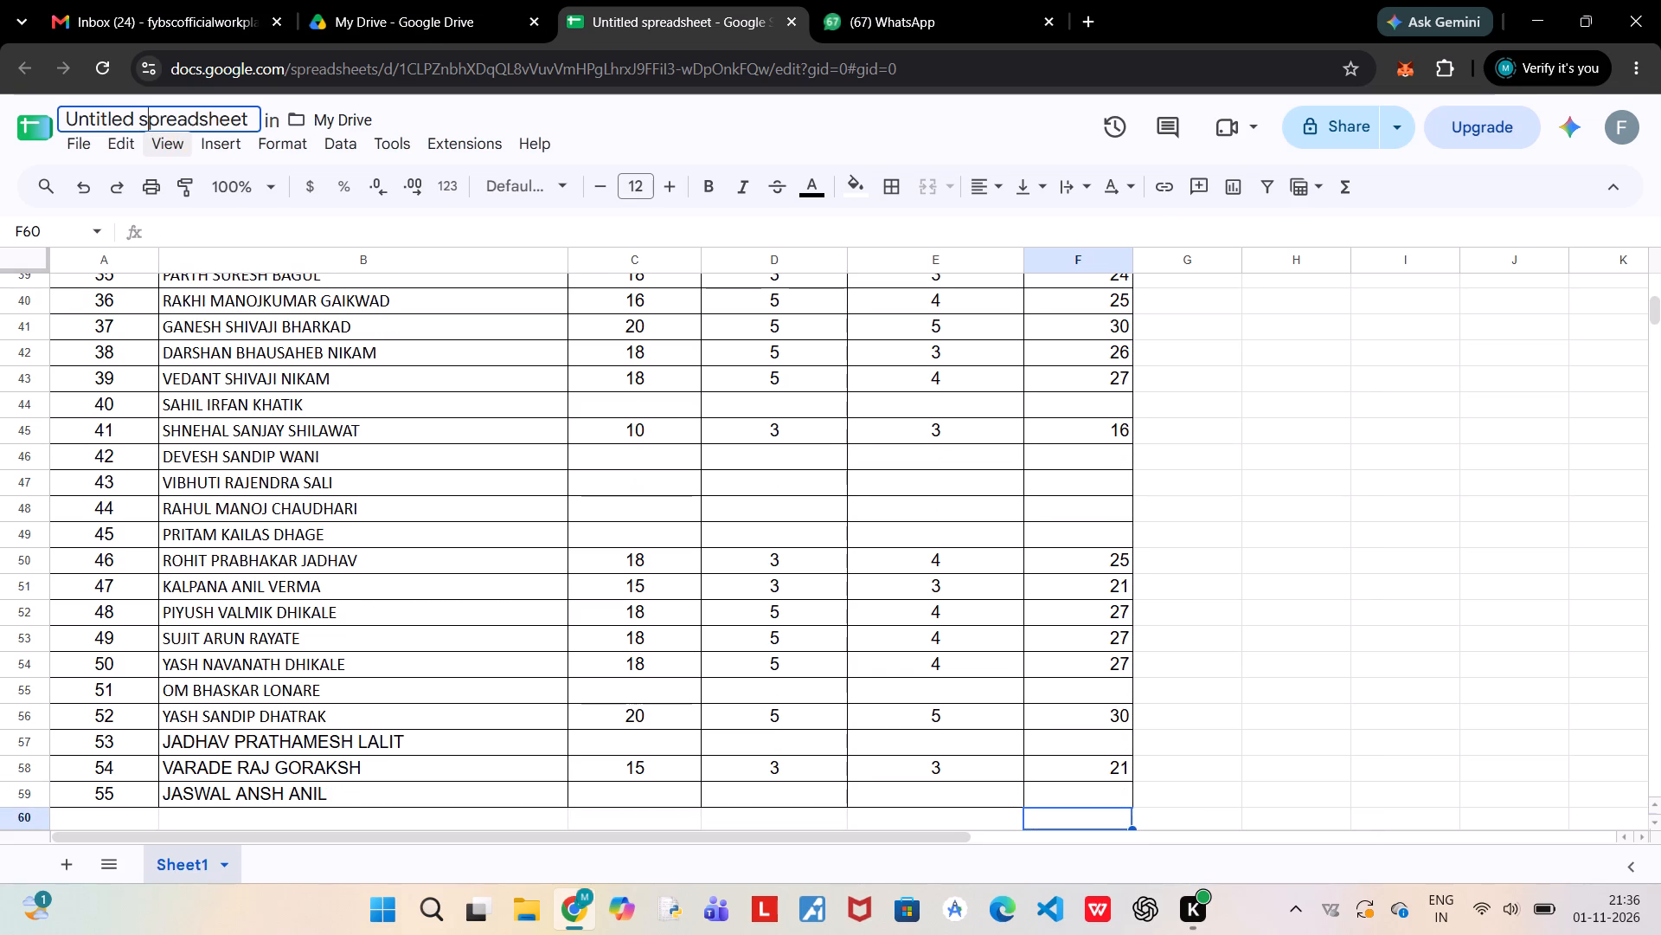
{"action": "key", "text": "BackSpace"}
{"action": "key", "text": "BackSpace"}
{"action": "key", "text": "BackSpace"}
{"action": "key", "text": "BackSpace"}
{"action": "key", "text": "BackSpace"}
{"action": "key", "text": "BackSpace"}
{"action": "key", "text": "BackSpace"}
{"action": "key", "text": "BackSpace"}
{"action": "key", "text": "BackSpace"}
{"action": "key", "text": "BackSpace"}
{"action": "key", "text": "BackSpace"}
{"action": "key", "text": "BackSpace"}
{"action": "key", "text": "BackSpace"}
{"action": "key", "text": "BackSpace"}
{"action": "key", "text": "BackSpace"}
{"action": "key", "text": "BackSpace"}
{"action": "key", "text": "BackSpace"}
{"action": "key", "text": "BackSpace"}
{"action": "key", "text": "BackSpace"}
{"action": "key", "text": "BackSpace"}
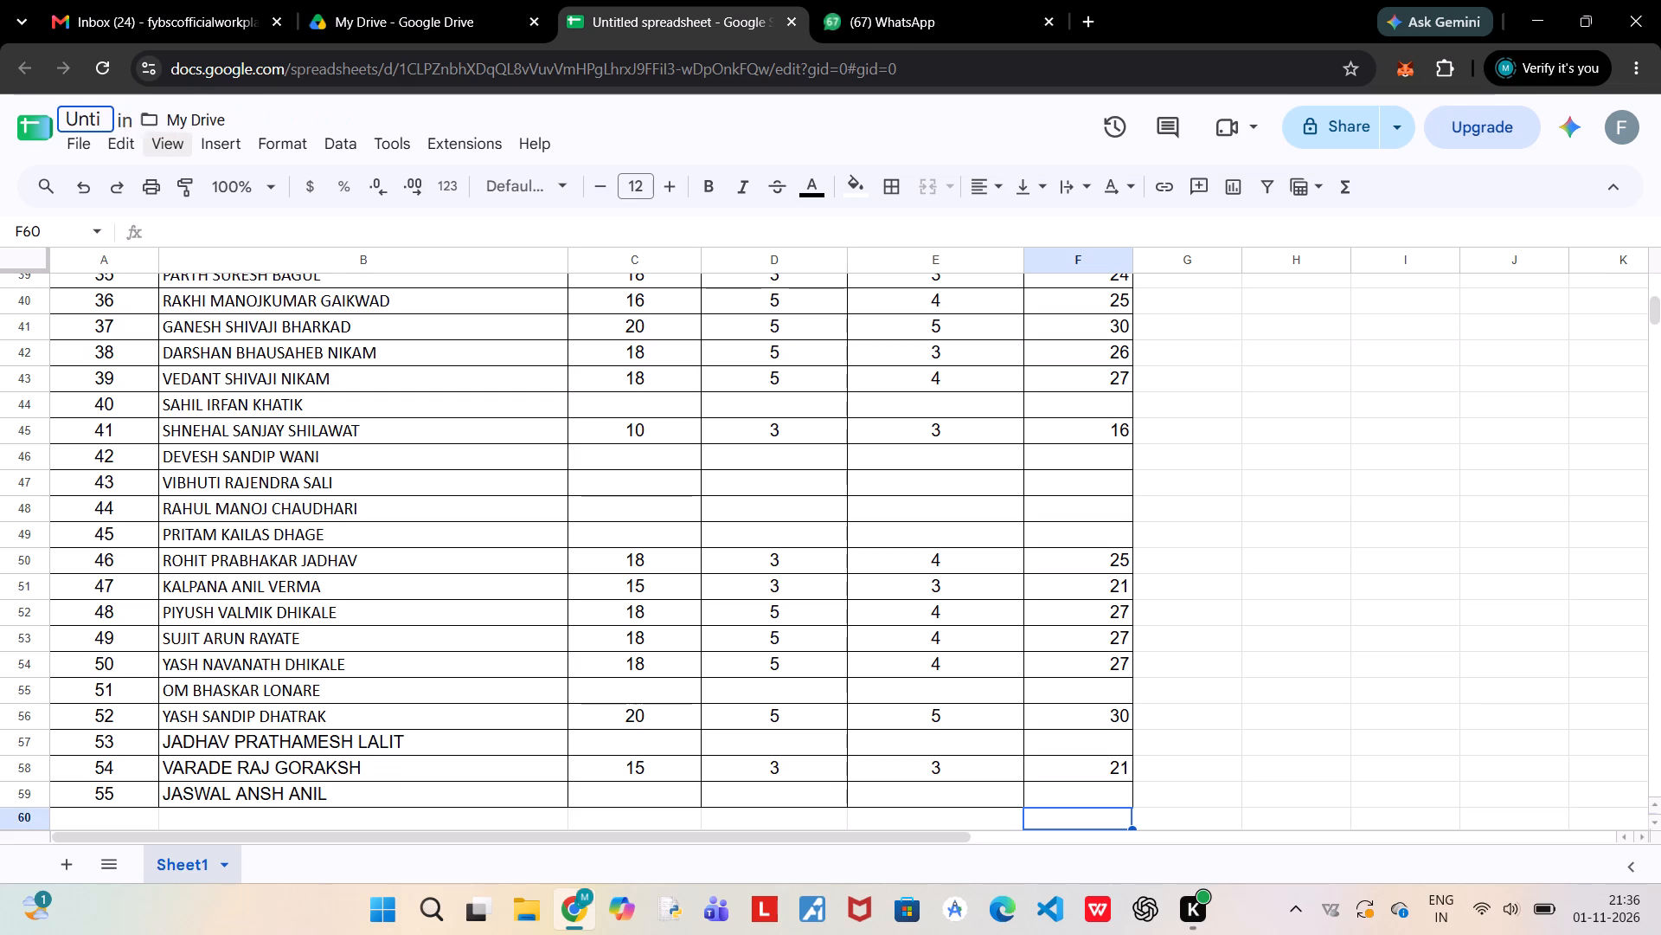
{"action": "type", "text": "OAPT"}
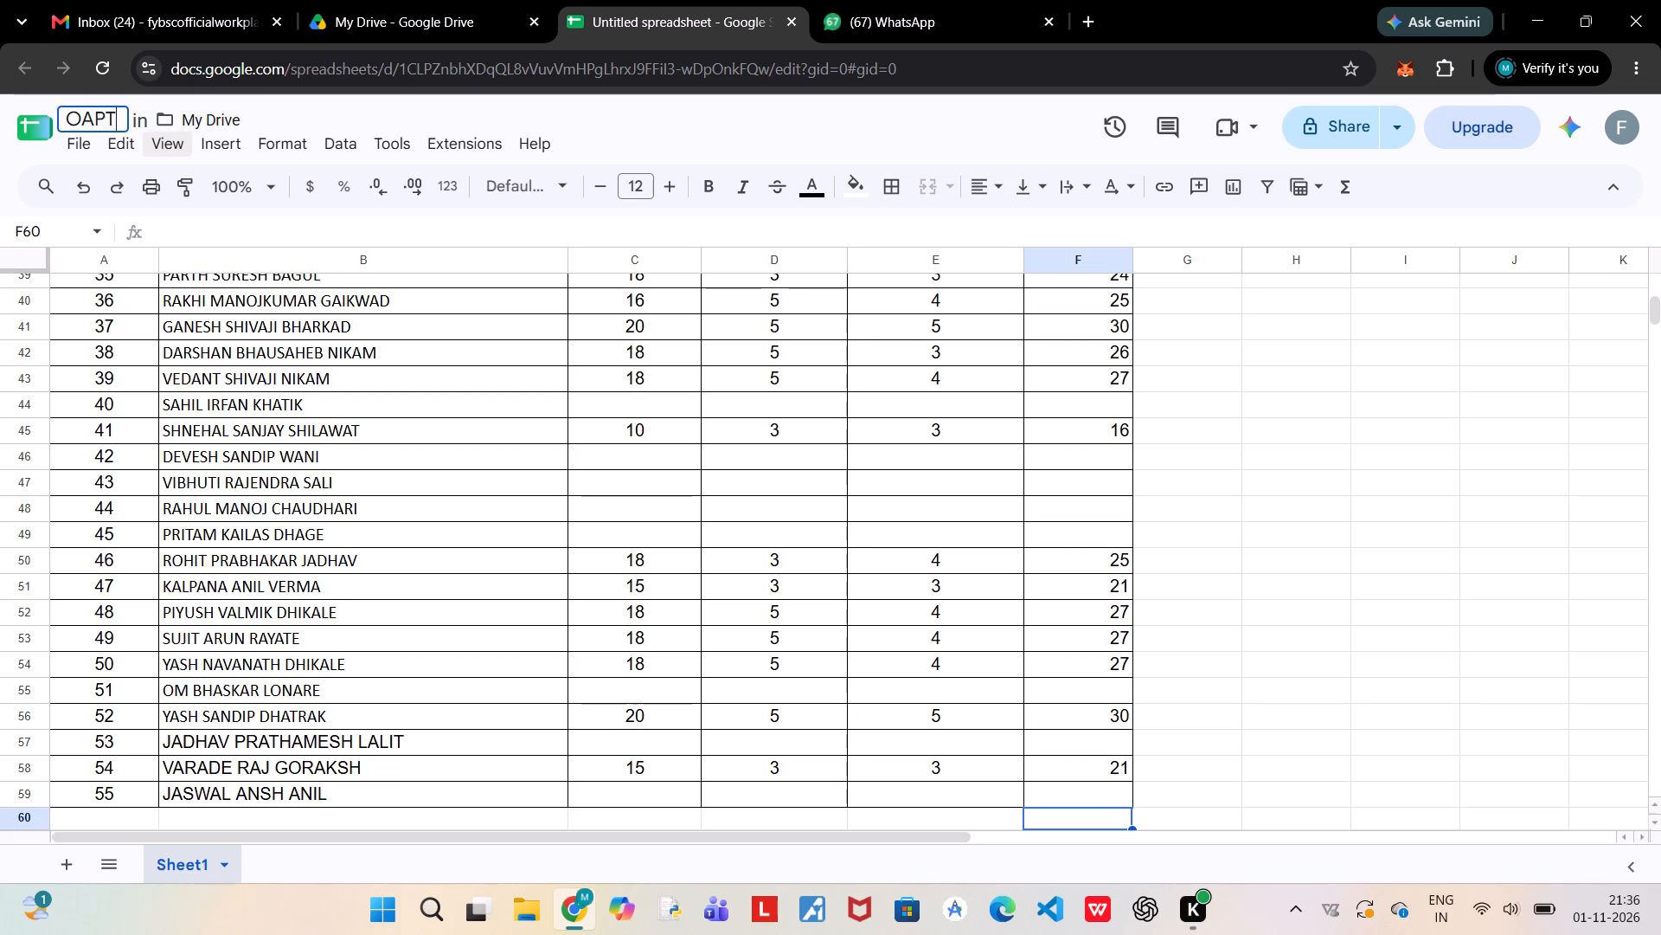
{"action": "key", "text": "shift+p"}
{"action": "key", "text": "BackSpace"}
{"action": "key", "text": "shift+underscore"}
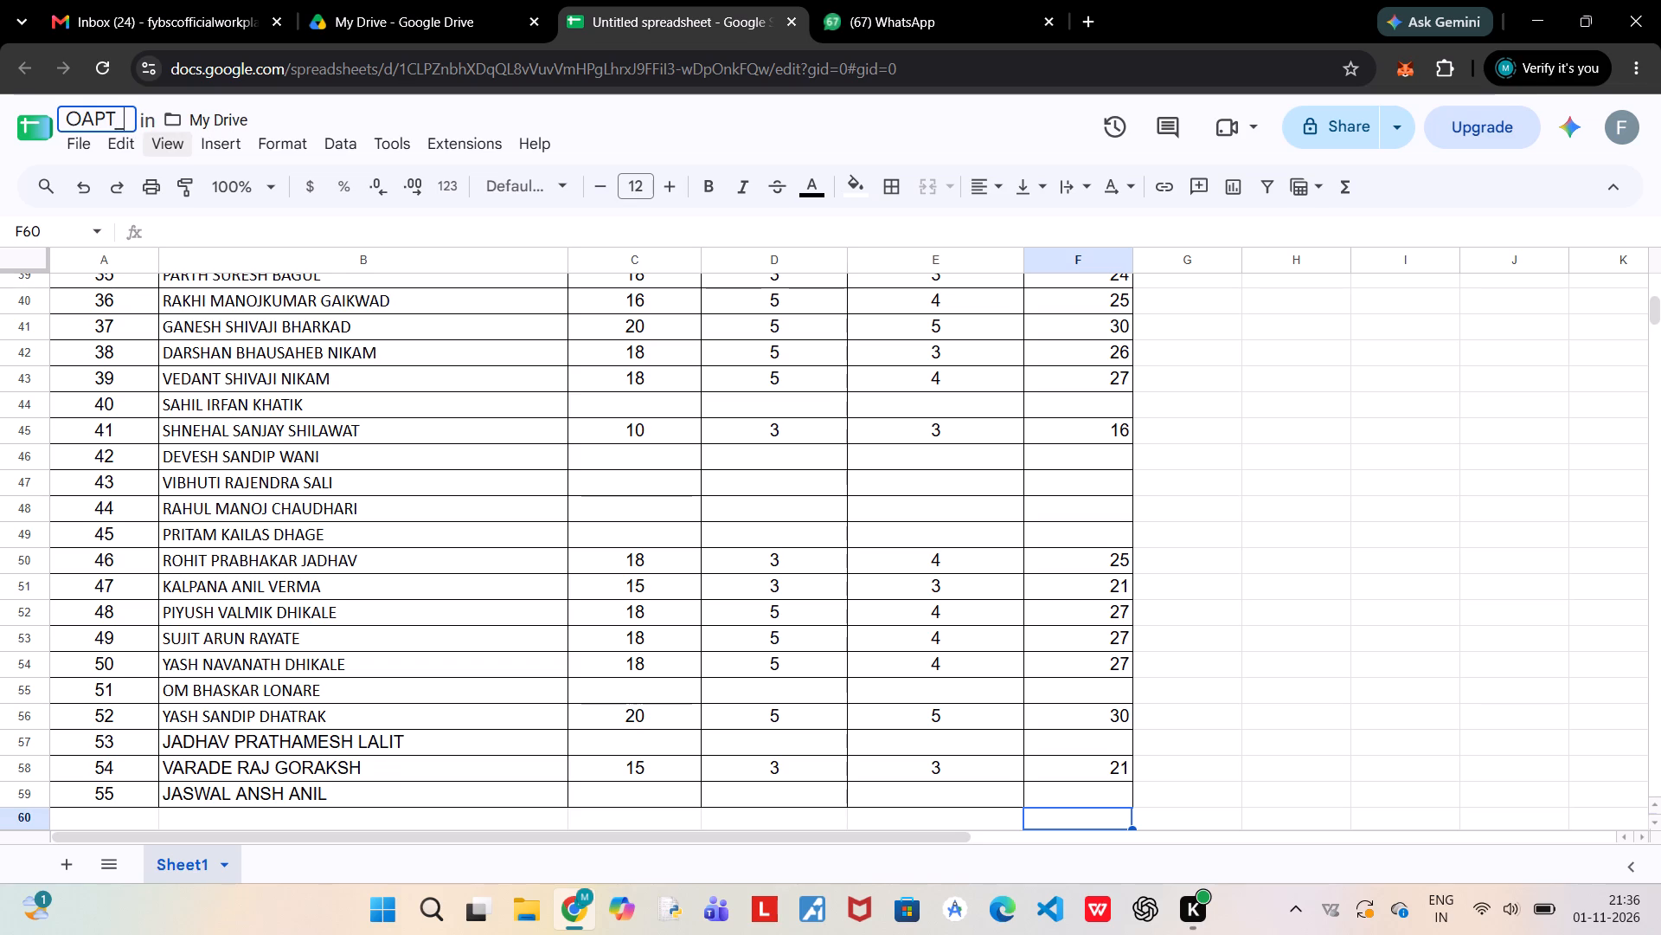
{"action": "type", "text": "Practical"}
{"action": "type", "text": "Ma"}
{"action": "type", "text": "rks"}
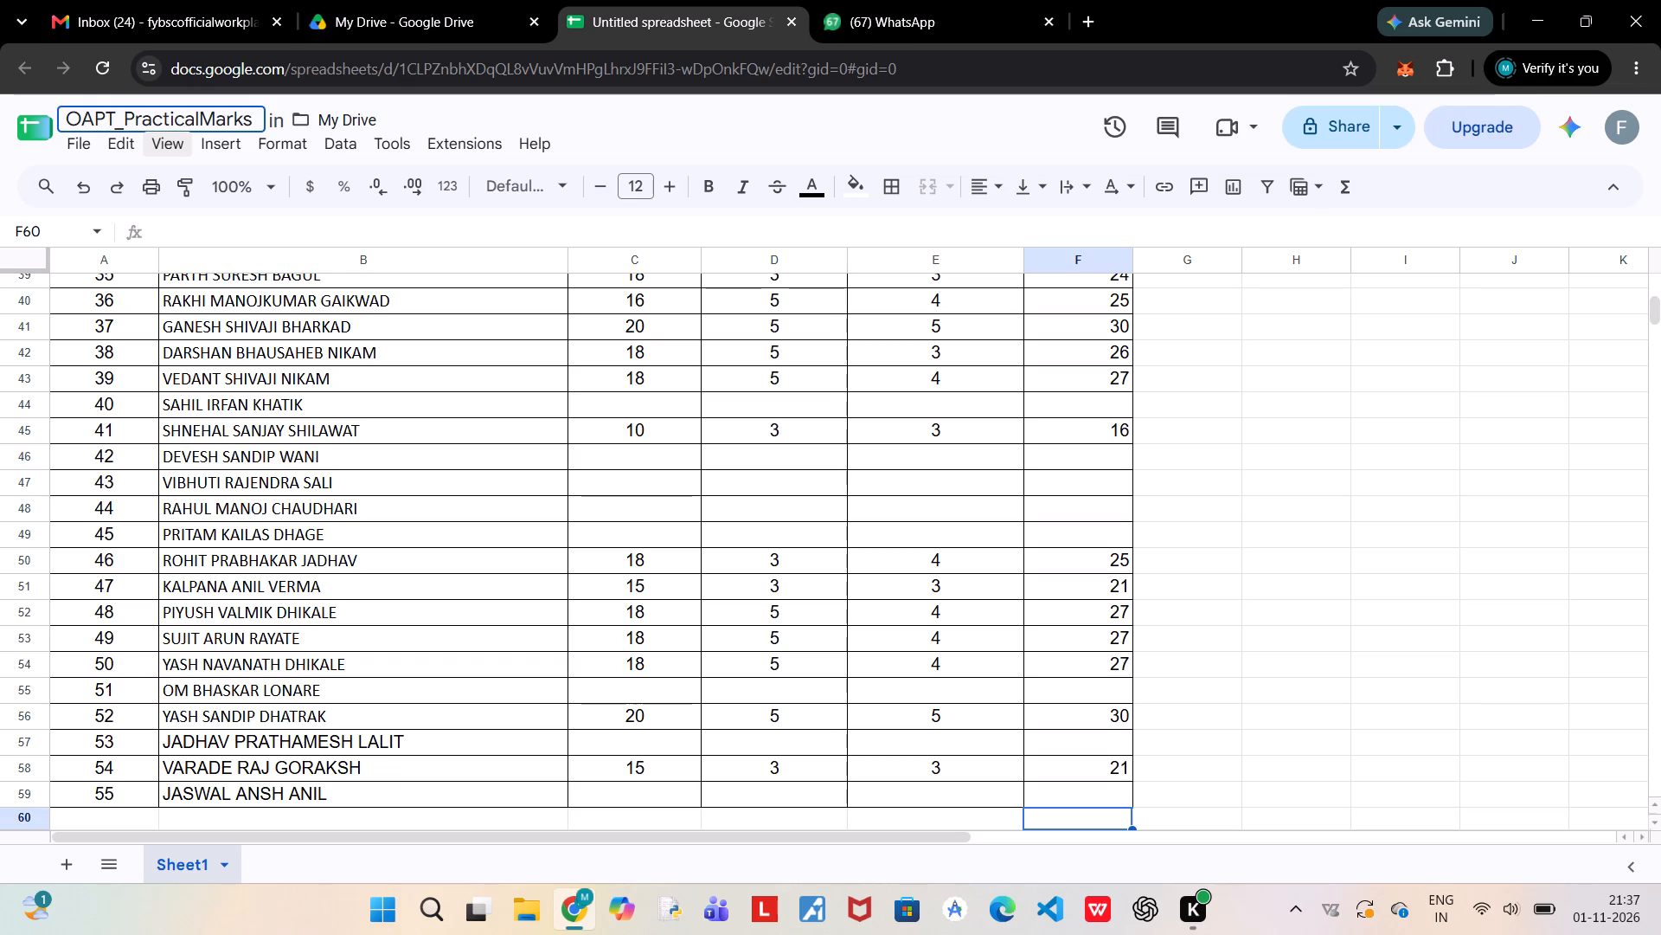
{"action": "key", "text": "ctrl+s"}
{"action": "key", "text": "ctrl+s"}
{"action": "key", "text": "ctrl+s"}
{"action": "key", "text": "ctrl+s"}
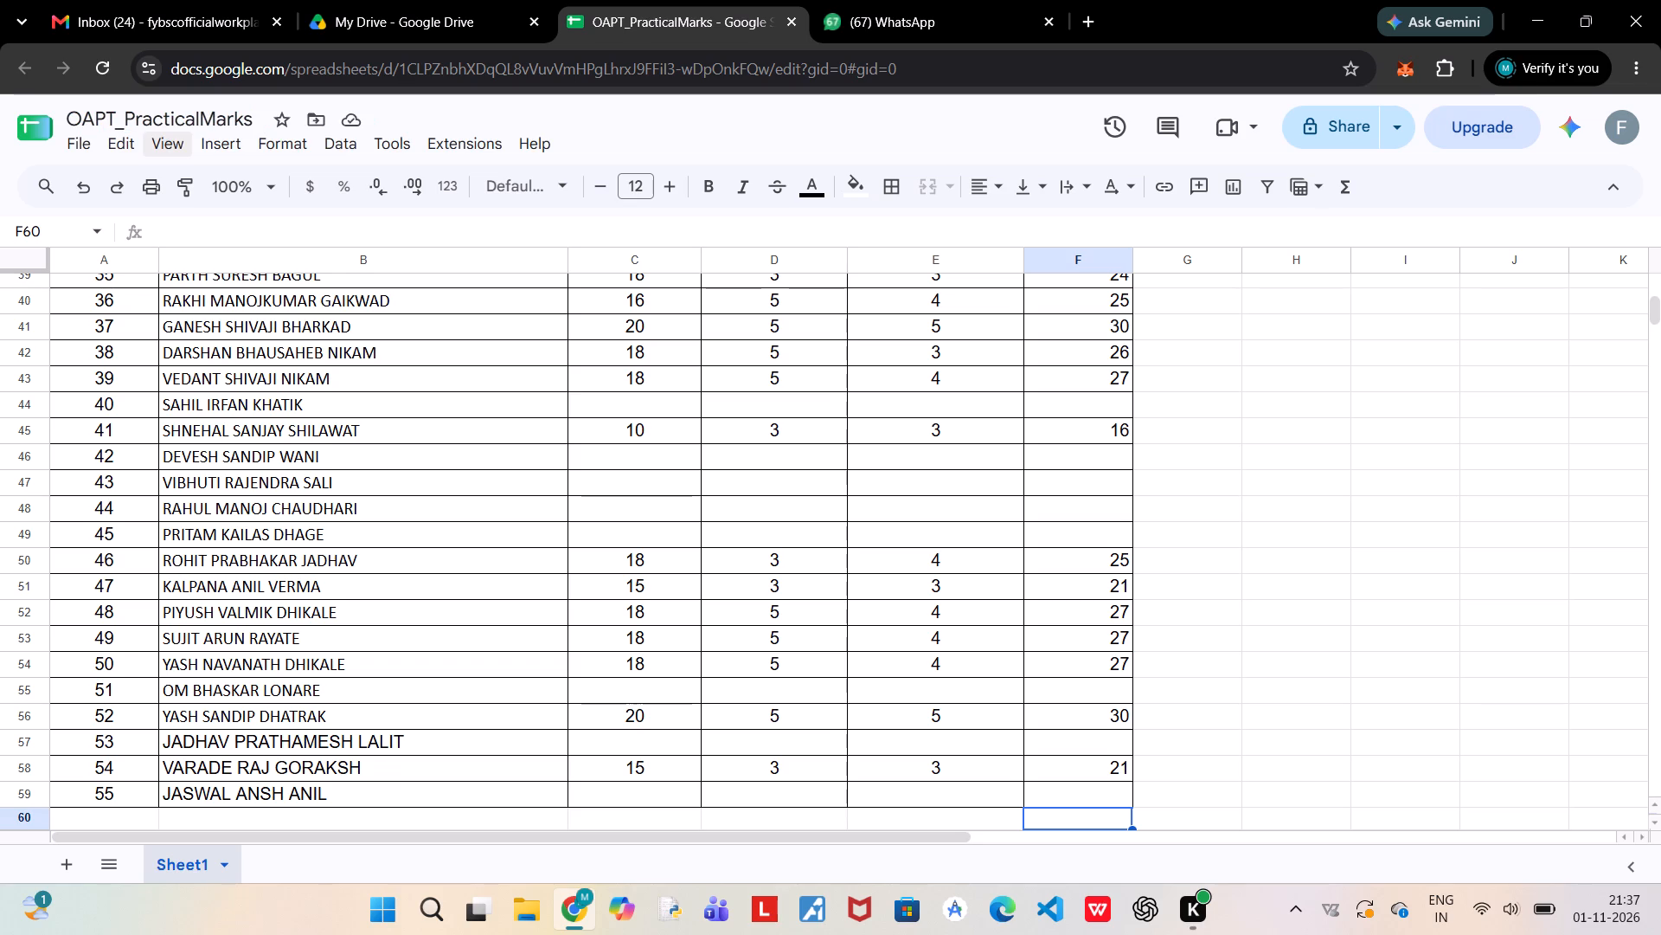
{"action": "key", "text": "ctrl+s"}
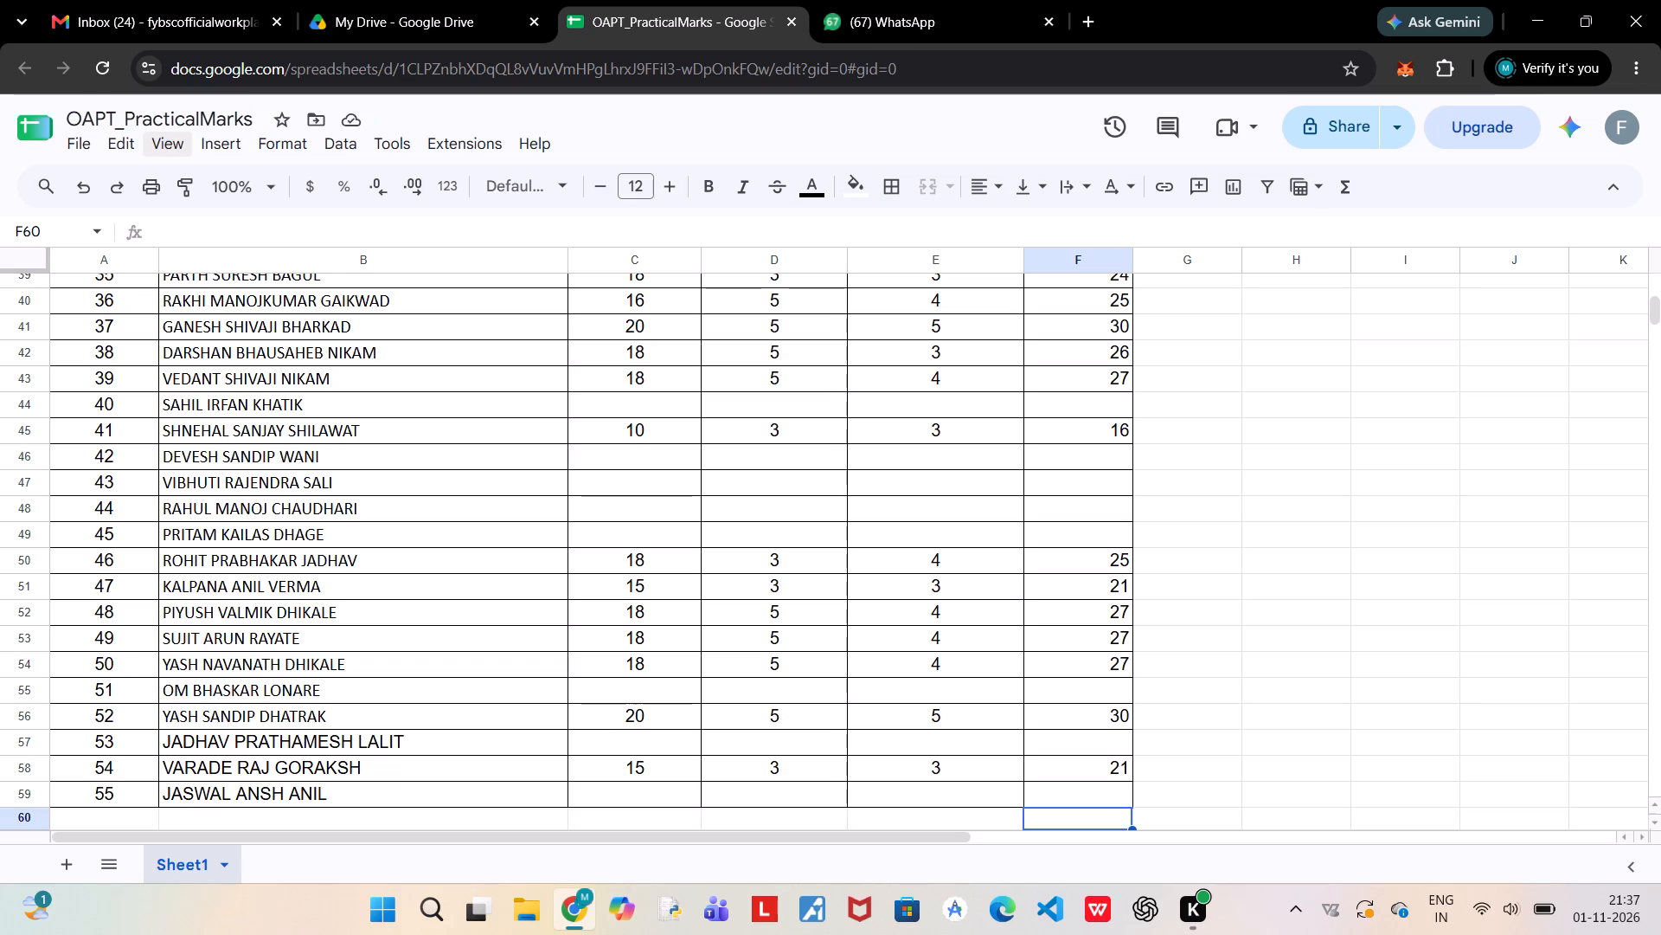
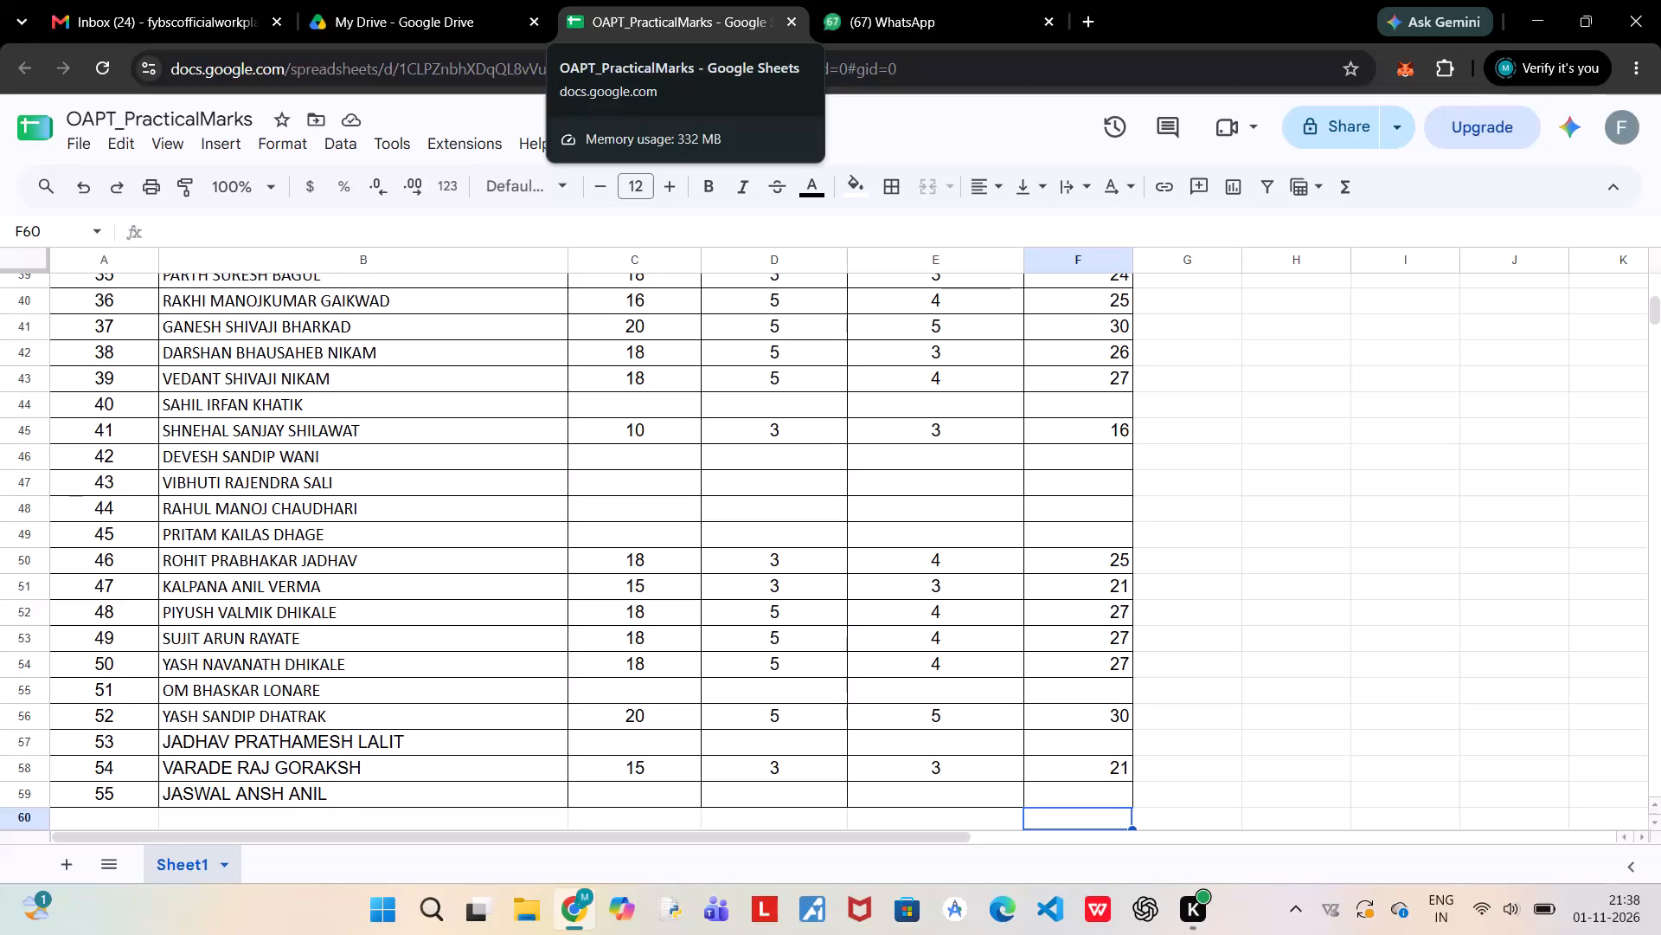
Close the My Drive page, leaving the OAPT_PracticalMarks spreadsheet open.
{"action": "left_click", "coordinate": [541, 16]}
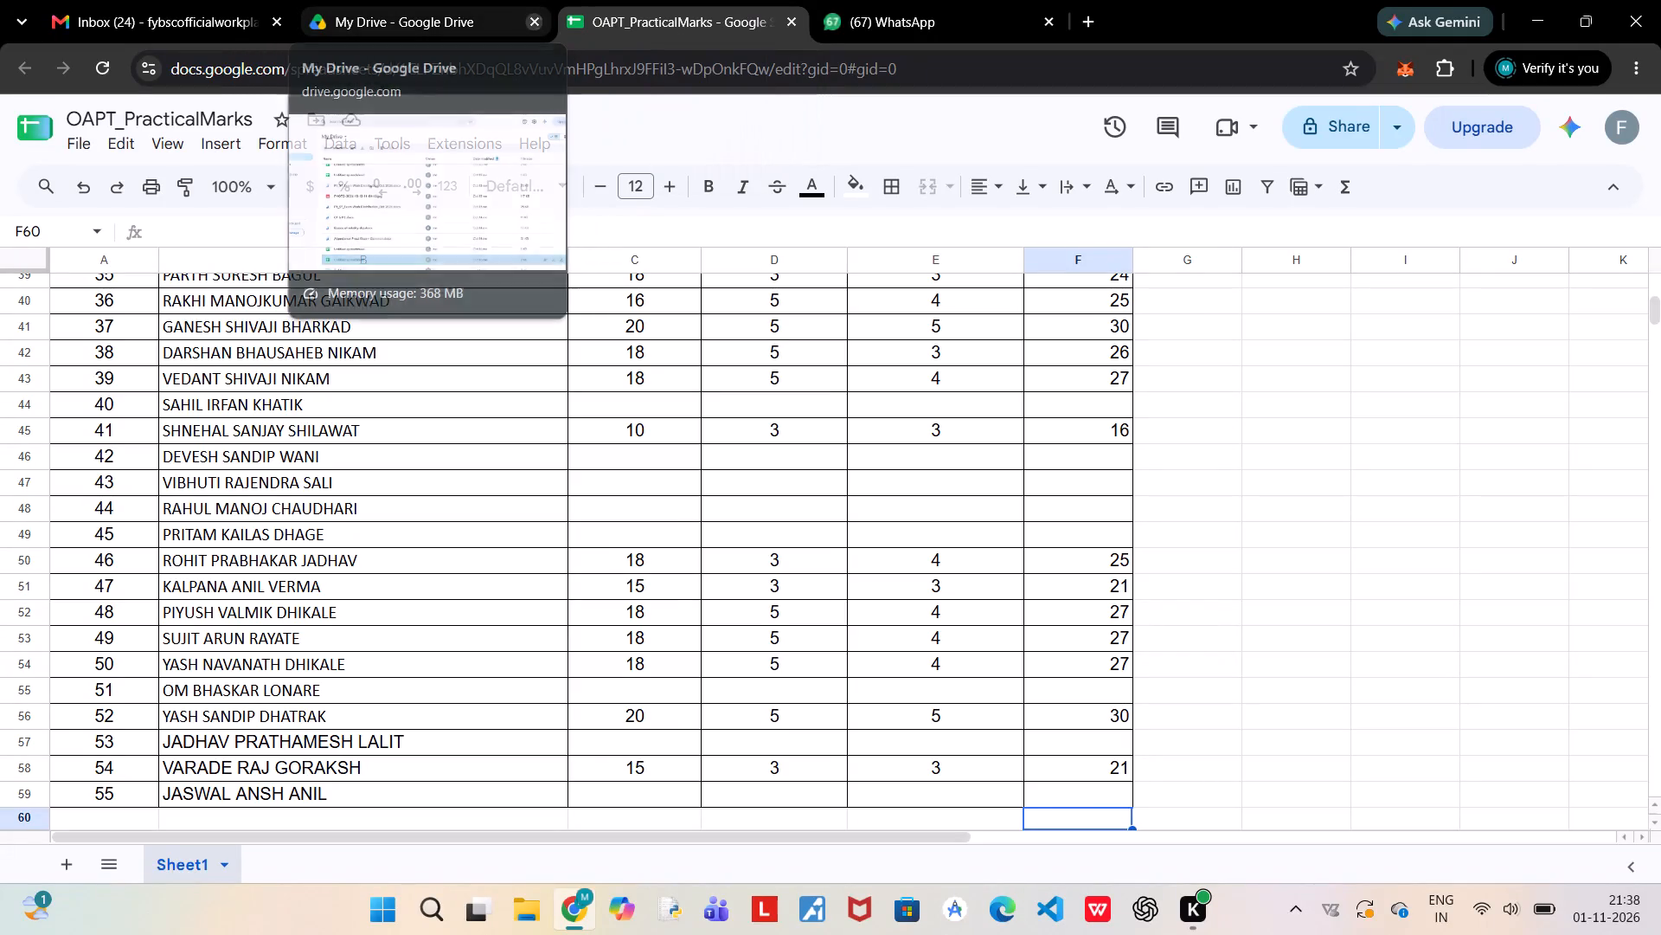
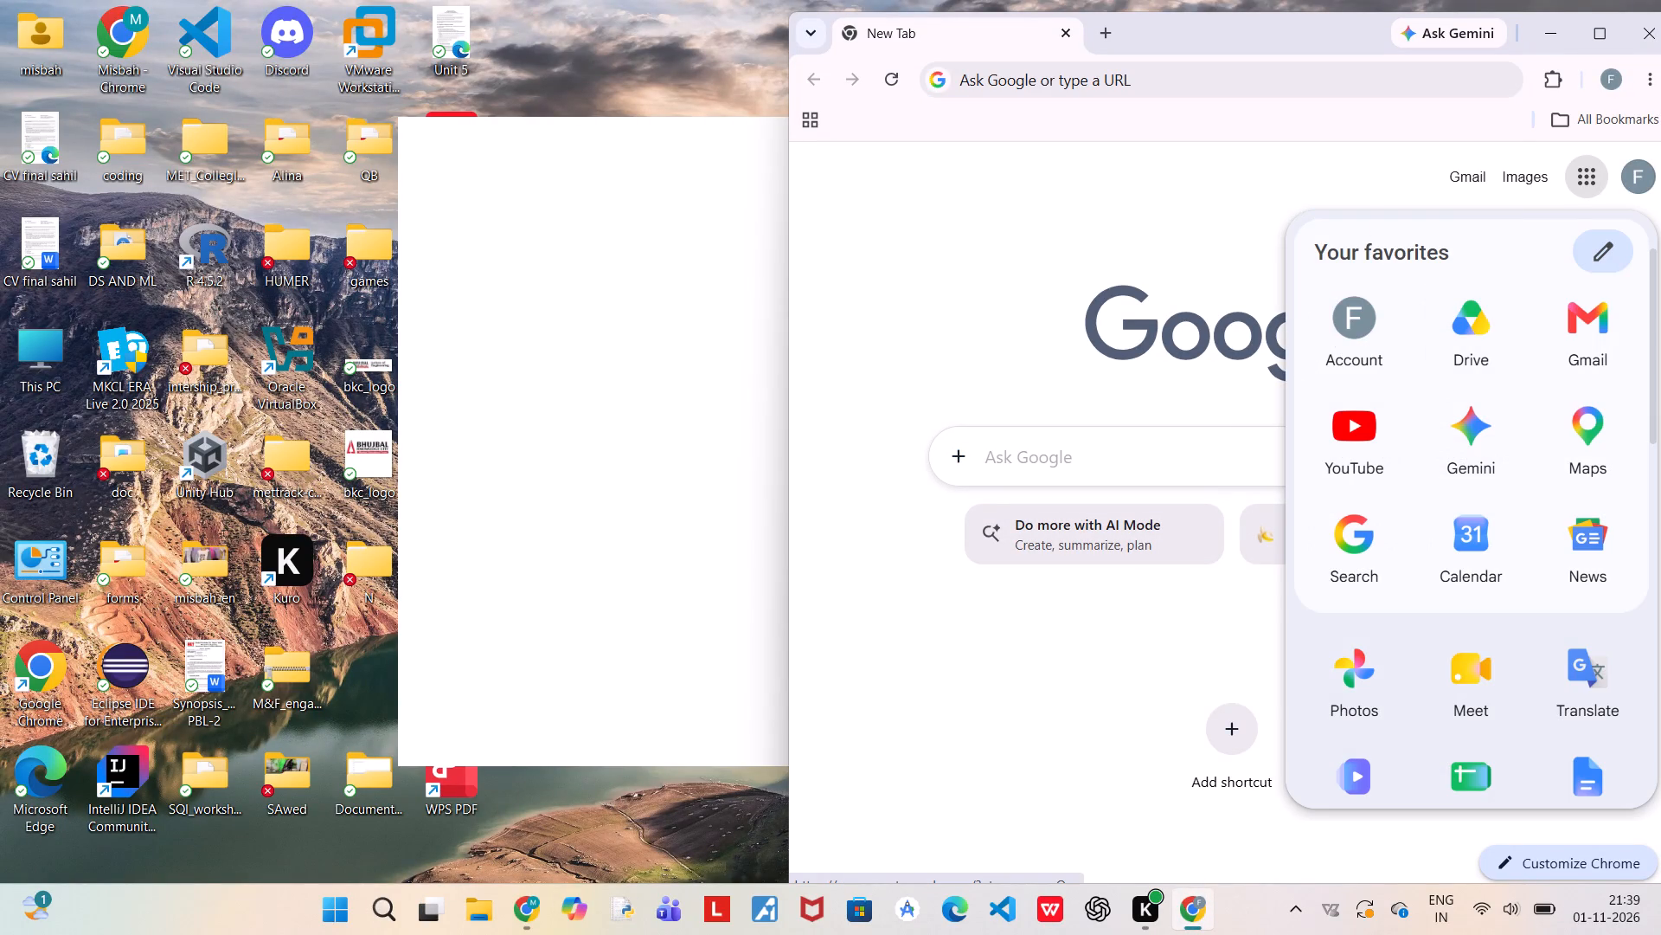
Go to Google Drive in a maximized window and open the FC&OS_InternalMarks spreadsheet from the suggested files.
{"action": "left_click", "coordinate": [1459, 370]}
{"action": "left_click", "coordinate": [1453, 335]}
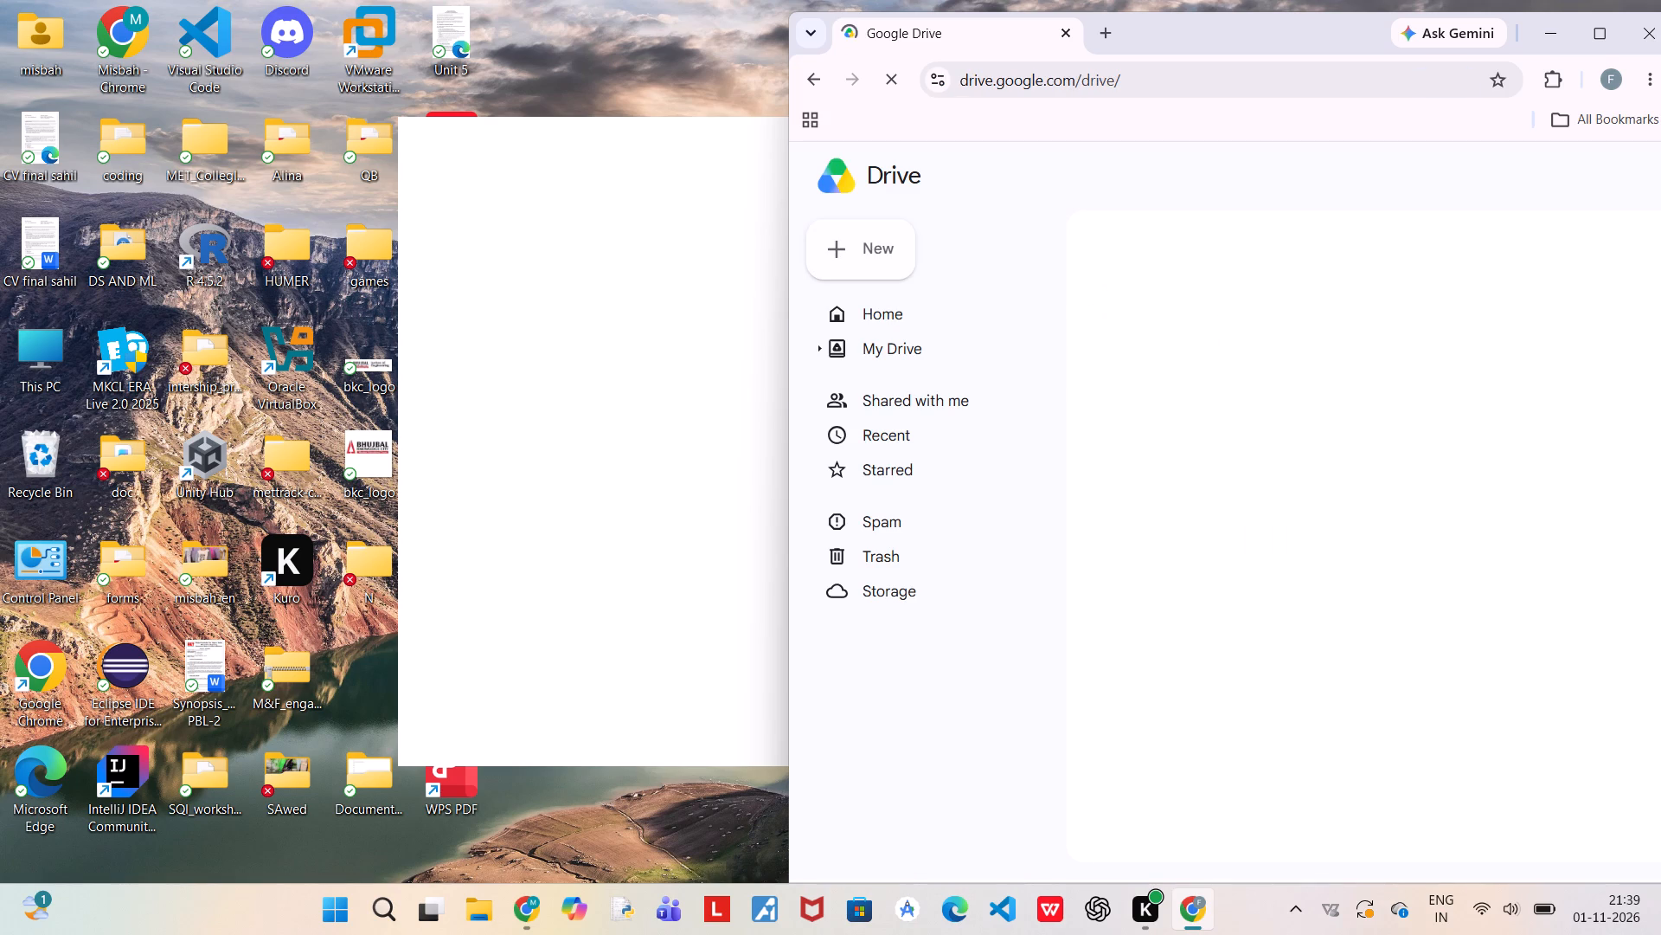
{"action": "left_click", "coordinate": [1597, 43]}
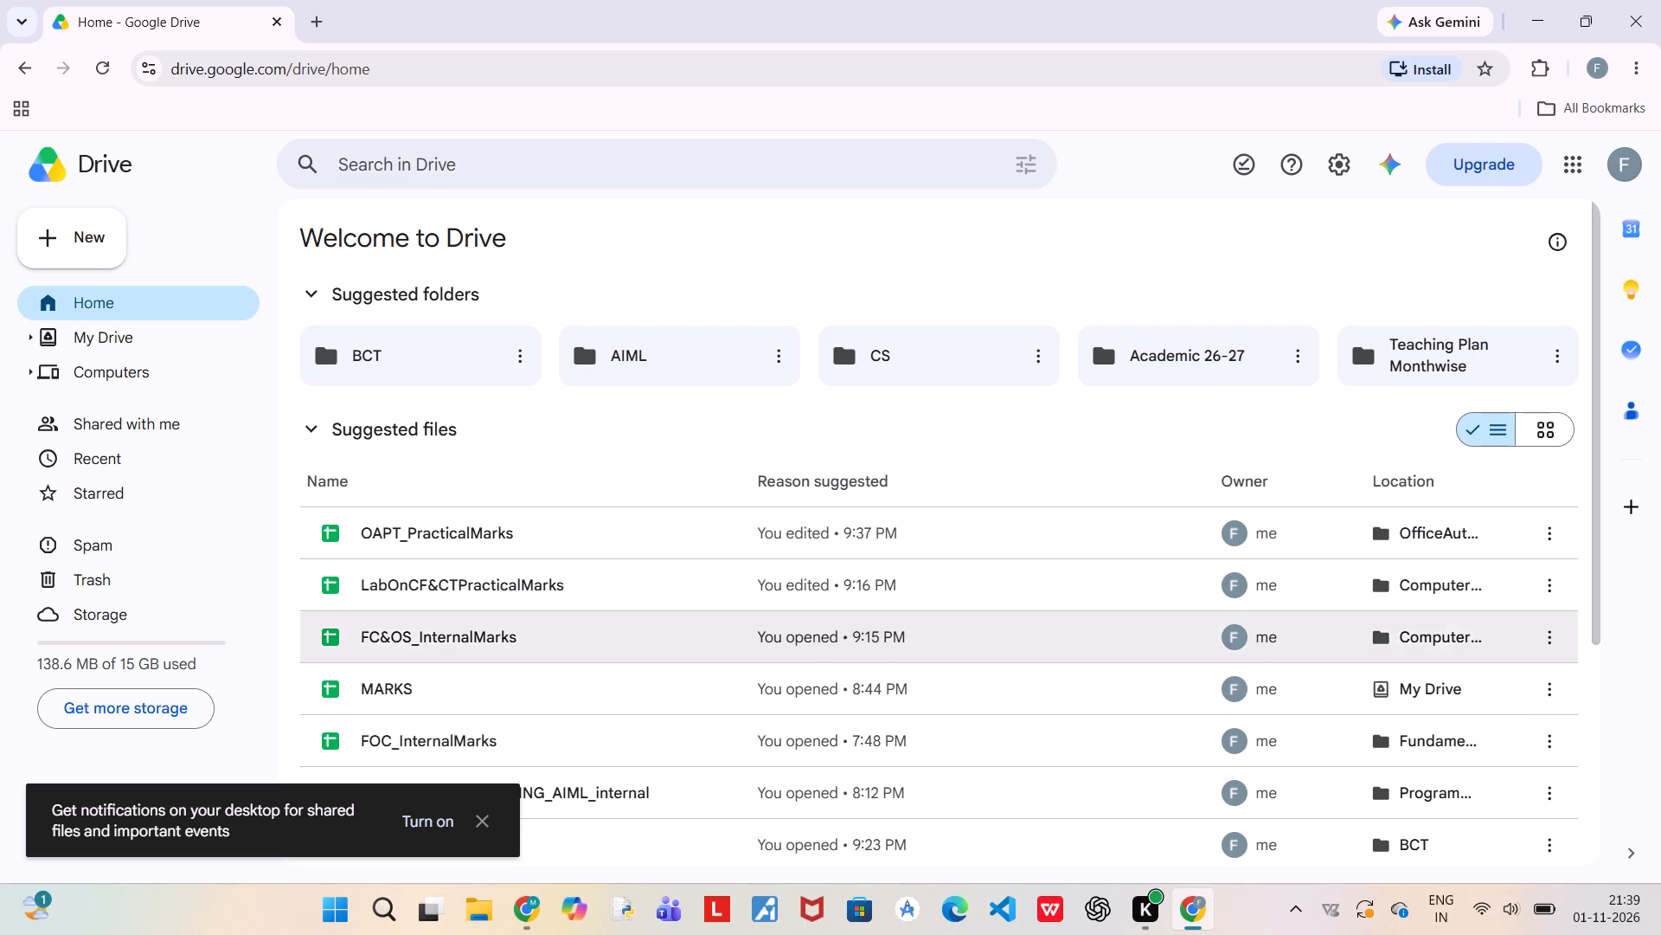
{"action": "left_click", "coordinate": [420, 632]}
{"action": "left_click", "coordinate": [420, 632]}
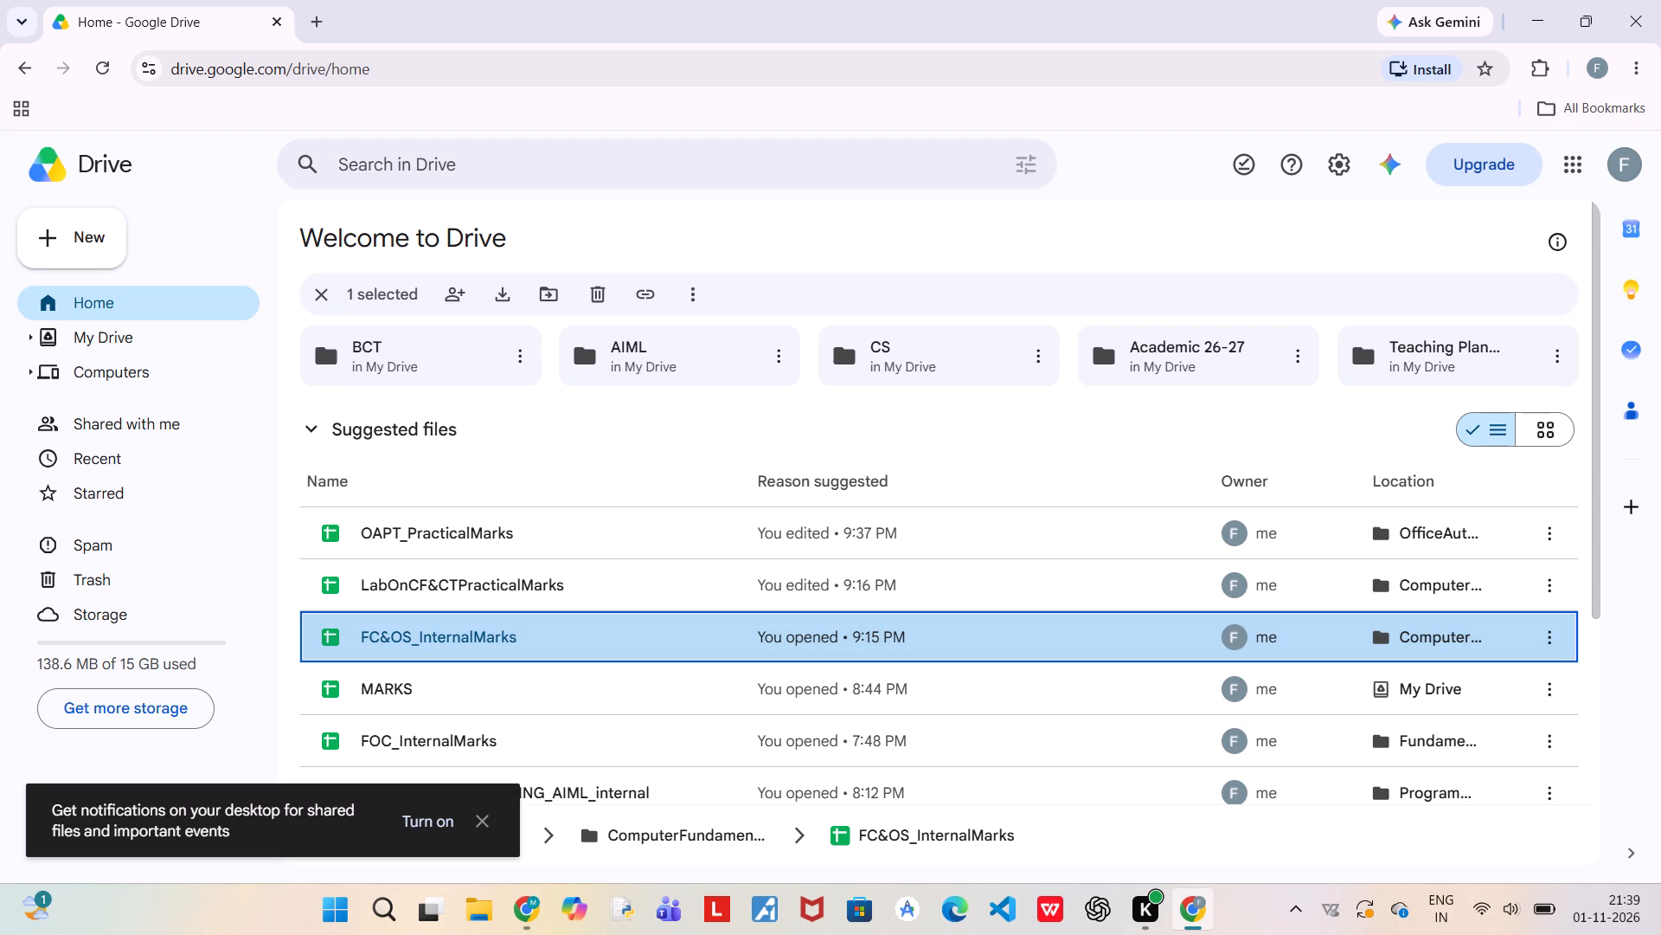
{"action": "left_click", "coordinate": [420, 632]}
{"action": "left_click", "coordinate": [420, 632]}
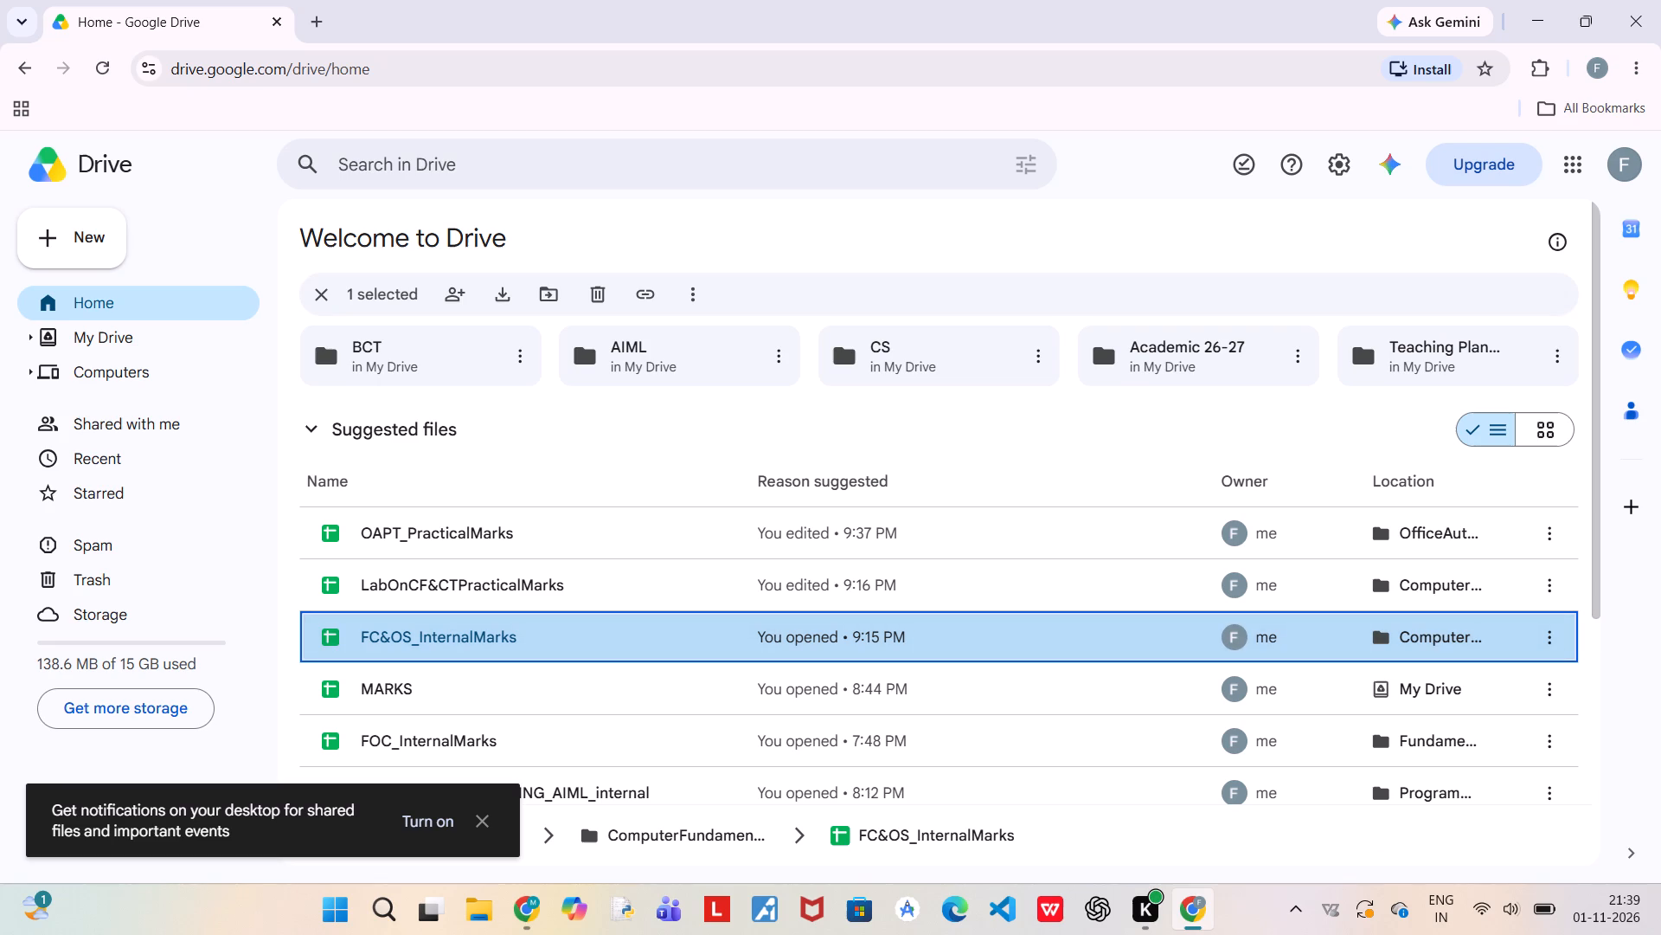
{"action": "double_click", "coordinate": [420, 632]}
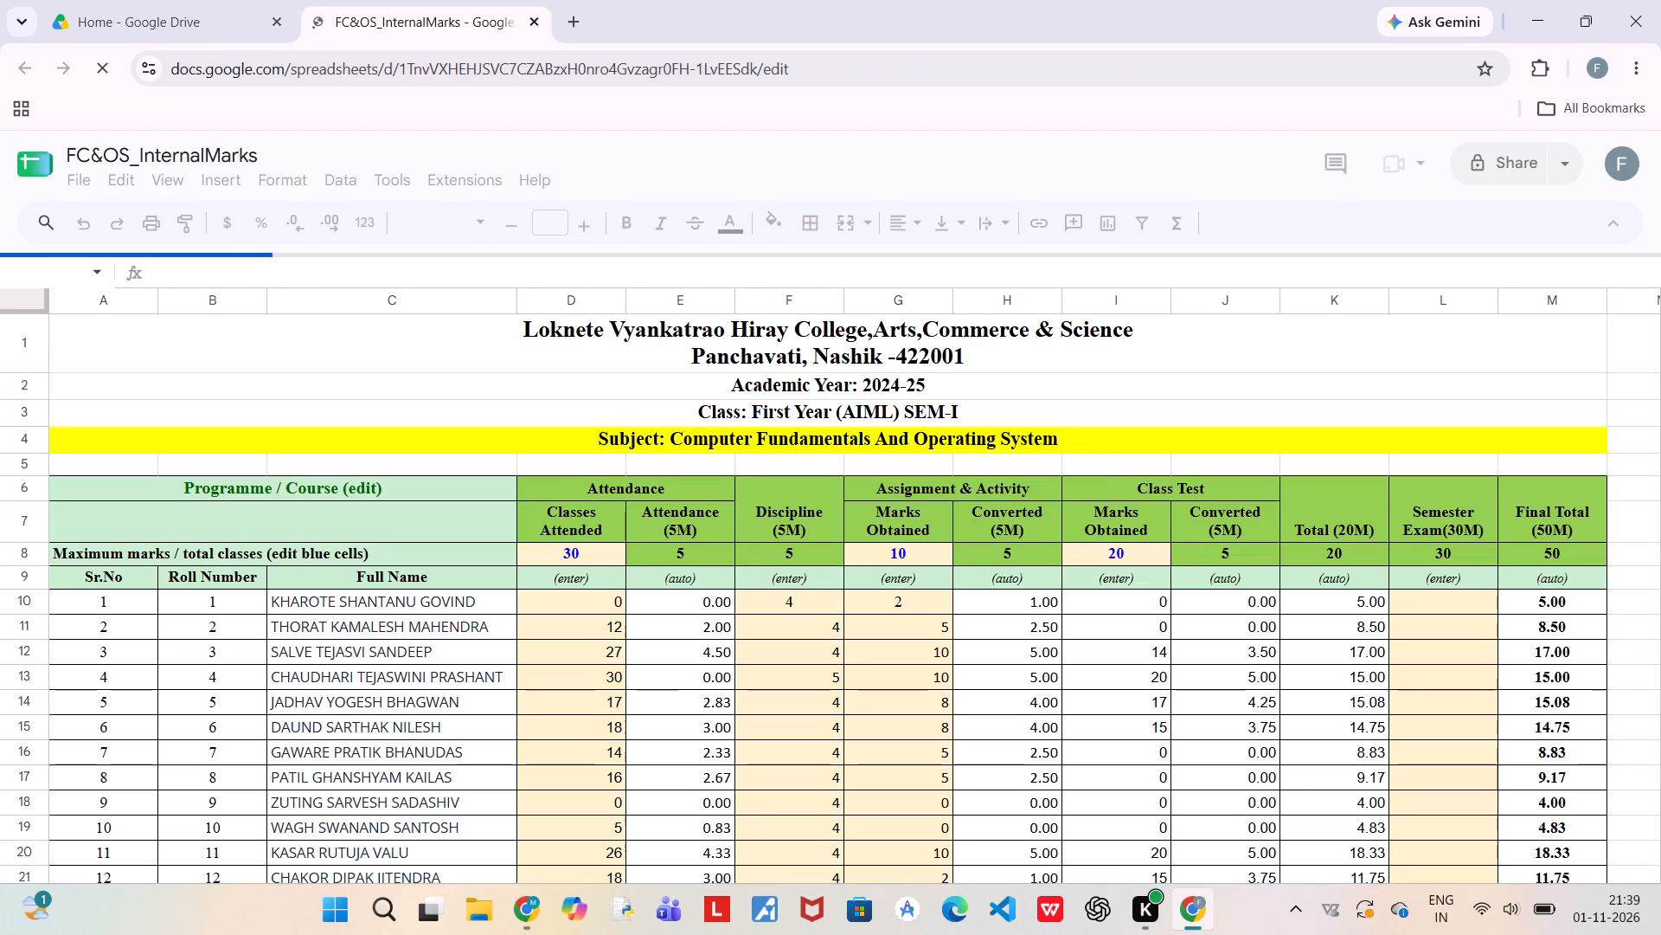
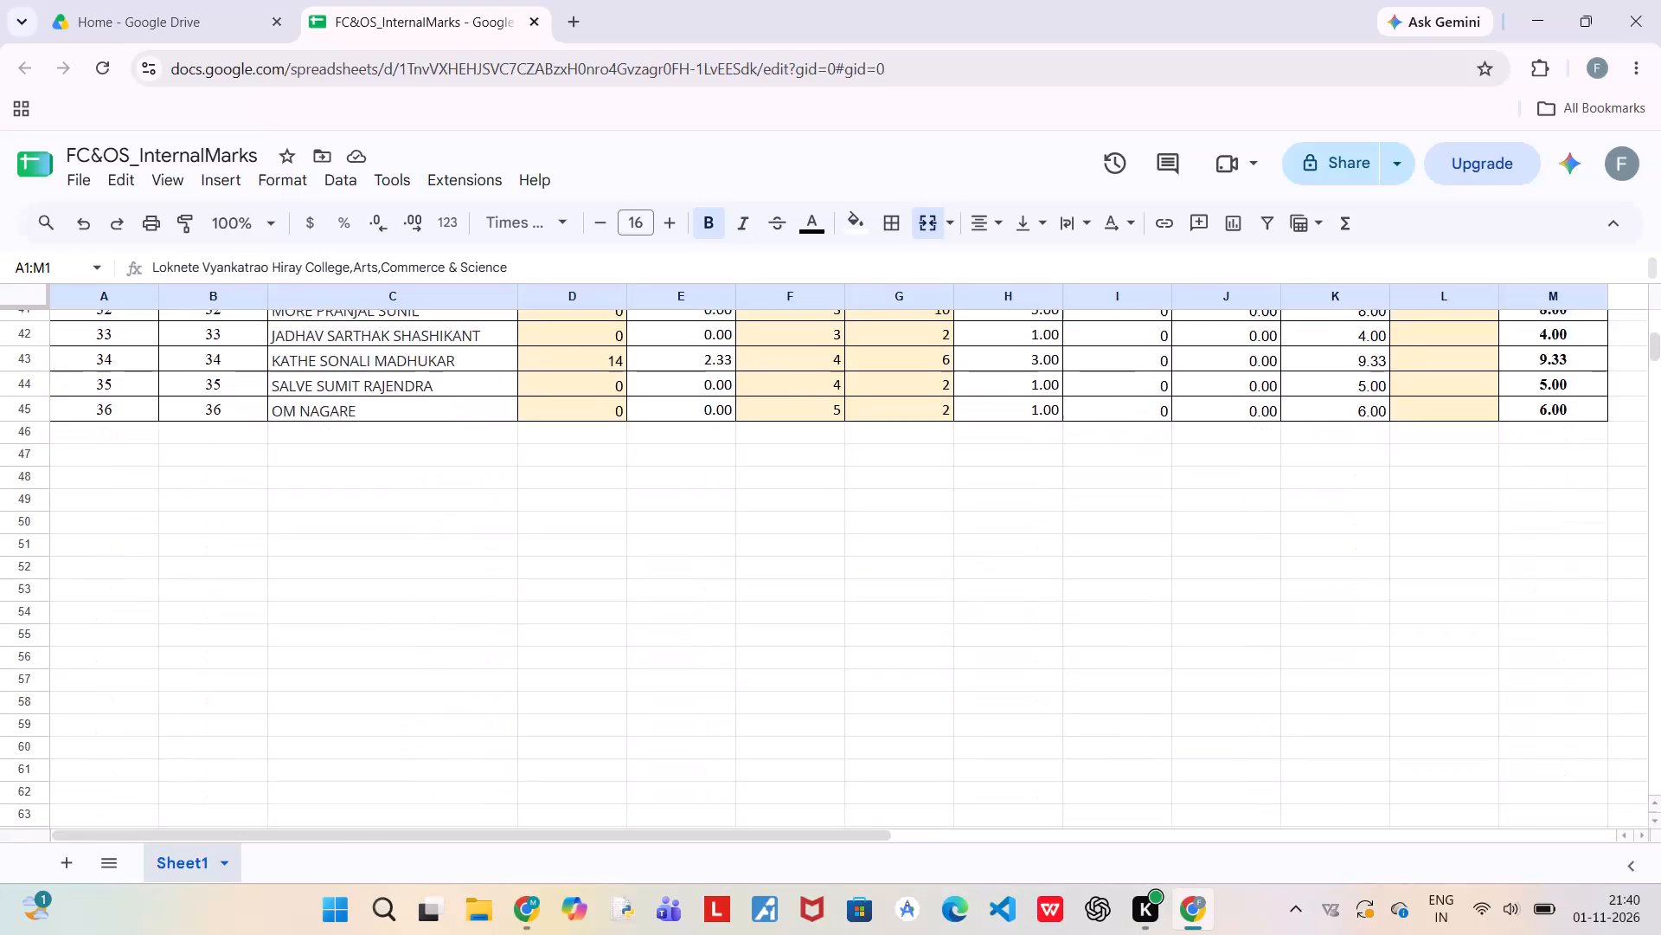
Review the student marks in the FC&OS_InternalMarks spreadsheet and close it.
{"action": "scroll", "coordinate": [558, 667], "scroll_direction": "up", "scroll_amount": 5}
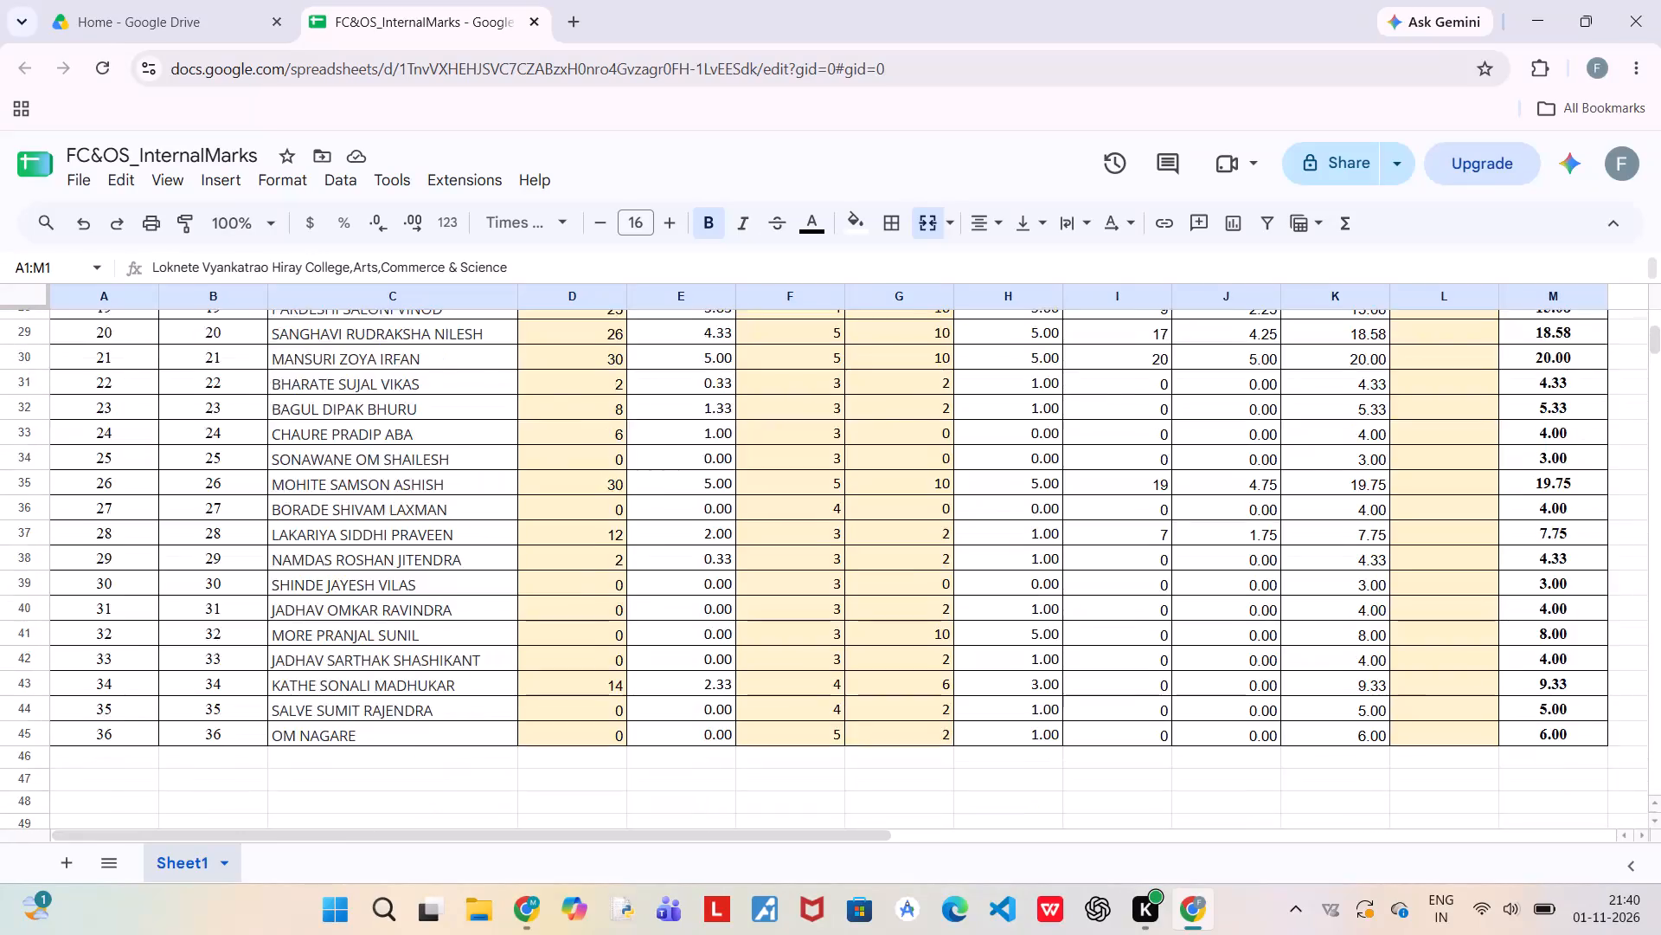
{"action": "scroll", "coordinate": [561, 665], "scroll_direction": "up", "scroll_amount": 8}
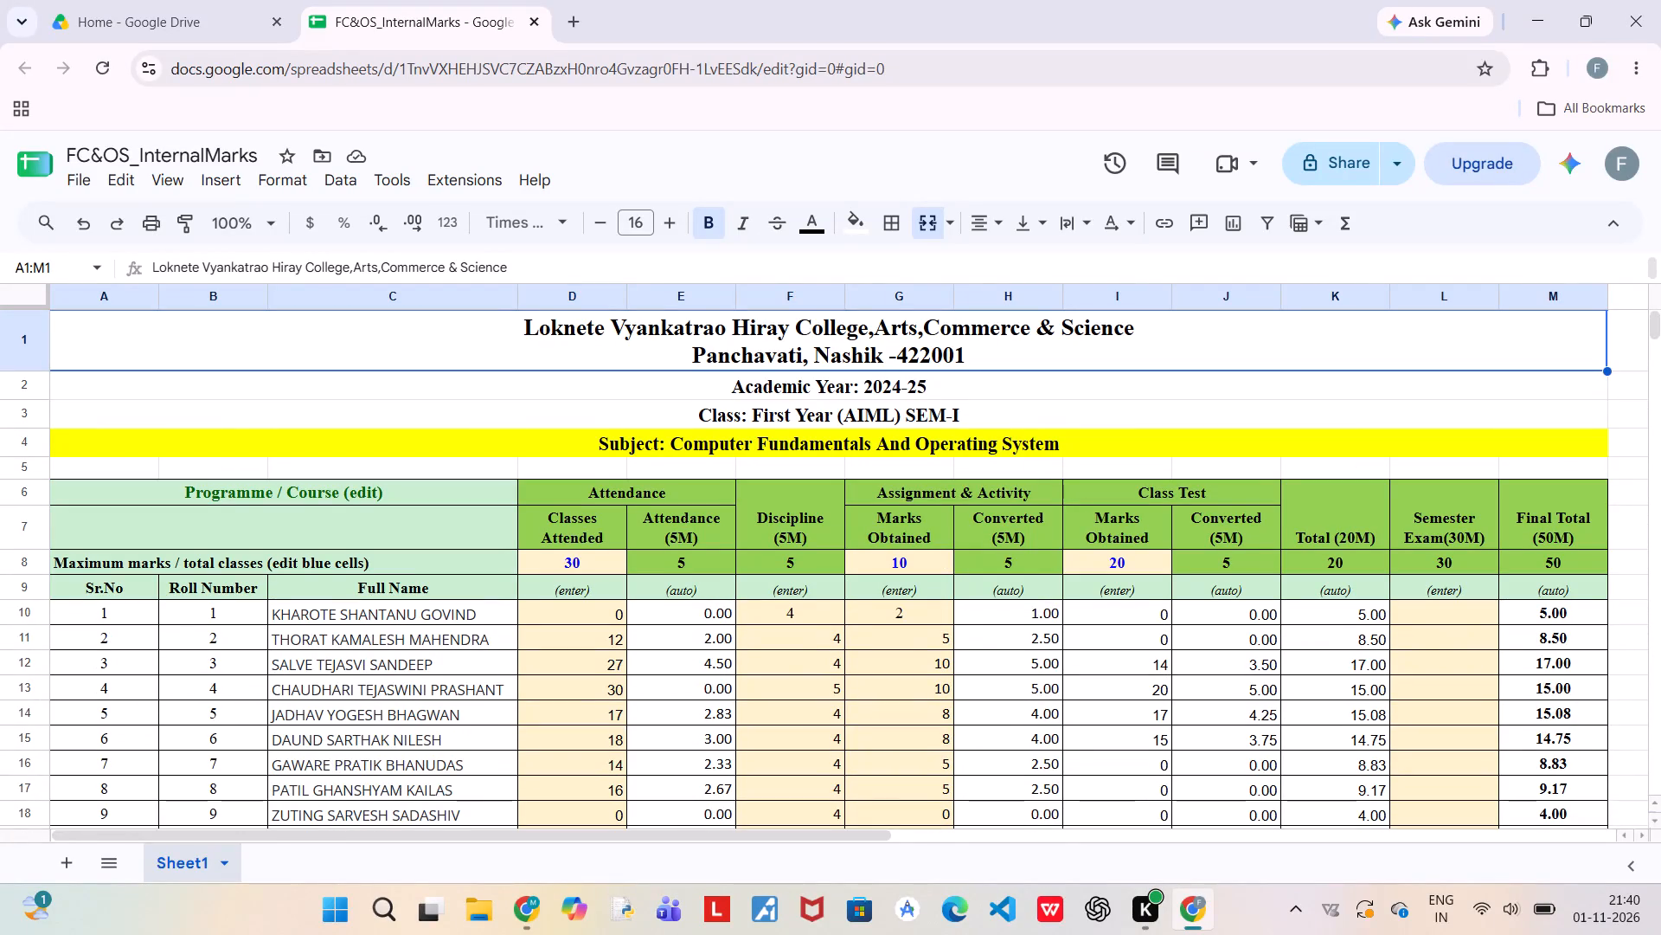
{"action": "left_click", "coordinate": [535, 23]}
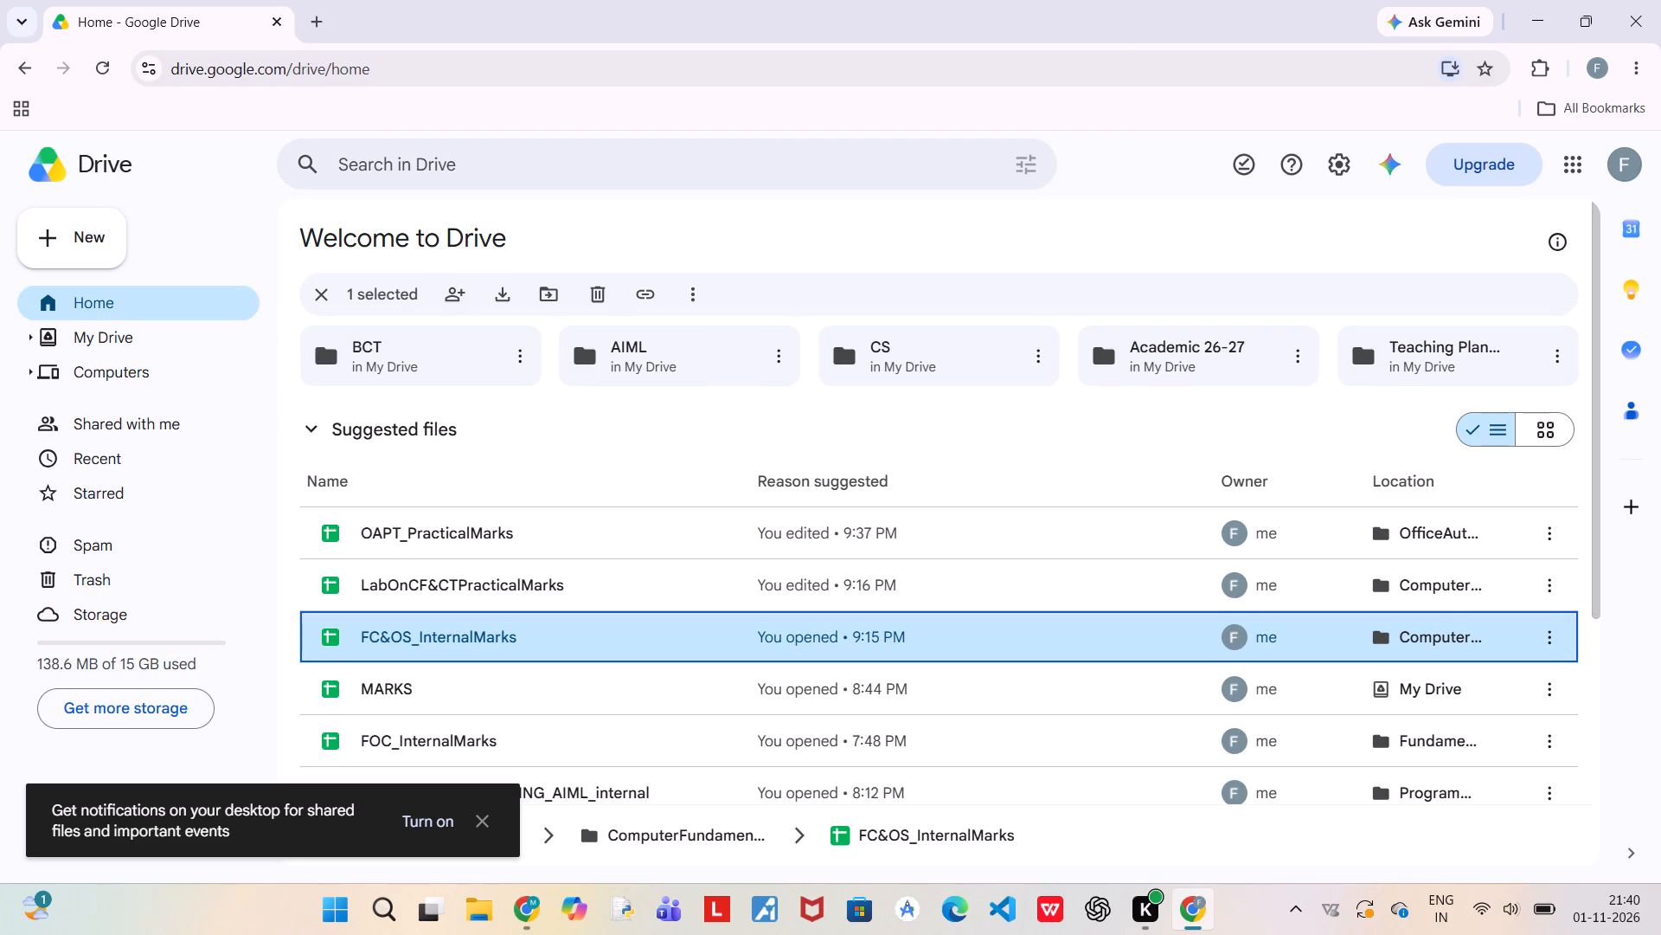
Open the AIML folder and look through the files in its Data EDA Practical subfolder.
{"action": "left_click", "coordinate": [206, 306]}
{"action": "left_click", "coordinate": [653, 371]}
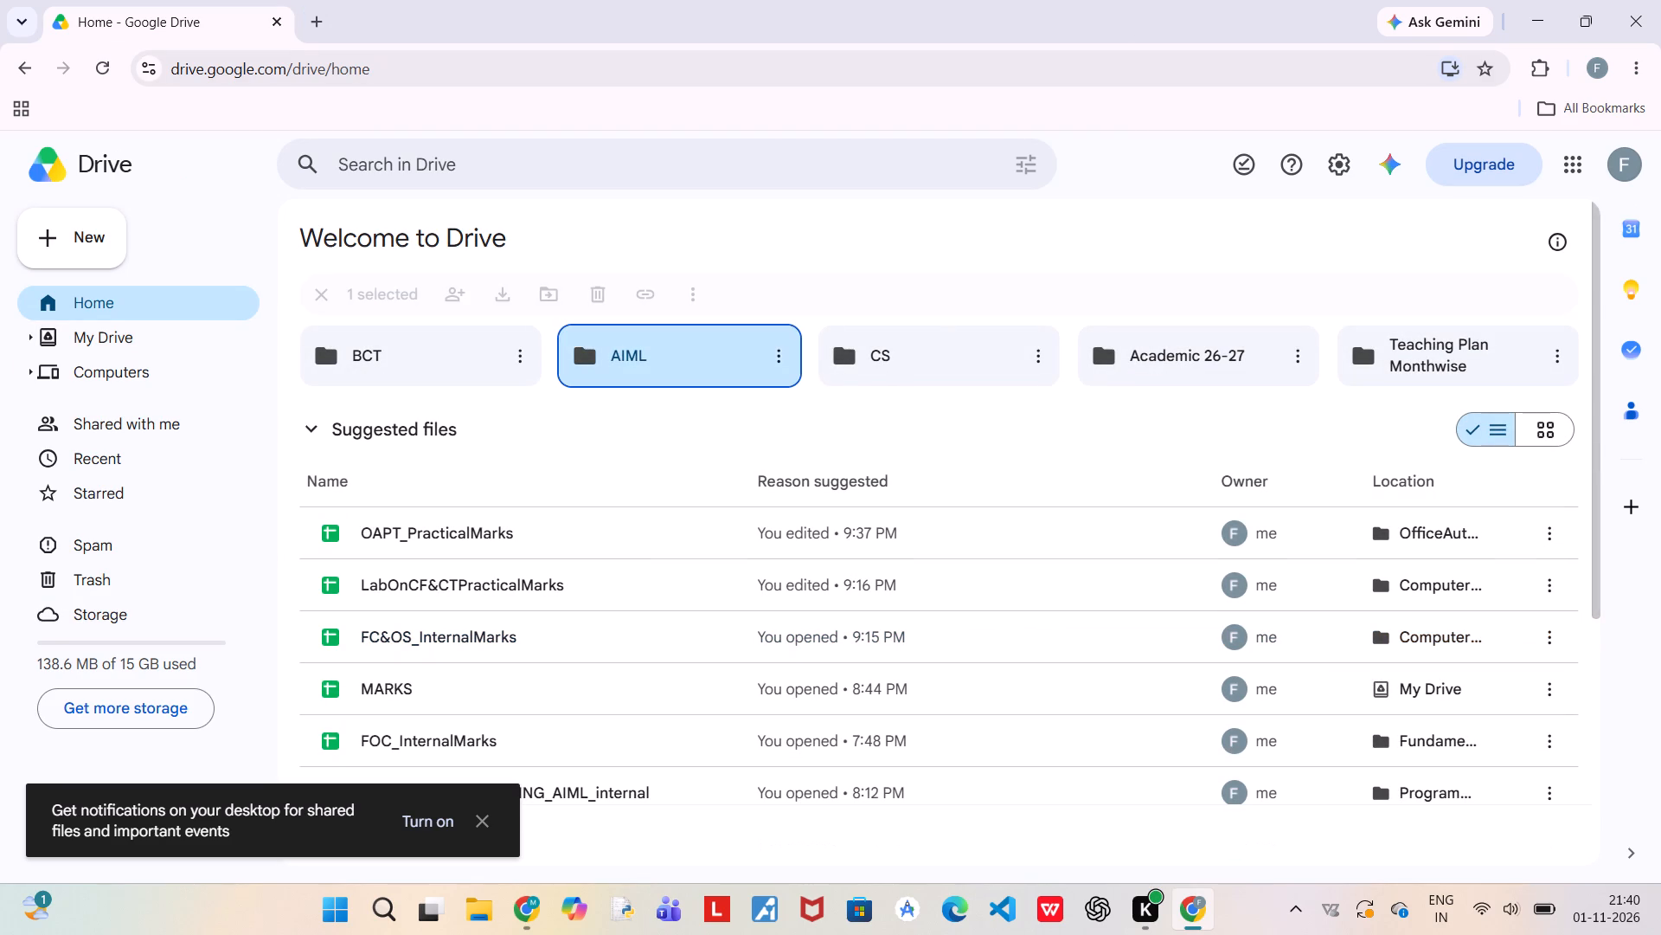
{"action": "left_click", "coordinate": [714, 371]}
{"action": "left_click", "coordinate": [714, 371]}
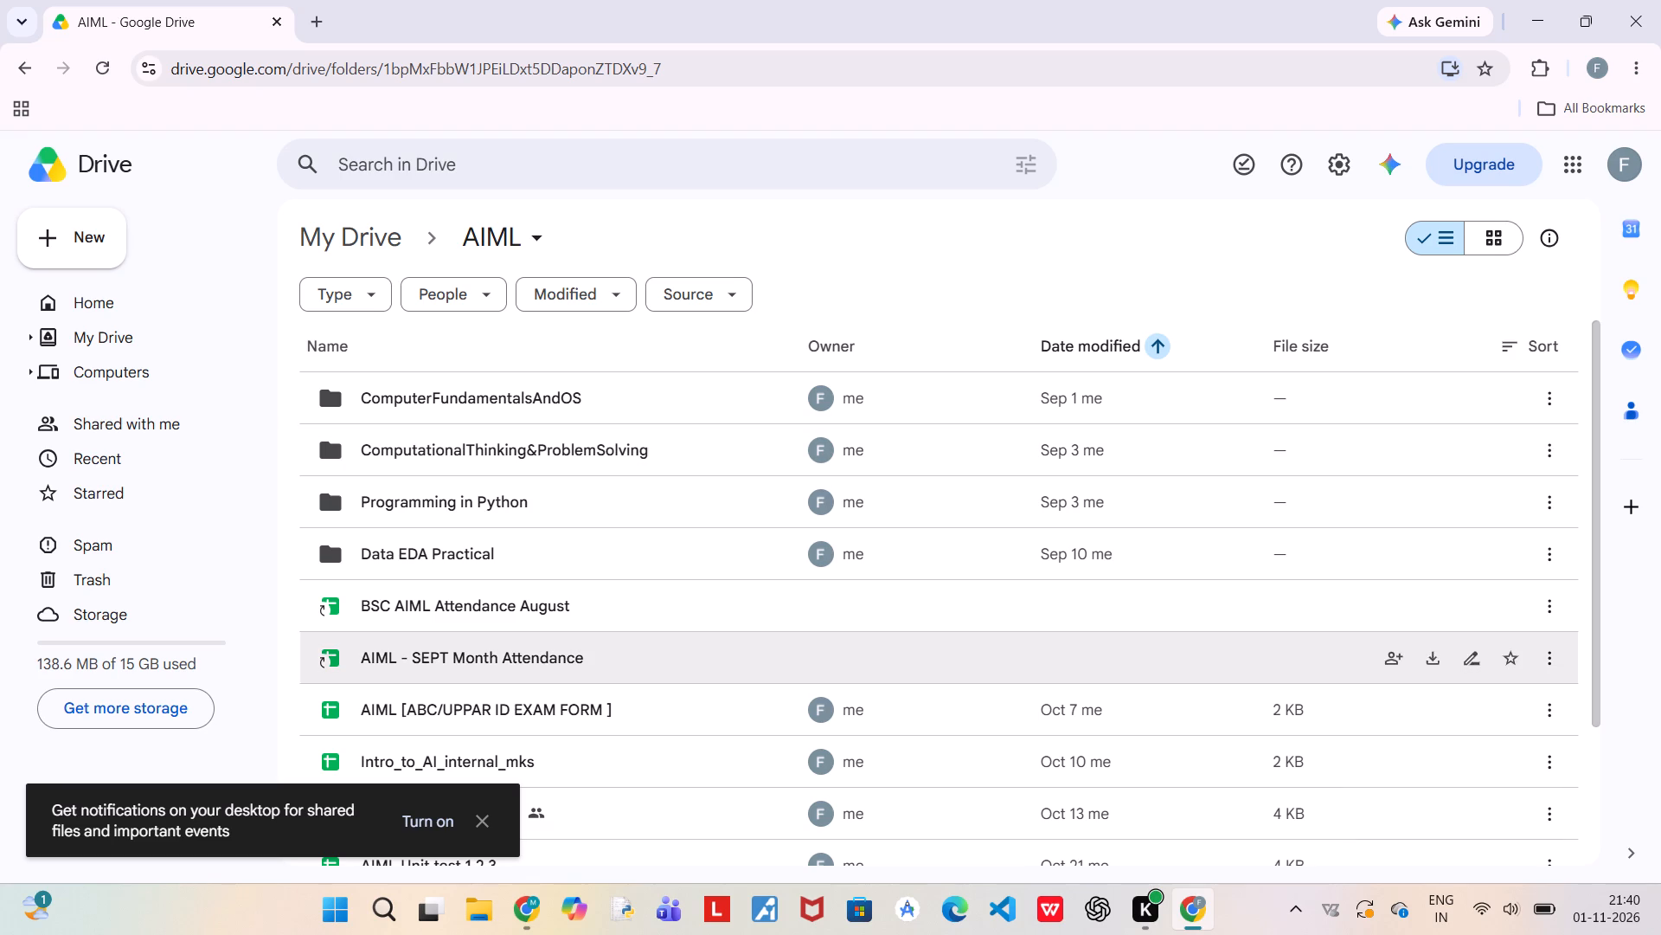
{"action": "double_click", "coordinate": [542, 555]}
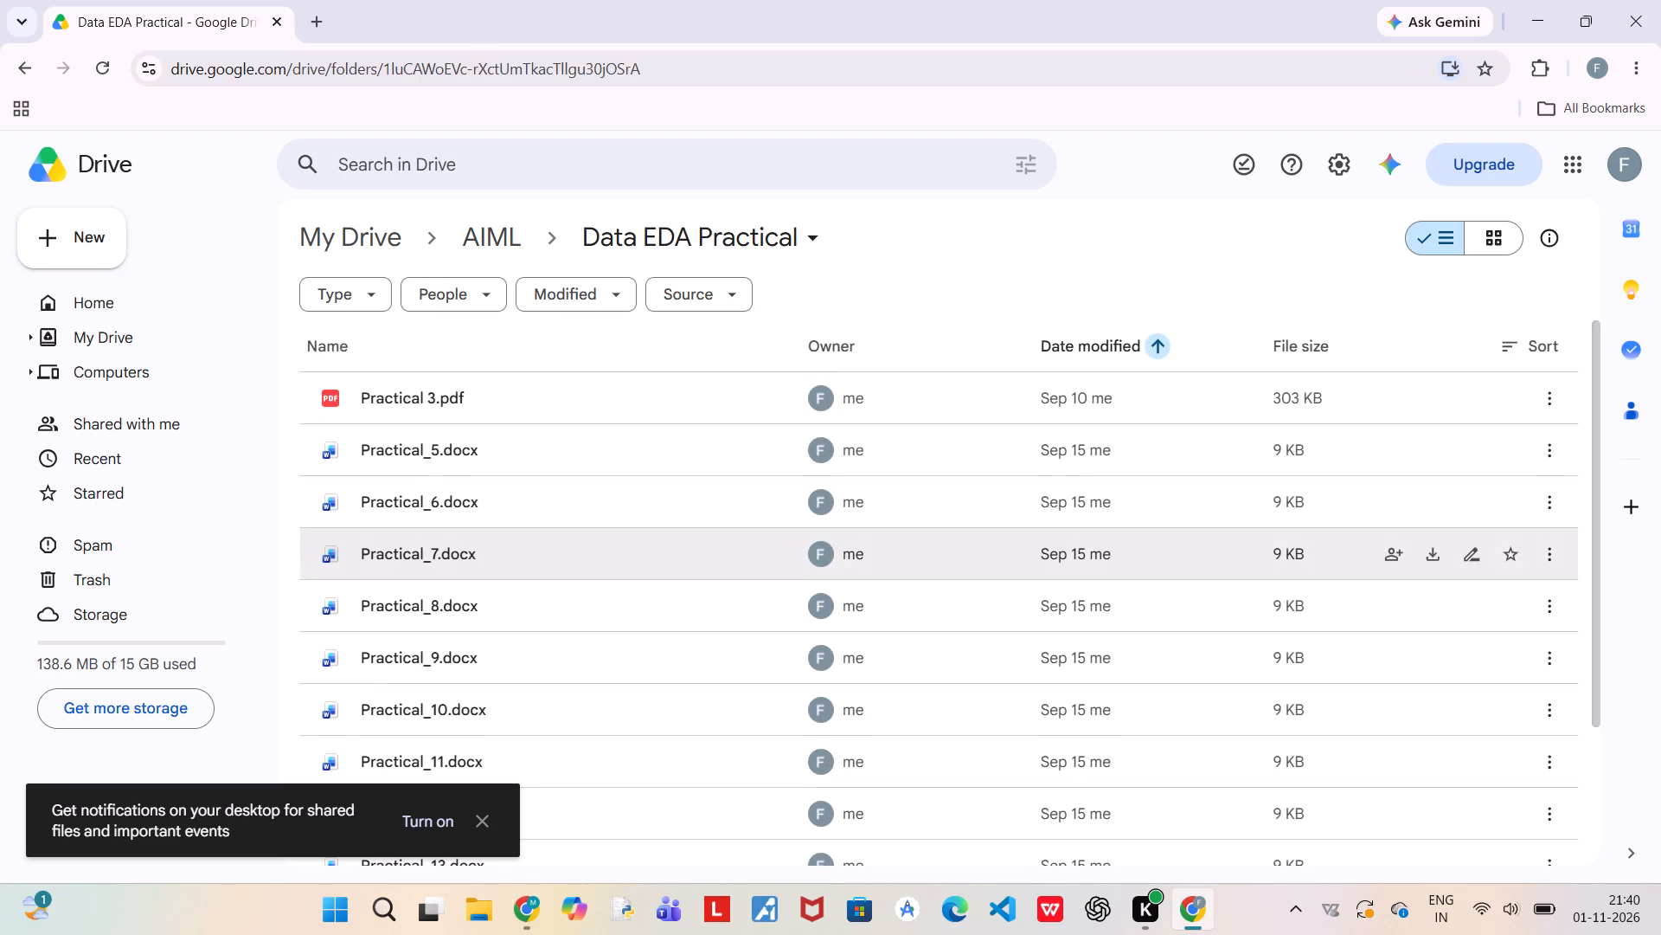
{"action": "scroll", "coordinate": [542, 555], "scroll_direction": "down", "scroll_amount": 8}
{"action": "scroll", "coordinate": [542, 554], "scroll_direction": "up", "scroll_amount": 8}
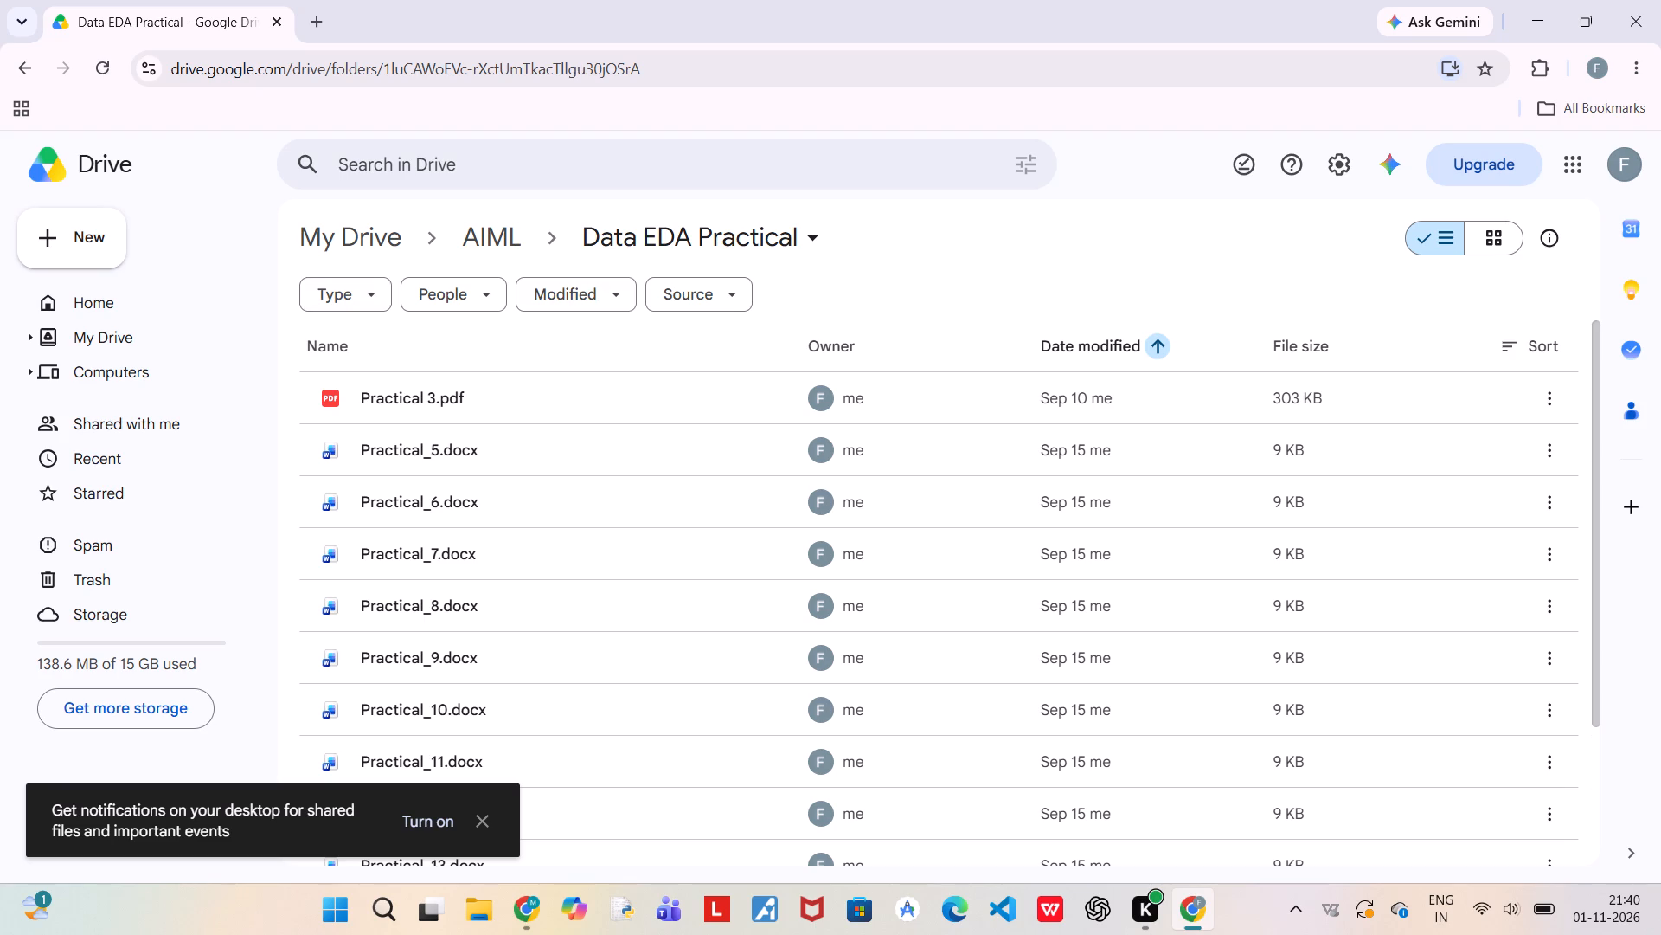
Return to the Drive home page and open the Academic 26-27 folder to check its files.
{"action": "left_click", "coordinate": [60, 300]}
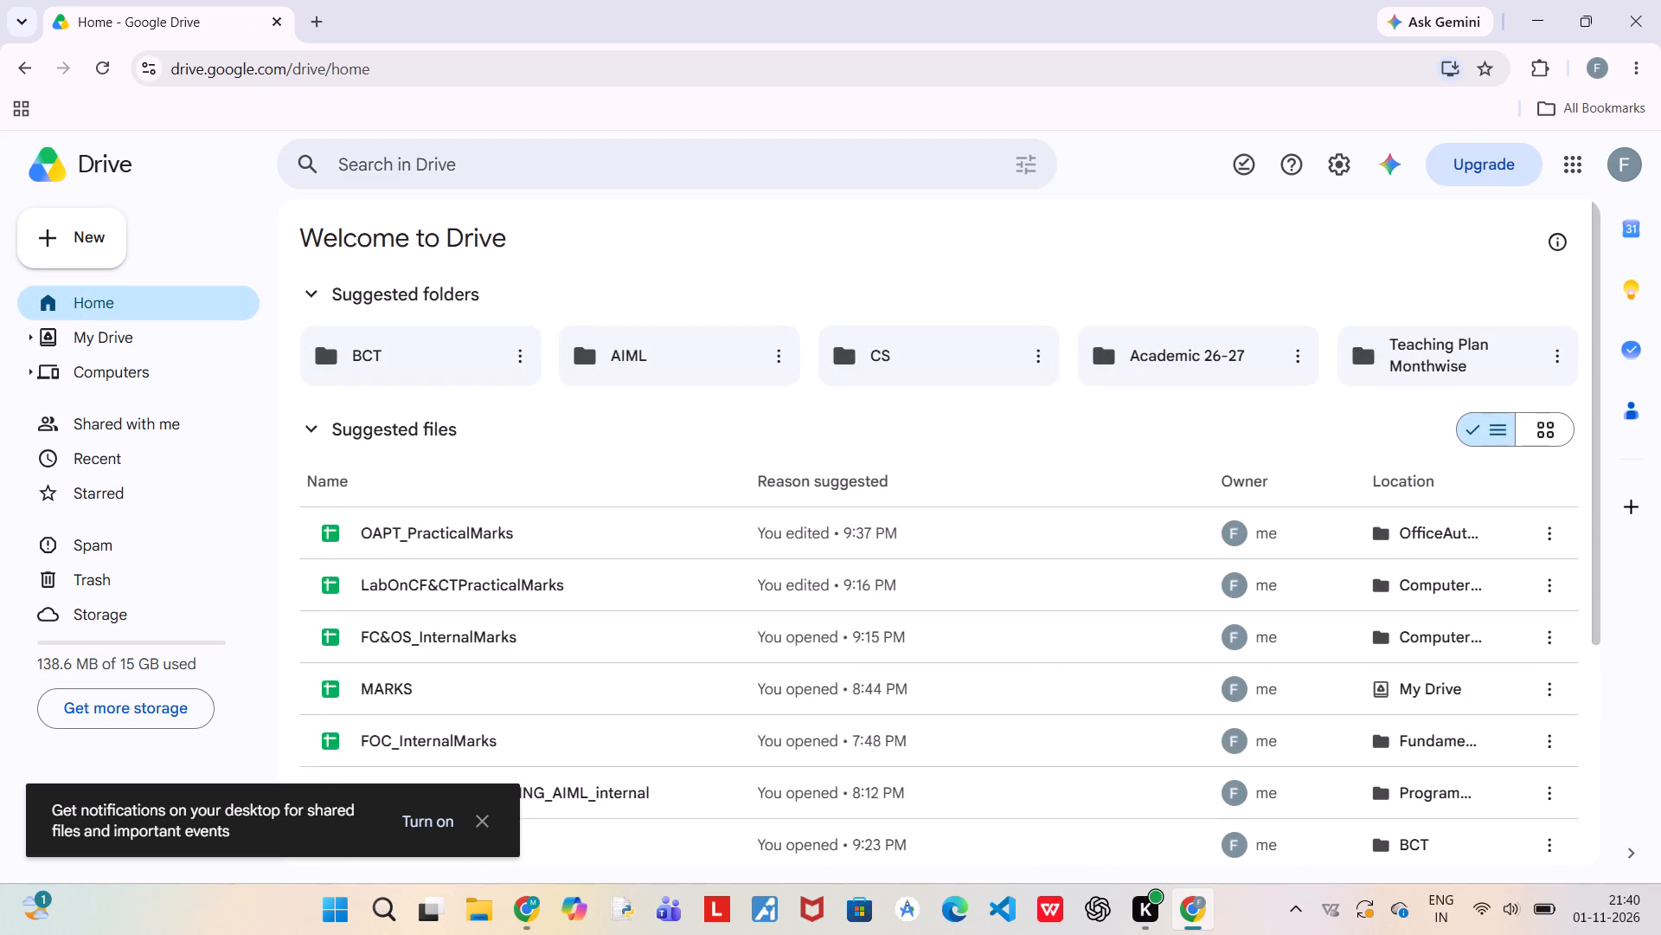
{"action": "left_click", "coordinate": [60, 300]}
{"action": "double_click", "coordinate": [60, 300]}
{"action": "left_click", "coordinate": [1148, 361]}
{"action": "left_click", "coordinate": [1148, 361]}
{"action": "left_click", "coordinate": [1148, 361]}
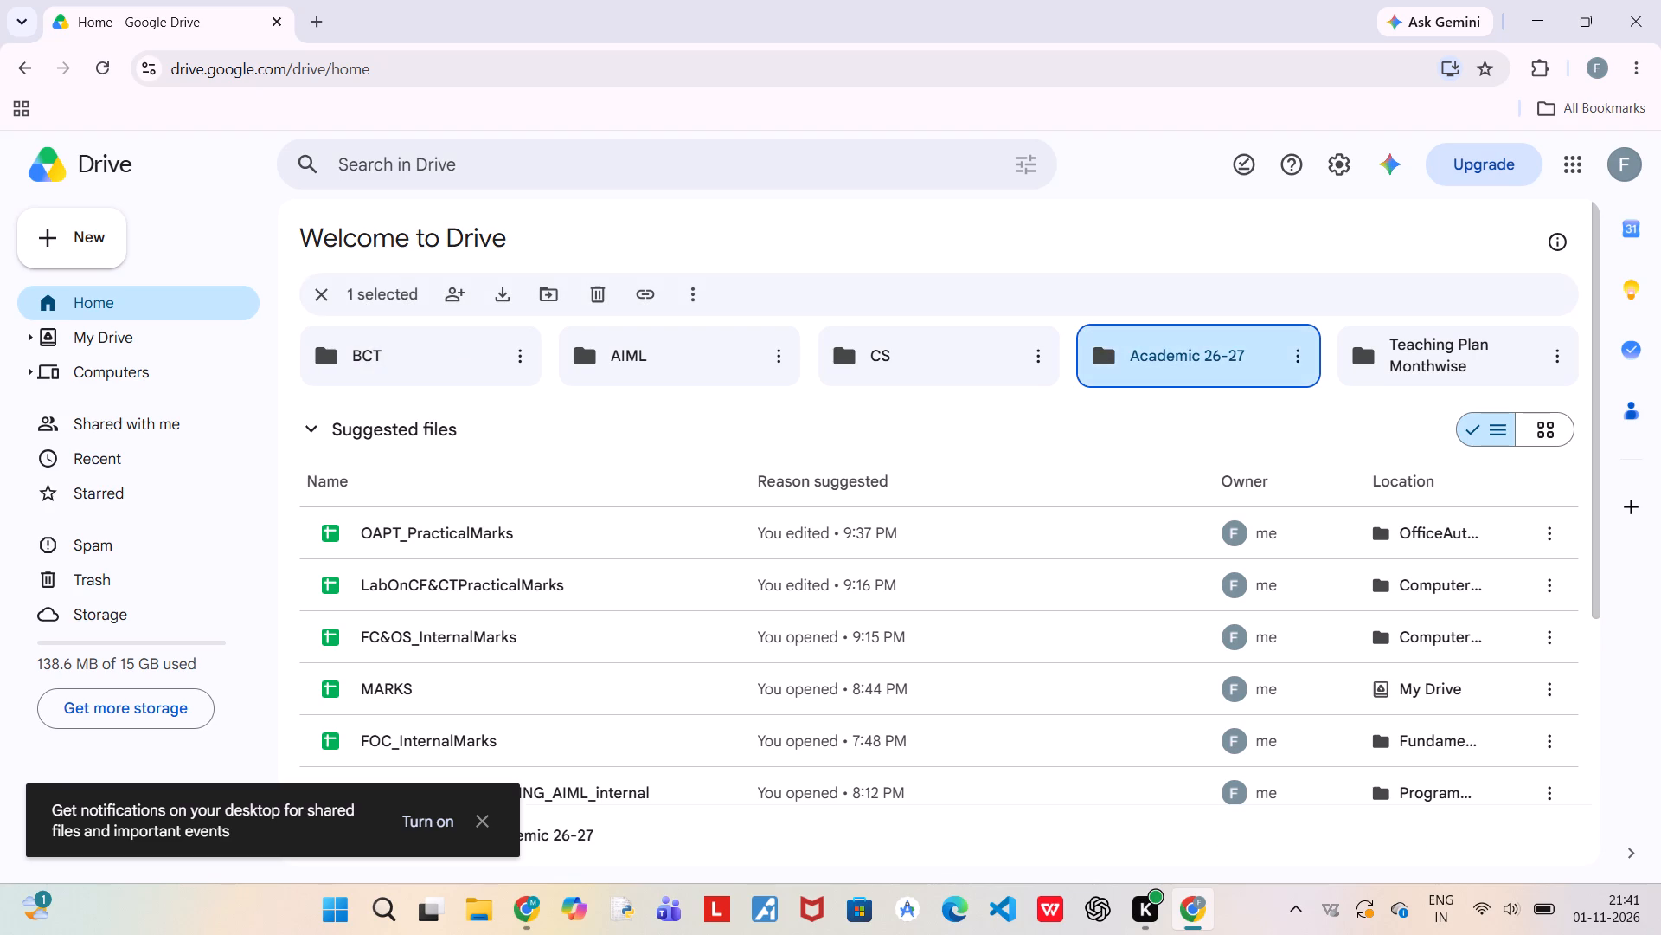
{"action": "triple_click", "coordinate": [1148, 362]}
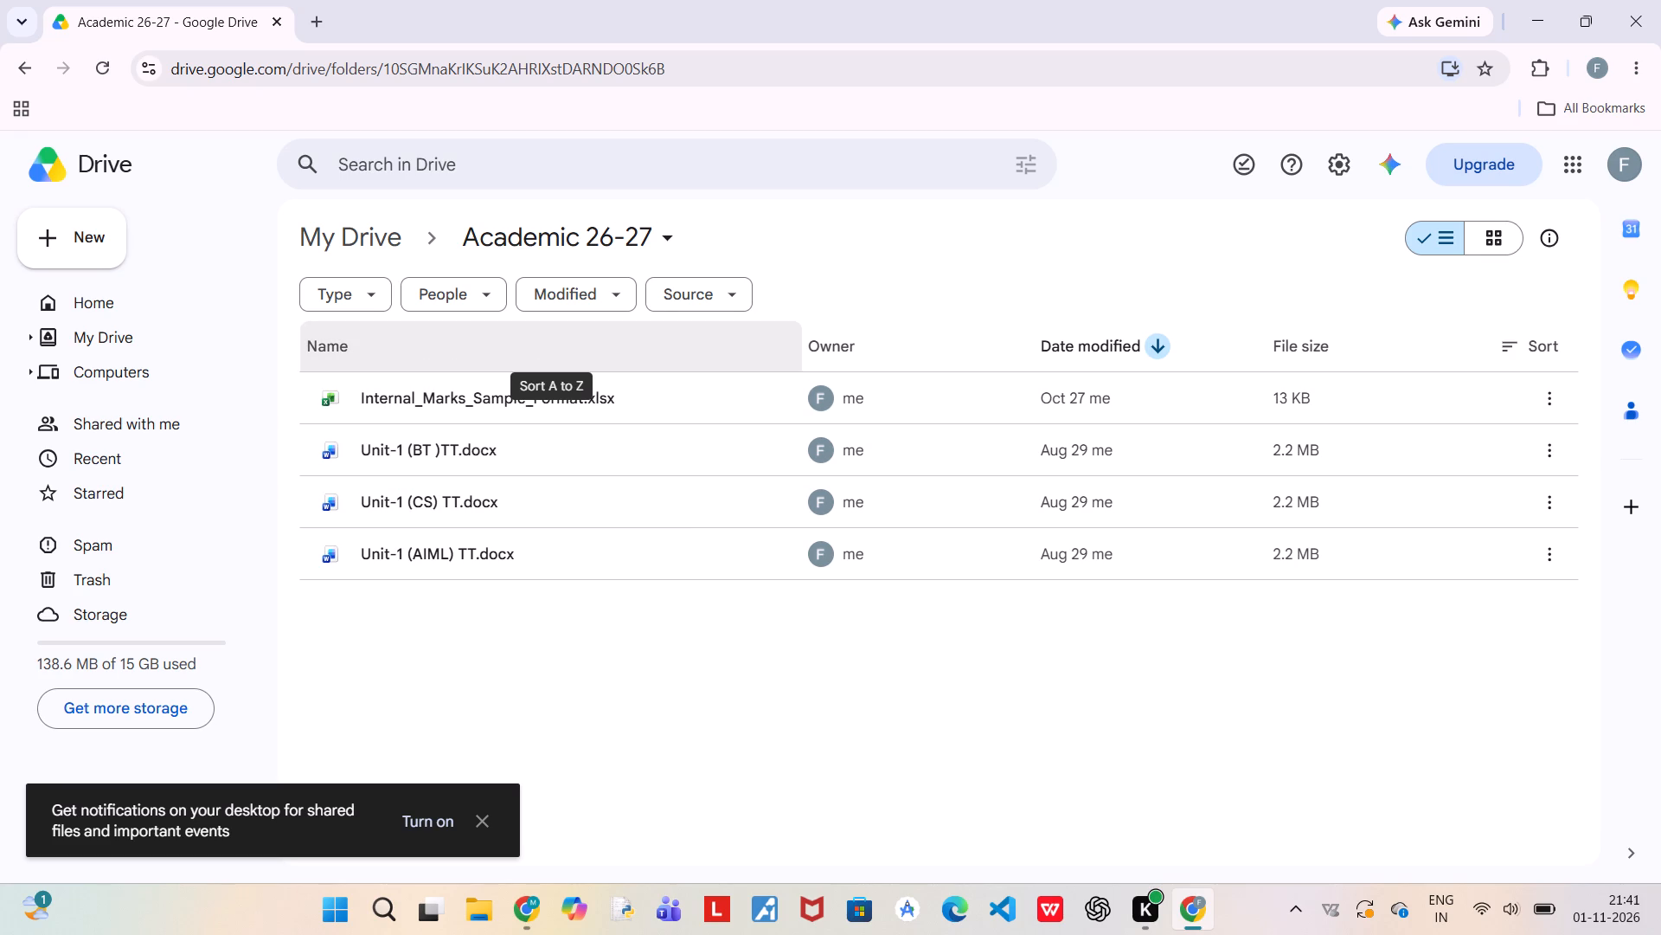
Search Drive for "ii", check the suggested matches, and clear the search.
{"action": "left_click", "coordinate": [380, 158]}
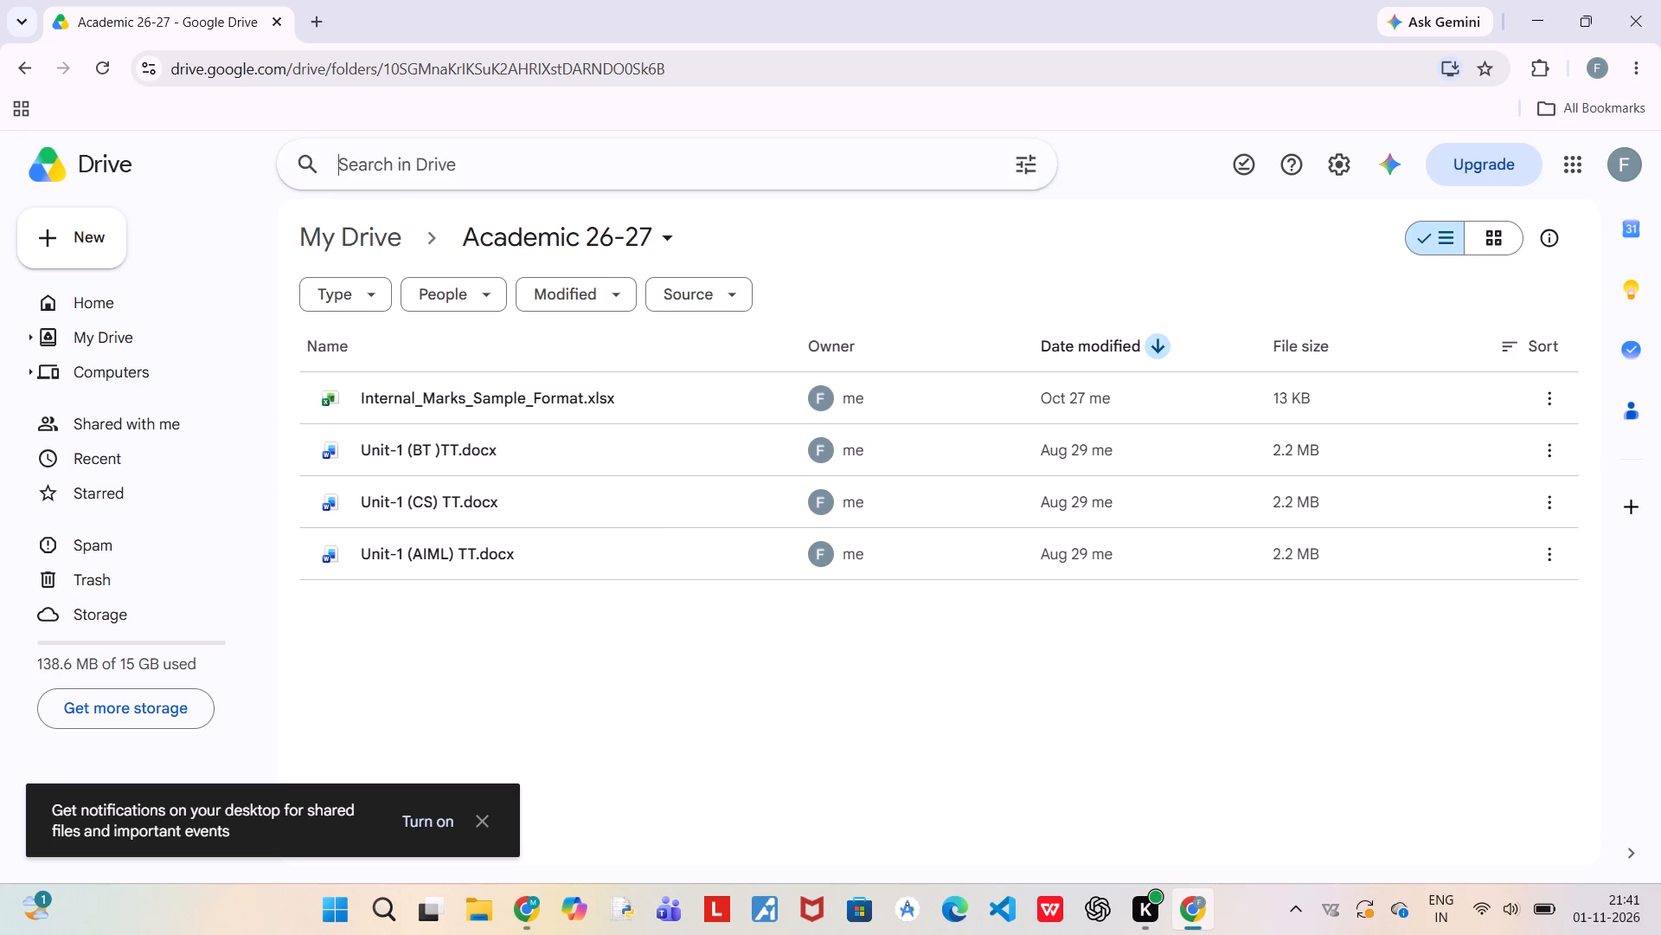
{"action": "type", "text": "ii"}
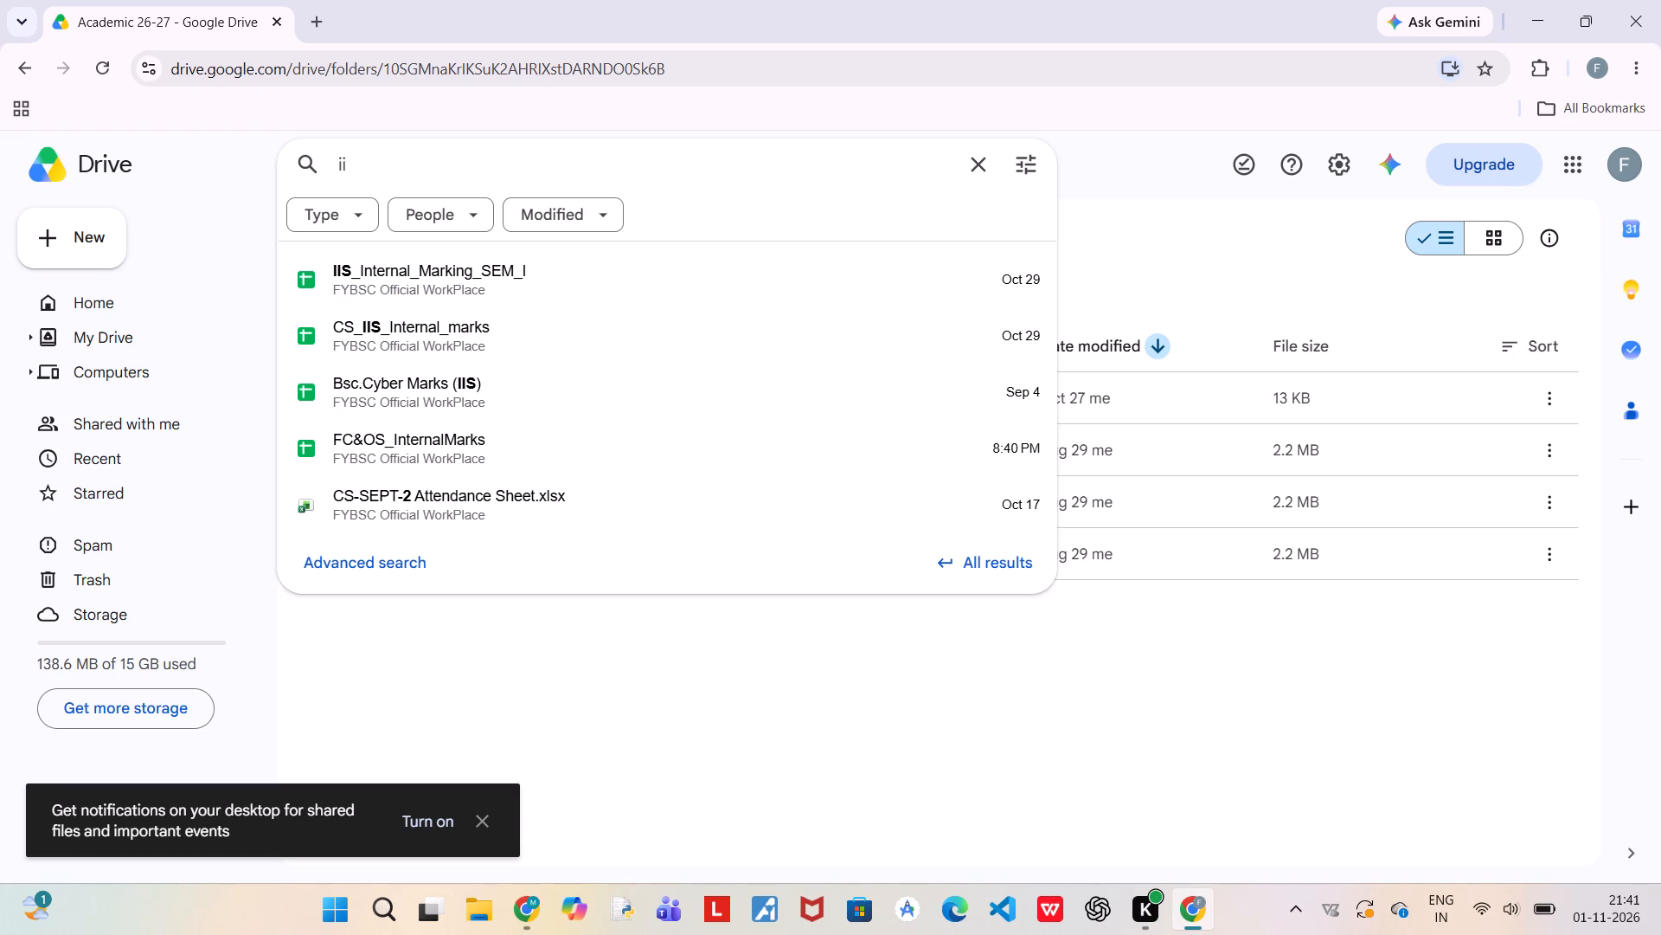
{"action": "left_click", "coordinate": [989, 169]}
{"action": "left_click", "coordinate": [551, 771]}
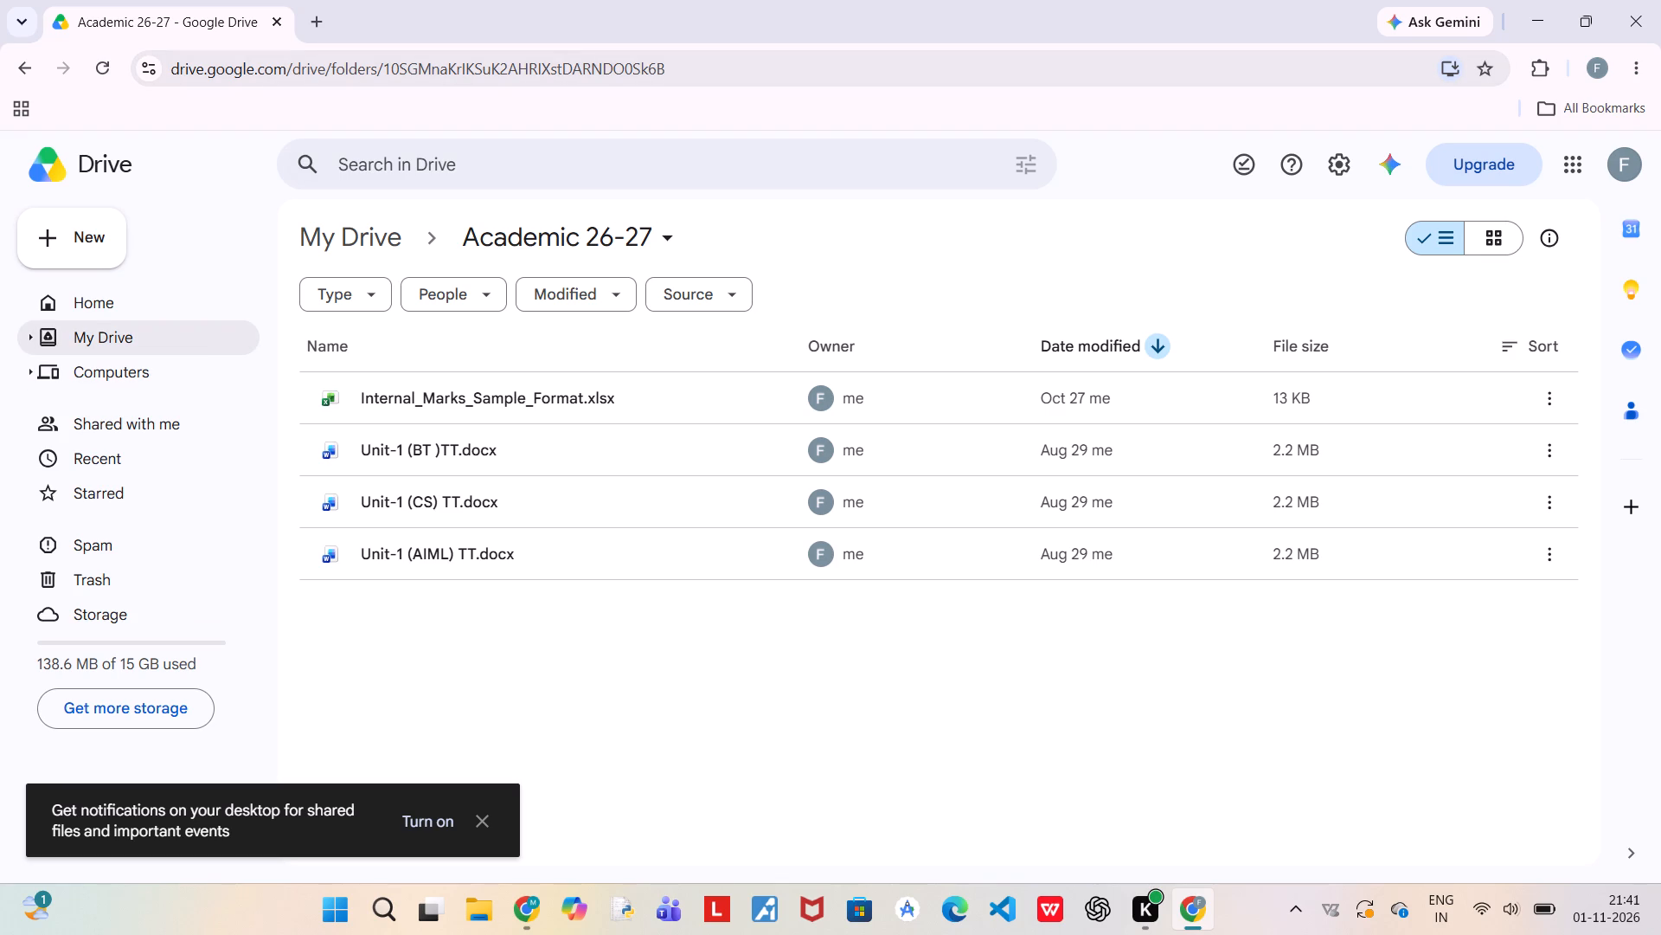
Go back to the Drive home page, expand the full list of suggested files, and browse it for marks sheets.
{"action": "left_click", "coordinate": [112, 300]}
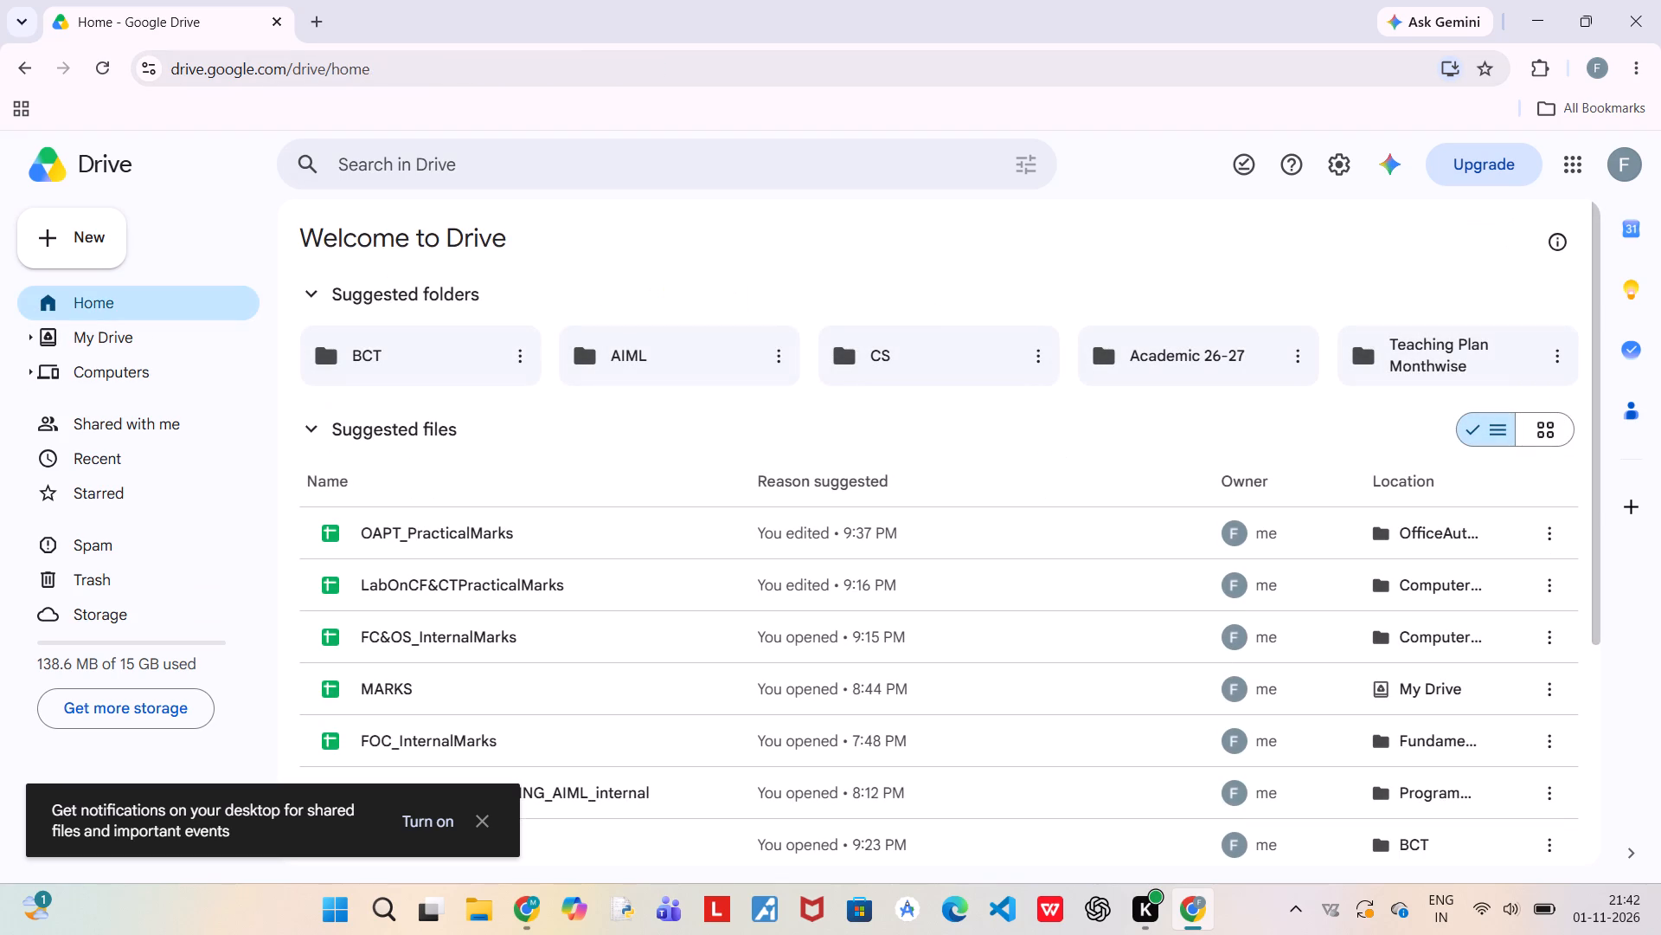
{"action": "scroll", "coordinate": [541, 681], "scroll_direction": "down", "scroll_amount": 1}
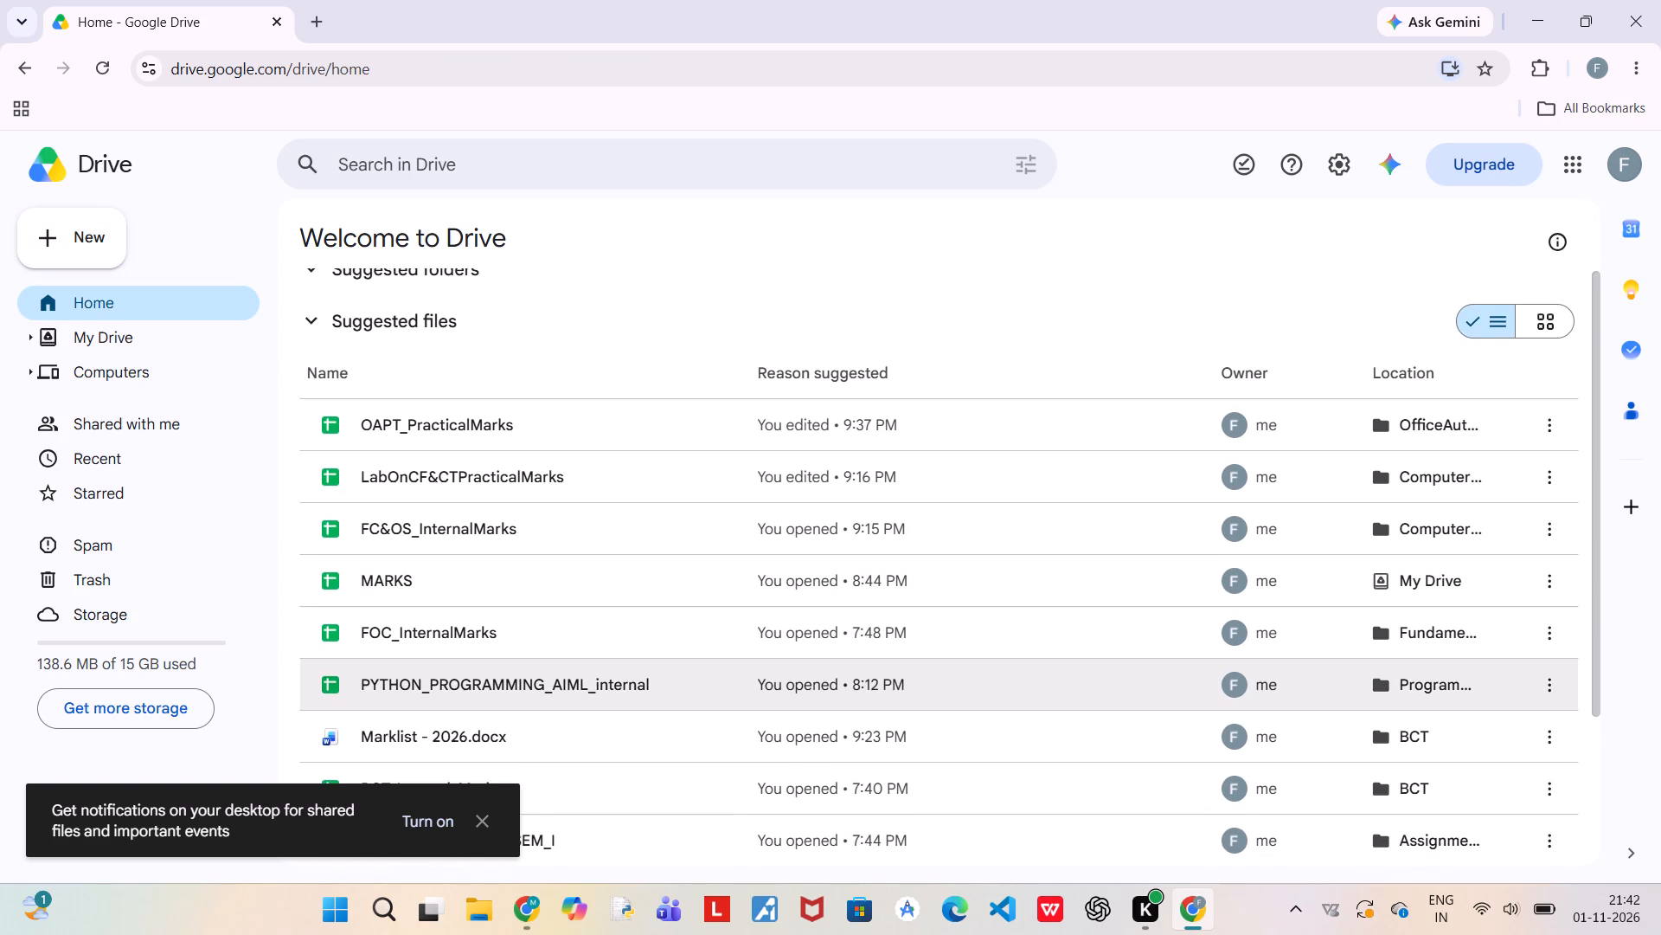
{"action": "scroll", "coordinate": [548, 664], "scroll_direction": "down", "scroll_amount": 2}
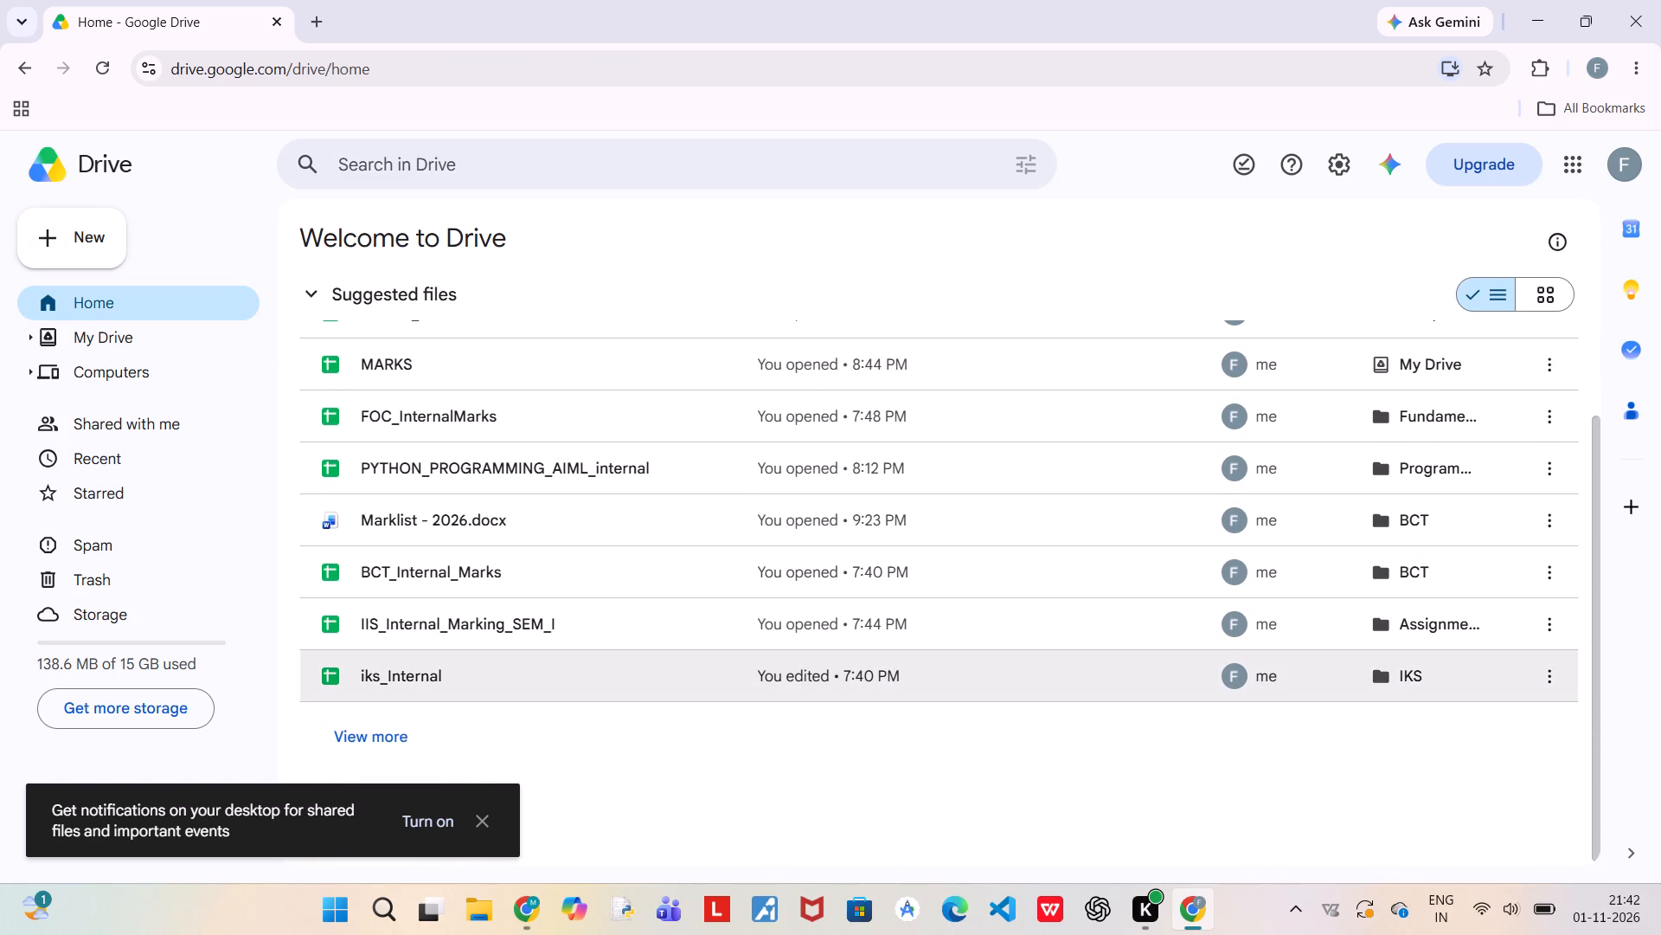
{"action": "scroll", "coordinate": [548, 664], "scroll_direction": "down", "scroll_amount": 3}
{"action": "scroll", "coordinate": [548, 664], "scroll_direction": "up", "scroll_amount": 3}
{"action": "scroll", "coordinate": [548, 664], "scroll_direction": "down", "scroll_amount": 4}
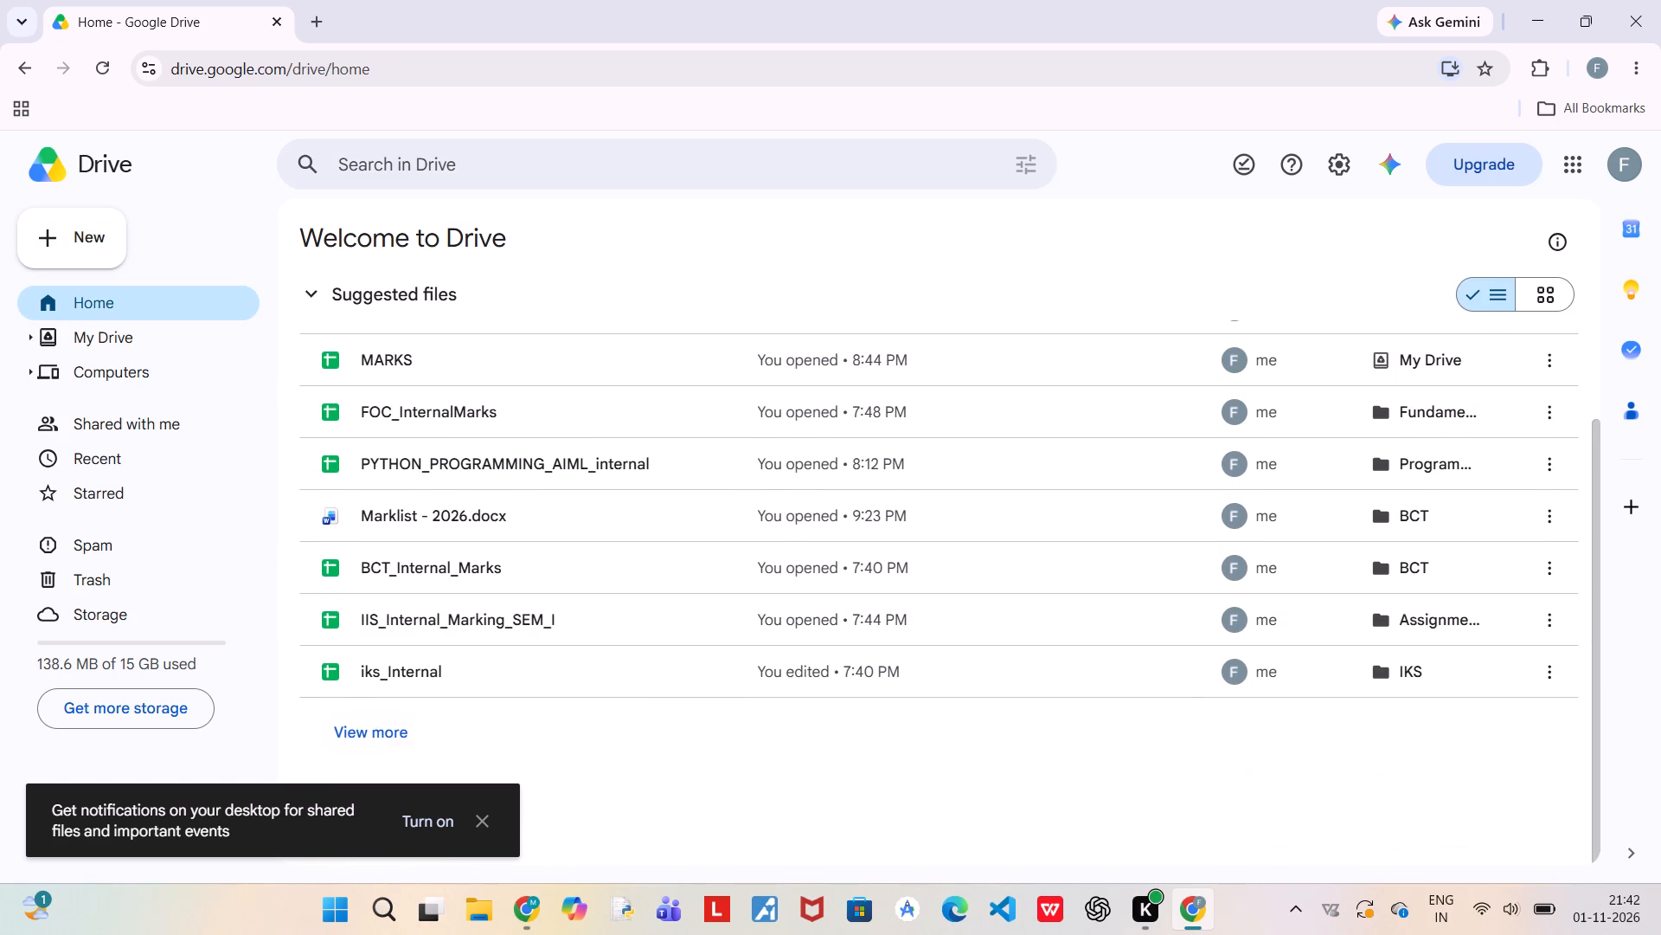
{"action": "left_click", "coordinate": [382, 732]}
{"action": "scroll", "coordinate": [352, 628], "scroll_direction": "down", "scroll_amount": 2}
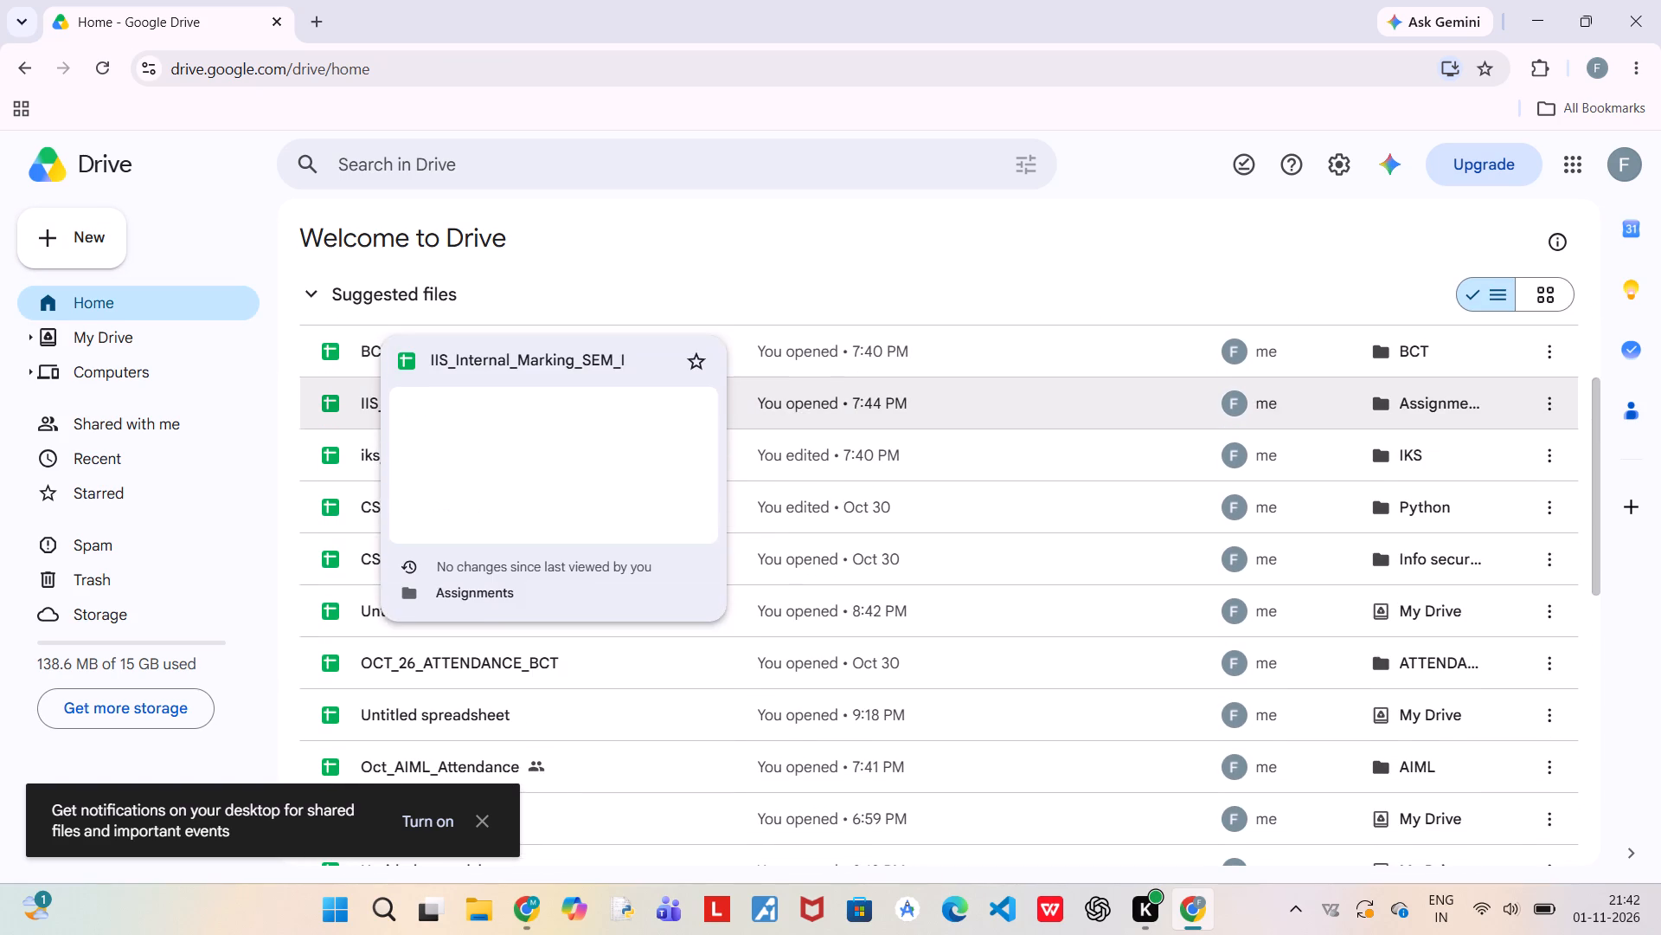
{"action": "scroll", "coordinate": [425, 621], "scroll_direction": "down", "scroll_amount": 4}
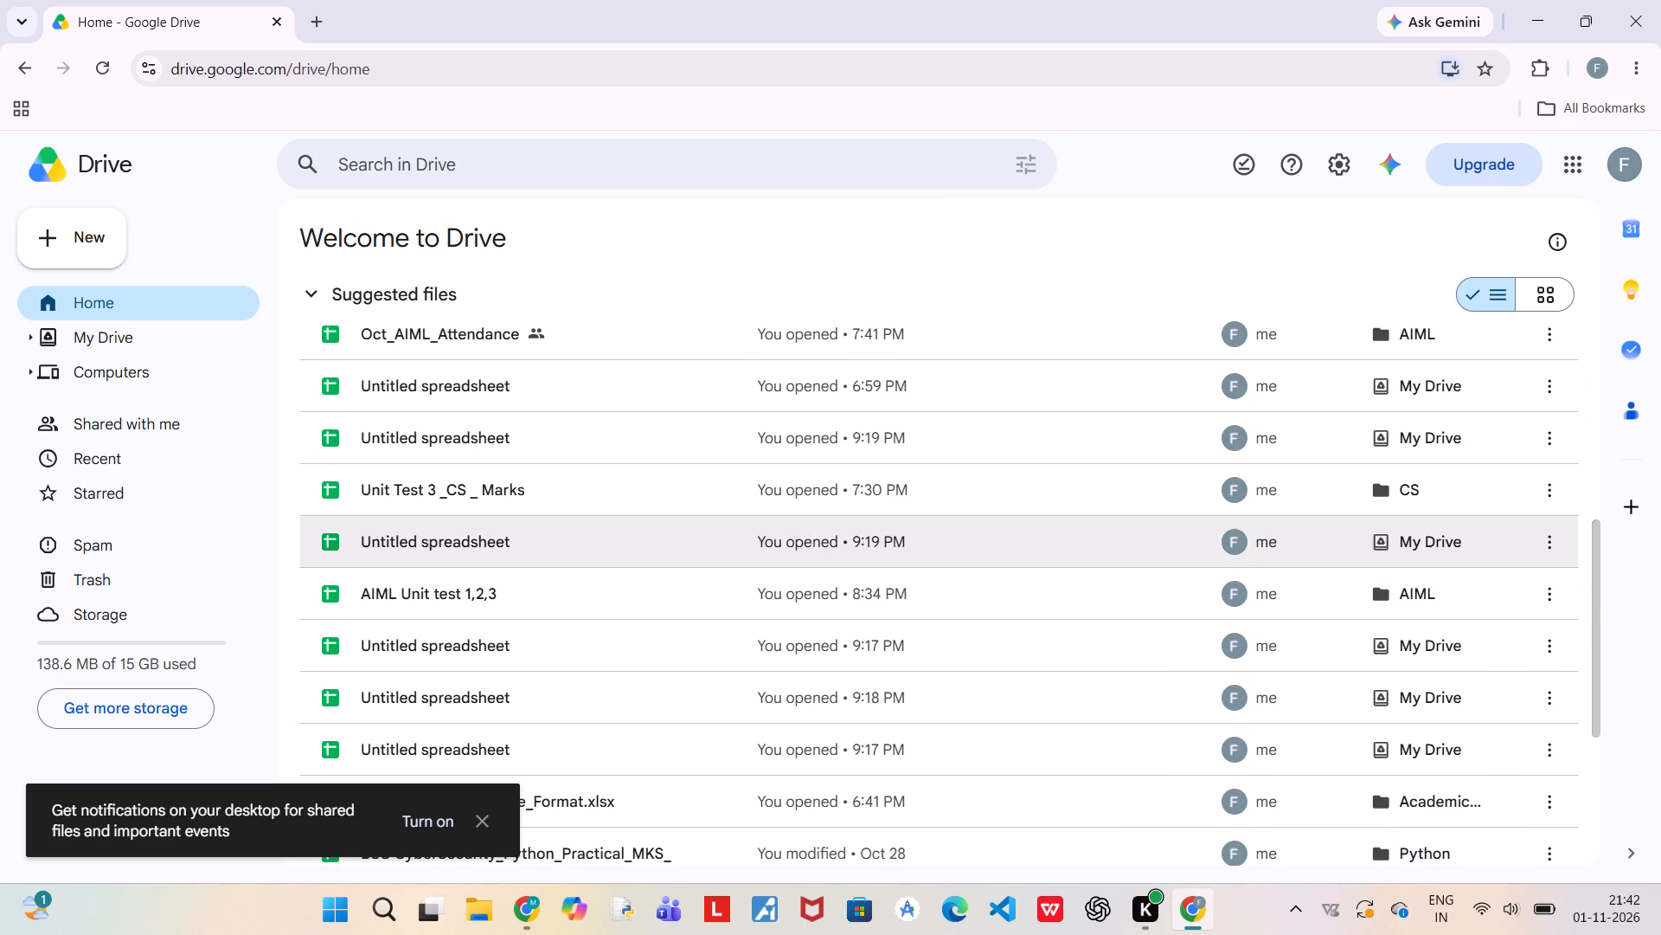
Open the untitled spreadsheet last opened at 6:59 PM to check its contents, and close it.
{"action": "double_click", "coordinate": [484, 401]}
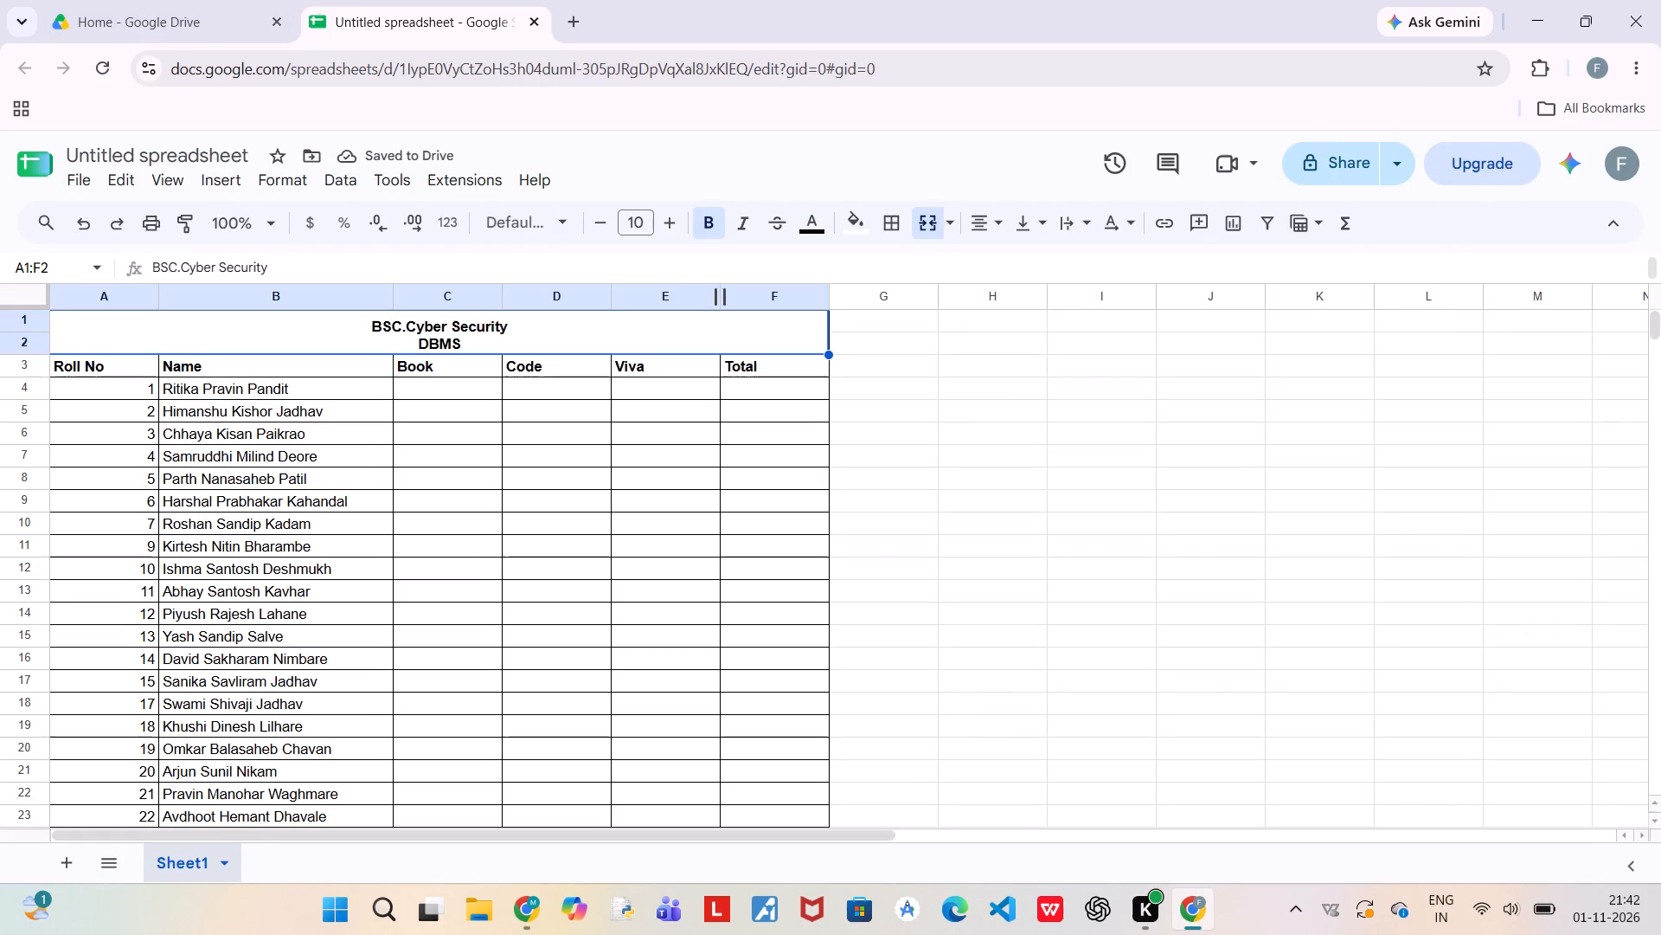
{"action": "left_click", "coordinate": [531, 25]}
Look through the remaining suggested files to the end of the list and return to its beginning.
{"action": "scroll", "coordinate": [485, 396], "scroll_direction": "down", "scroll_amount": 1}
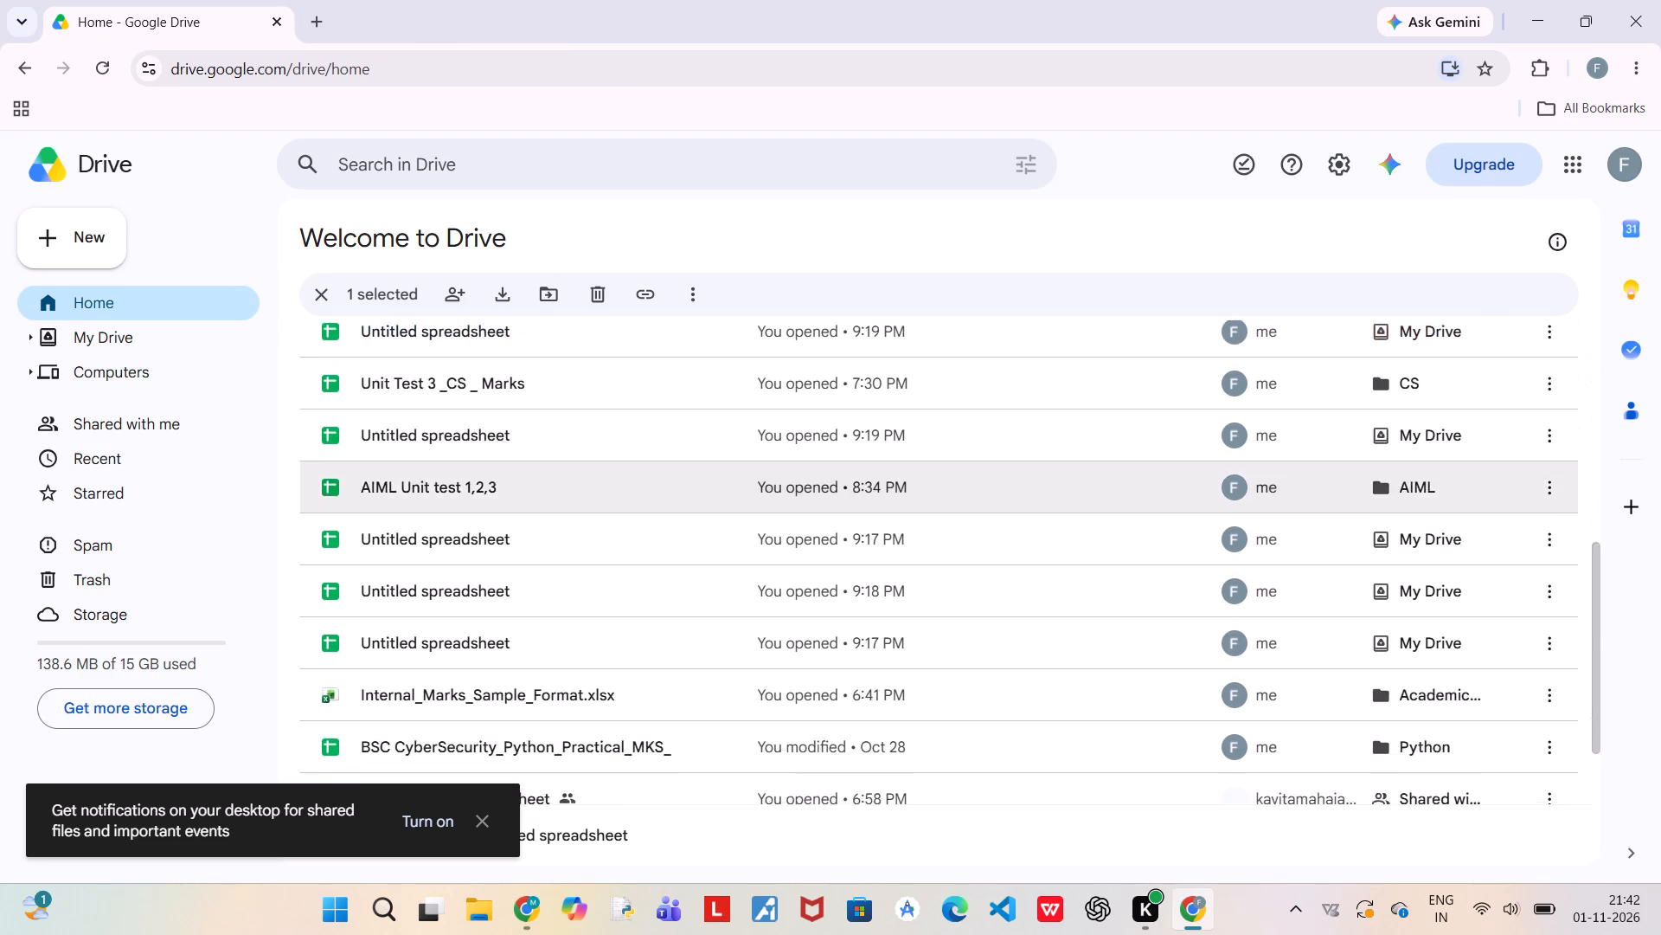
{"action": "scroll", "coordinate": [428, 505], "scroll_direction": "down", "scroll_amount": 9}
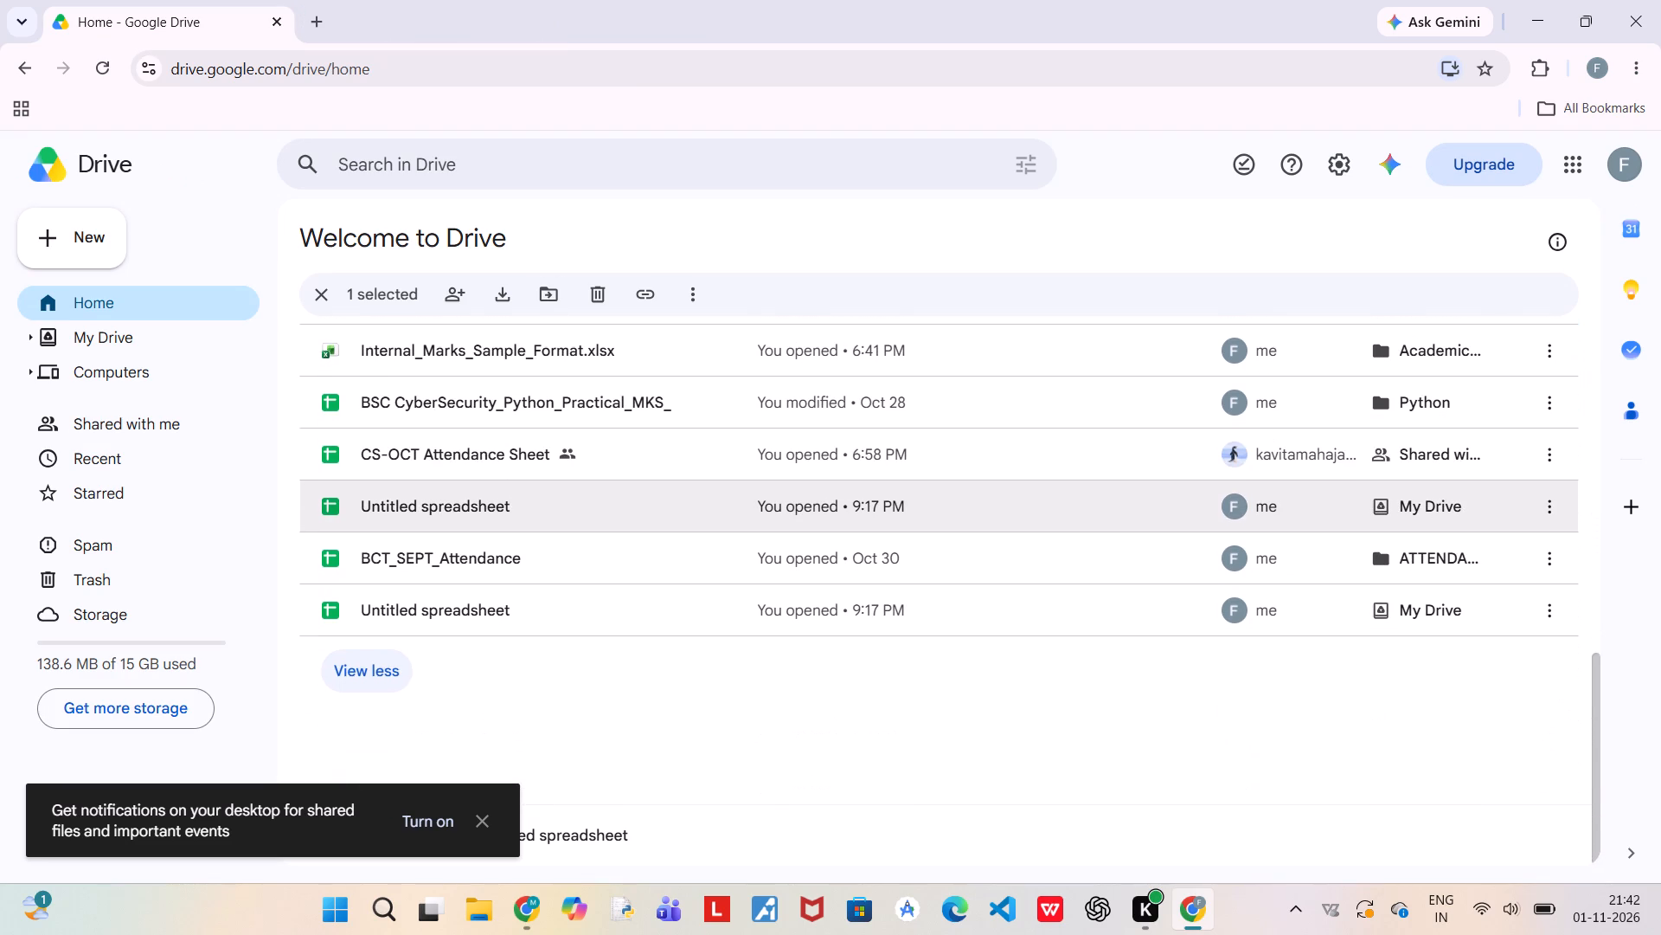
{"action": "scroll", "coordinate": [428, 505], "scroll_direction": "up", "scroll_amount": 9}
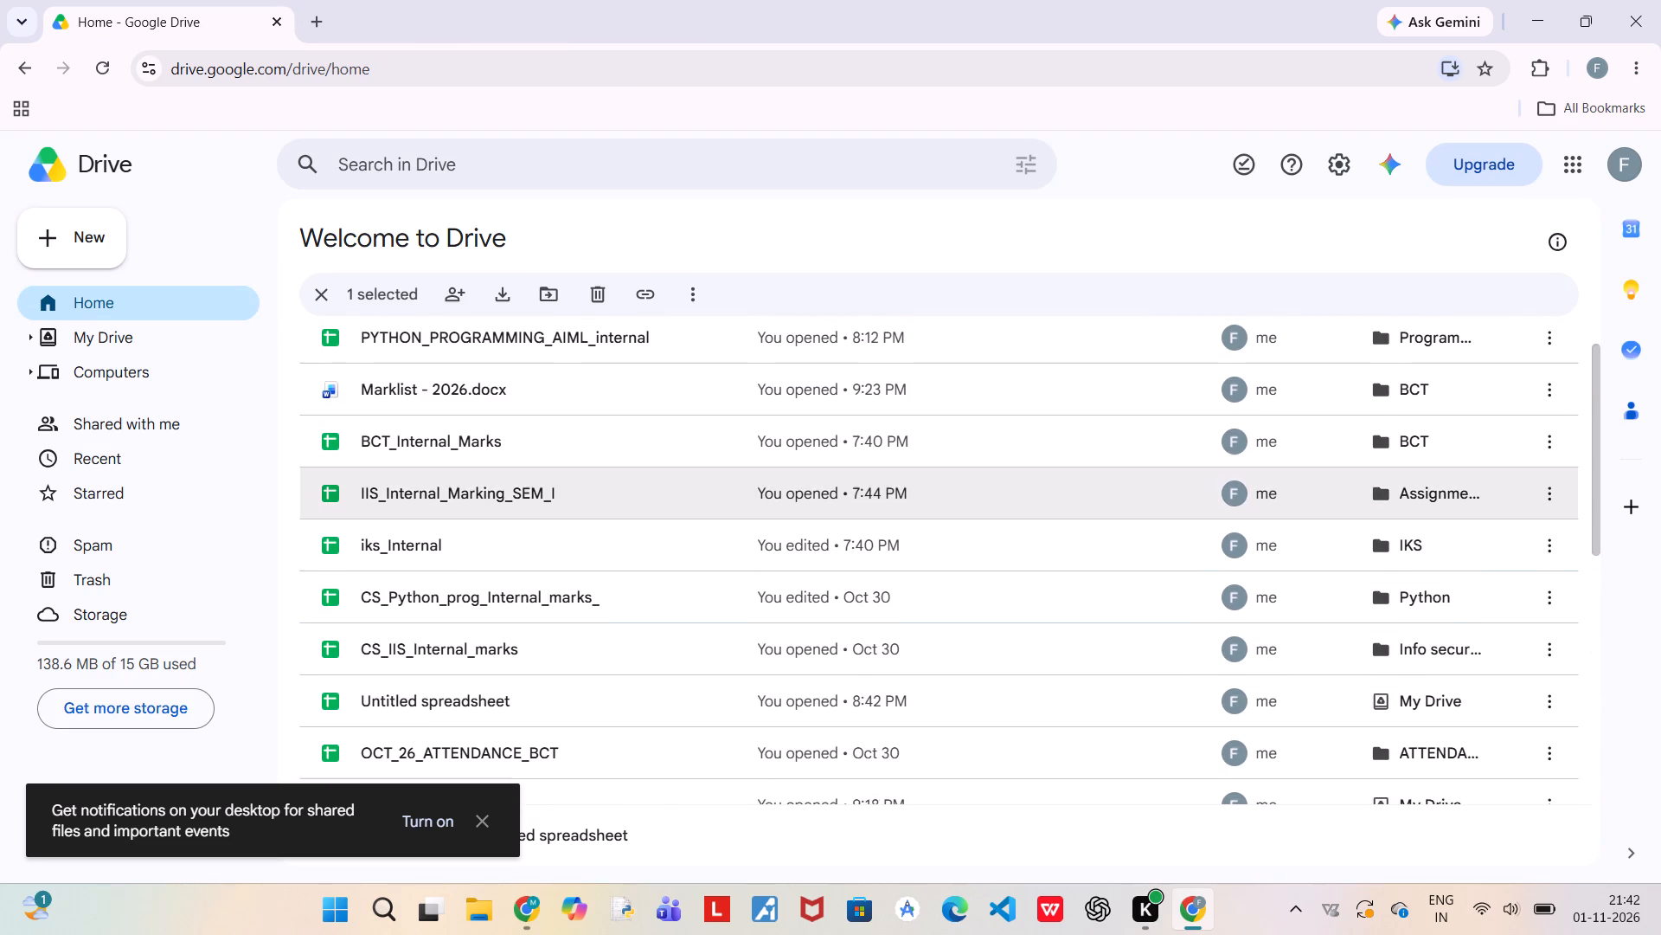
{"action": "scroll", "coordinate": [428, 505], "scroll_direction": "up", "scroll_amount": 7}
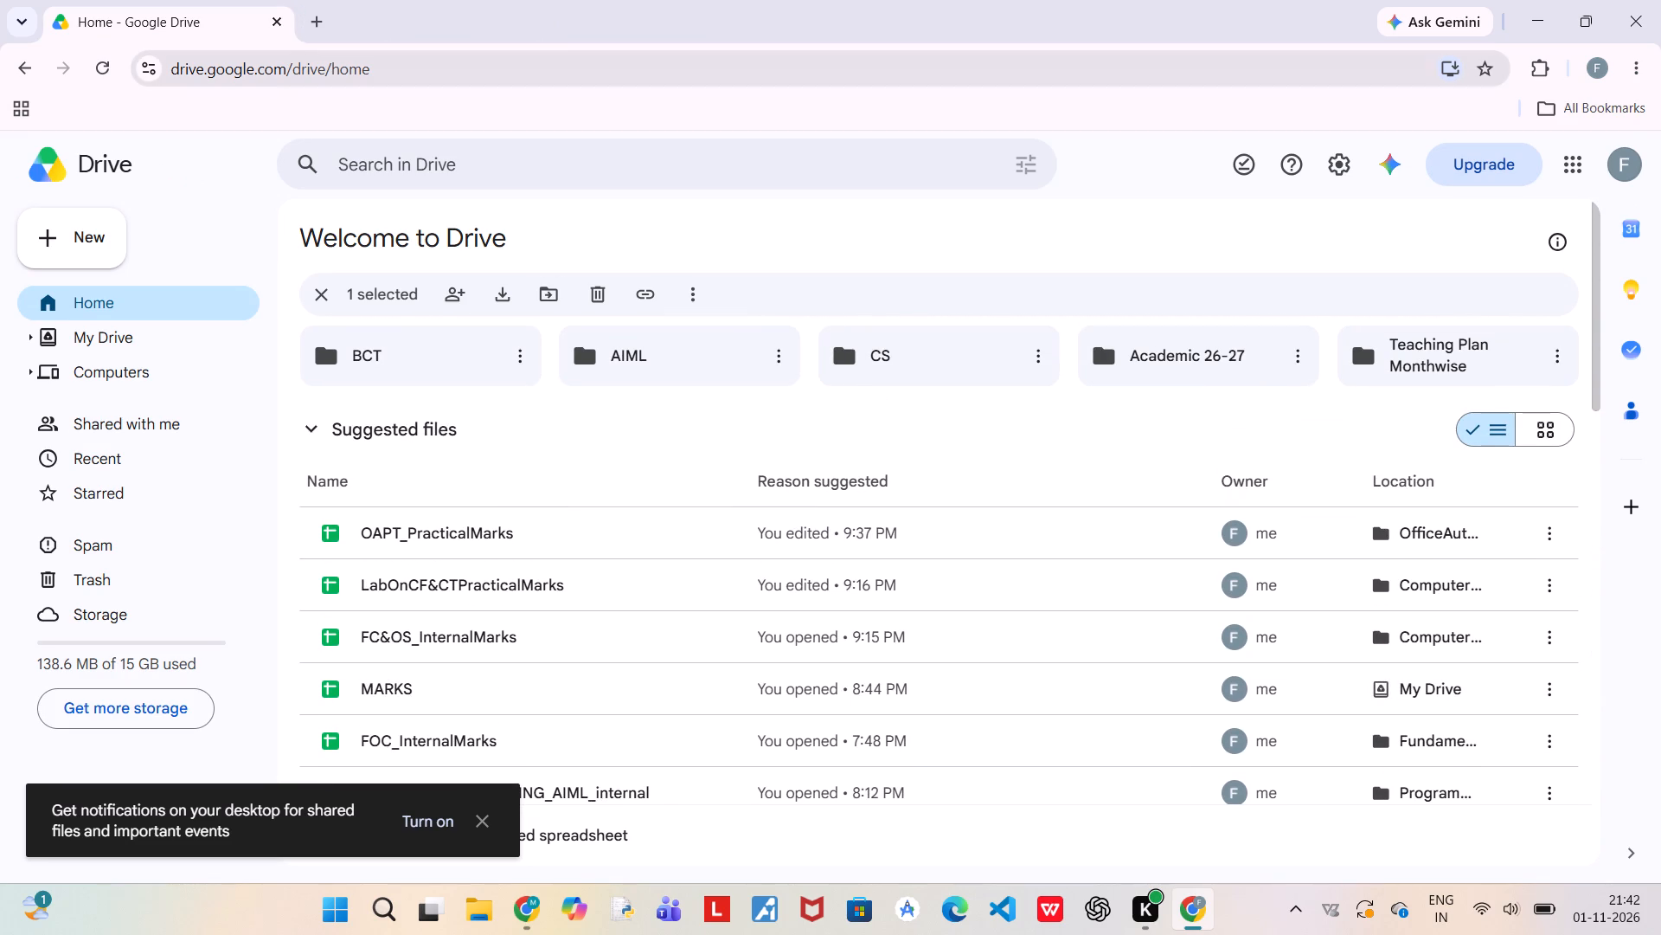